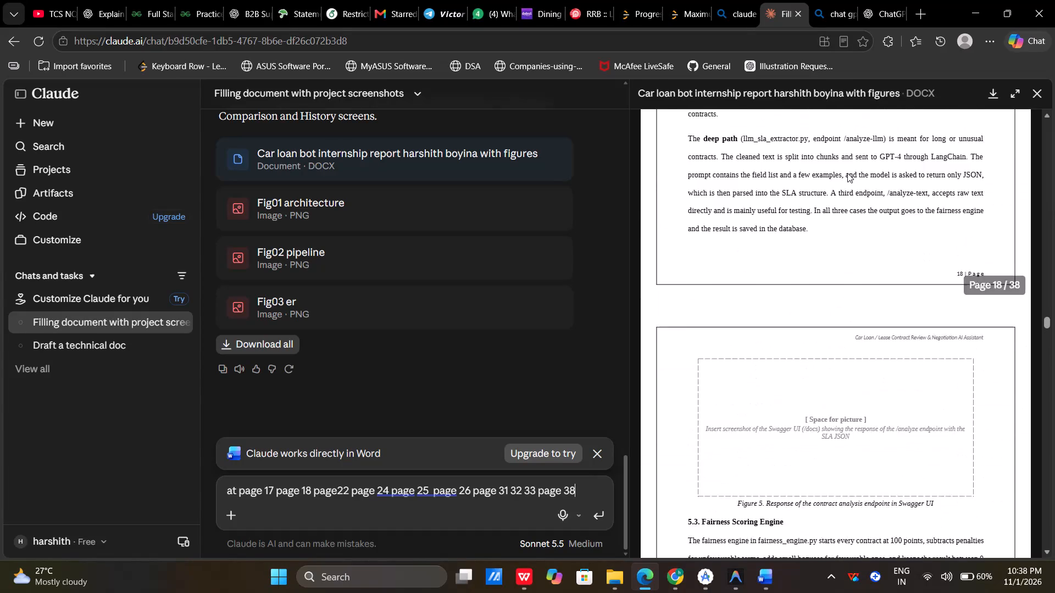
pyautogui.scroll(2, 847, 173)
pyautogui.hscroll(1, 847, 173)
pyautogui.scroll(1, 847, 177)
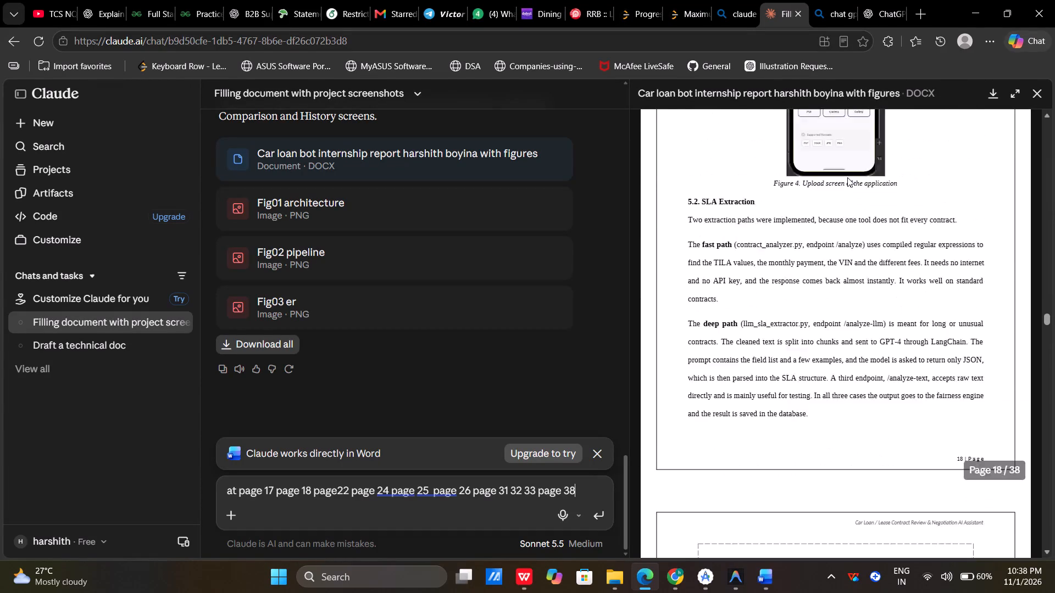
pyautogui.scroll(1, 847, 177)
pyautogui.hscroll(1, 847, 177)
pyautogui.scroll(-3, 847, 177)
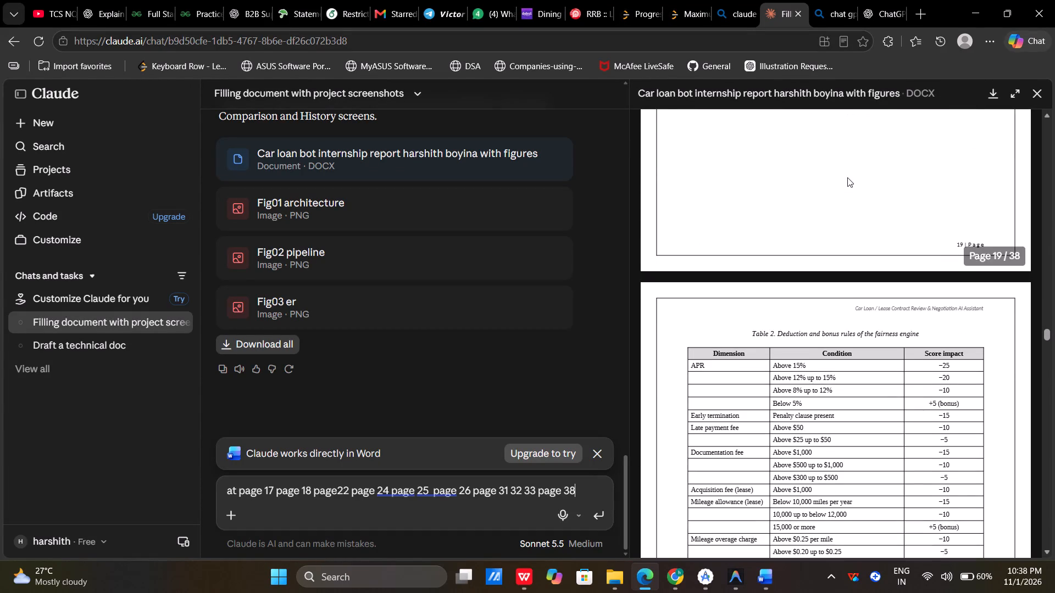
pyautogui.scroll(-16, 847, 177)
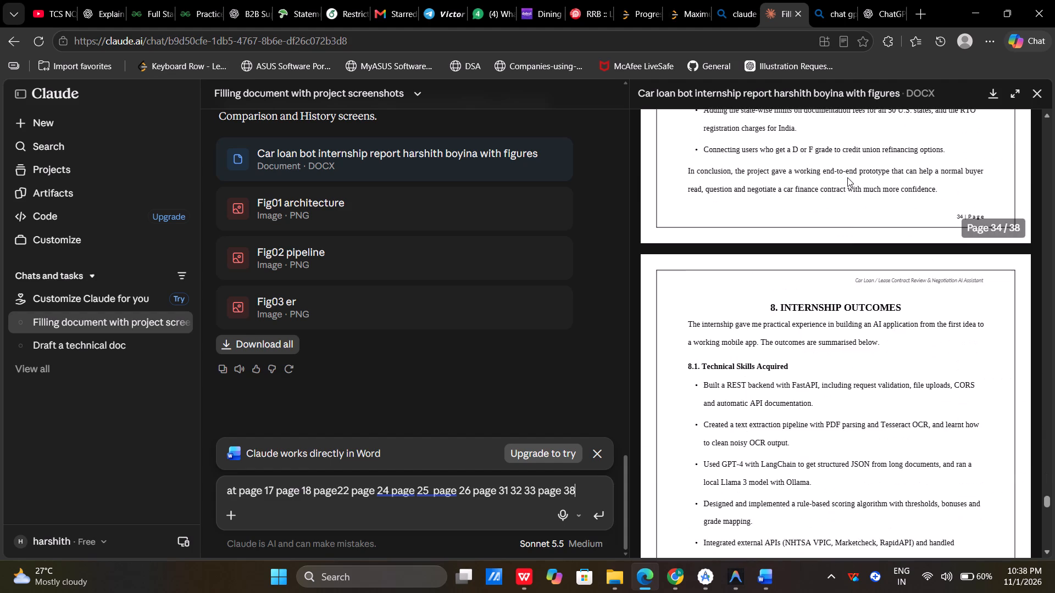
pyautogui.scroll(-16, 847, 177)
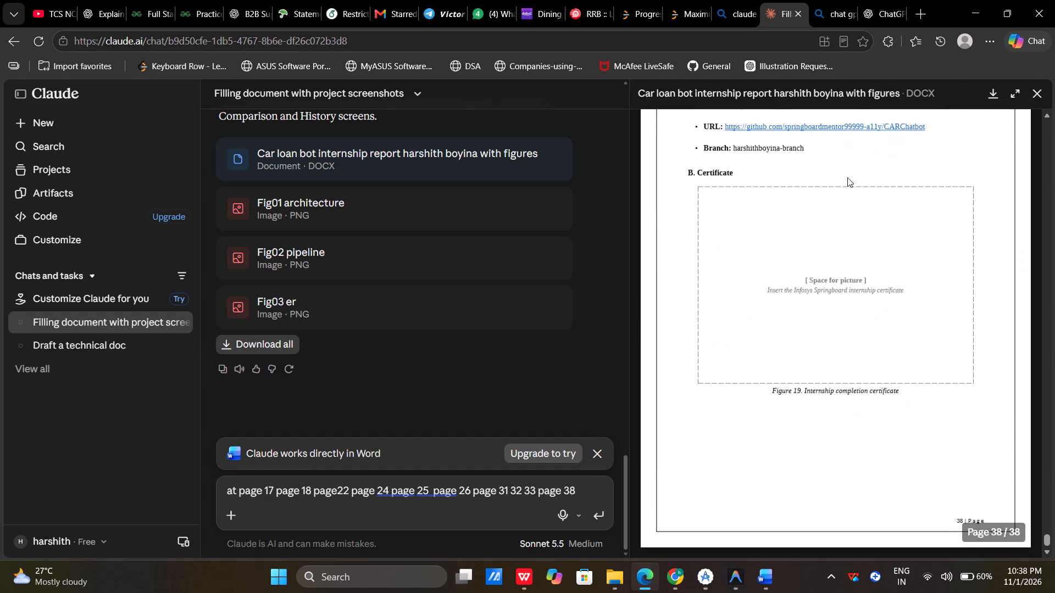
# Look back through the report from the certificate page to the cover page.
pyautogui.scroll(15, 847, 177)
pyautogui.scroll(18, 847, 177)
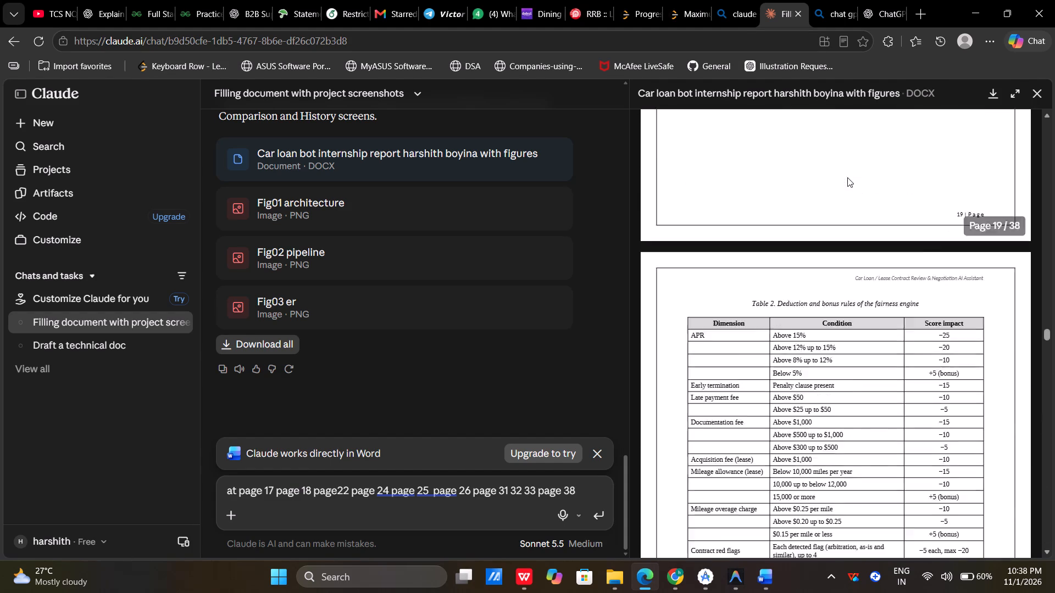
pyautogui.scroll(17, 847, 177)
pyautogui.scroll(7, 847, 177)
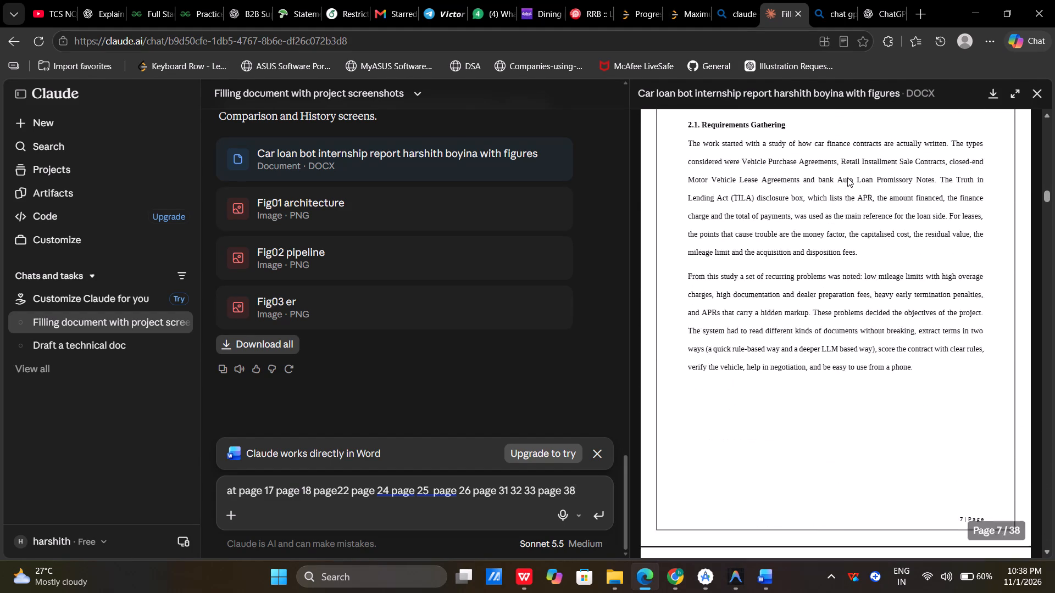
pyautogui.scroll(15, 847, 177)
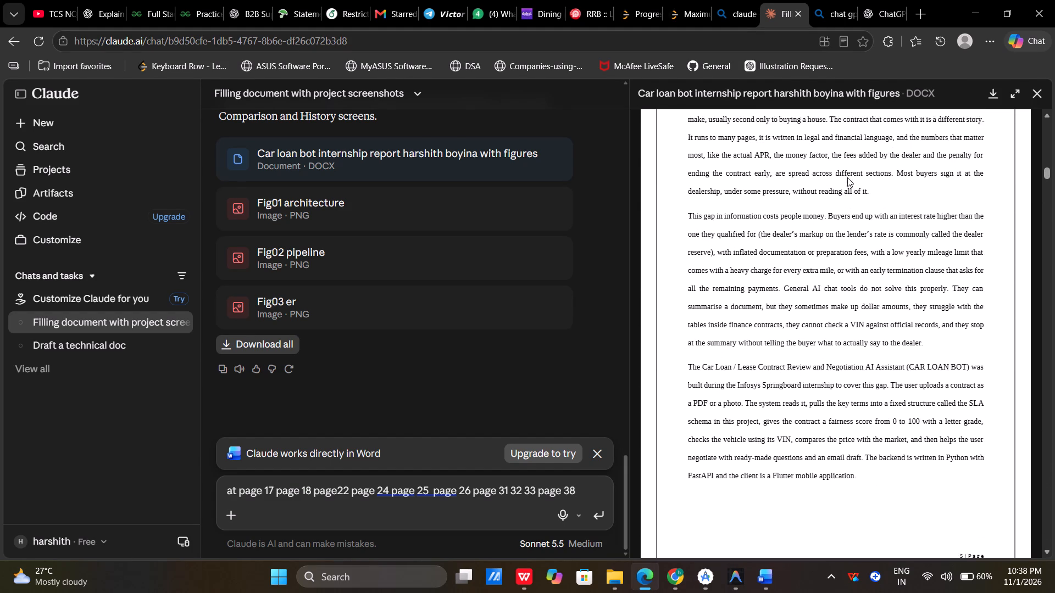
pyautogui.scroll(15, 847, 177)
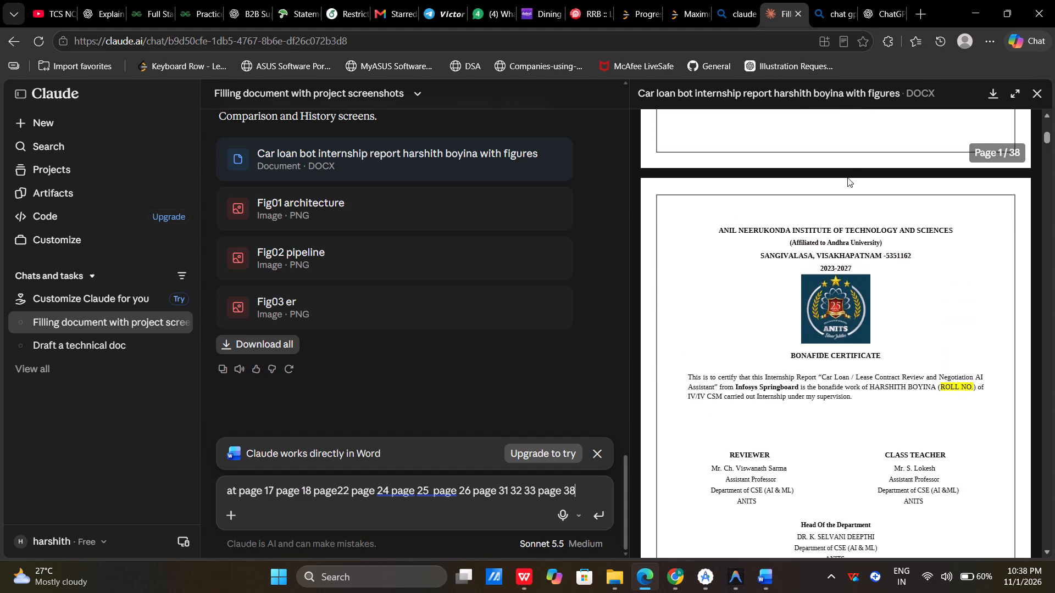
pyautogui.scroll(7, 847, 177)
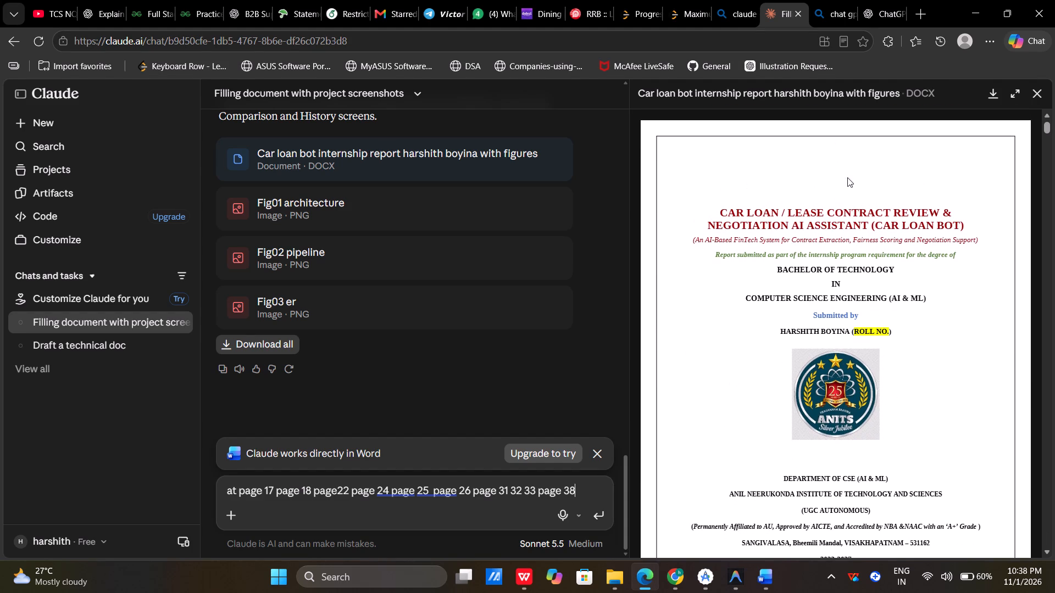
# Download the Car Loan Bot internship report with figures as a DOCX.
pyautogui.click(996, 99)
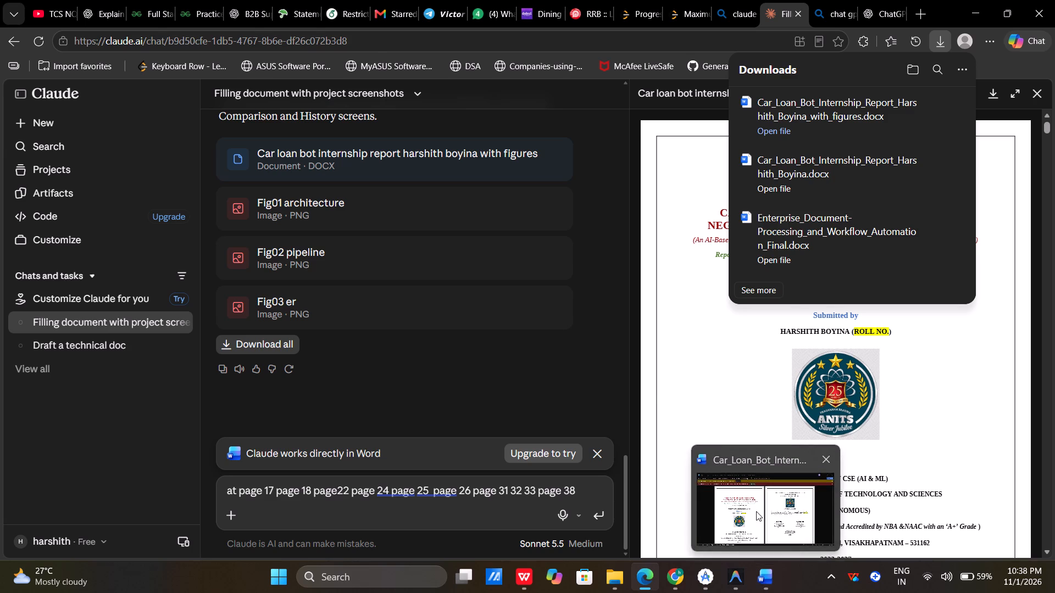
# Switch to Word and close the read-only Car Loan Bot internship report.
pyautogui.click(766, 580)
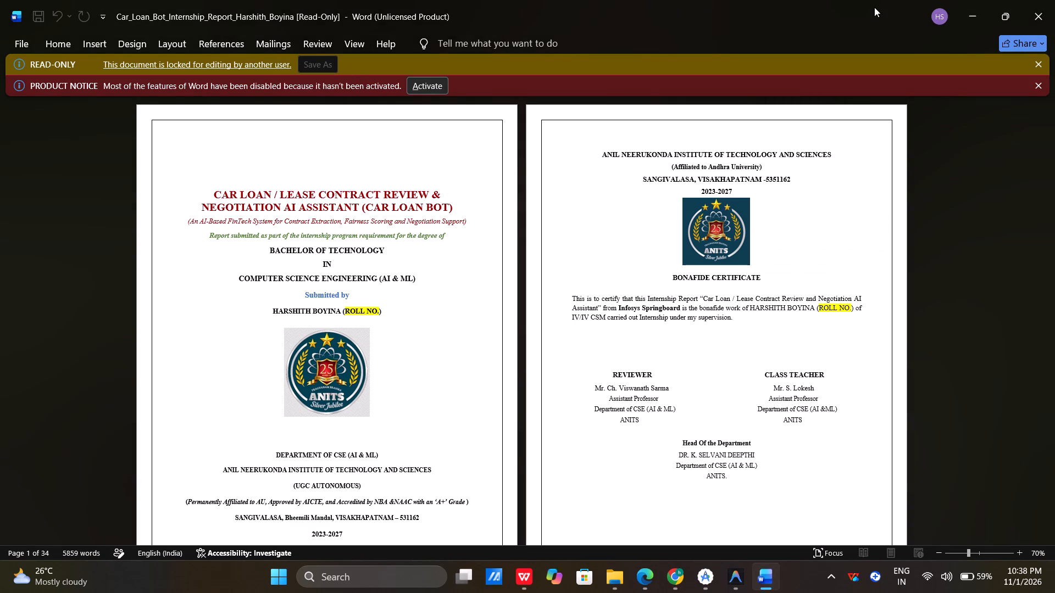
pyautogui.click(1027, 8)
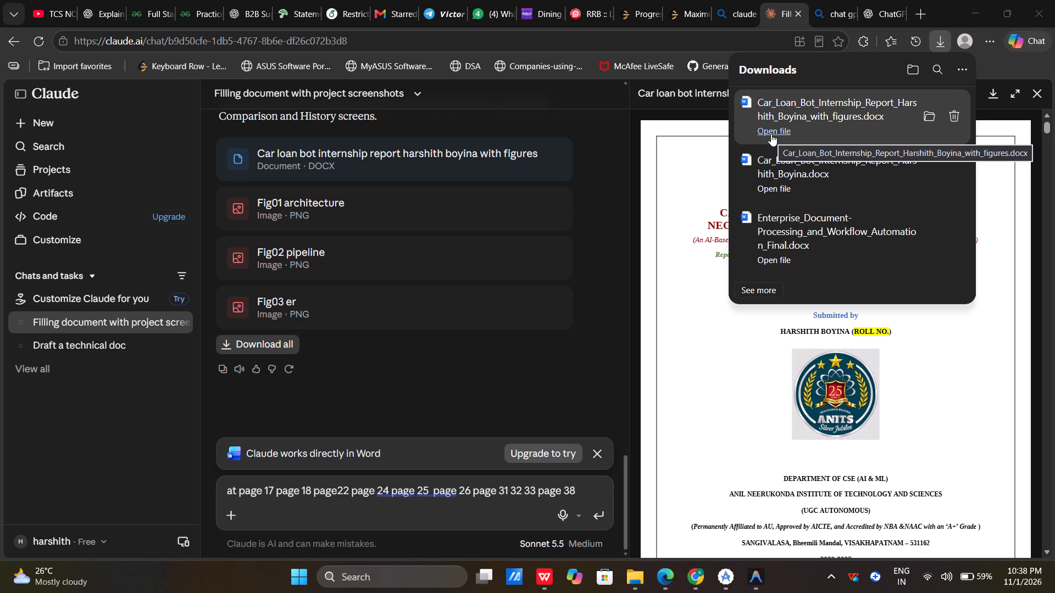
# From the Downloads folder, open the Car Loan Bot report without figures in Word, selecting "Create a local copy and merge your changes later".
pyautogui.click(356, 571)
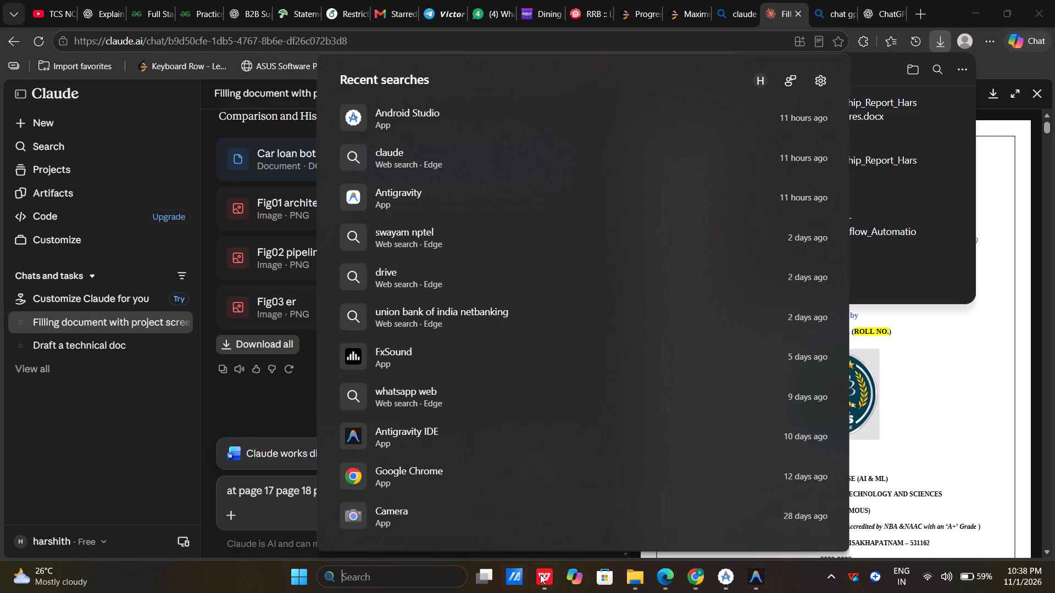
pyautogui.click(630, 573)
pyautogui.click(588, 503)
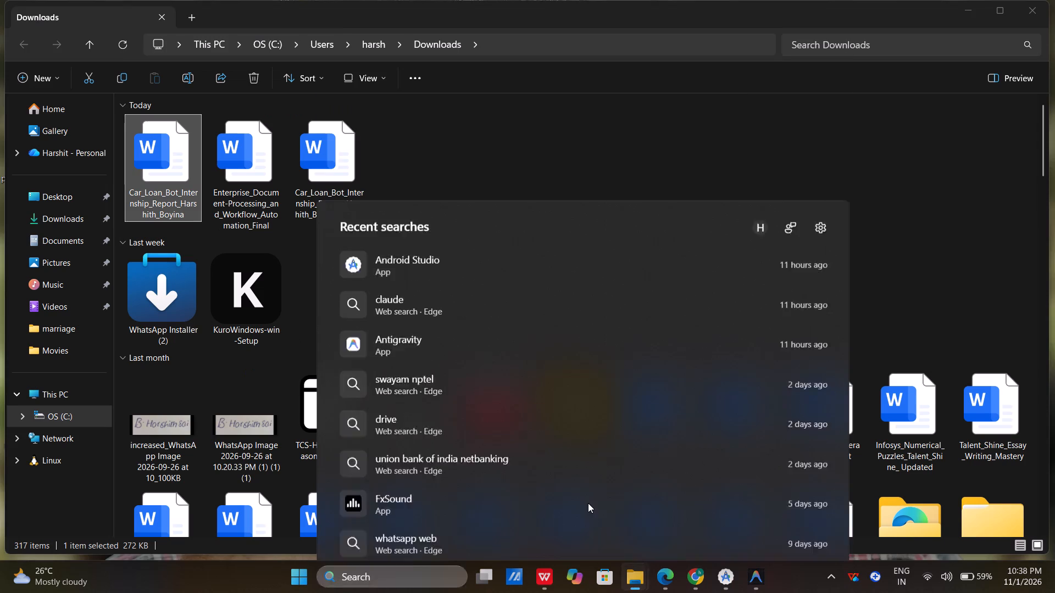
pyautogui.rightClick(180, 182)
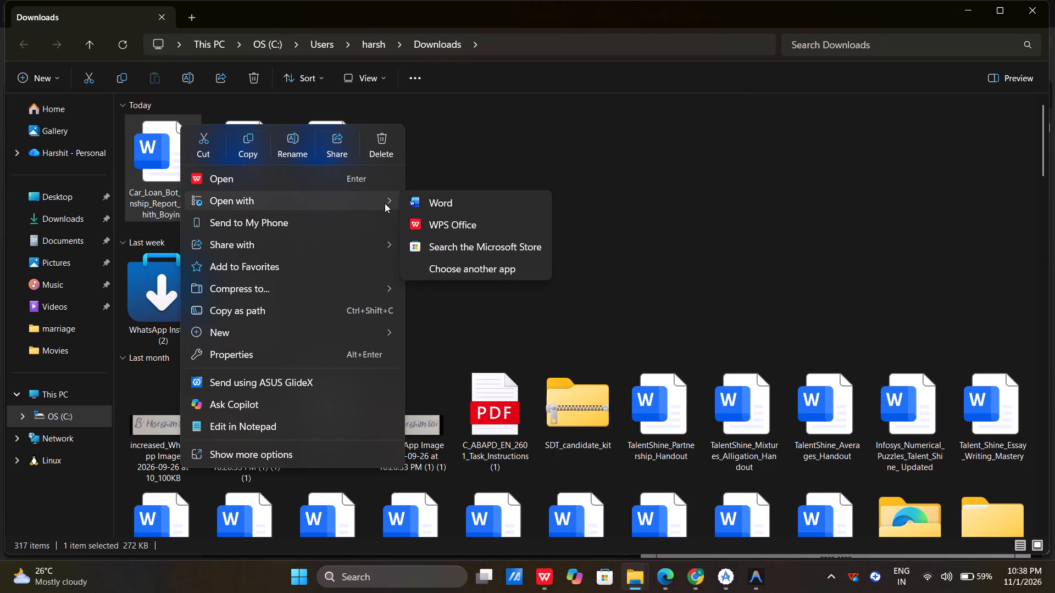
pyautogui.click(452, 209)
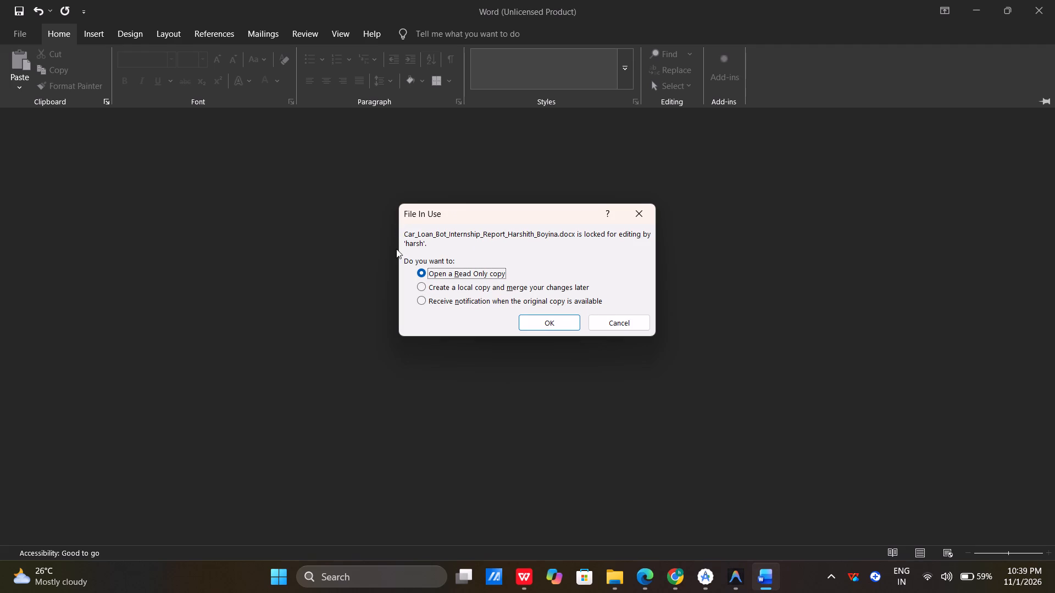
pyautogui.click(421, 288)
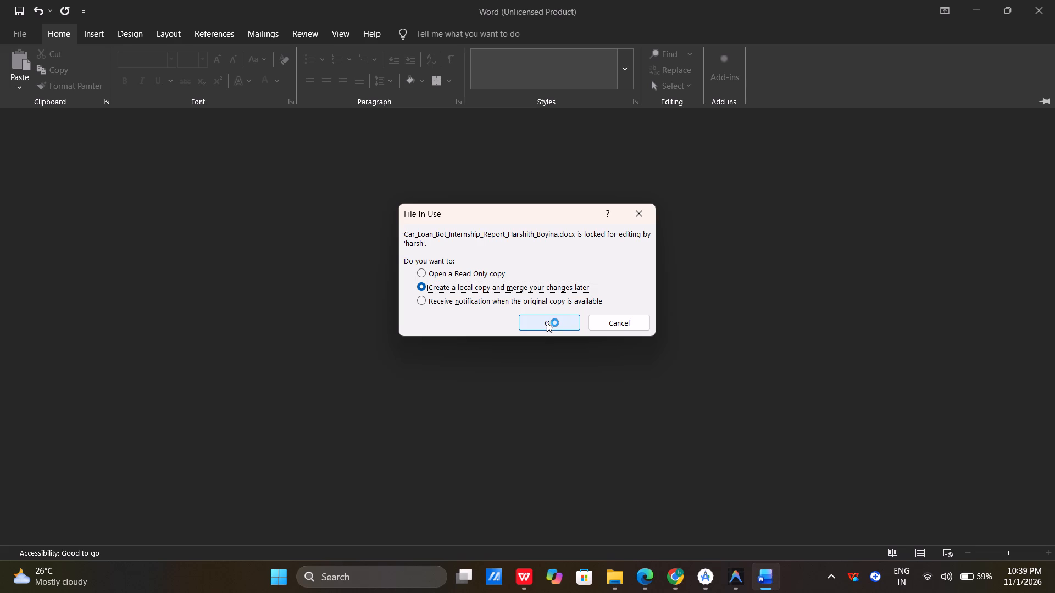
pyautogui.click(414, 240)
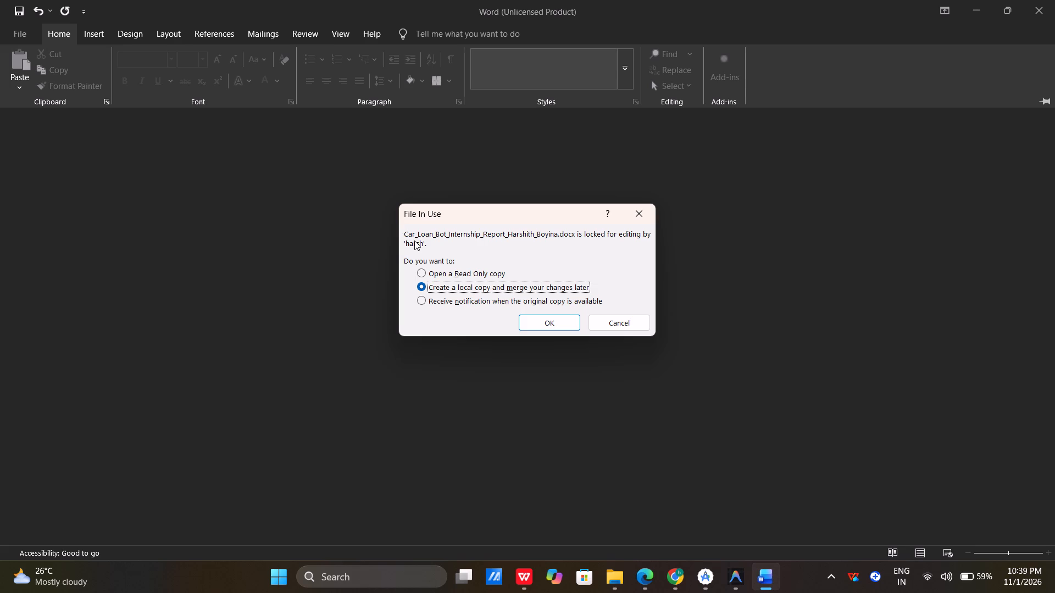
# Capture a screenshot of the Word window with the File In Use dialog.
pyautogui.press('Print')
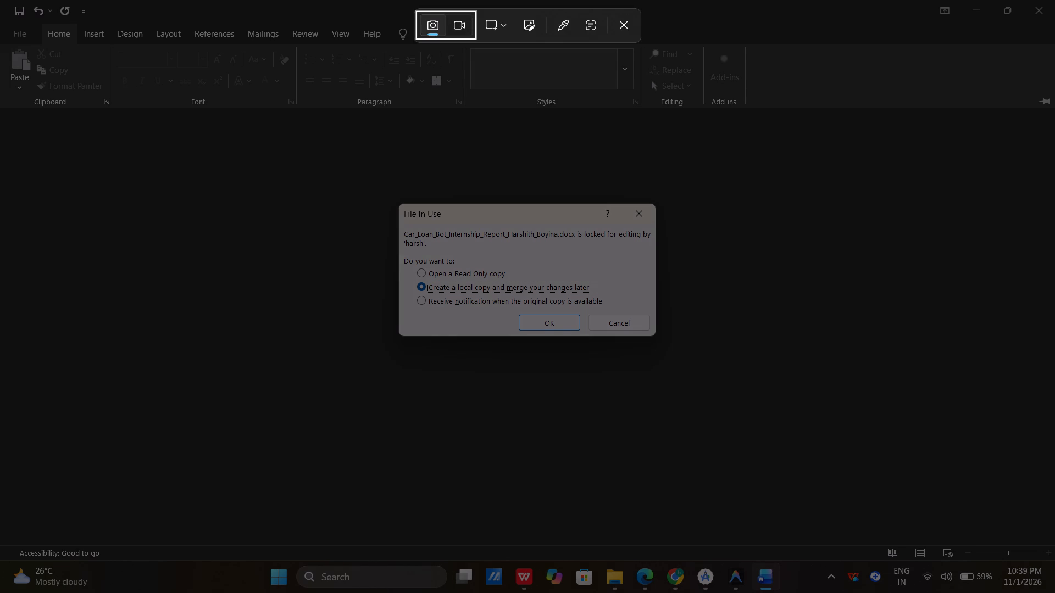
pyautogui.moveTo(0, 0); pyautogui.dragTo(1053, 574)
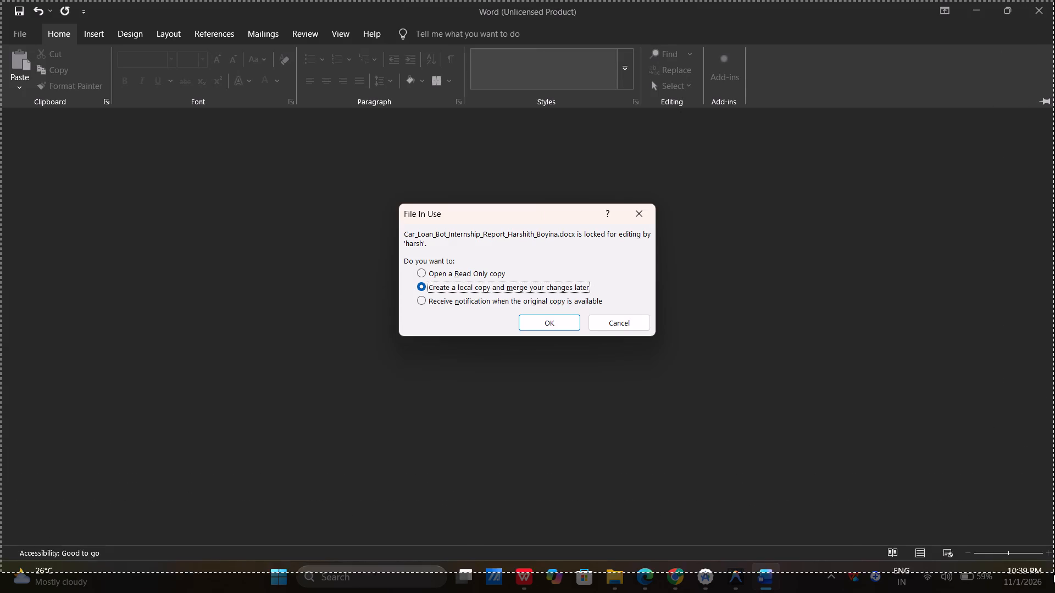
pyautogui.moveTo(1053, 574); pyautogui.dragTo(1054, 560)
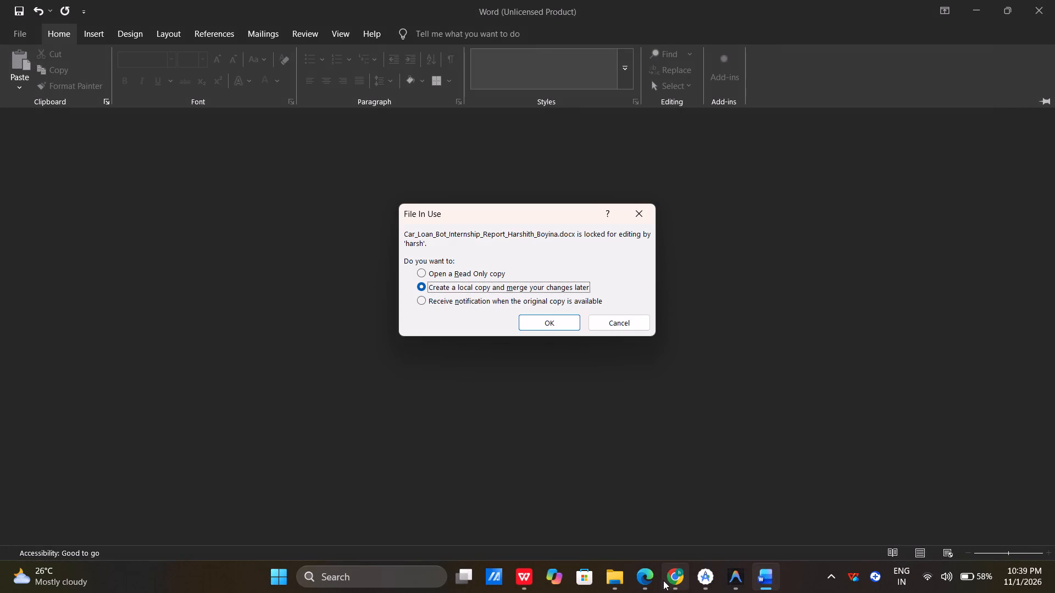
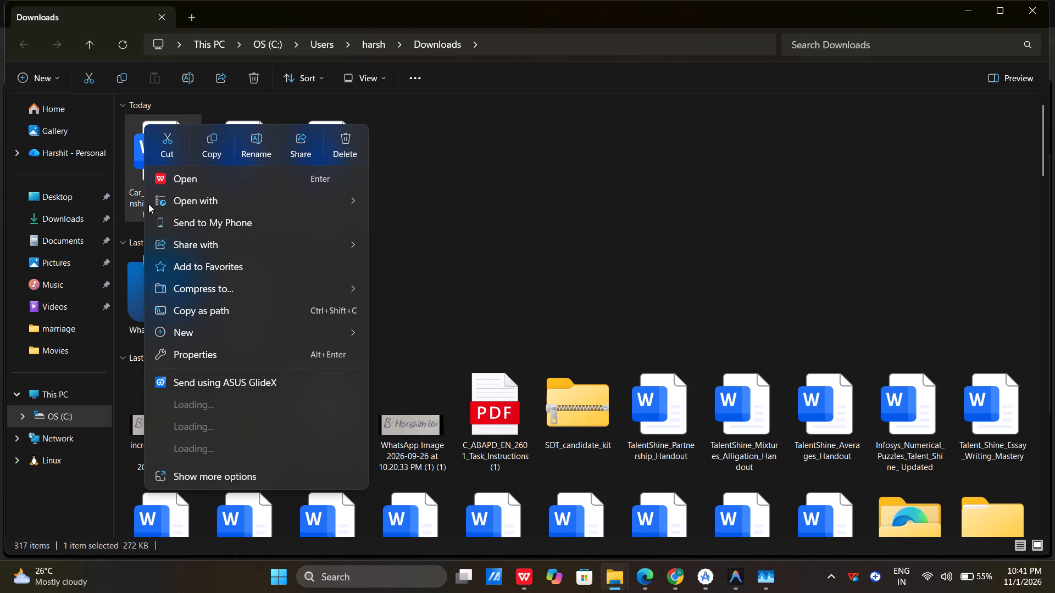
pyautogui.click(190, 468)
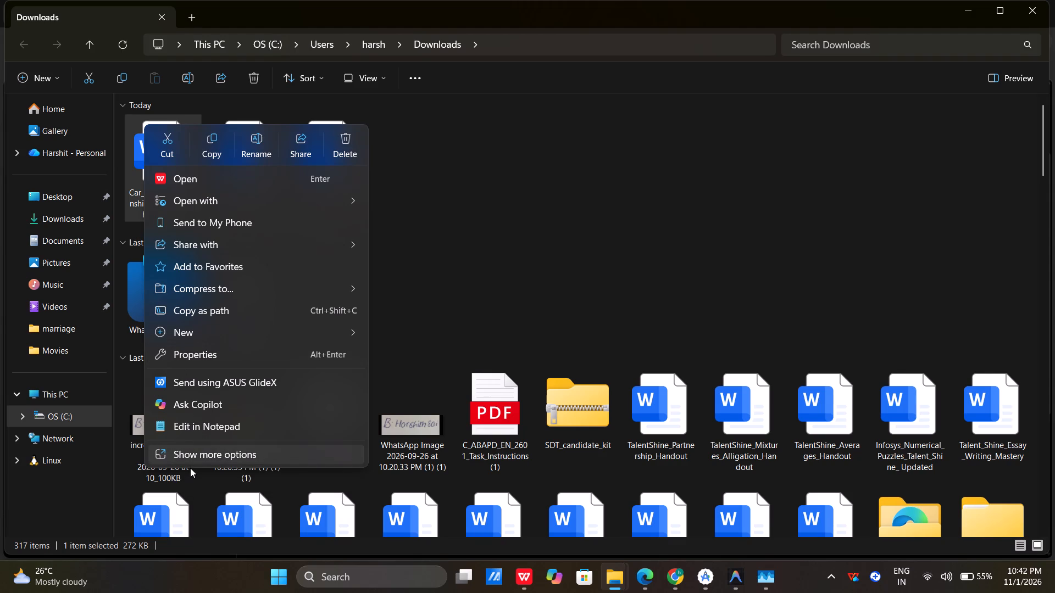
pyautogui.click(206, 452)
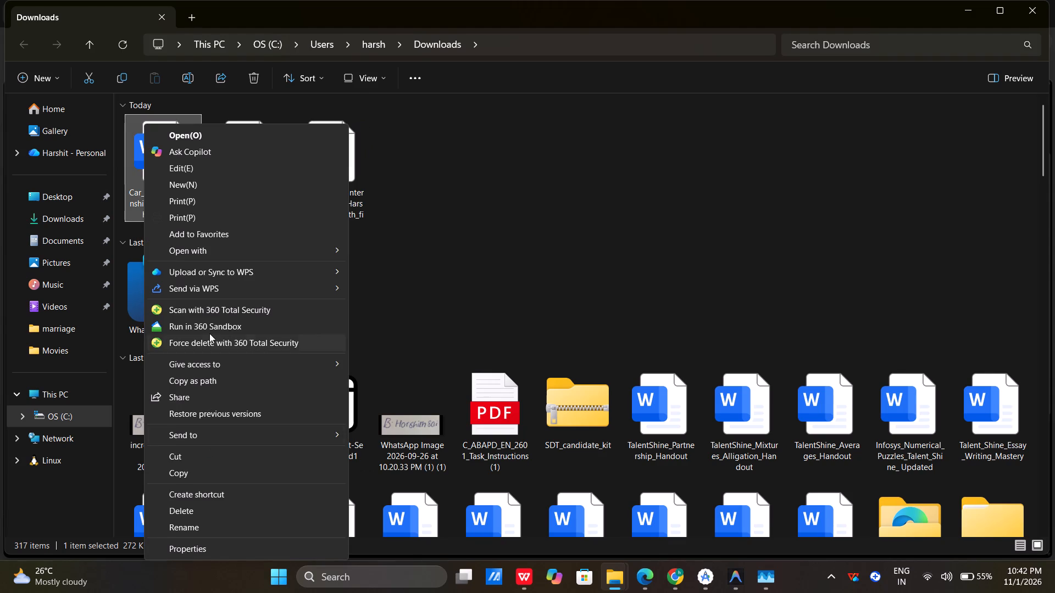
pyautogui.click(198, 168)
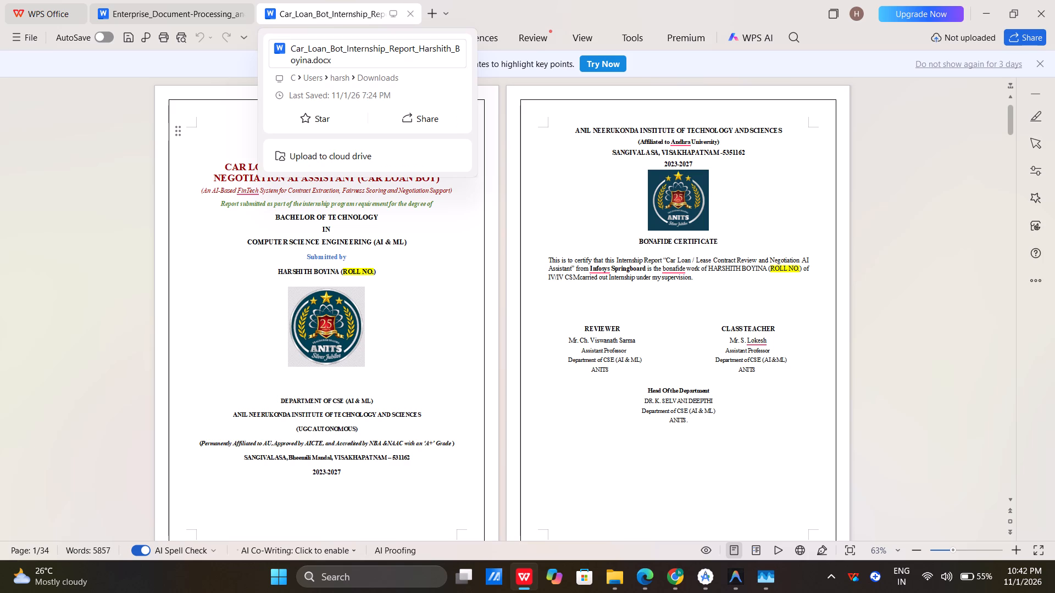
# Close the Car Loan Bot report in WPS Office without saving it to WPS Cloud.
pyautogui.click(414, 10)
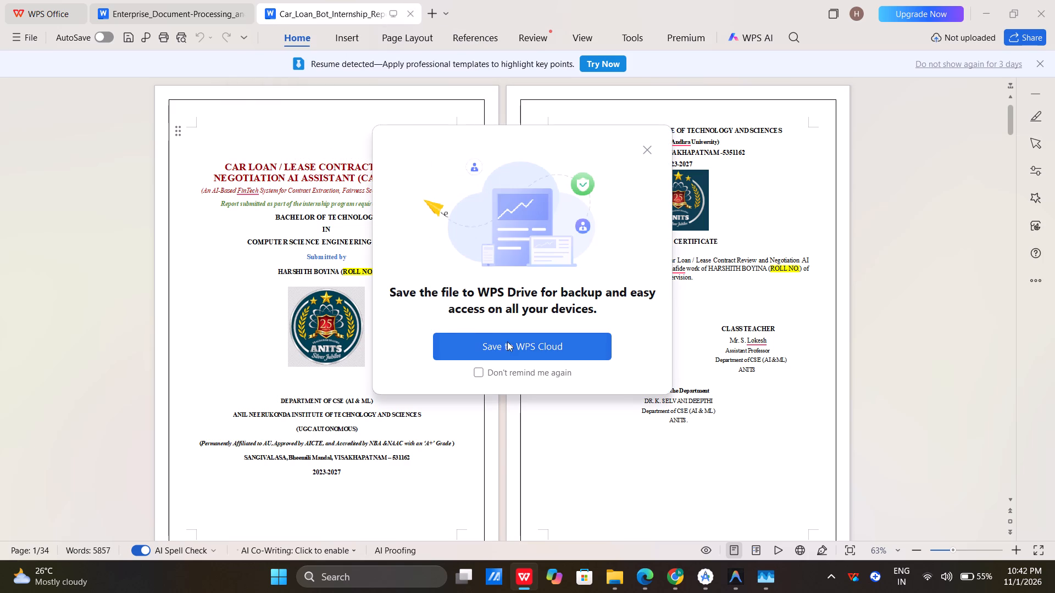
pyautogui.click(645, 155)
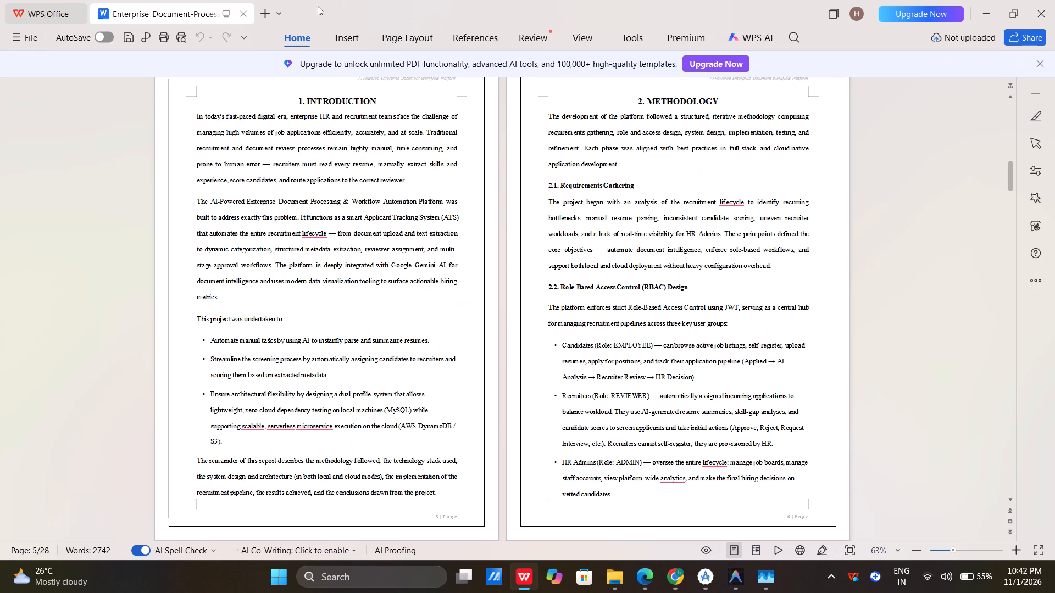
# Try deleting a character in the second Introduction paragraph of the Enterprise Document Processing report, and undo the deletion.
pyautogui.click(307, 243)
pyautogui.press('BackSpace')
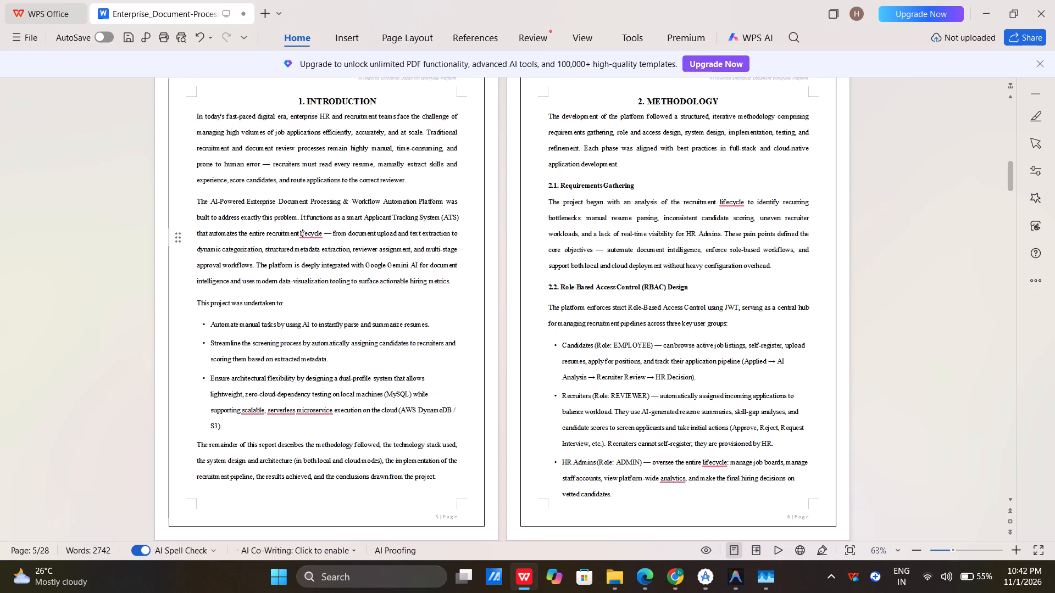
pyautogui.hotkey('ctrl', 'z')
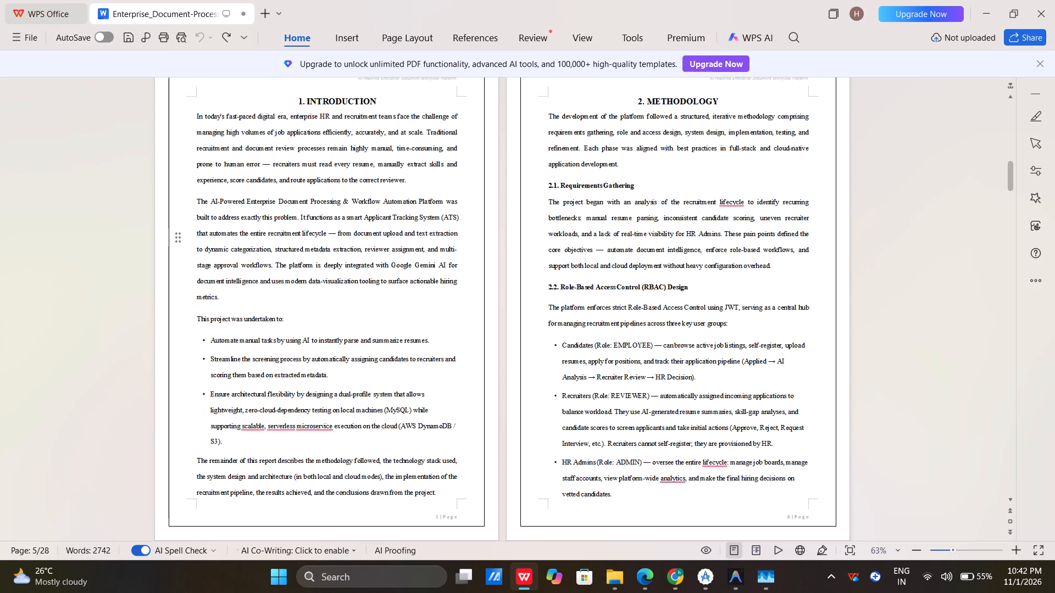
# Close the Enterprise Document Processing report without saving changes and exit WPS Office.
pyautogui.click(243, 14)
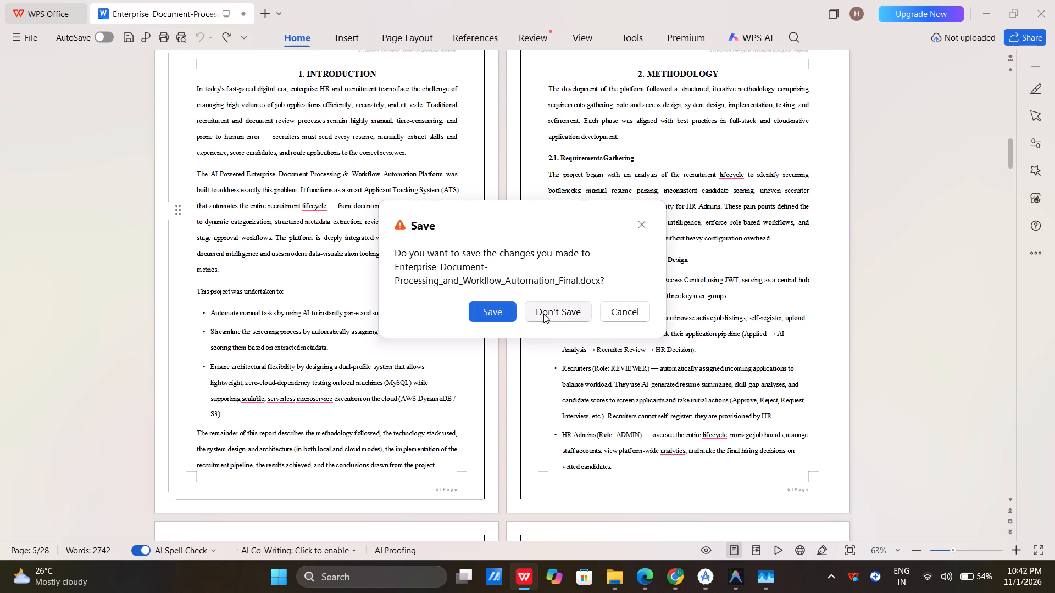
pyautogui.click(562, 315)
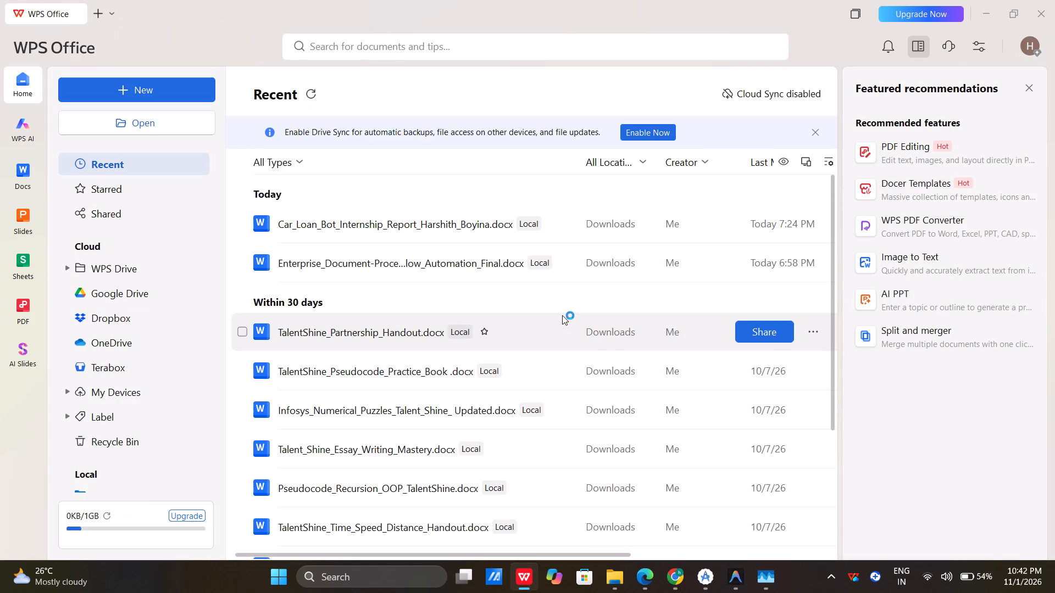
pyautogui.click(1035, 3)
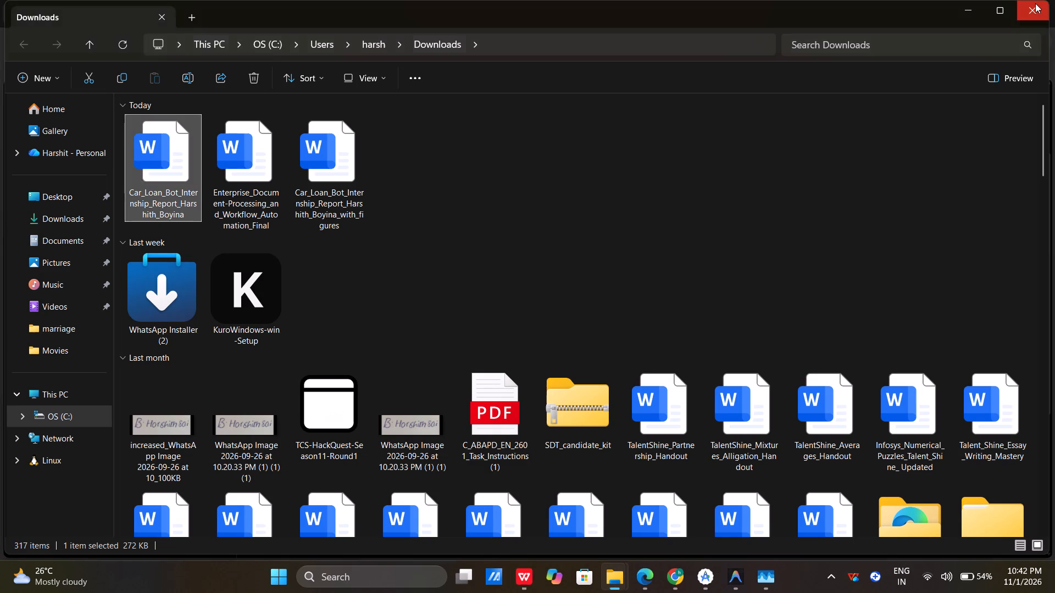
# Reopen the Car Loan Bot report without figures from the Downloads folder for editing in WPS Office.
pyautogui.rightClick(169, 203)
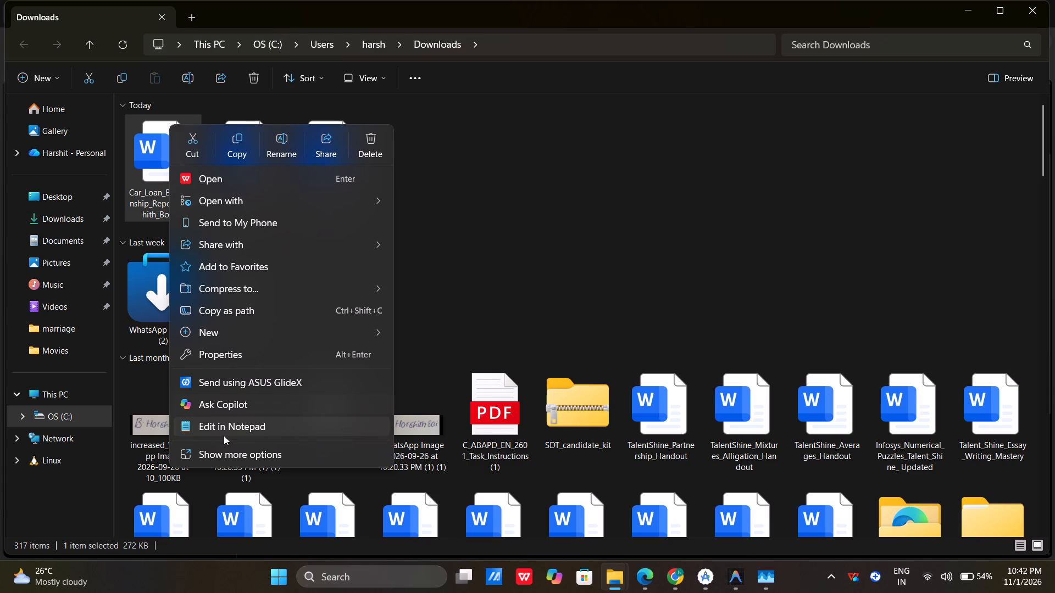
pyautogui.click(232, 452)
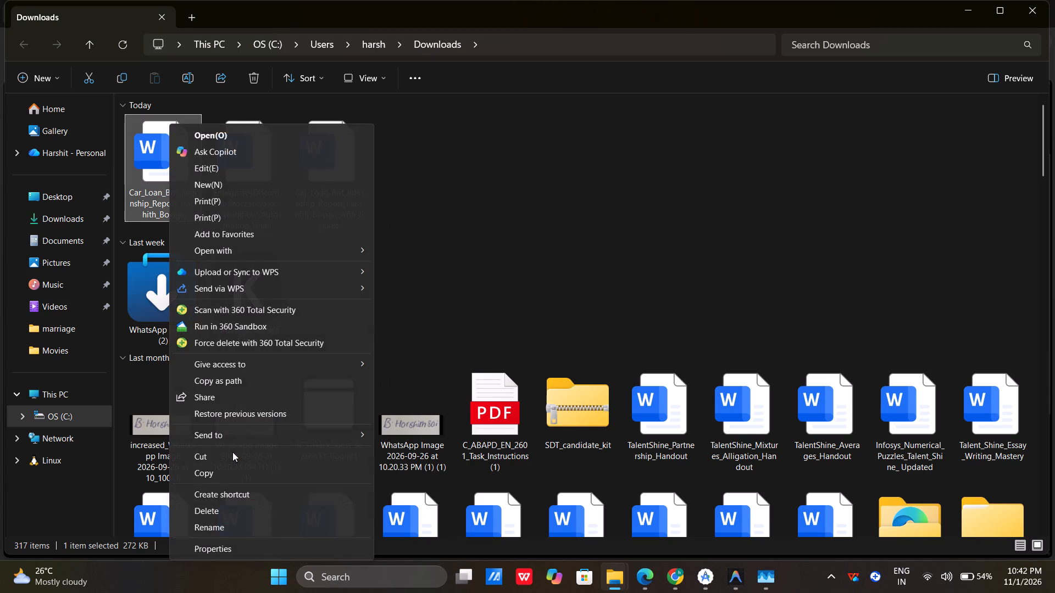
pyautogui.click(225, 172)
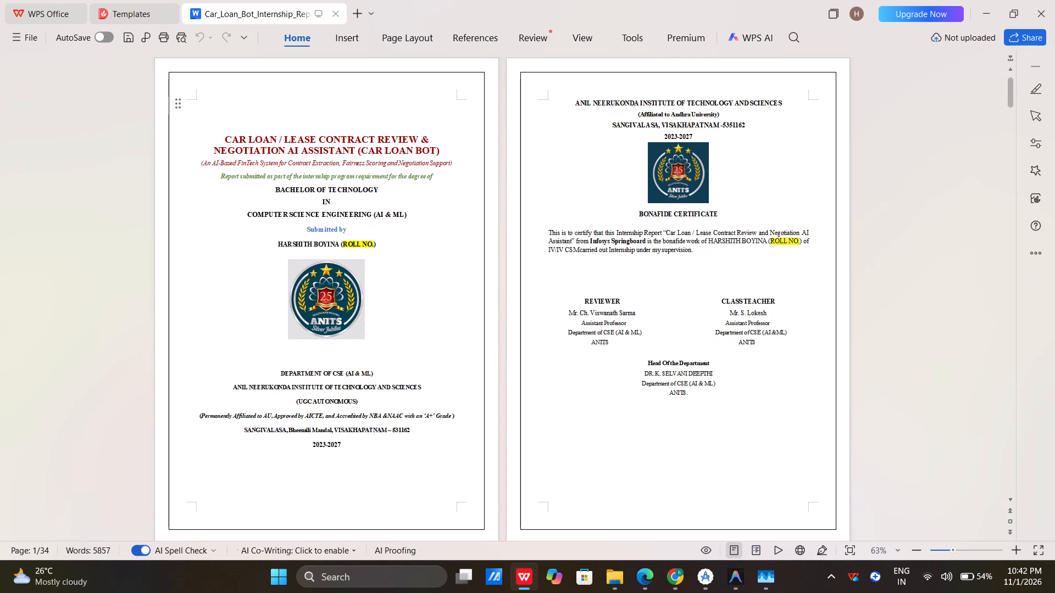
# Replace the highlighted ROLL NO. placeholder under "Submitted by" on the cover page with the student's roll number.
pyautogui.click(372, 243)
pyautogui.press('Right')
pyautogui.press('BackSpace')
pyautogui.press('BackSpace')
pyautogui.press('BackSpace')
pyautogui.press('BackSpace')
pyautogui.press('BackSpace')
pyautogui.press('BackSpace')
pyautogui.press('BackSpace')
pyautogui.press('BackSpace')
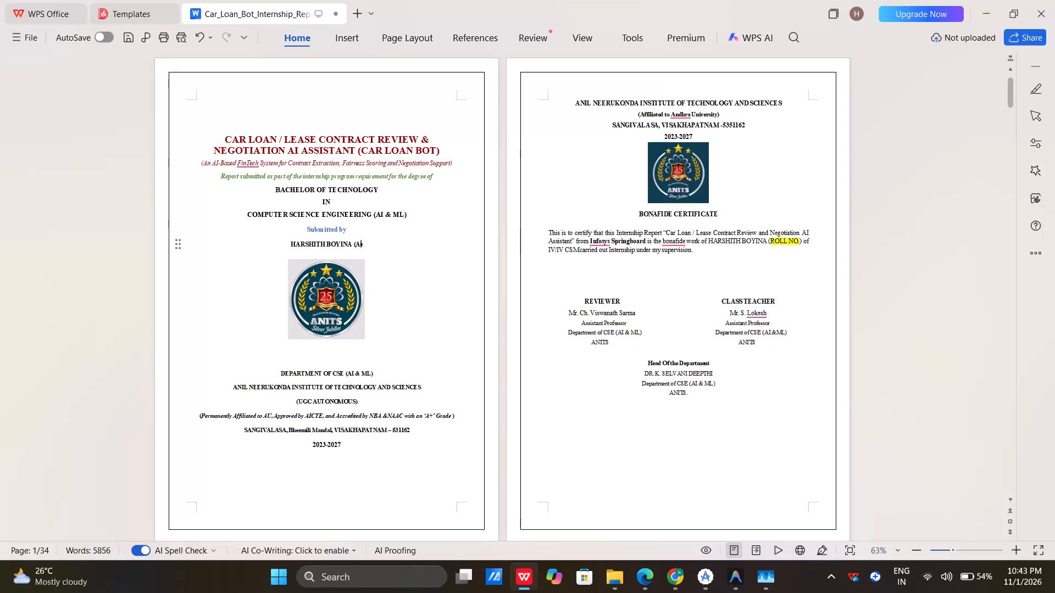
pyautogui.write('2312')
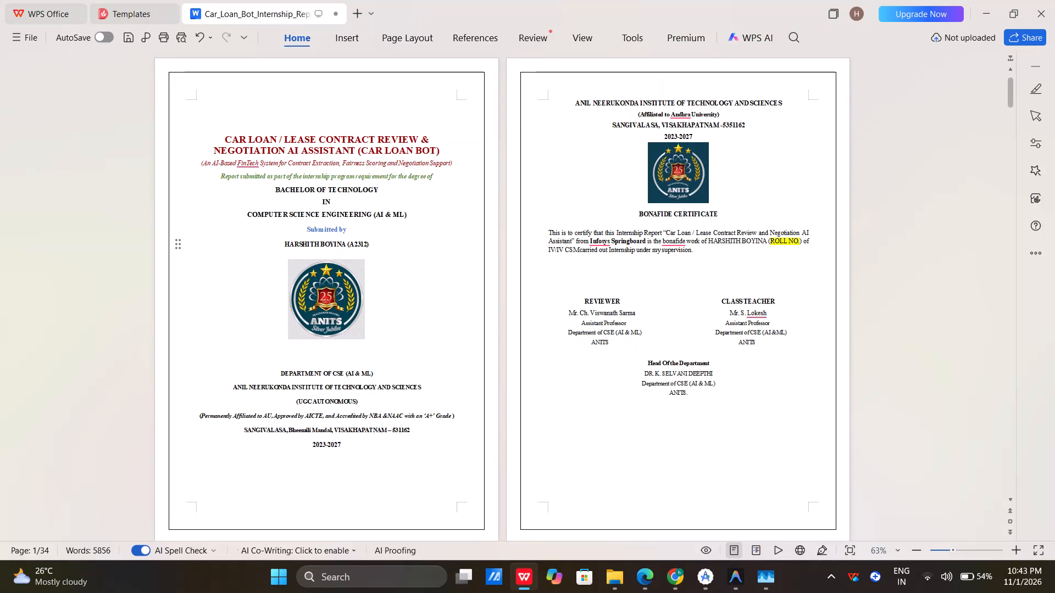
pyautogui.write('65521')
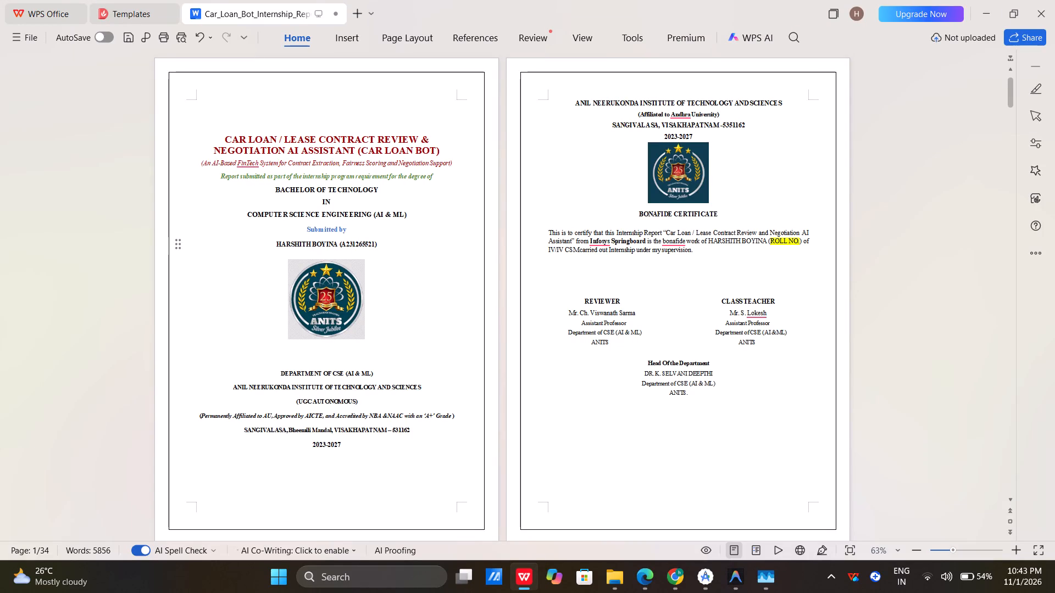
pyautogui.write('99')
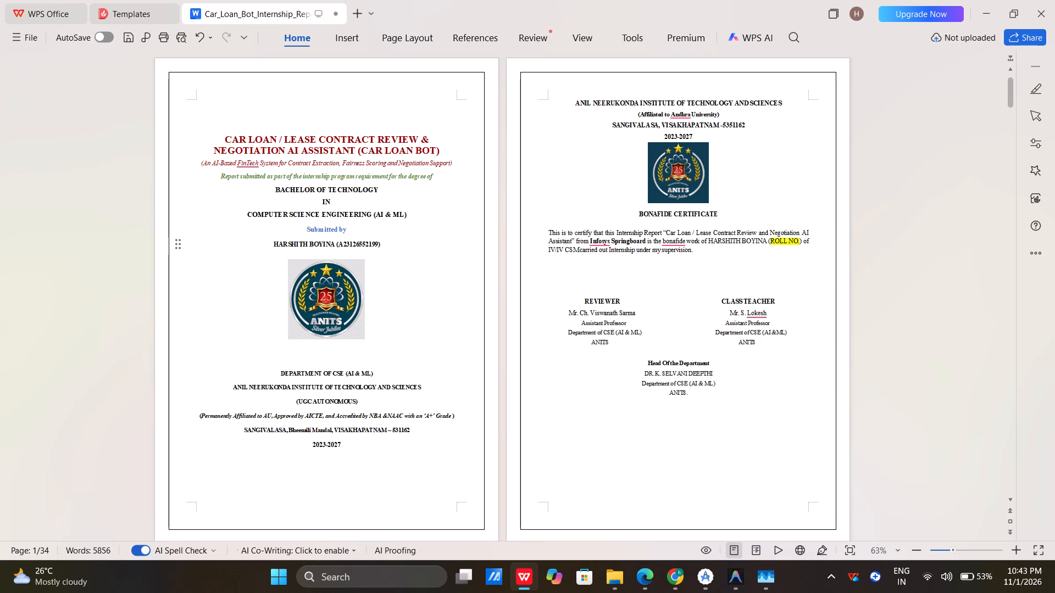
# Rewrite the student's name on the cover page with the surname first, followed by both given names, before the roll number.
pyautogui.click(310, 244)
pyautogui.press('BackSpace')
pyautogui.press('BackSpace')
pyautogui.press('BackSpace')
pyautogui.press('BackSpace')
pyautogui.press('BackSpace')
pyautogui.press('BackSpace')
pyautogui.press('BackSpace')
pyautogui.press('BackSpace')
pyautogui.press('BackSpace')
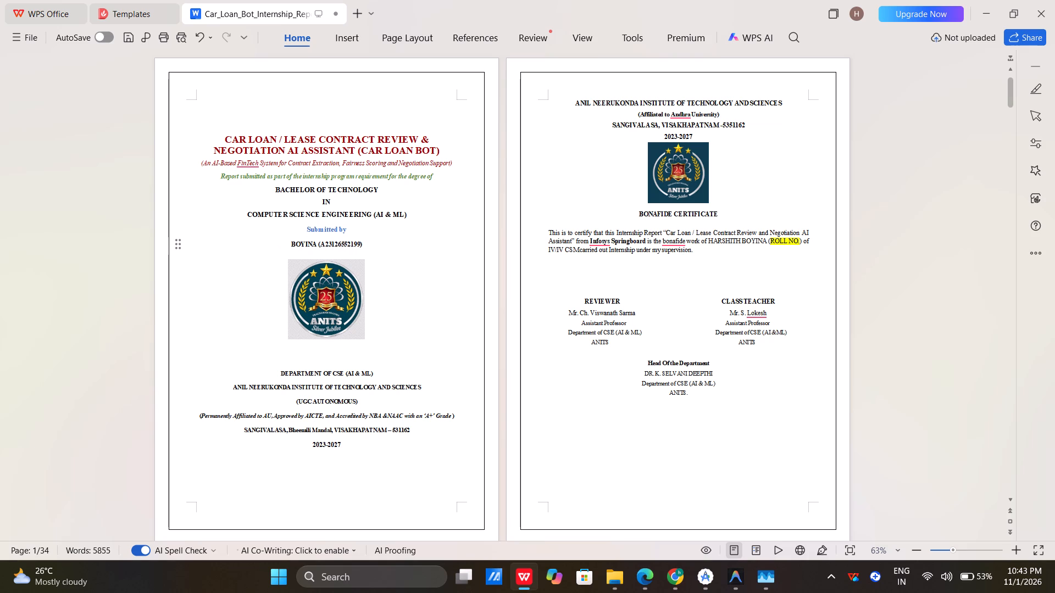
pyautogui.click(316, 248)
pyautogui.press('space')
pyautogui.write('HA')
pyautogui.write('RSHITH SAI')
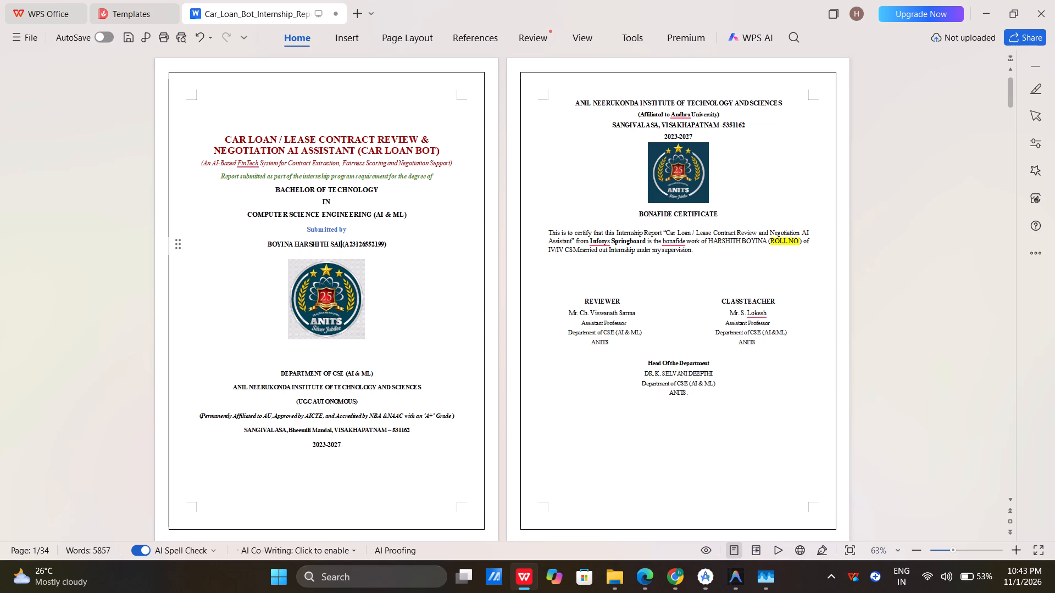
# Add "7.0" after "Infosys Springboard" in the Bonafide Certificate paragraph on page 2.
pyautogui.click(647, 243)
pyautogui.press('BackSpace')
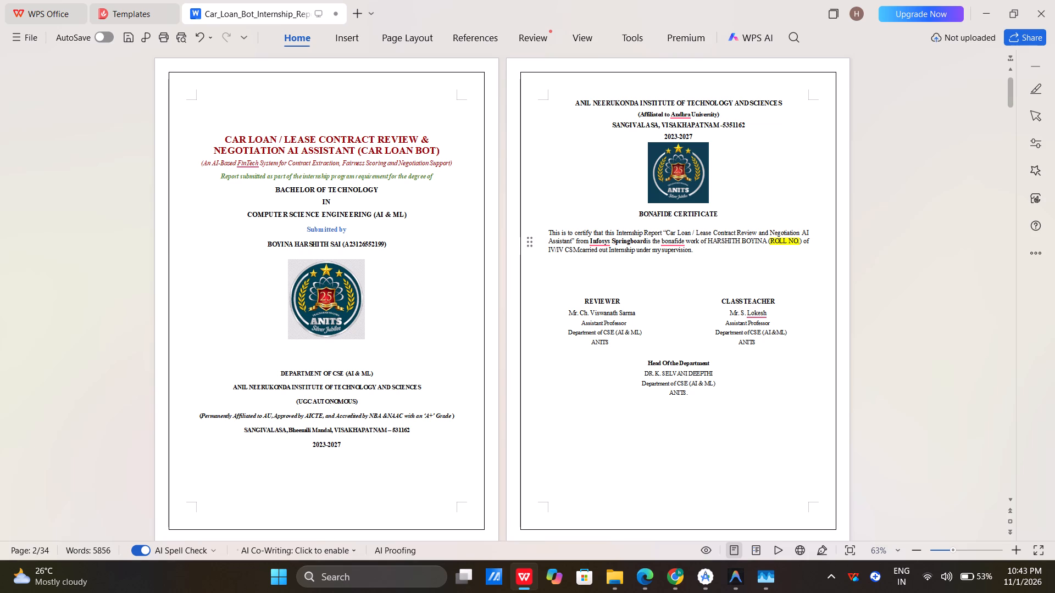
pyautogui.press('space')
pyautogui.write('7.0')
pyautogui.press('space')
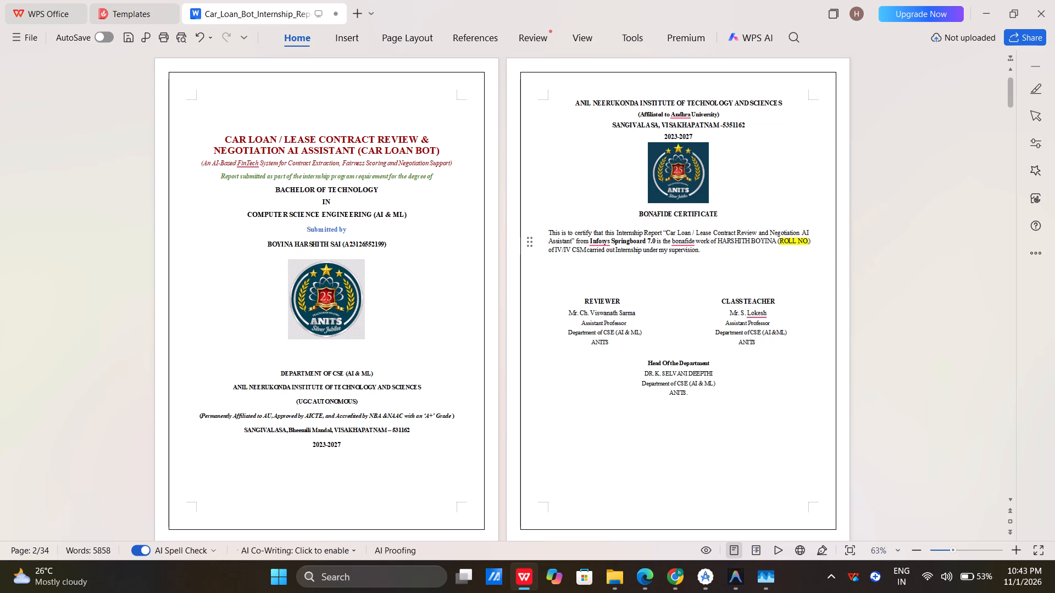
# Capitalise the b in "Springboard" so the Bonafide Certificate paragraph on page 2 reads "Infosys SpringBoard 7.0".
pyautogui.click(632, 242)
pyautogui.press('BackSpace')
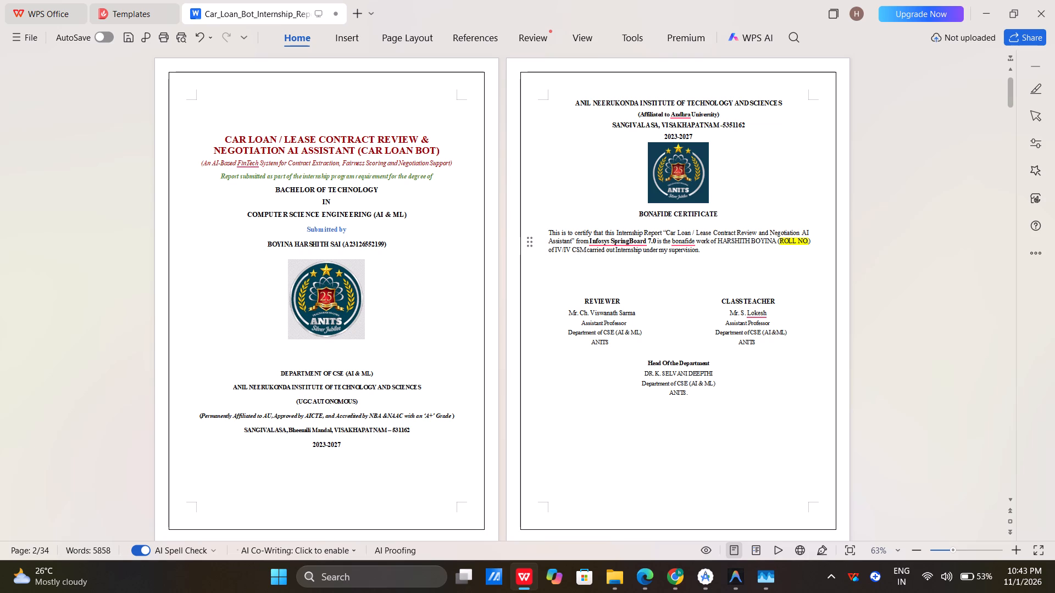
# Rewrite the student's name in the Bonafide Certificate paragraph in title case, surname first followed by both given names.
pyautogui.click(776, 242)
pyautogui.press('BackSpace')
pyautogui.press('BackSpace')
pyautogui.press('BackSpace')
pyautogui.press('BackSpace')
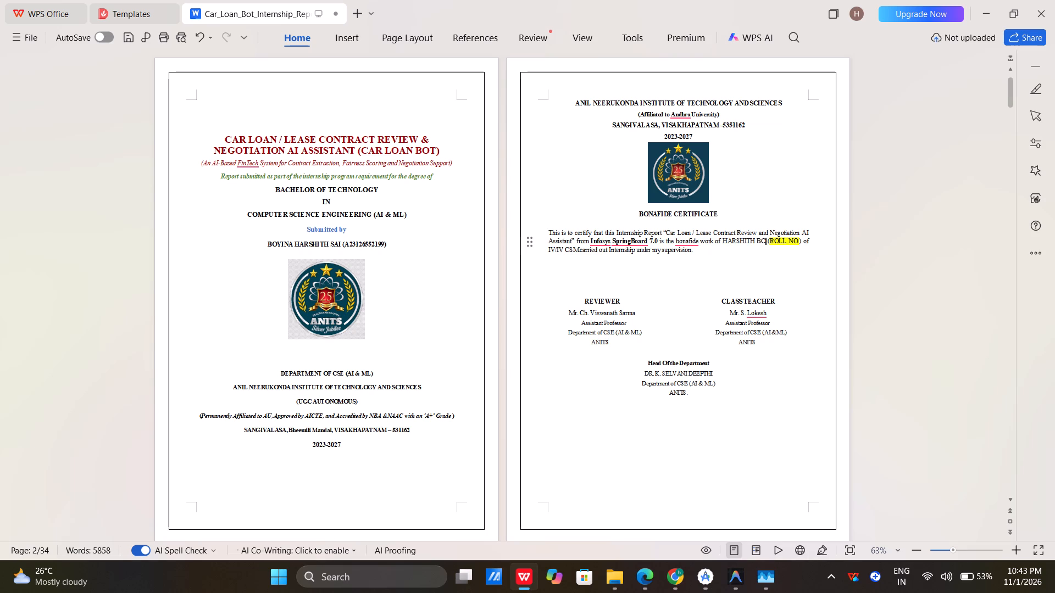
pyautogui.press('BackSpace')
pyautogui.press('BackSpace')
pyautogui.press('BackSpace')
pyautogui.press('BackSpace')
pyautogui.press('BackSpace')
pyautogui.press('BackSpace')
pyautogui.press('BackSpace')
pyautogui.press('BackSpace')
pyautogui.press('BackSpace')
pyautogui.press('BackSpace')
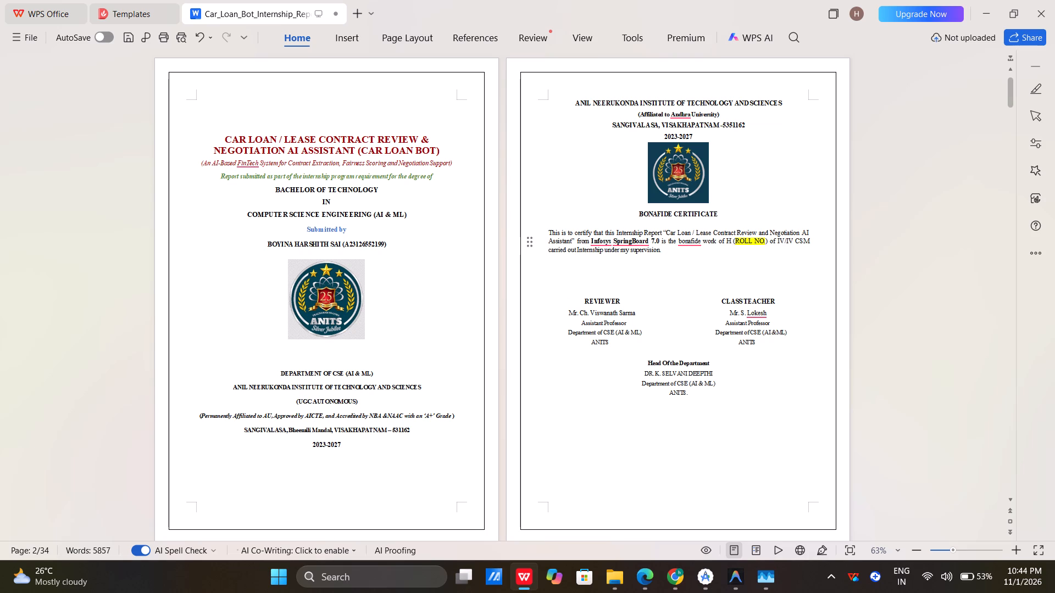
pyautogui.press('BackSpace')
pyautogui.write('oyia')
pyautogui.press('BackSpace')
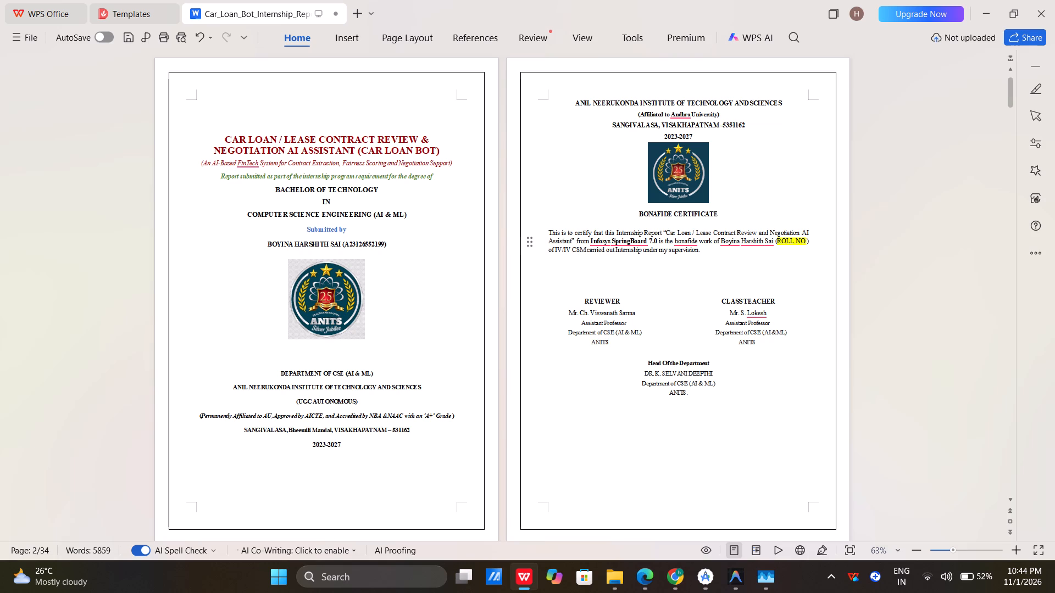
# Replace the highlighted ROLL NO. placeholder inside the Bonafide Certificate's parentheses with the student's roll number, without highlighting.
pyautogui.click(805, 242)
pyautogui.press('BackSpace')
pyautogui.press('BackSpace')
pyautogui.press('BackSpace')
pyautogui.press('BackSpace')
pyautogui.press('BackSpace')
pyautogui.press('BackSpace')
pyautogui.press('BackSpace')
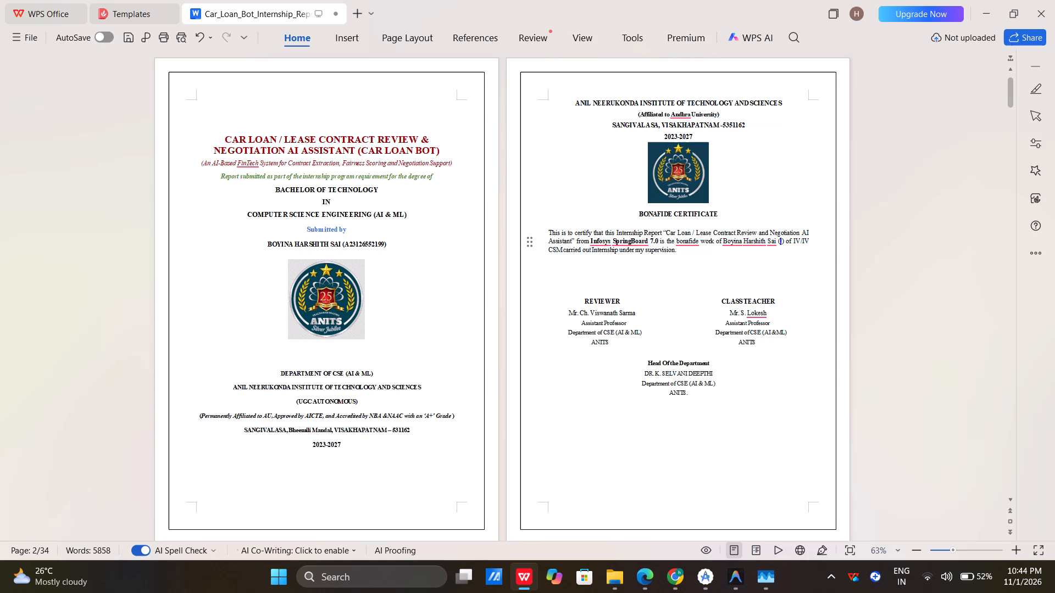
pyautogui.press('Right')
pyautogui.press('BackSpace')
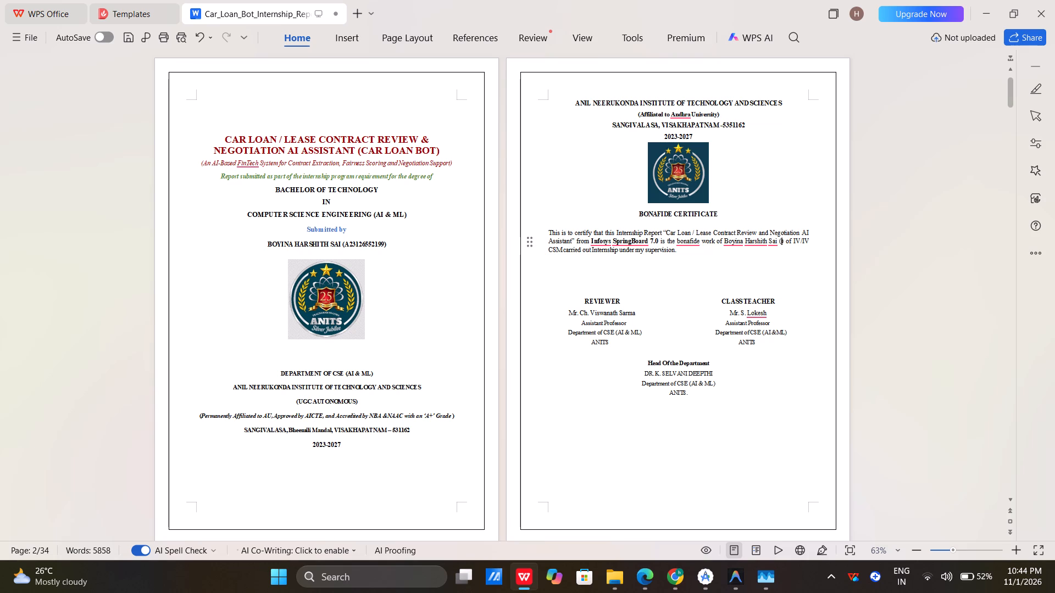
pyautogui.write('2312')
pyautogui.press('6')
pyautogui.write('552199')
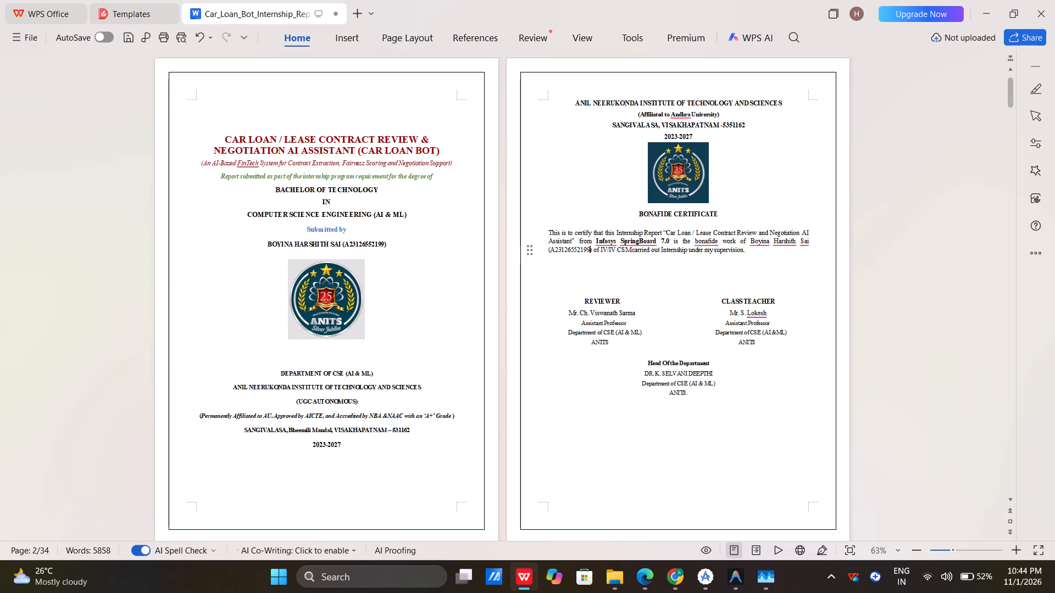
# Insert the missing space between "CSM" and "carried" in the Bonafide Certificate paragraph.
pyautogui.click(631, 249)
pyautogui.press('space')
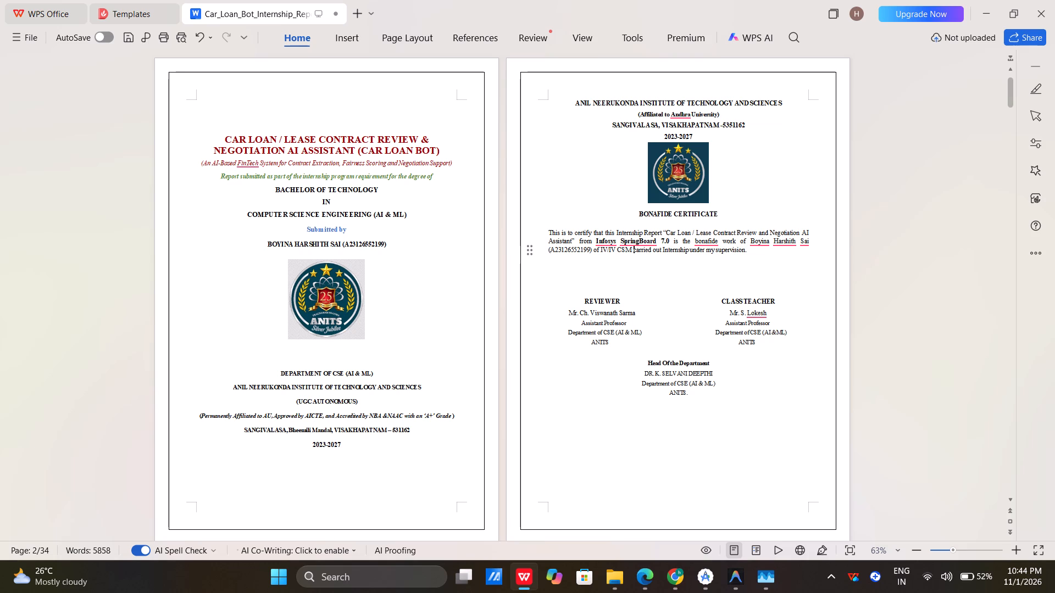
# Replace the highlighted ROLL NO. placeholder at the end of the Acknowledgement with the student's unhighlighted roll number, directly beneath the name.
pyautogui.scroll(-1, 723, 258)
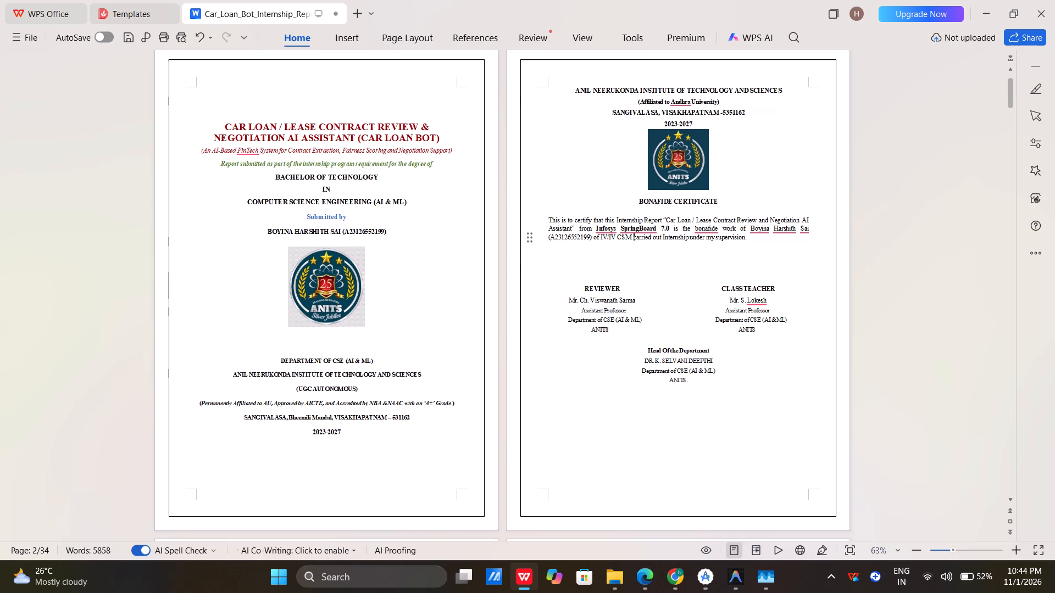
pyautogui.scroll(-2, 723, 258)
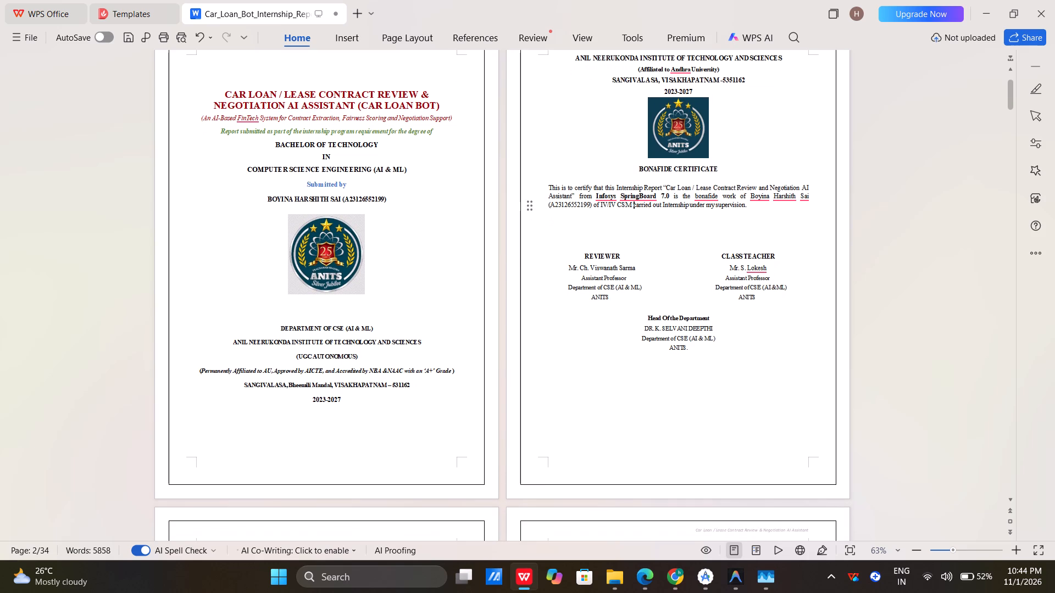
pyautogui.scroll(-1, 723, 258)
pyautogui.scroll(3, 723, 258)
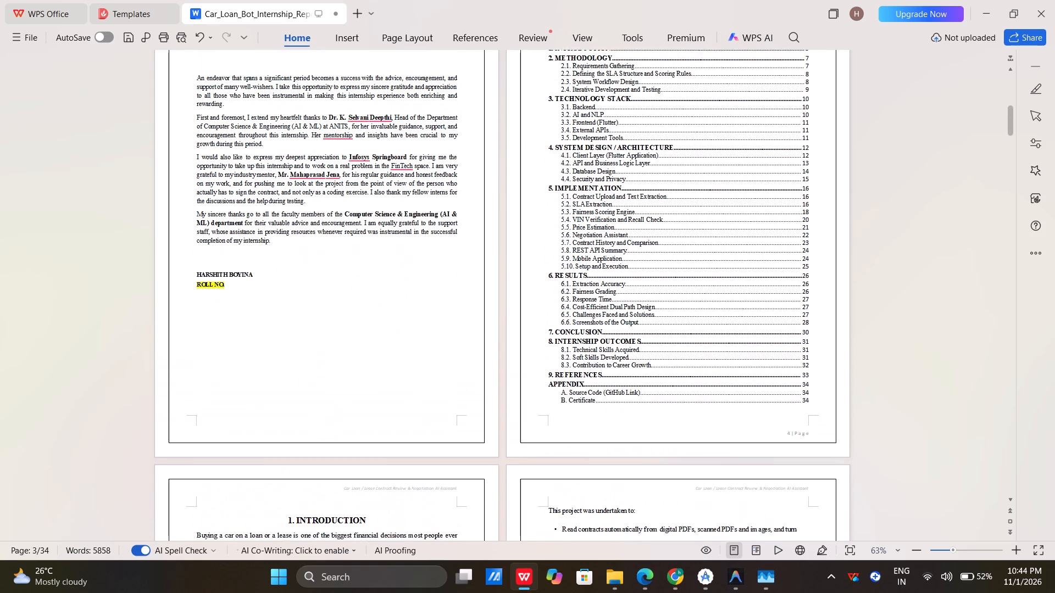
pyautogui.scroll(1, 723, 258)
pyautogui.click(235, 298)
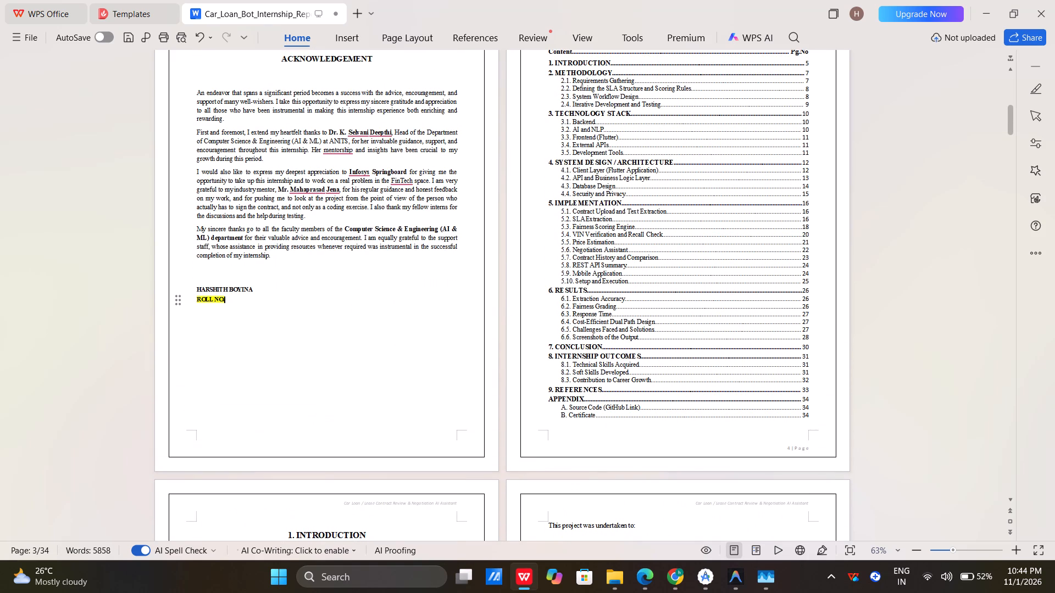
pyautogui.press('BackSpace')
pyautogui.press('BackSpace')
pyautogui.press('BackSpace')
pyautogui.press('BackSpace')
pyautogui.press('BackSpace')
pyautogui.press('BackSpace')
pyautogui.press('BackSpace')
pyautogui.press('BackSpace')
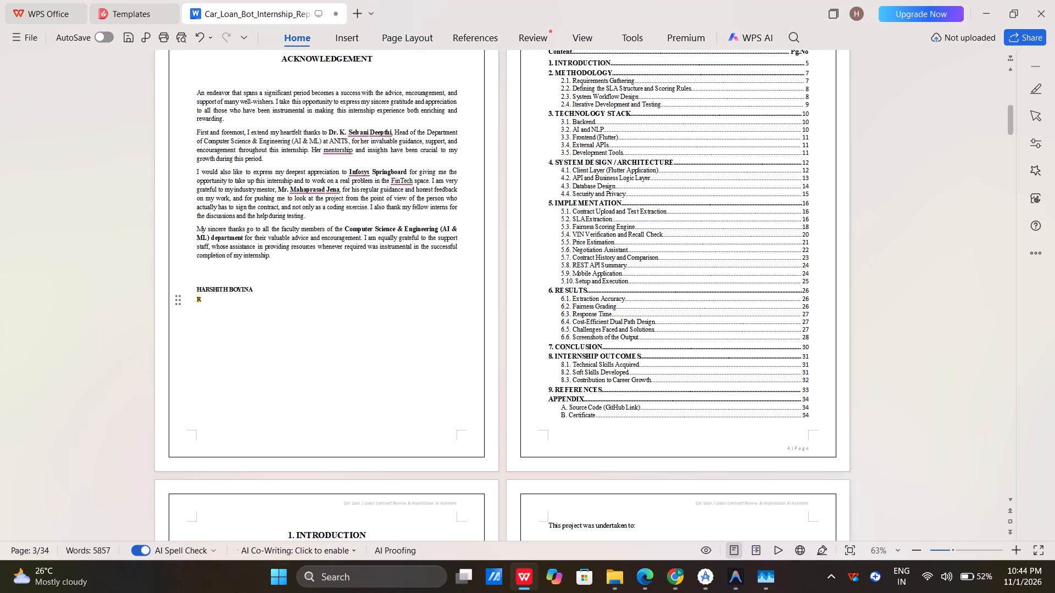
pyautogui.press('Return')
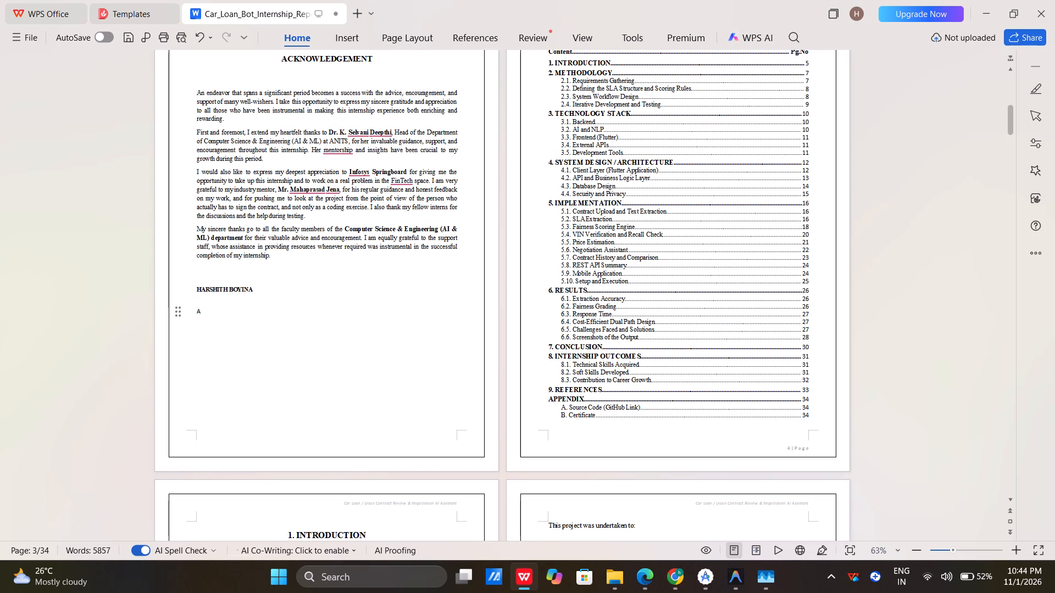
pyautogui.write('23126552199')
pyautogui.click(219, 303)
pyautogui.press('BackSpace')
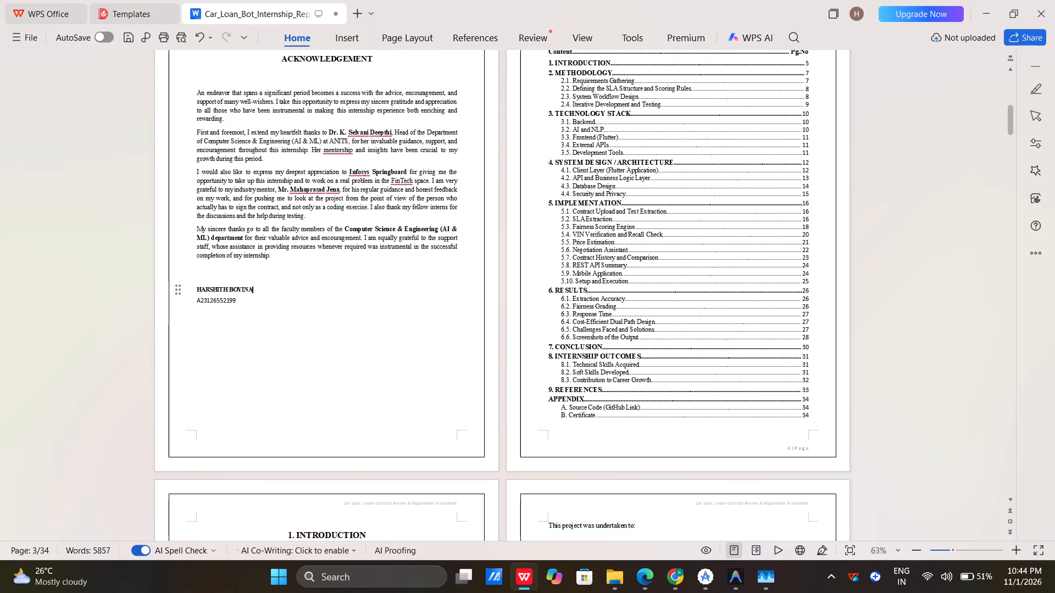
# Rewrite the student's name at the end of the Acknowledgement in capitals, surname first followed by both given names.
pyautogui.click(230, 287)
pyautogui.press('BackSpace')
pyautogui.press('BackSpace')
pyautogui.press('BackSpace')
pyautogui.press('BackSpace')
pyautogui.press('BackSpace')
pyautogui.press('BackSpace')
pyautogui.press('BackSpace')
pyautogui.press('BackSpace')
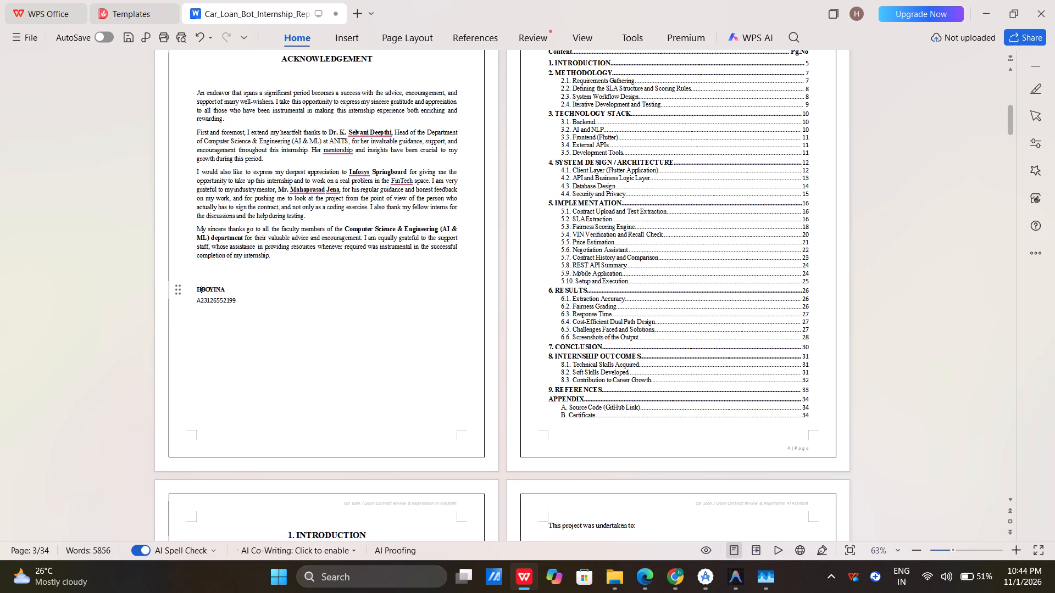
pyautogui.press('BackSpace')
pyautogui.click(231, 289)
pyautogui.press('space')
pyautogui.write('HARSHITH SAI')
pyautogui.click(253, 289)
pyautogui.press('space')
# Look through the report's chapters from the Introduction to System Design / Architecture, examining the text and figure spaces.
pyautogui.scroll(-3, 298, 361)
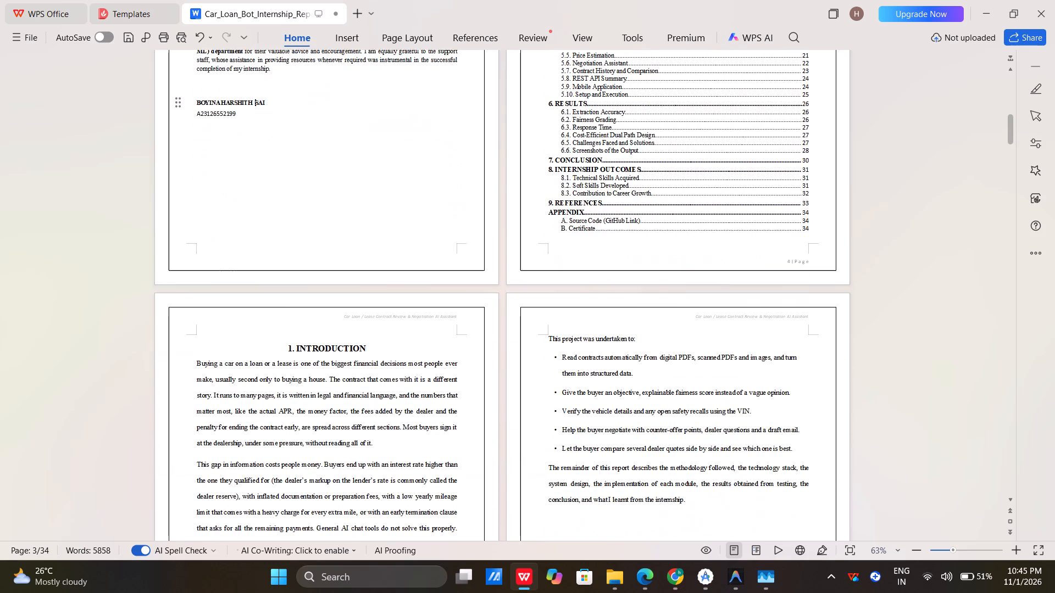
pyautogui.scroll(-7, 298, 361)
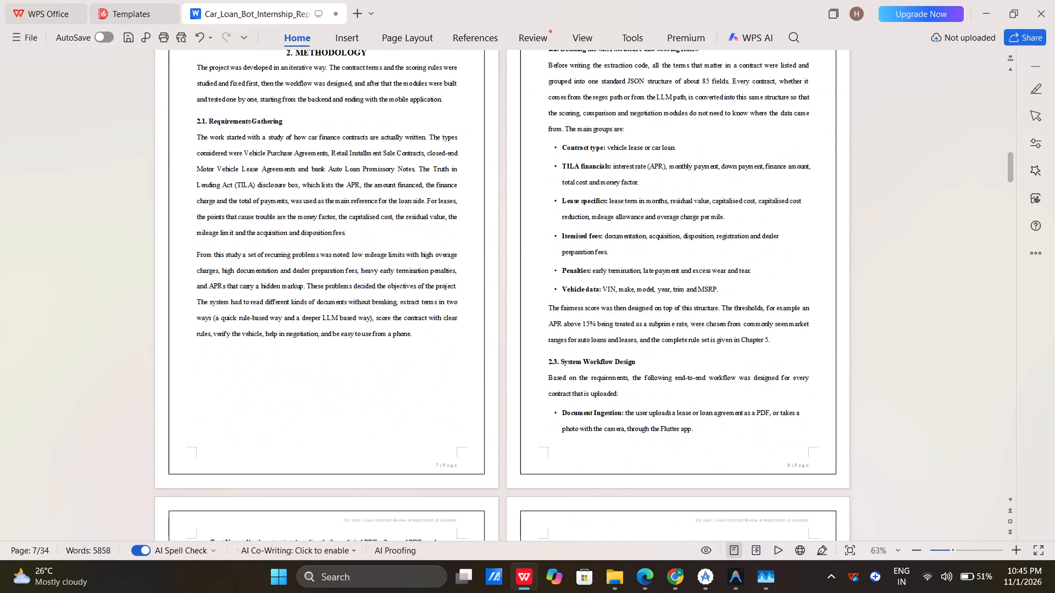
pyautogui.scroll(-7, 298, 361)
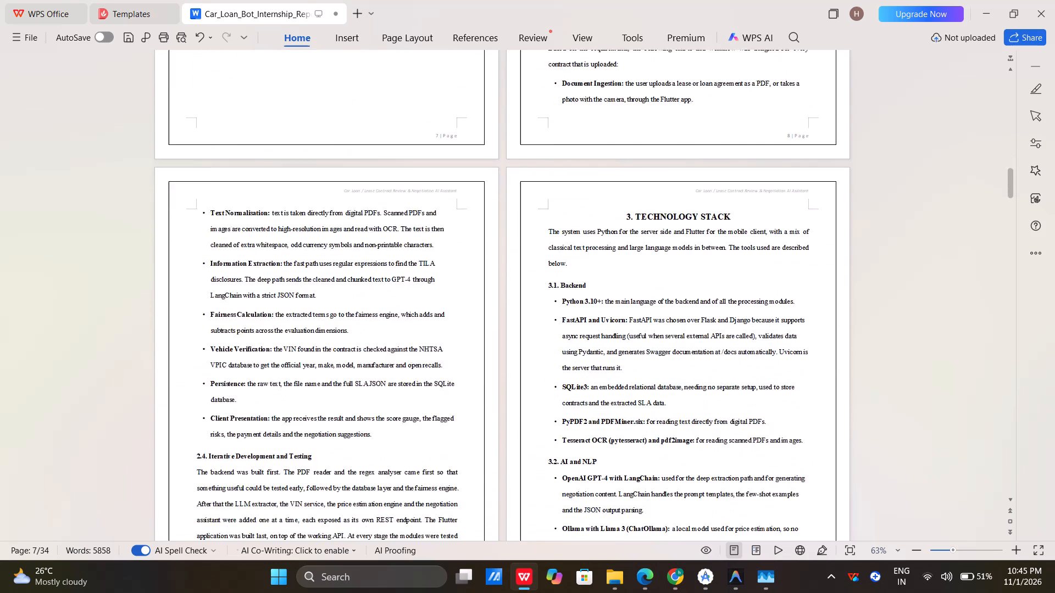
pyautogui.scroll(-5, 298, 361)
pyautogui.scroll(1, 298, 361)
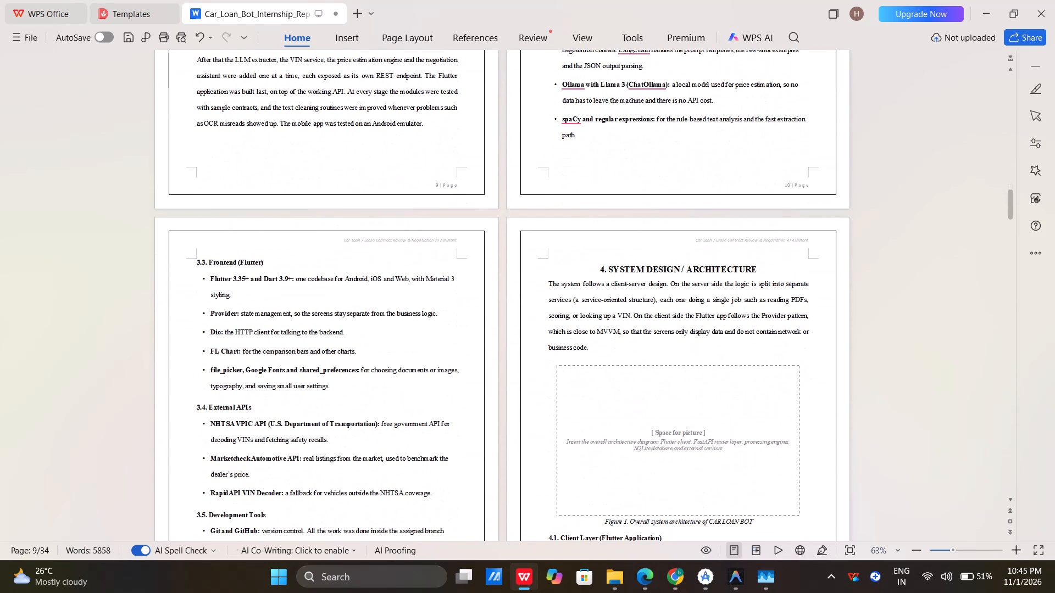
pyautogui.scroll(7, 298, 361)
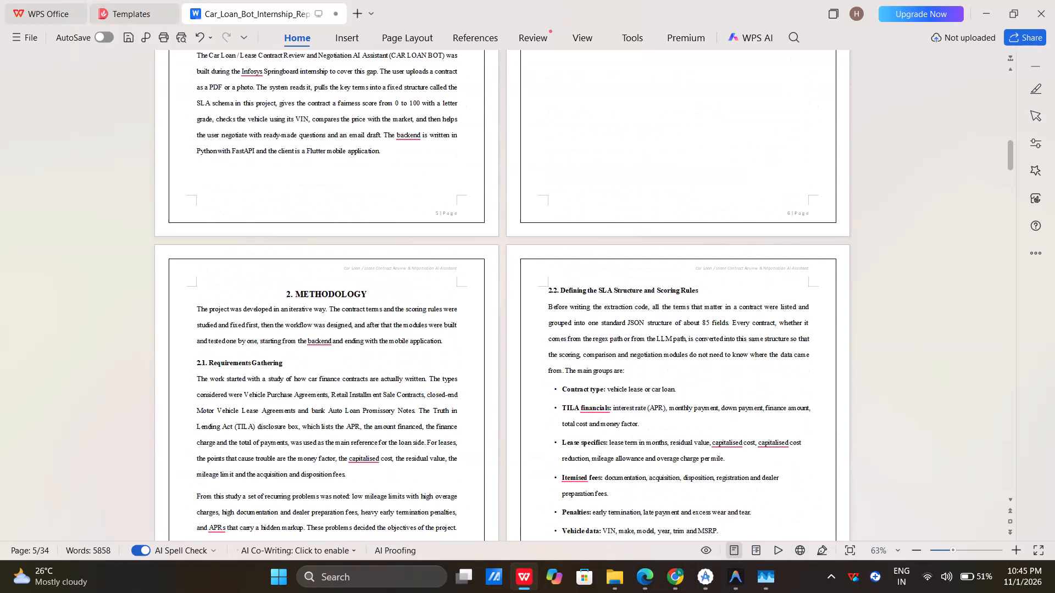
pyautogui.scroll(6, 298, 361)
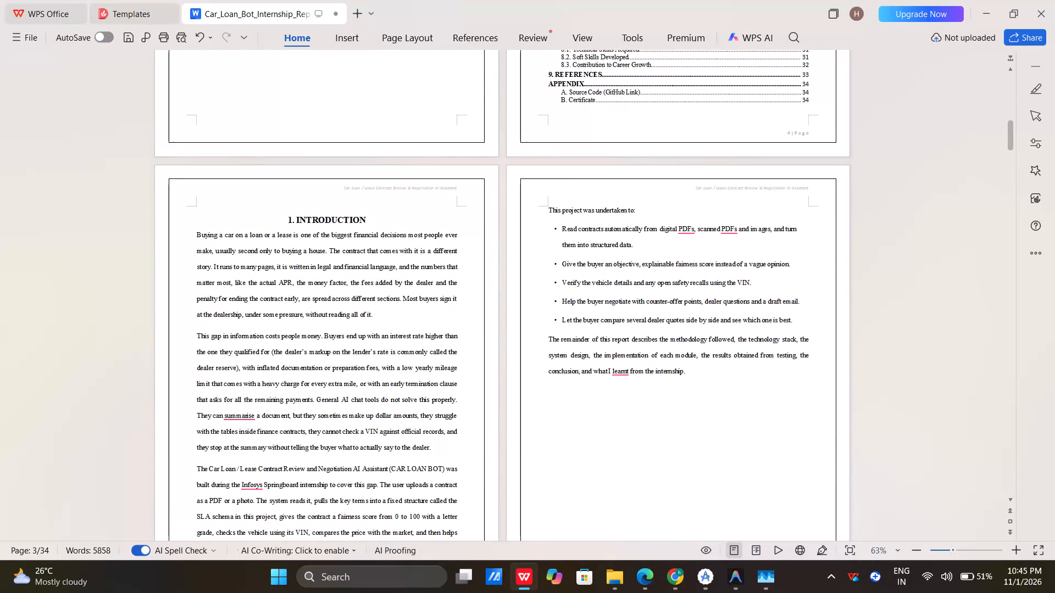
pyautogui.scroll(1, 298, 361)
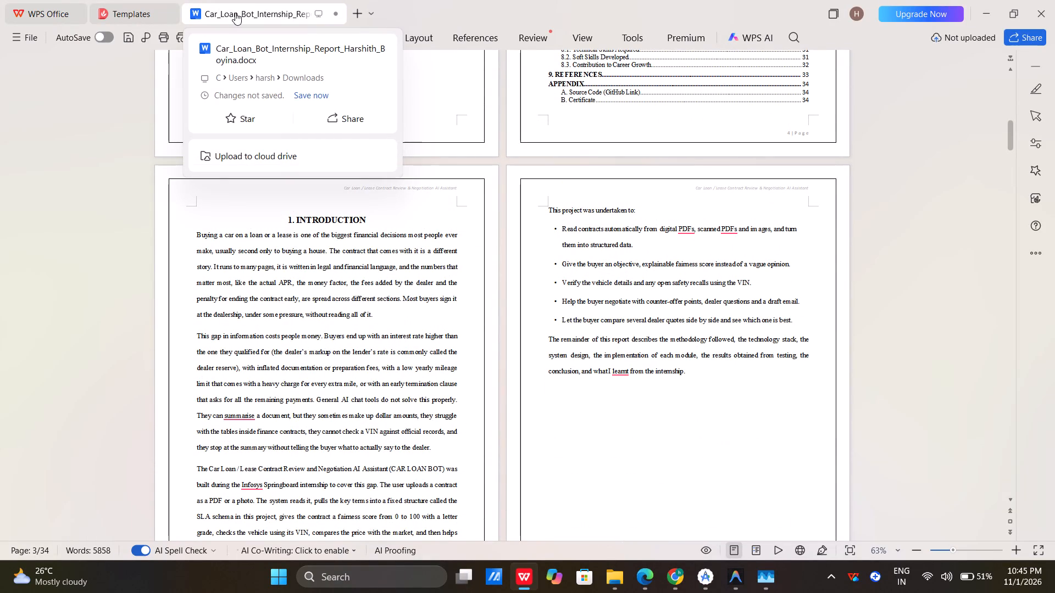
pyautogui.scroll(-5, 421, 468)
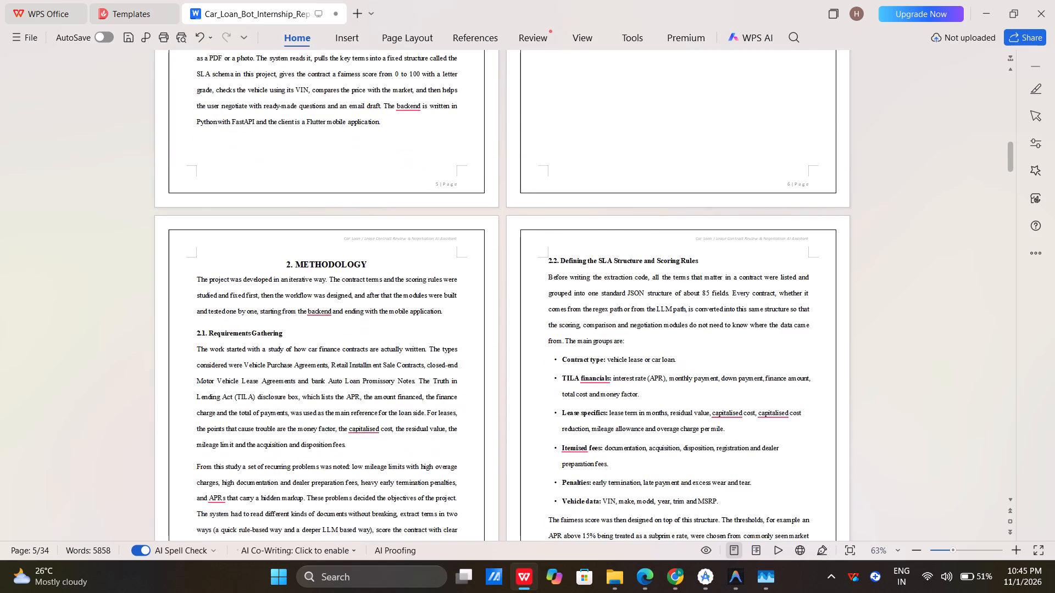
pyautogui.scroll(-12, 421, 468)
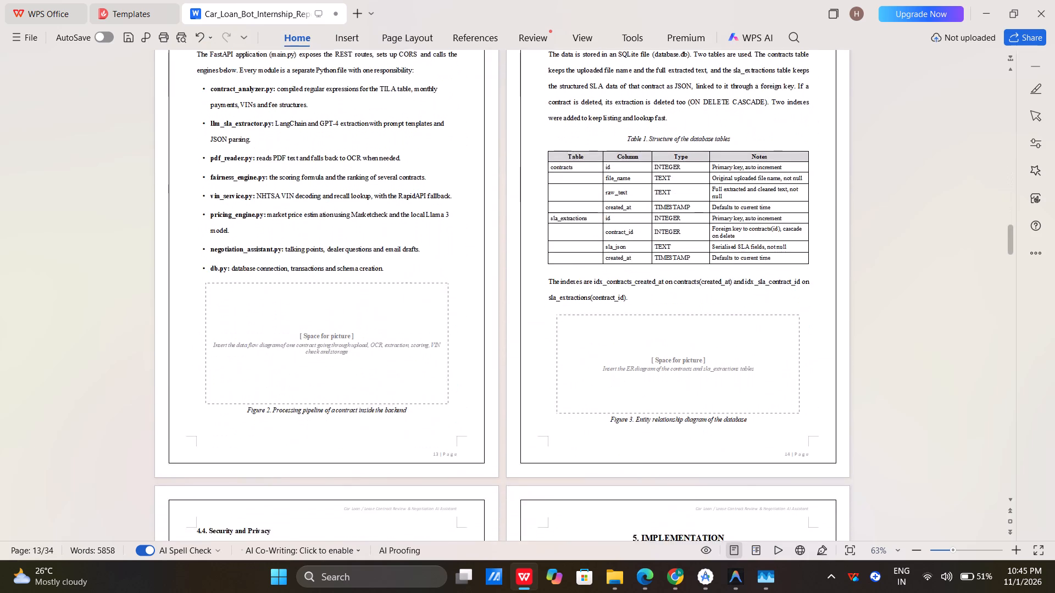
pyautogui.scroll(5, 421, 468)
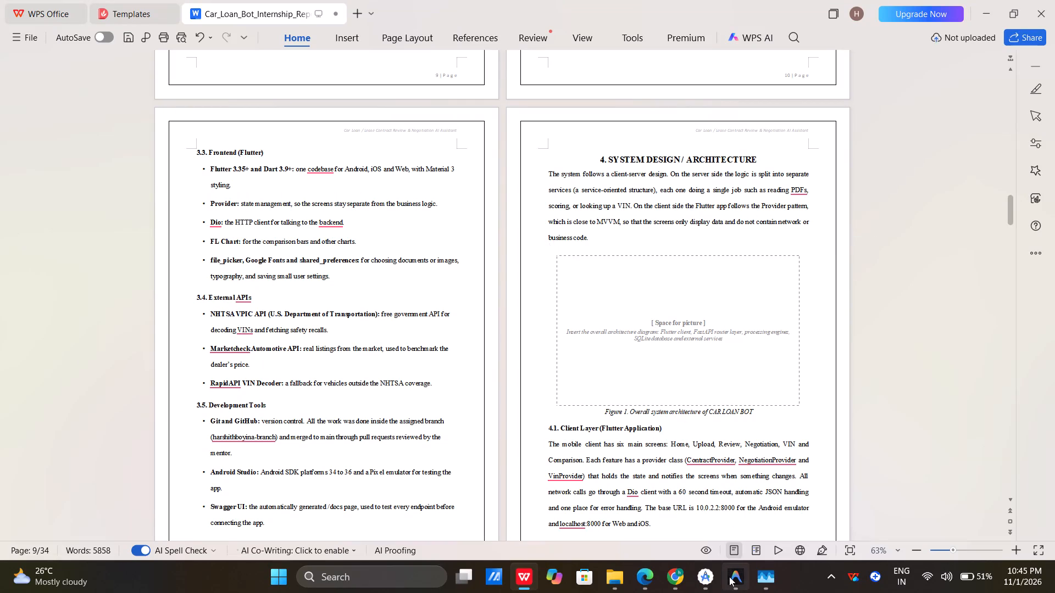
# In File Explorer's Downloads folder, share the Car Loan Bot report with figures over the network, keeping only the existing owner account.
pyautogui.click(606, 575)
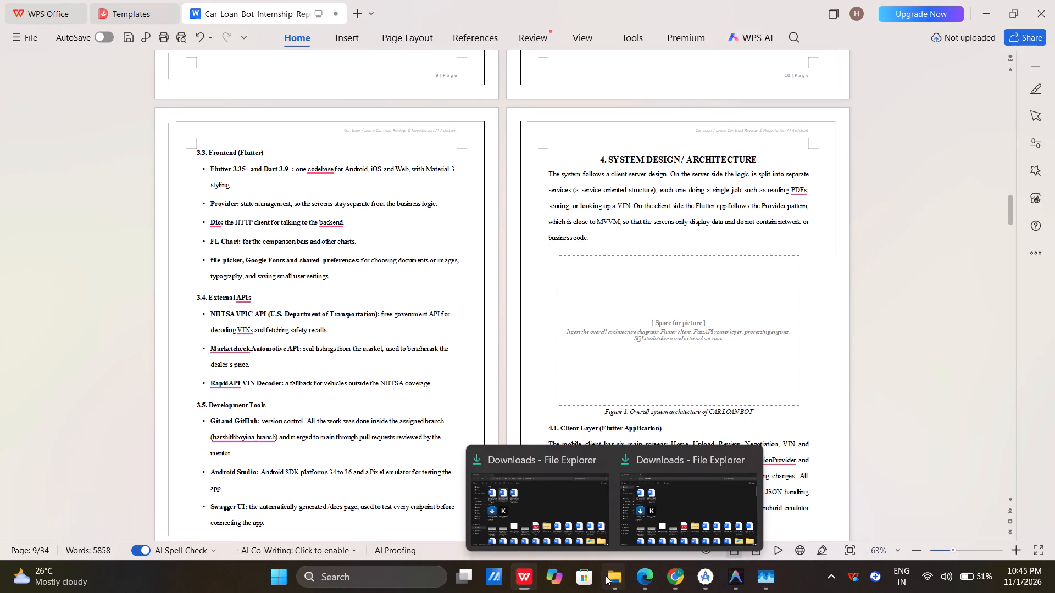
pyautogui.click(552, 485)
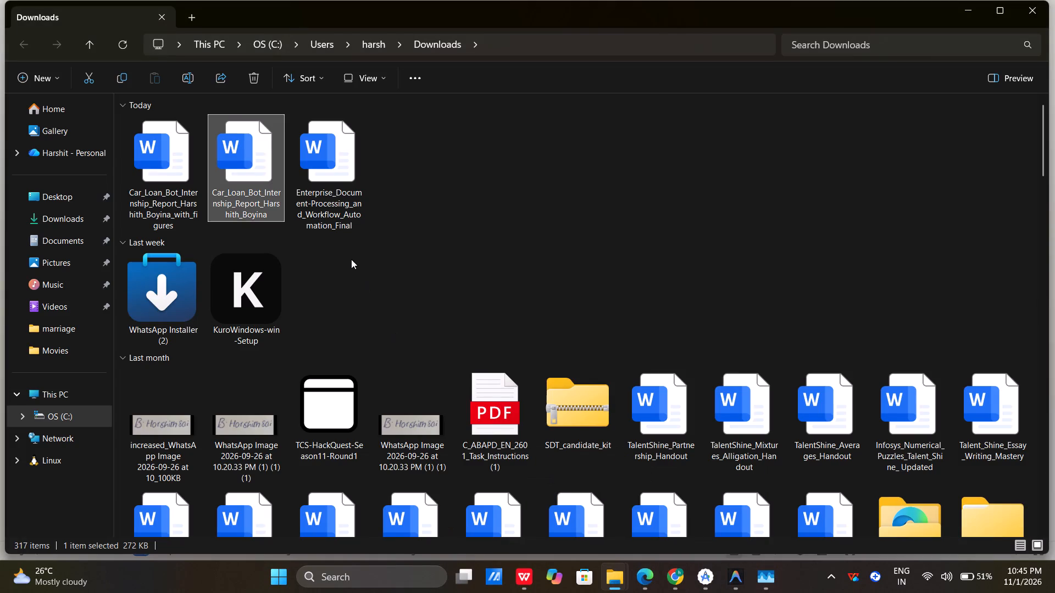
pyautogui.rightClick(163, 203)
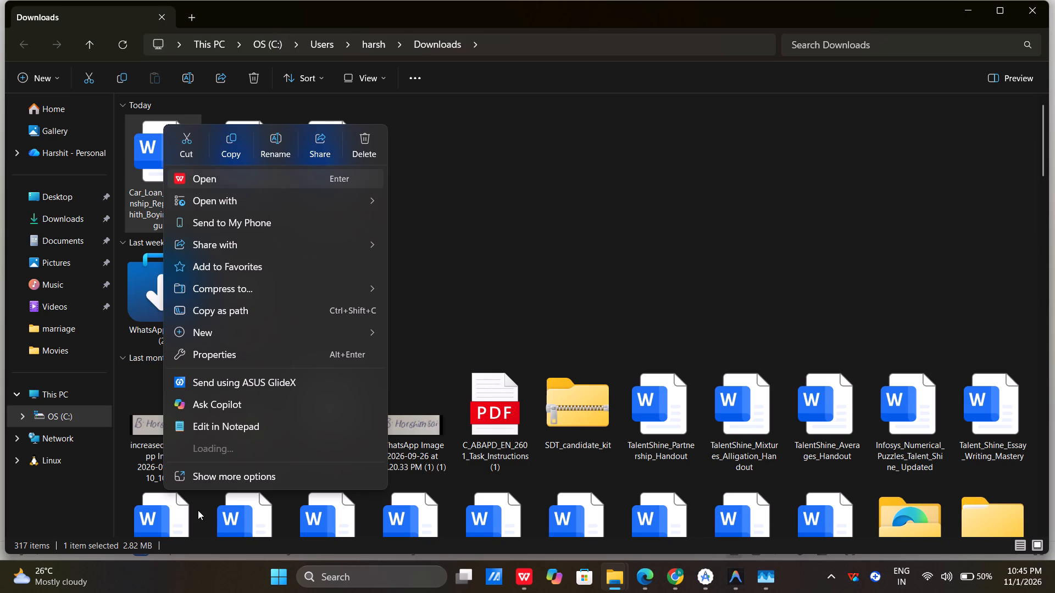
pyautogui.click(232, 481)
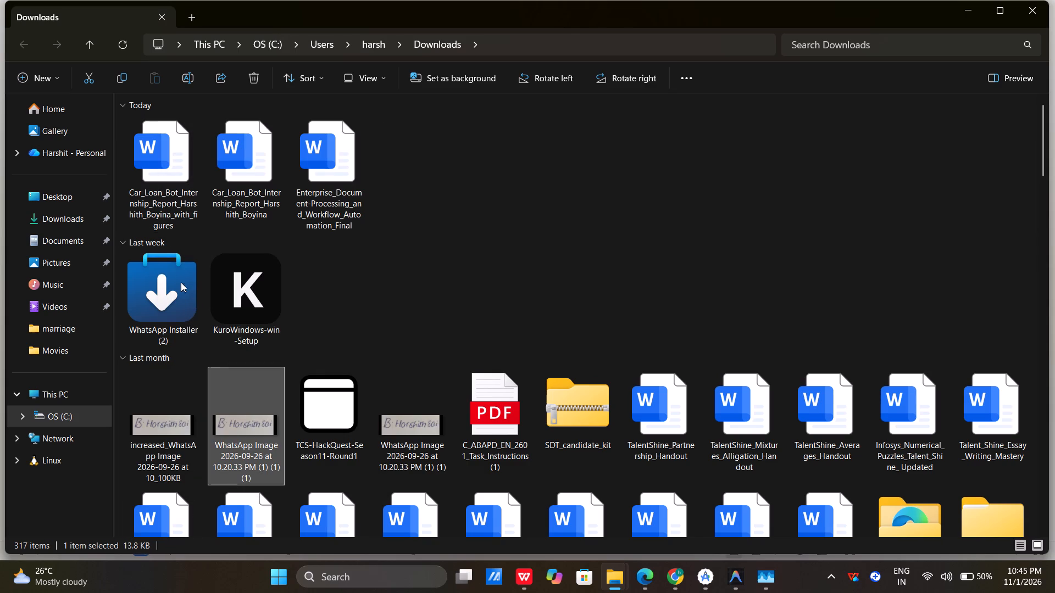
pyautogui.rightClick(169, 213)
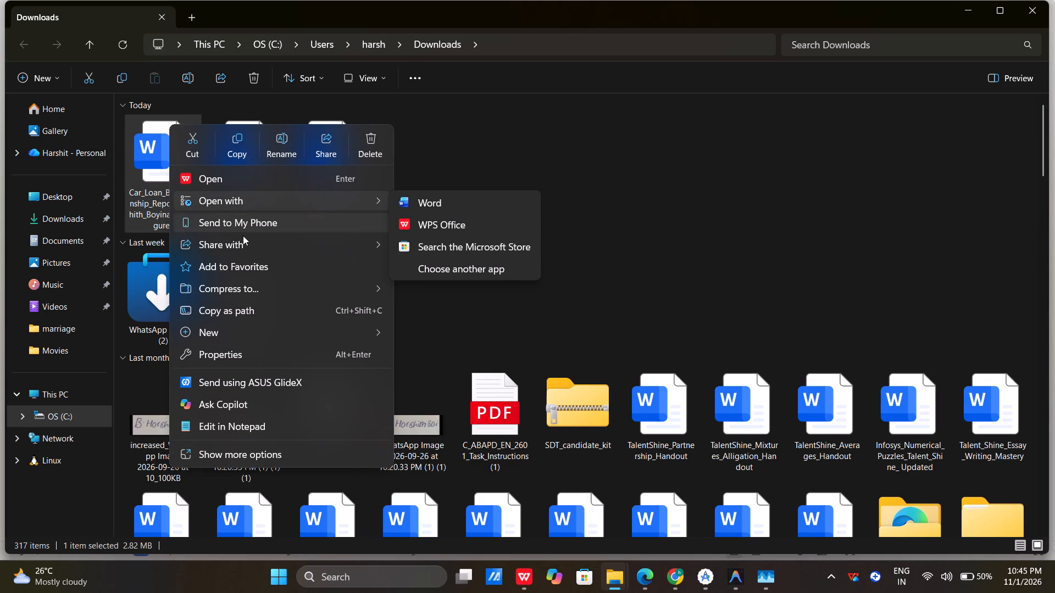
pyautogui.click(250, 449)
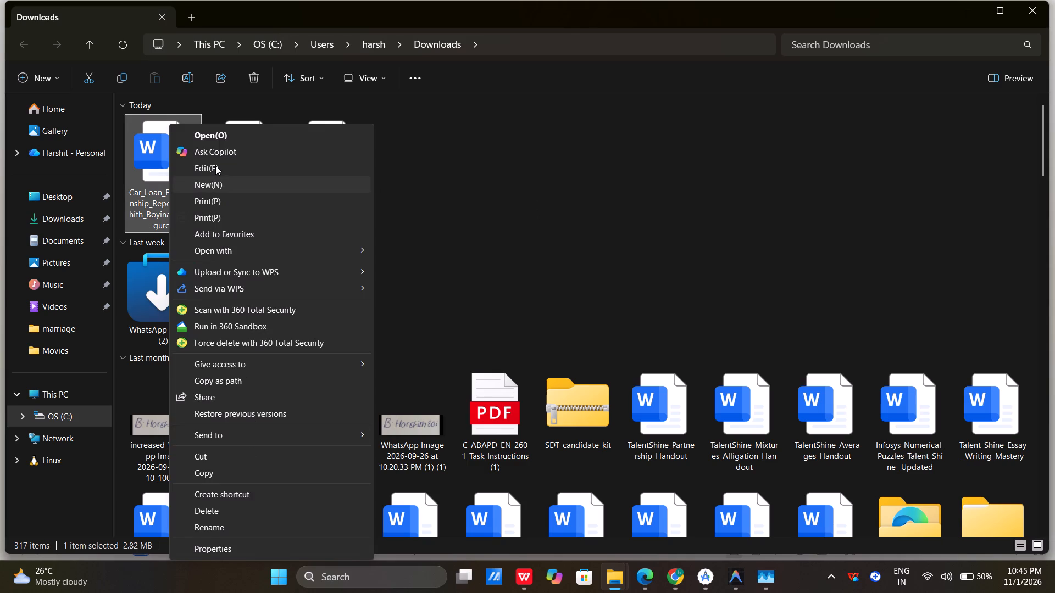
pyautogui.click(233, 362)
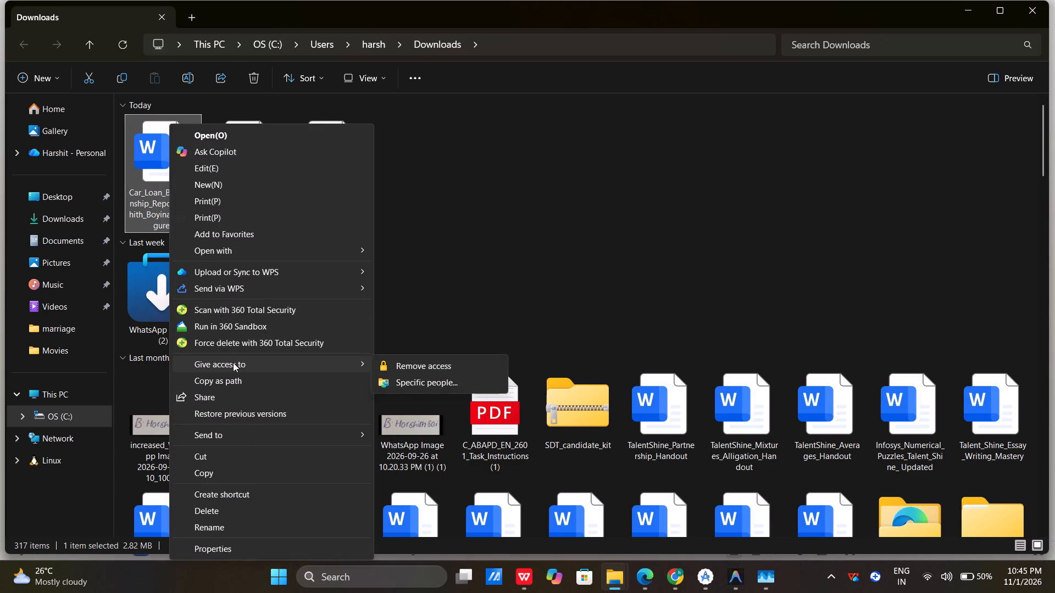
pyautogui.click(424, 372)
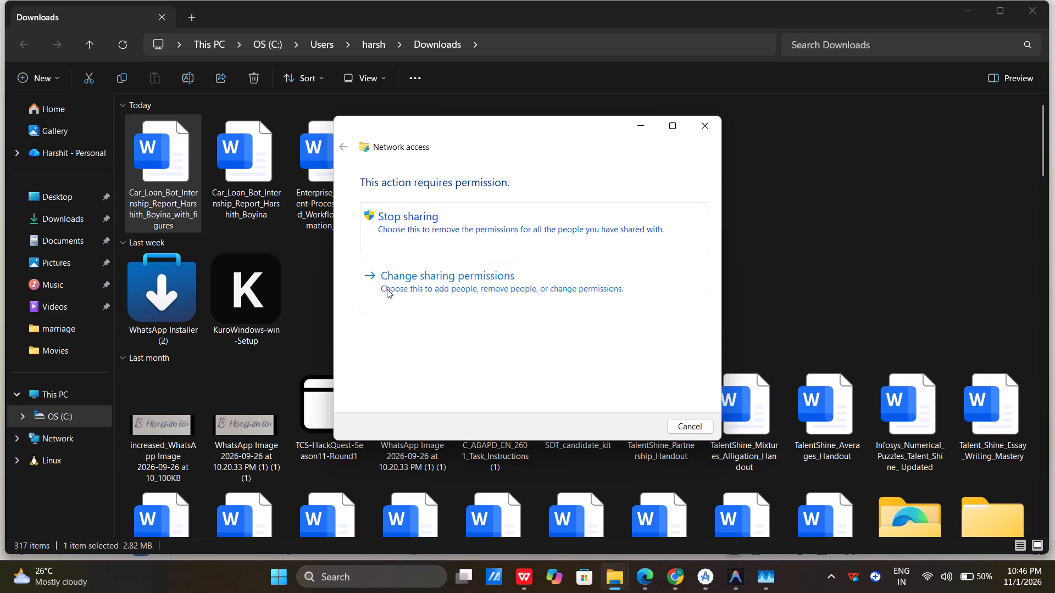
pyautogui.click(413, 296)
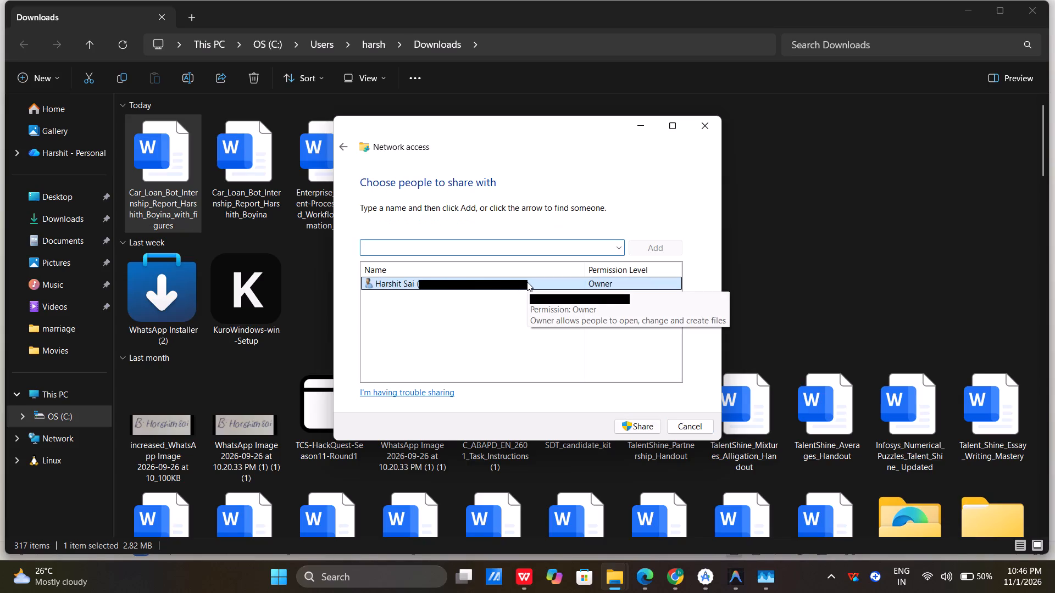
pyautogui.click(527, 282)
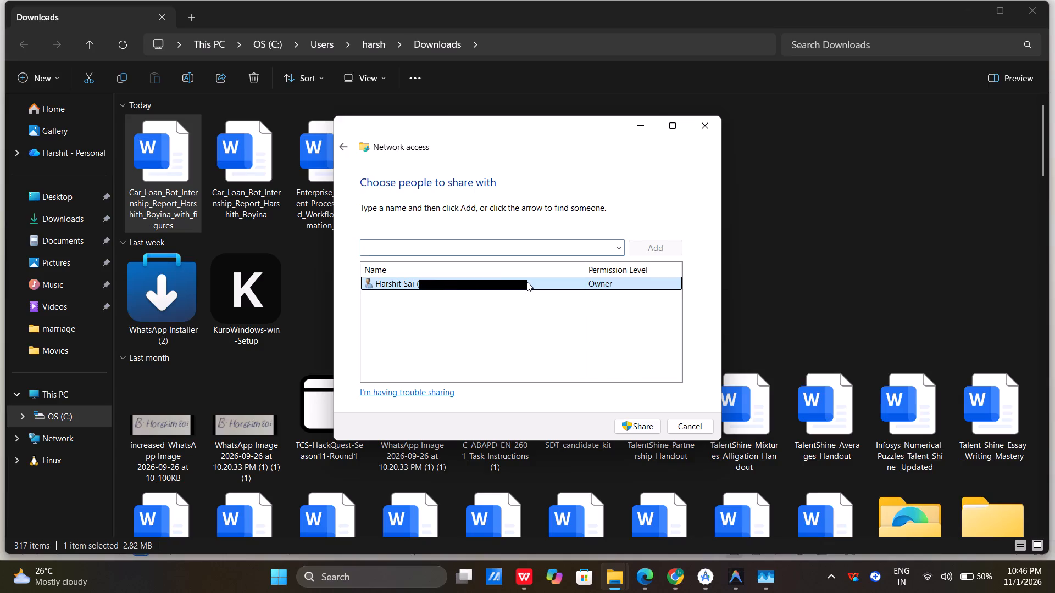
pyautogui.click(592, 244)
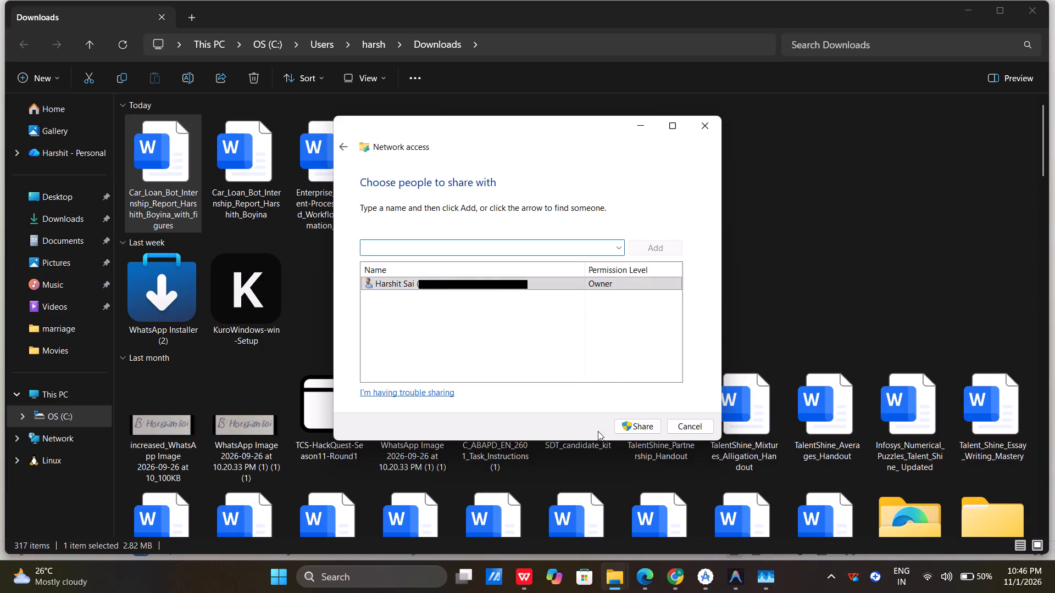
pyautogui.click(637, 421)
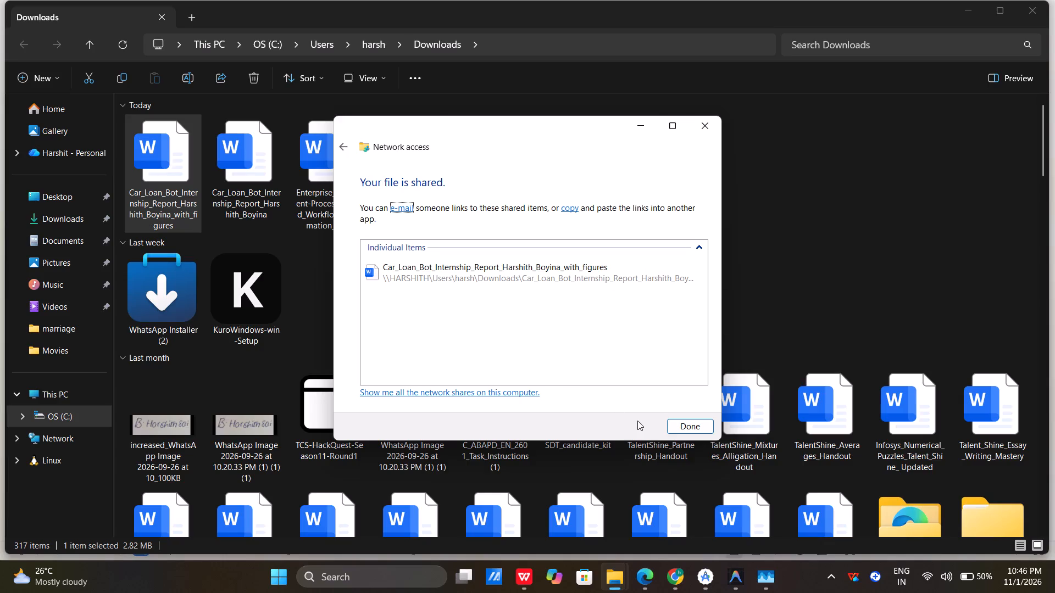
pyautogui.click(686, 427)
# Open the with-figures version of the Car Loan Bot internship report from Downloads for editing in WPS Office.
pyautogui.rightClick(165, 199)
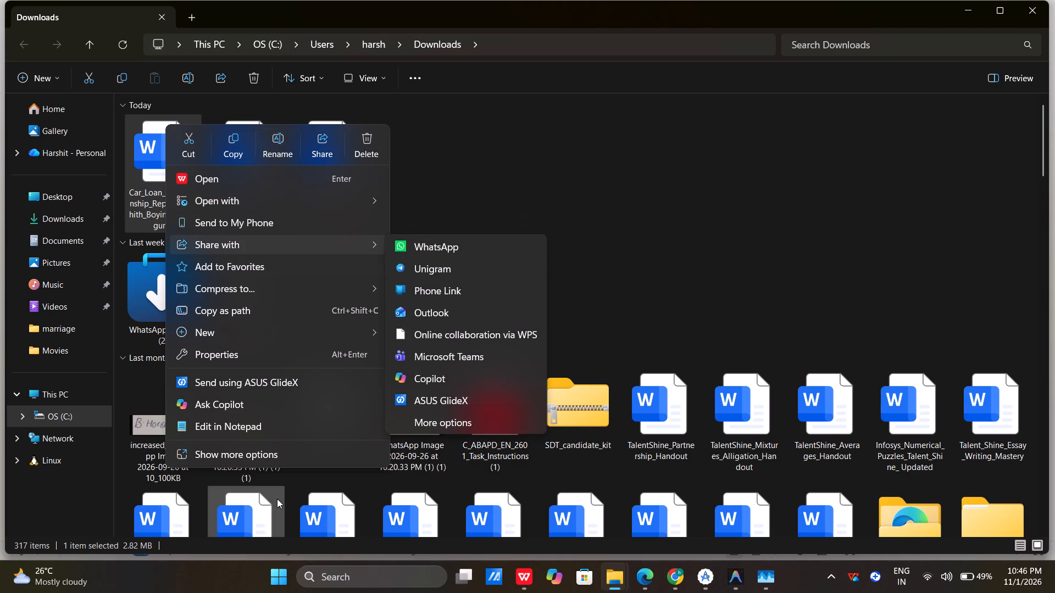
pyautogui.click(252, 456)
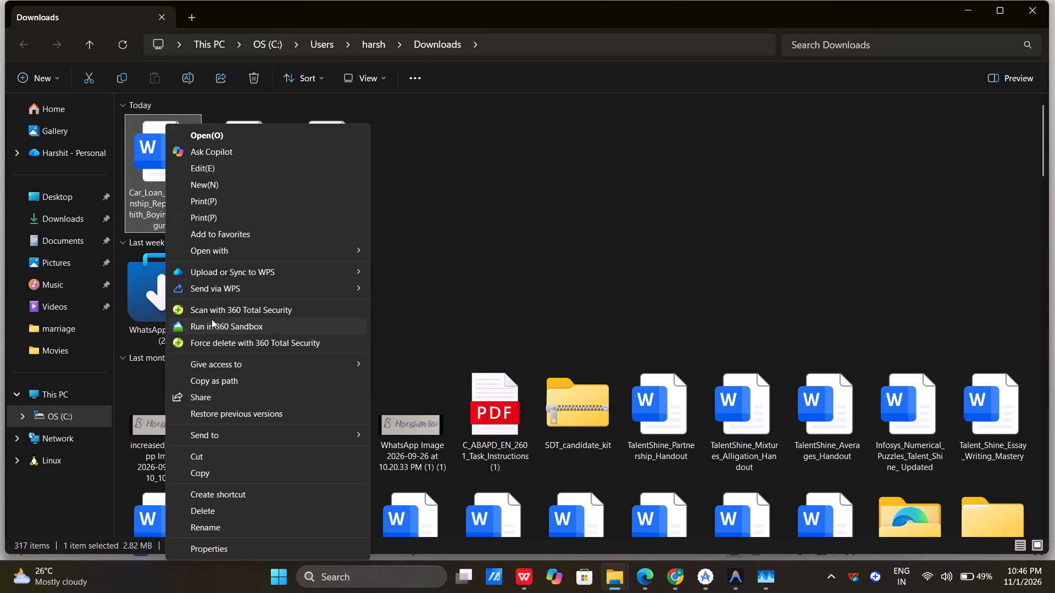
pyautogui.click(214, 166)
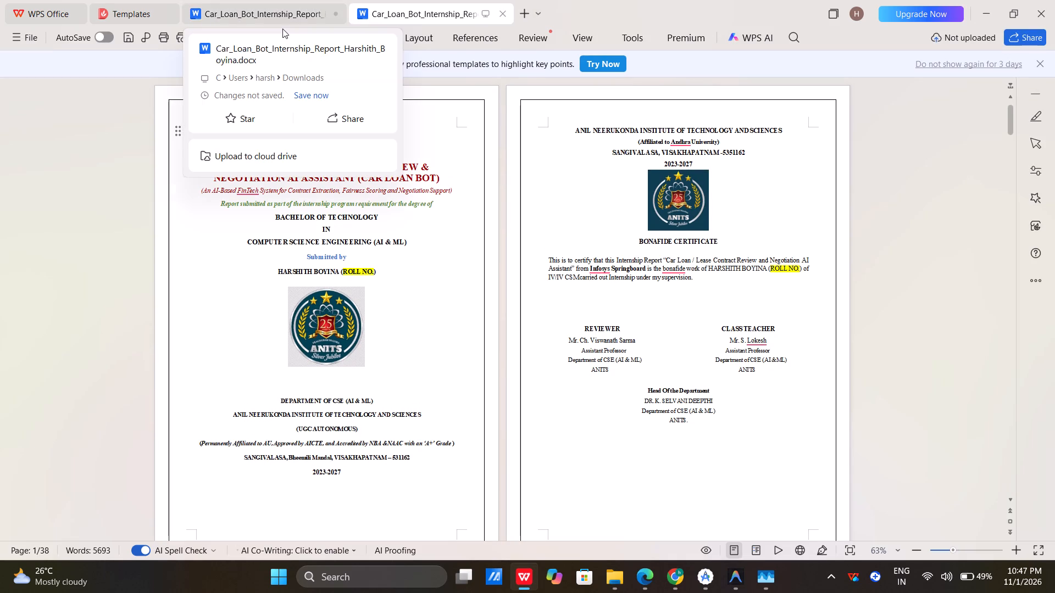
# Close the version of the Car Loan Bot report without figures, discarding its unsaved changes.
pyautogui.click(274, 14)
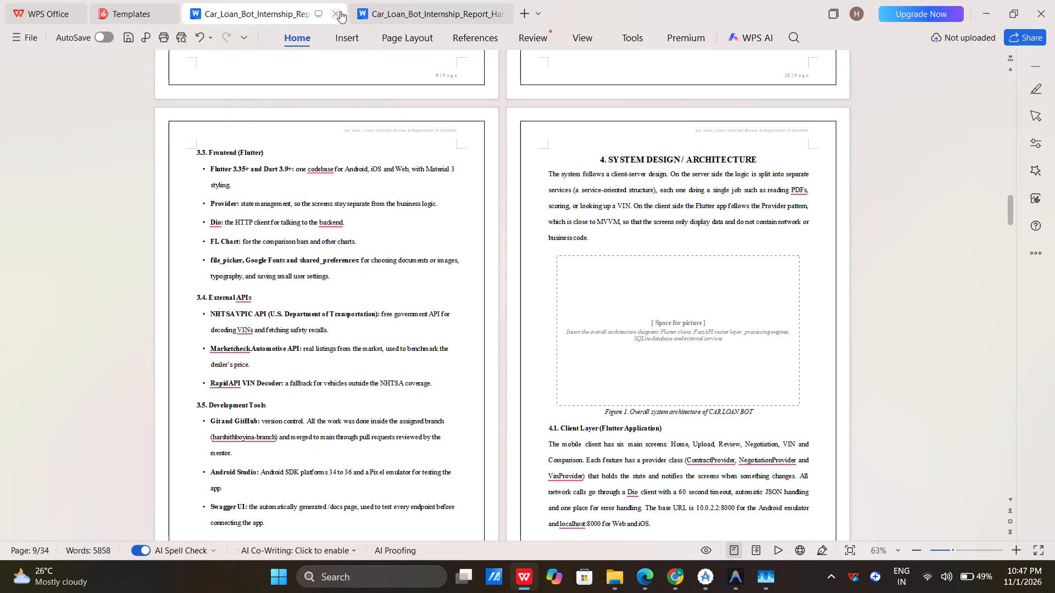
pyautogui.click(340, 11)
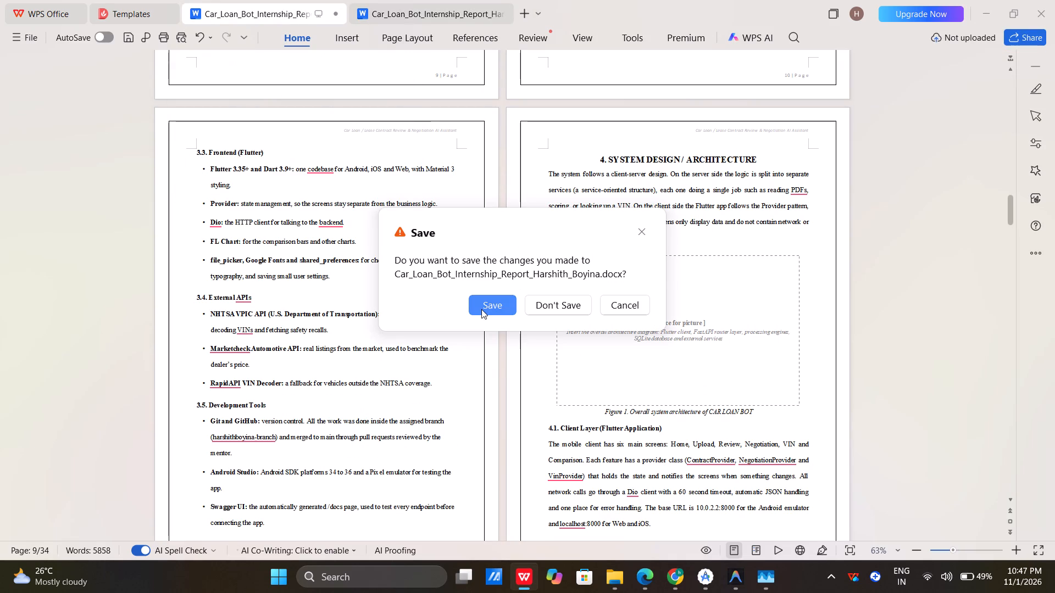
pyautogui.click(532, 304)
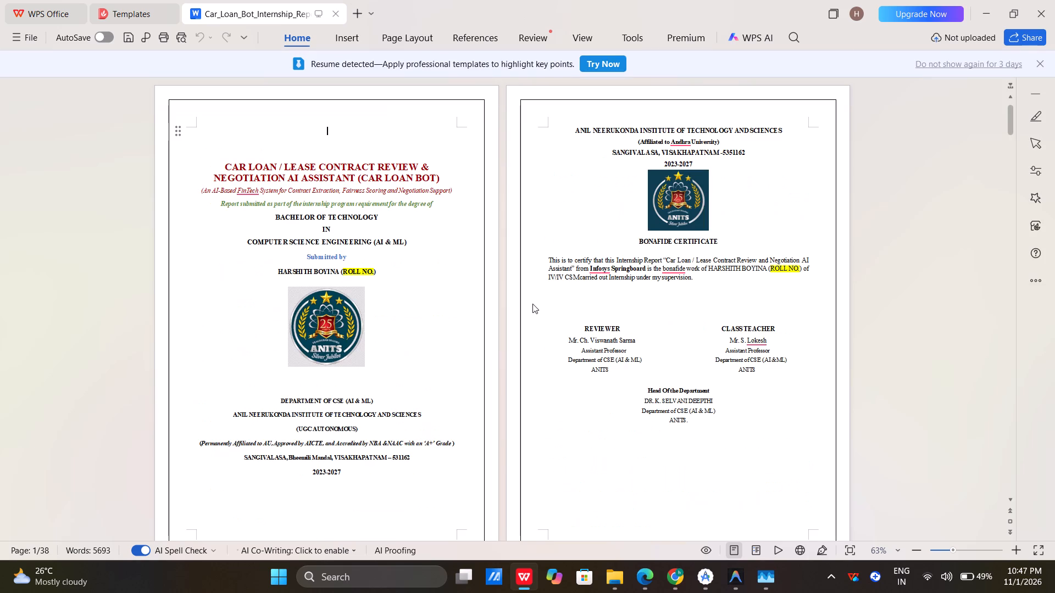
# Replace the highlighted ROLL NO. placeholder in brackets on the cover page with the student's unhighlighted roll number.
pyautogui.click(375, 275)
pyautogui.click(374, 272)
pyautogui.press('BackSpace')
pyautogui.press('BackSpace')
pyautogui.press('BackSpace')
pyautogui.press('BackSpace')
pyautogui.press('BackSpace')
pyautogui.press('BackSpace')
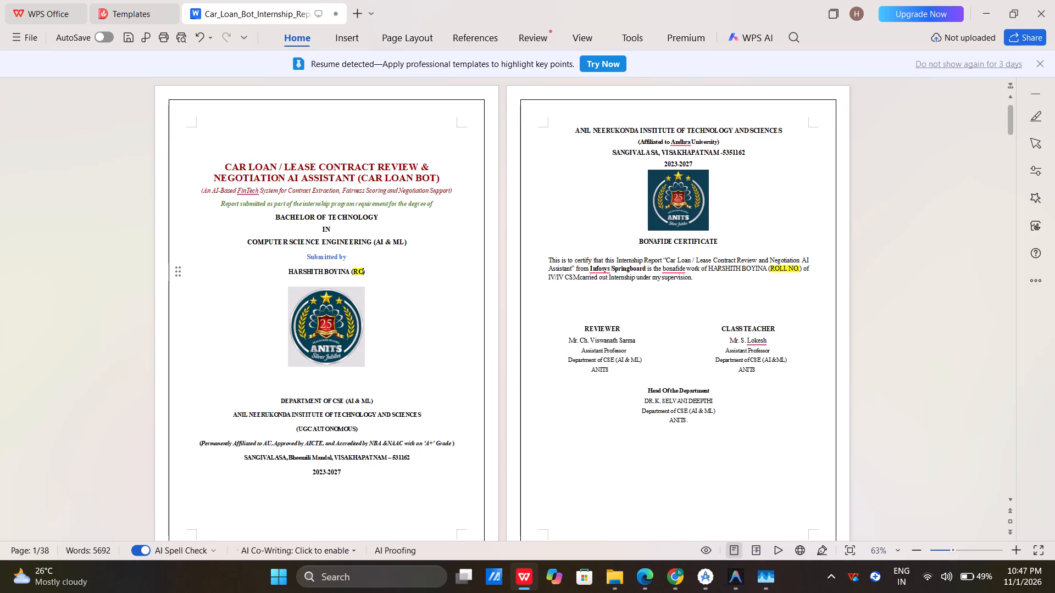
pyautogui.press('BackSpace')
pyautogui.press('BackSpace')
pyautogui.scroll(-8, 374, 272)
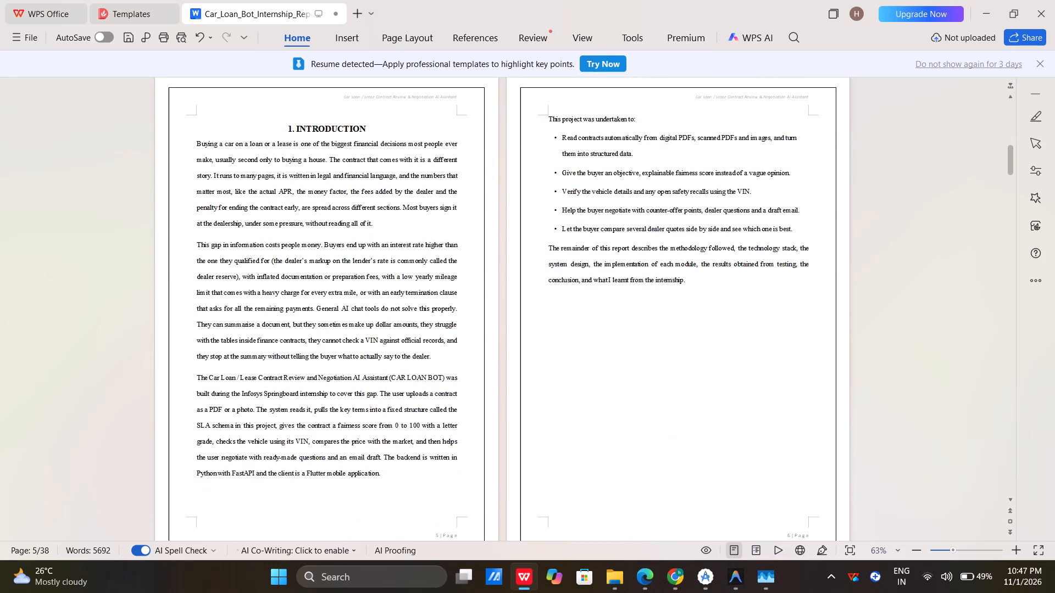
pyautogui.scroll(-3, 374, 272)
pyautogui.scroll(8, 374, 272)
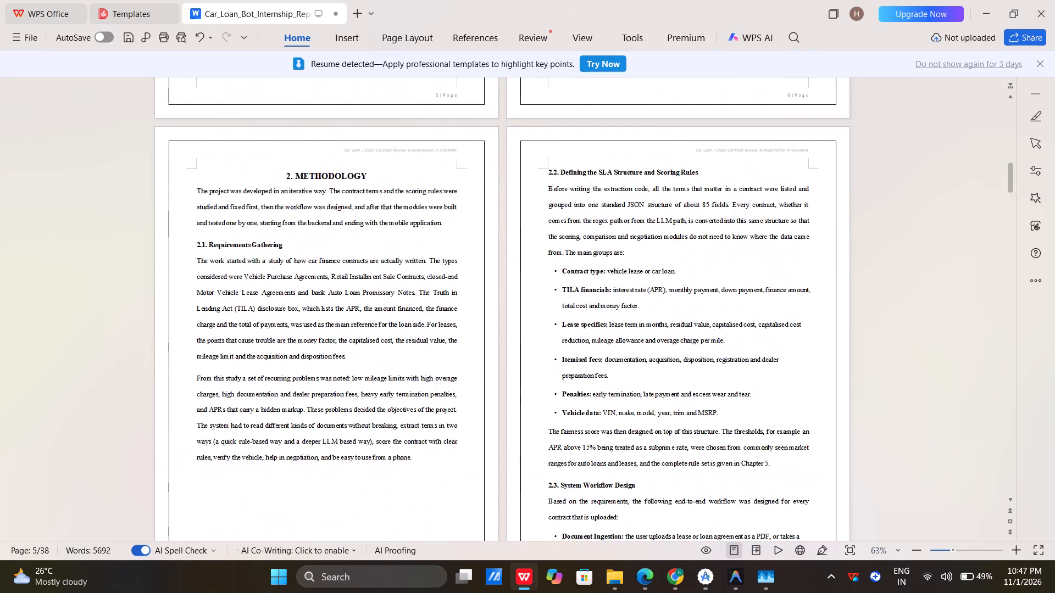
pyautogui.scroll(6, 374, 272)
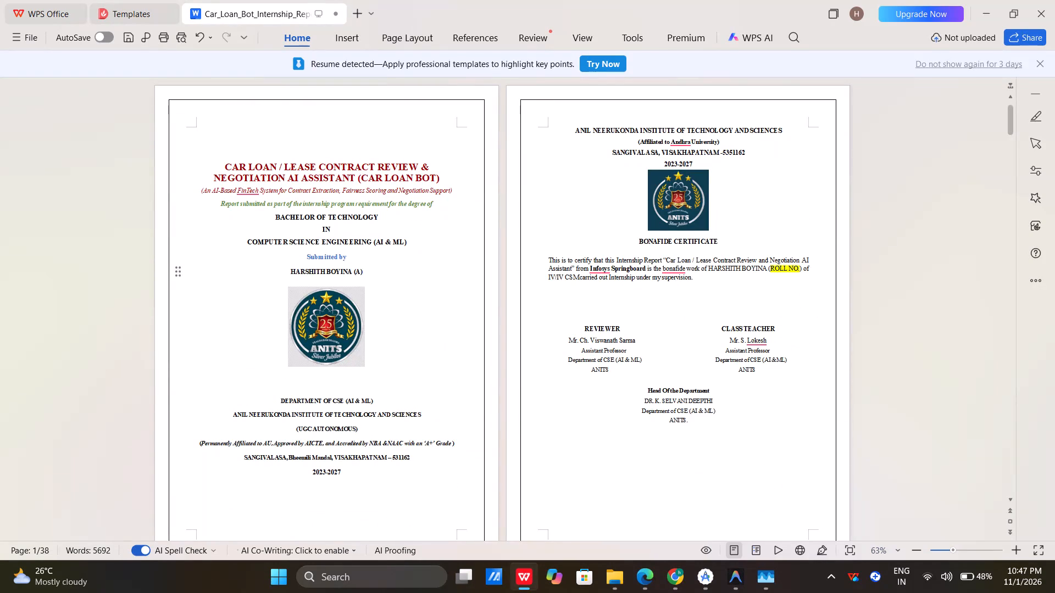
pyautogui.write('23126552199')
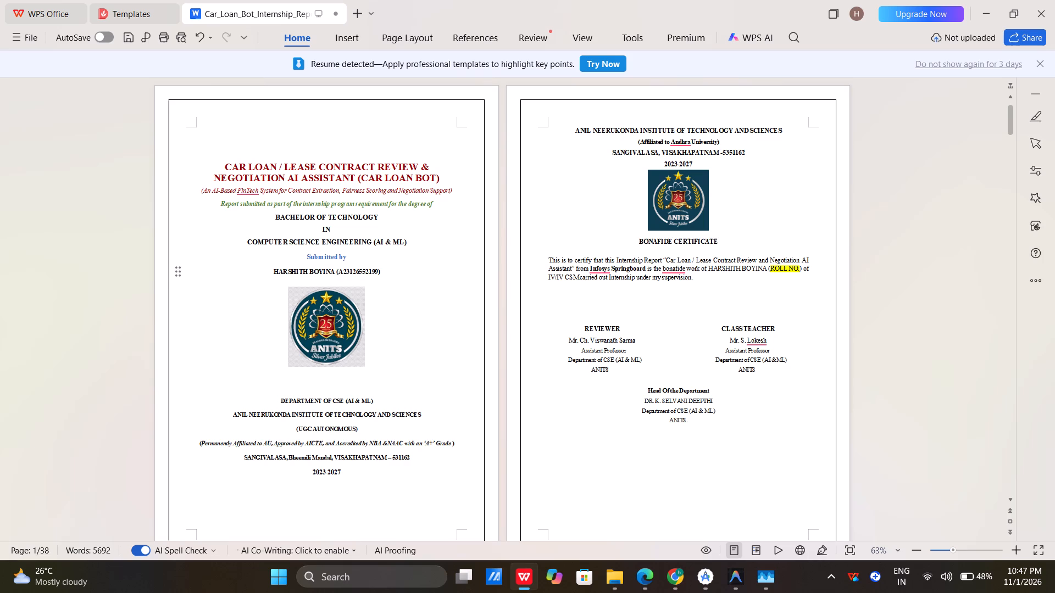
# Rewrite the student's name under "Submitted by" on the cover page in capitals, surname first followed by both given names.
pyautogui.click(334, 274)
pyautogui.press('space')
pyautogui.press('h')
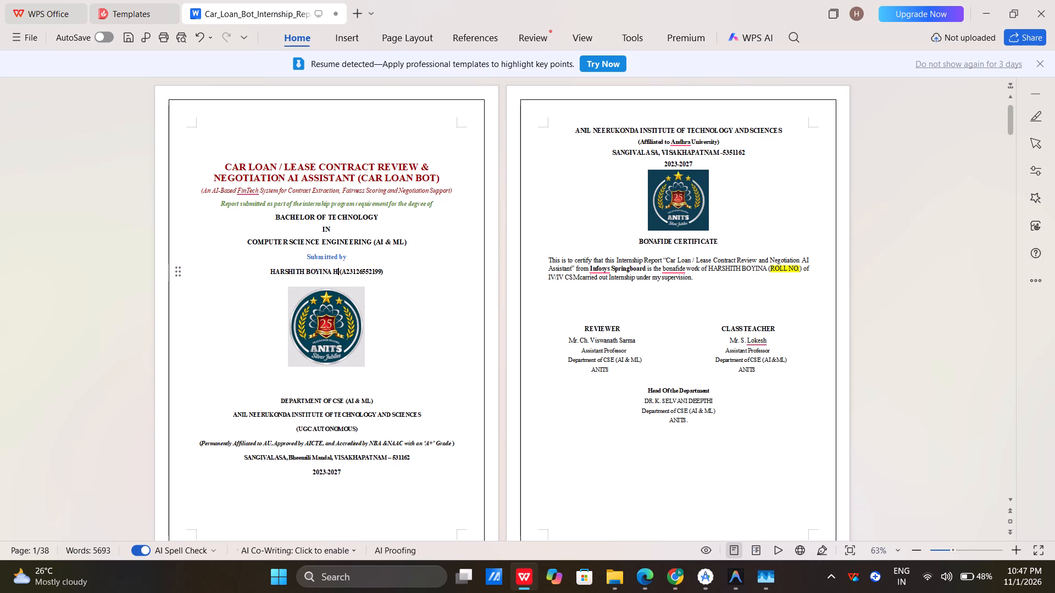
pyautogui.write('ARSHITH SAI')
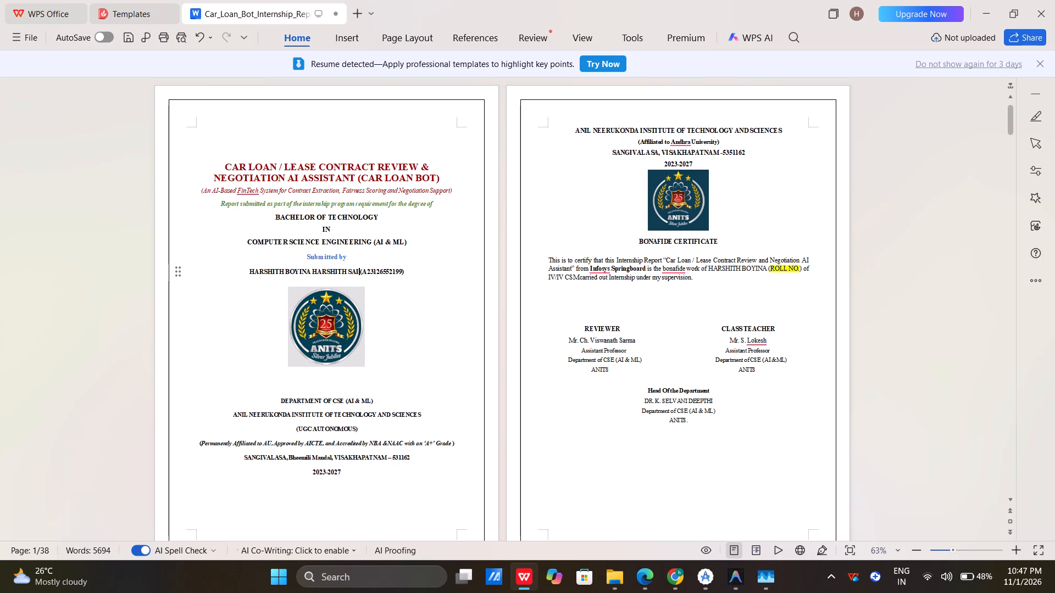
pyautogui.click(285, 272)
pyautogui.press('BackSpace')
pyautogui.press('BackSpace')
pyautogui.press('BackSpace')
pyautogui.press('BackSpace')
pyautogui.press('BackSpace')
pyautogui.press('BackSpace')
pyautogui.press('BackSpace')
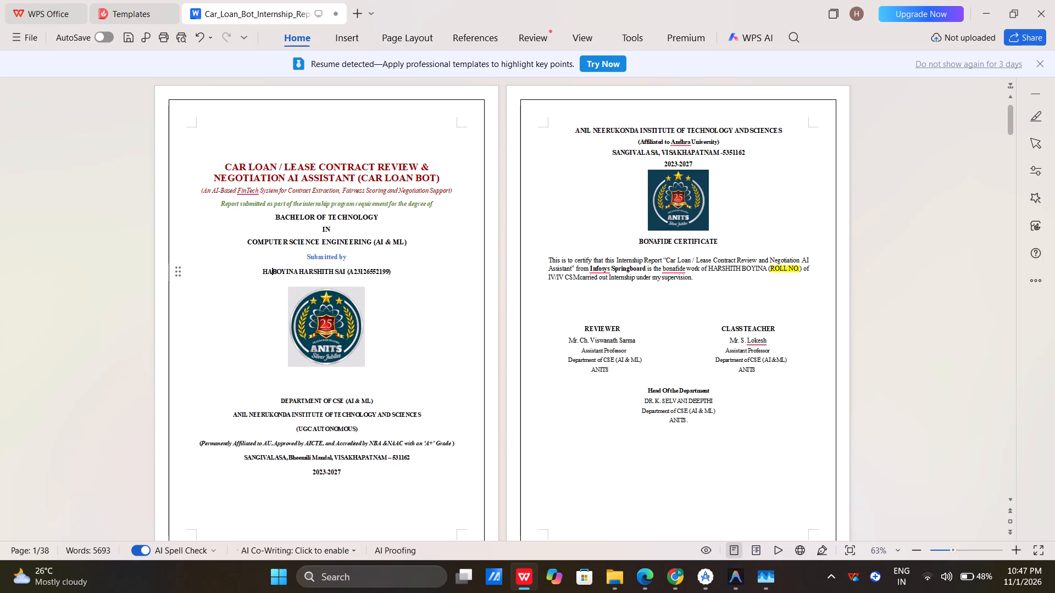
pyautogui.press('BackSpace')
pyautogui.press('BackSpace')
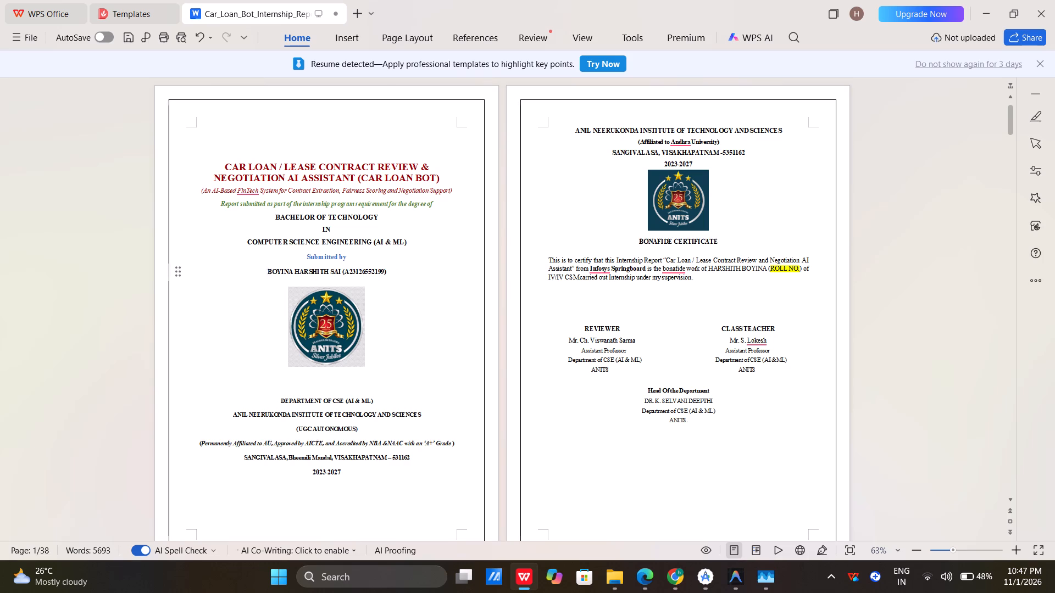
# Change "Infosys Springboard" to "Infosys SpringBoard 7.0" in the Bonafide Certificate paragraph.
pyautogui.click(632, 267)
pyautogui.press('BackSpace')
pyautogui.press('BackSpace')
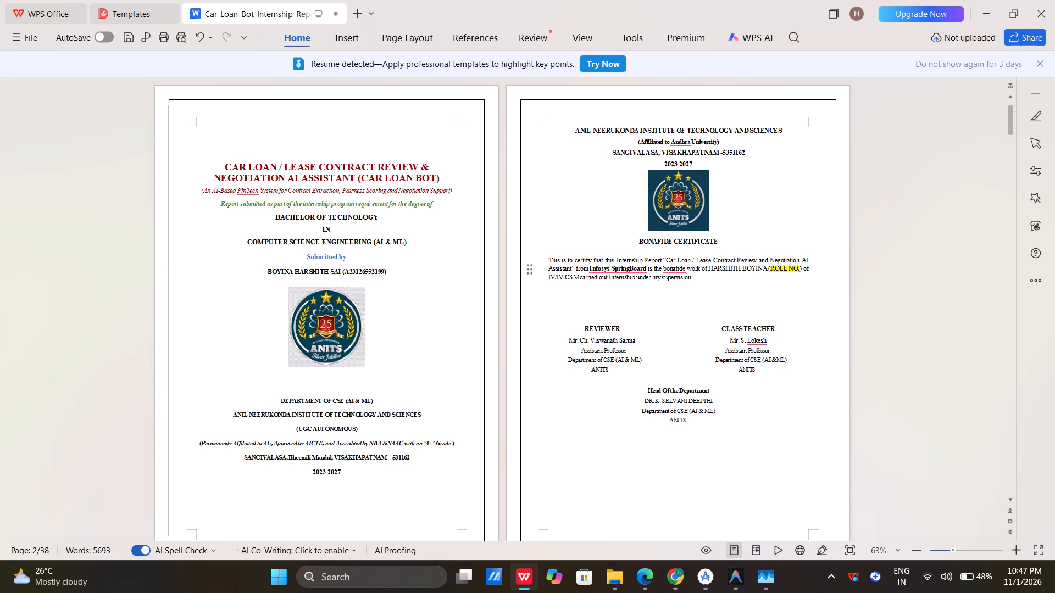
pyautogui.click(648, 270)
pyautogui.press('BackSpace')
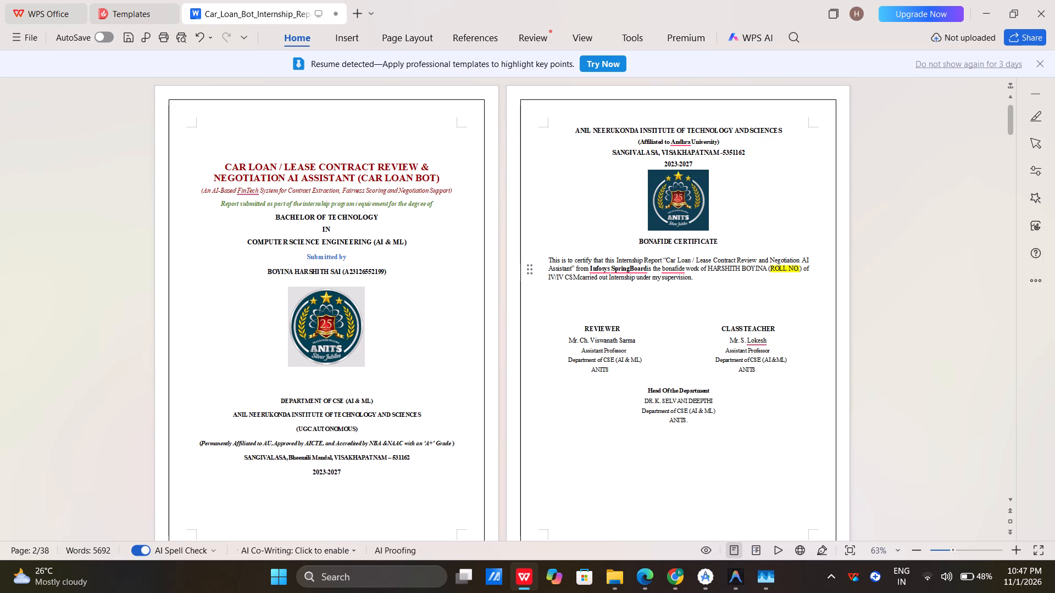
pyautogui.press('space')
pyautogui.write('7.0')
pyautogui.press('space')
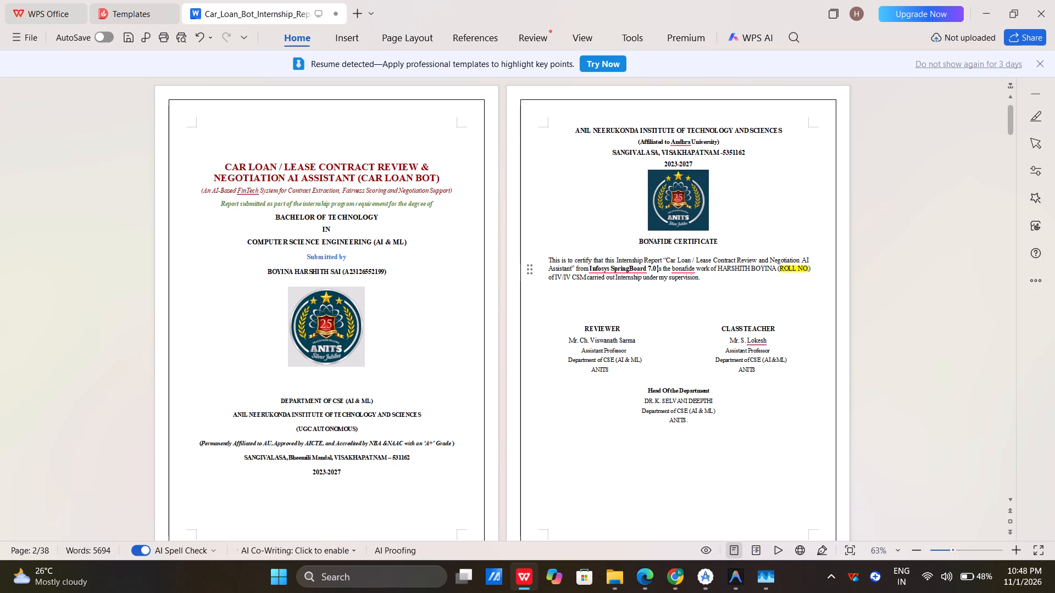
# Rewrite the student's name in the Bonafide Certificate paragraph in title case, surname first followed by both given names.
pyautogui.click(777, 269)
pyautogui.press('BackSpace')
pyautogui.press('BackSpace')
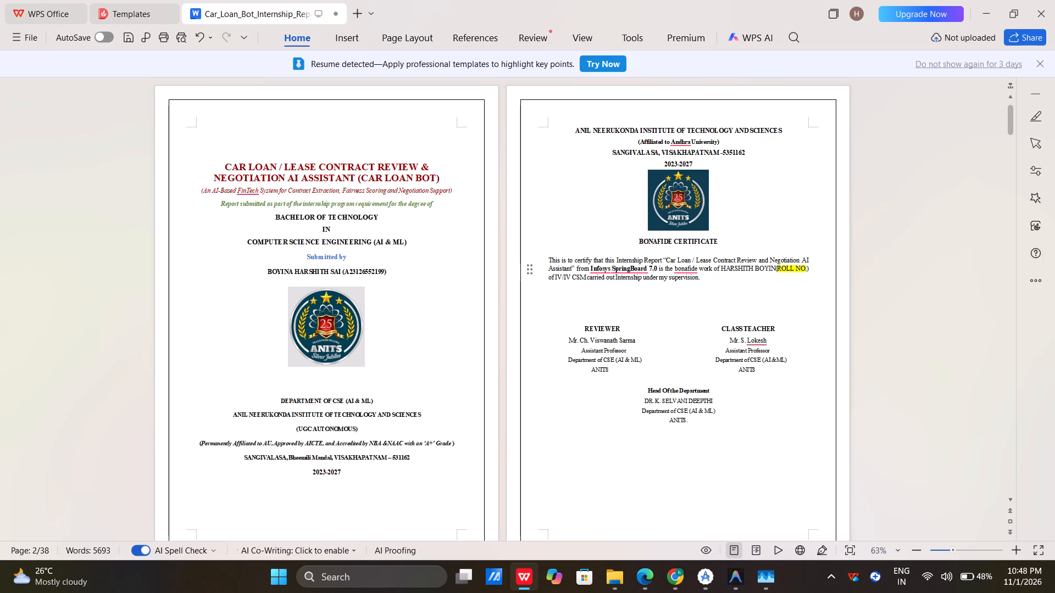
pyautogui.press('BackSpace')
pyautogui.press('BackSpace')
pyautogui.press('BackSpace')
pyautogui.press('BackSpace')
pyautogui.press('BackSpace')
pyautogui.press('BackSpace')
pyautogui.press('BackSpace')
pyautogui.press('BackSpace')
pyautogui.press('BackSpace')
pyautogui.press('BackSpace')
pyautogui.press('BackSpace')
pyautogui.press('BackSpace')
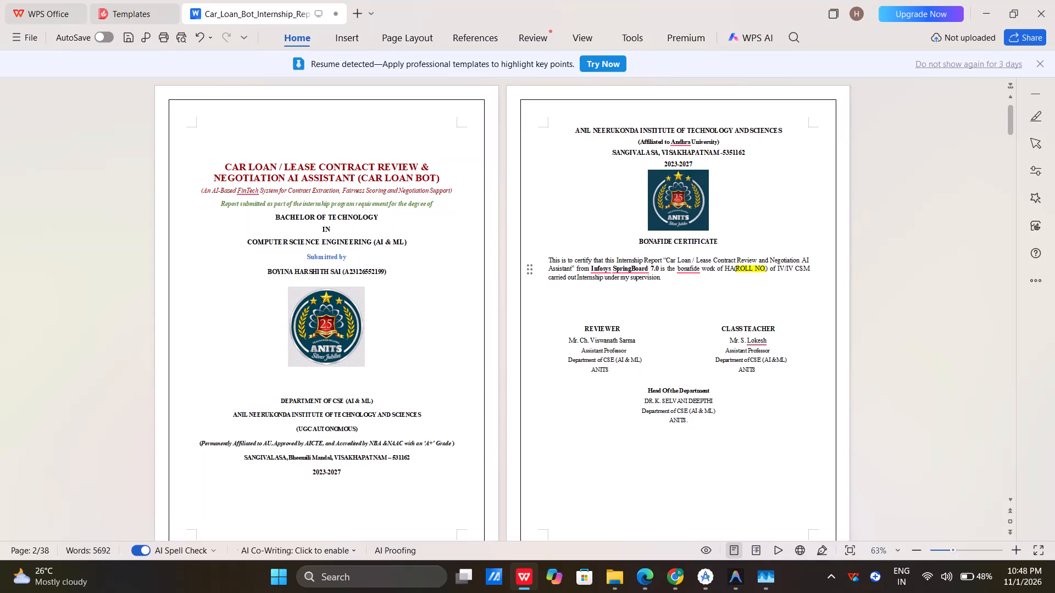
pyautogui.press('BackSpace')
pyautogui.press('BackSpace')
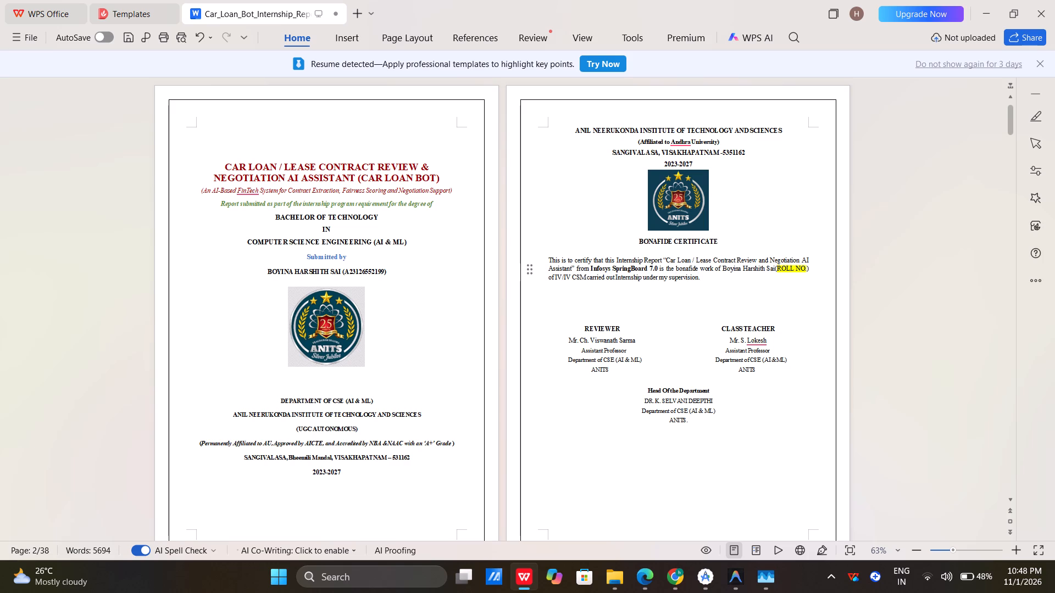
# Replace the highlighted ROLL NO. placeholder in the Bonafide Certificate with the student's unhighlighted roll number, adding a space before the opening bracket.
pyautogui.click(807, 271)
pyautogui.press('BackSpace')
pyautogui.press('BackSpace')
pyautogui.press('BackSpace')
pyautogui.press('BackSpace')
pyautogui.press('BackSpace')
pyautogui.press('BackSpace')
pyautogui.press('BackSpace')
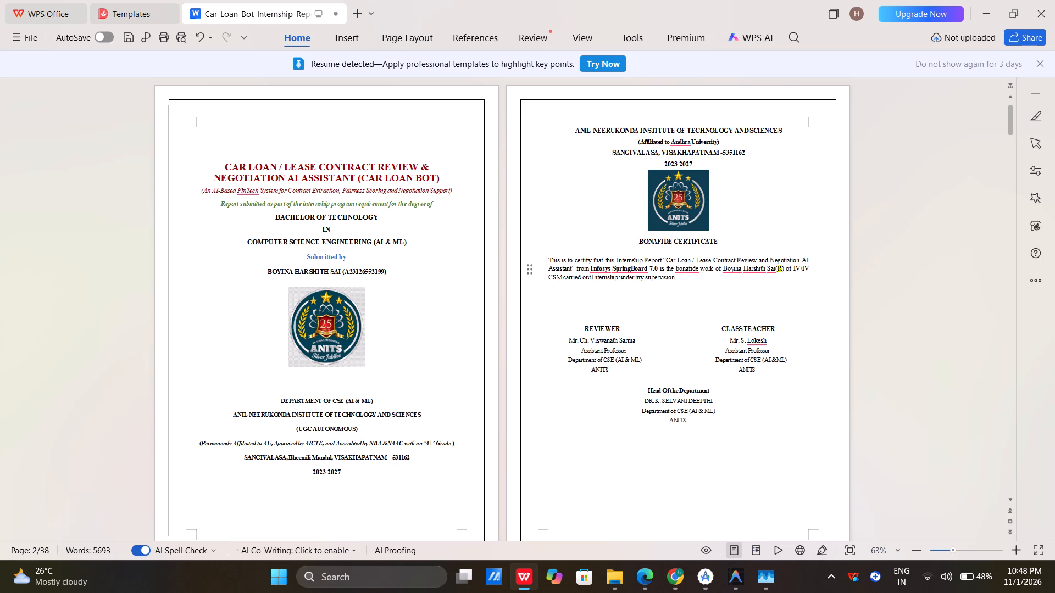
pyautogui.press('BackSpace')
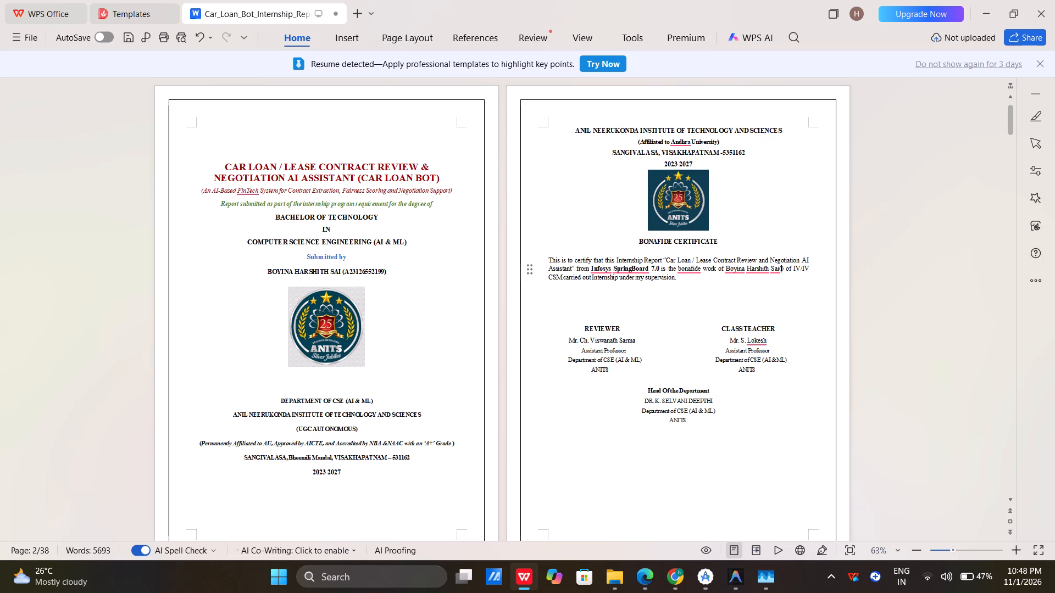
pyautogui.press('Left')
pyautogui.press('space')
pyautogui.press('Right')
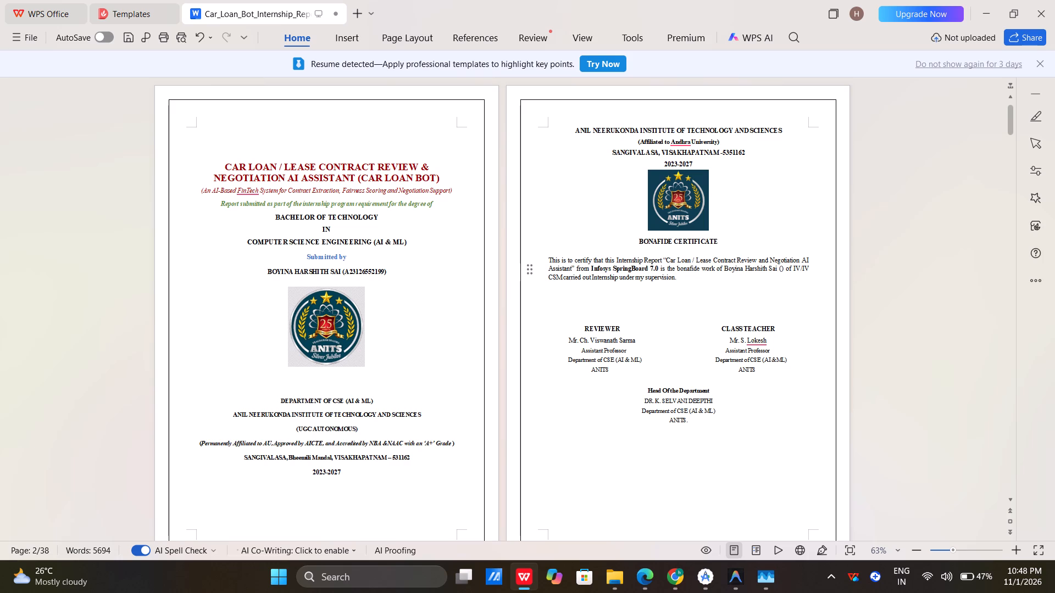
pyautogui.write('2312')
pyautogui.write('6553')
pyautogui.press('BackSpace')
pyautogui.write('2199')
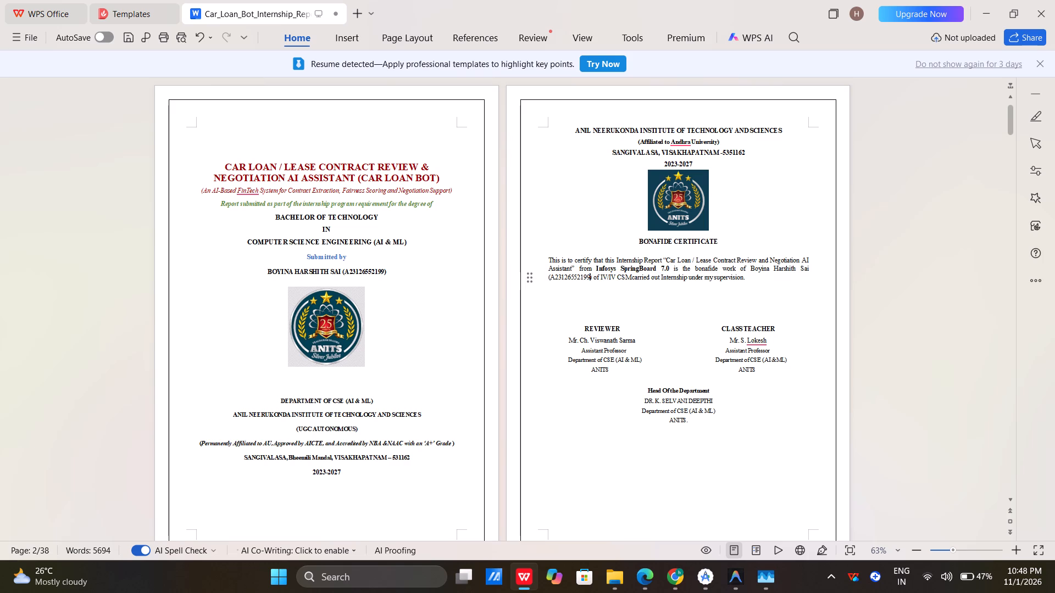
# Insert a space between "CSM" and "carried" in the Bonafide Certificate paragraph and retype the space between "Internship" and "under".
pyautogui.click(634, 279)
pyautogui.press('Left')
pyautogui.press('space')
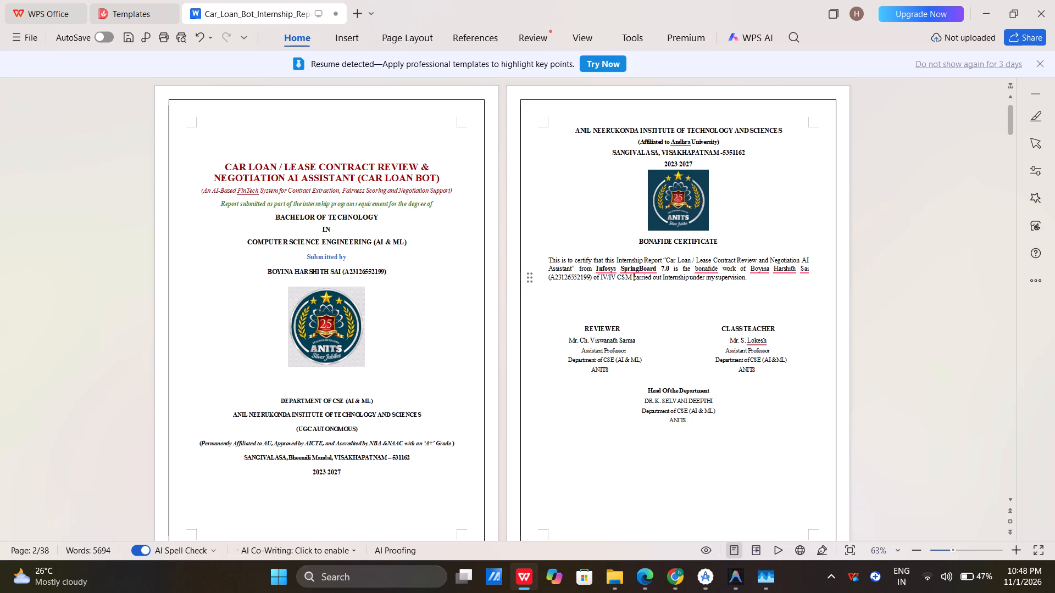
pyautogui.scroll(-1, 634, 279)
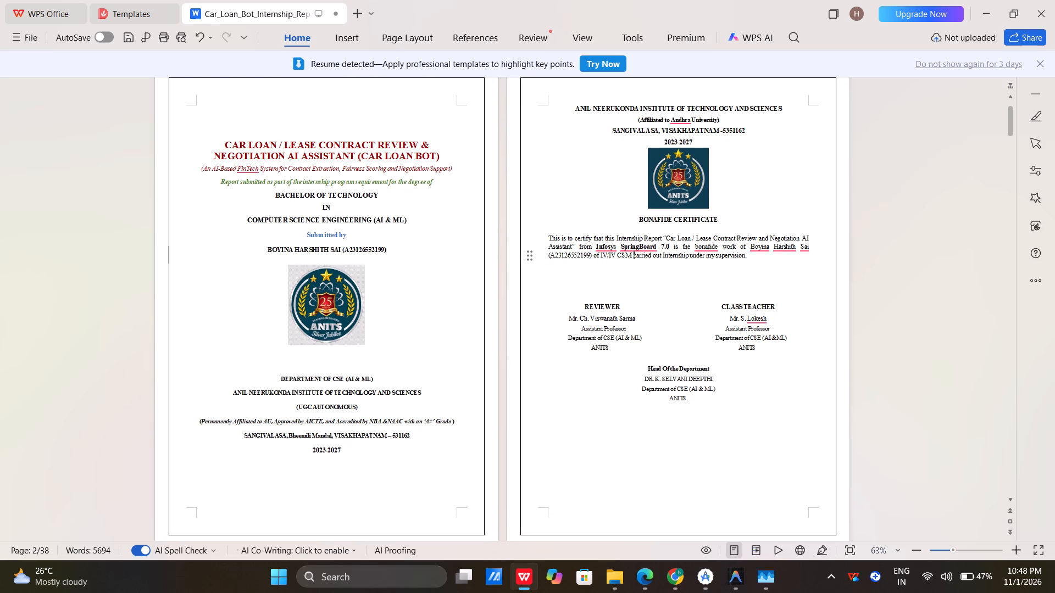
pyautogui.click(691, 254)
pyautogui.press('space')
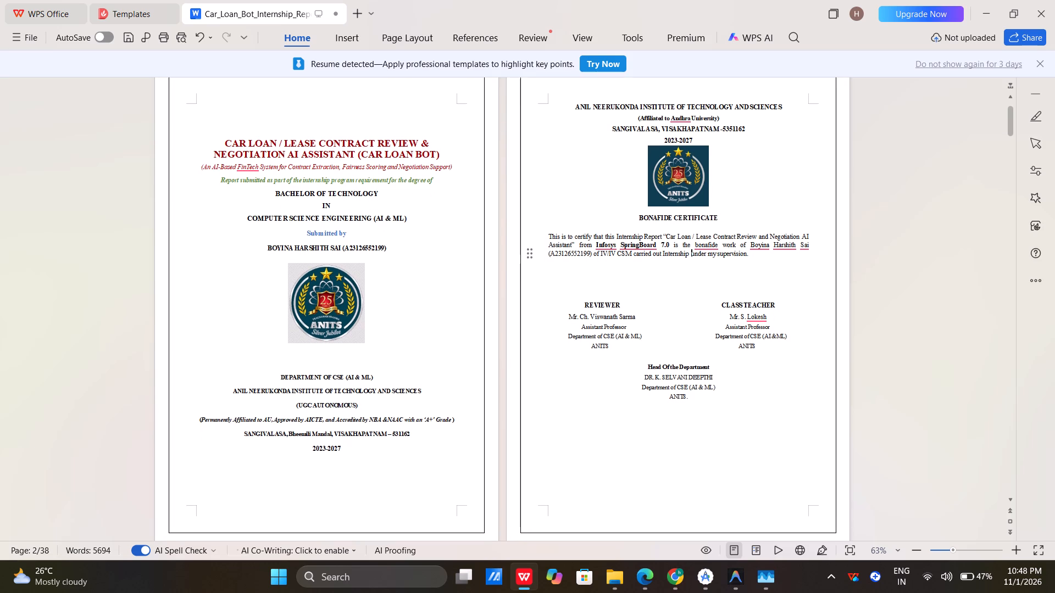
pyautogui.press('BackSpace')
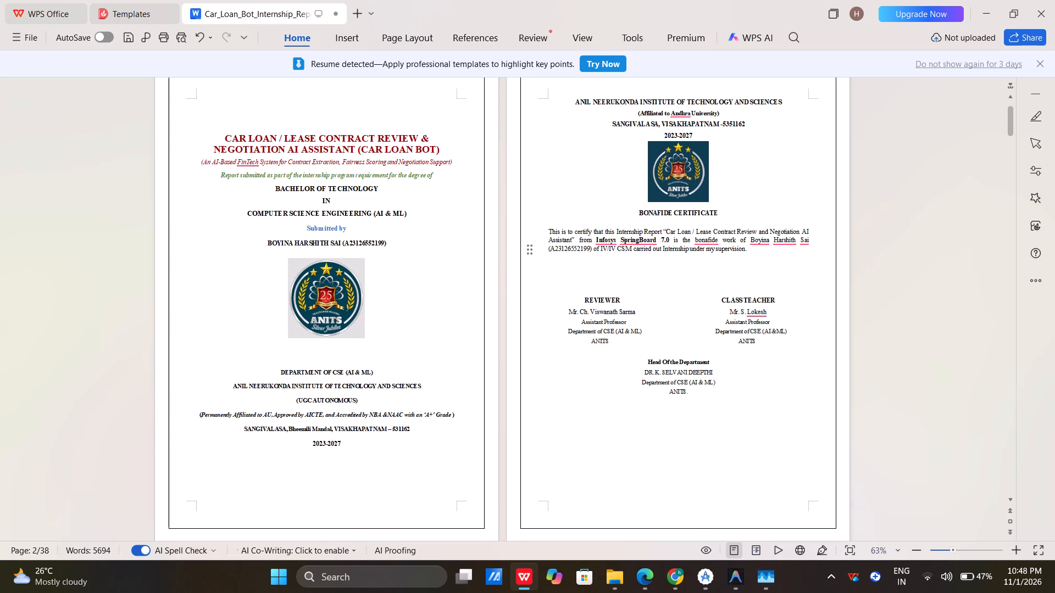
pyautogui.press('BackSpace')
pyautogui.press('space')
# Change "Infosys Springboard" to "Infosys SpringBoard" in the third paragraph of the Acknowledgement.
pyautogui.scroll(-2, 614, 410)
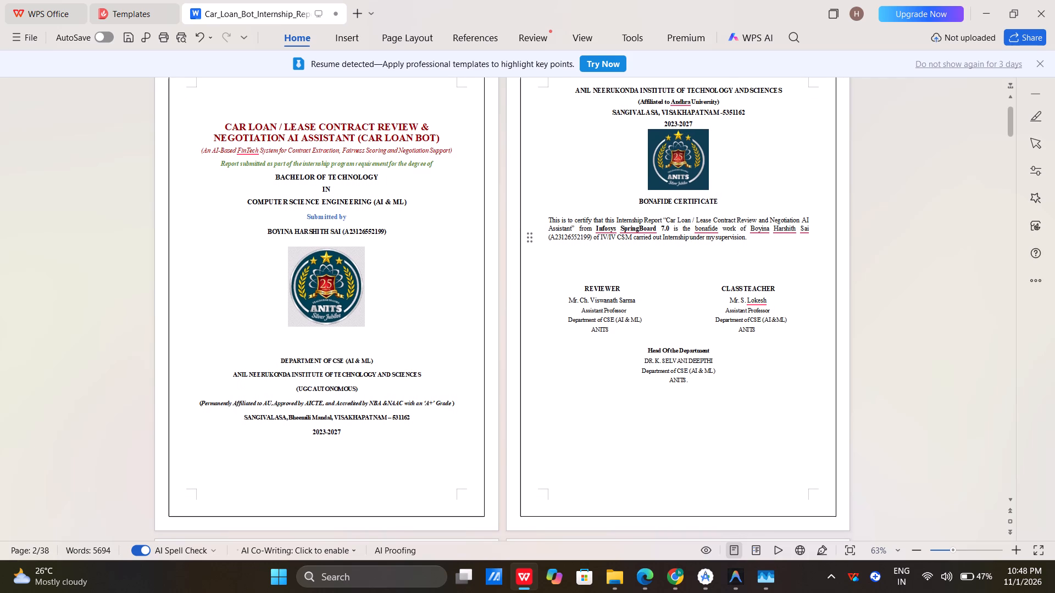
pyautogui.scroll(-2, 614, 410)
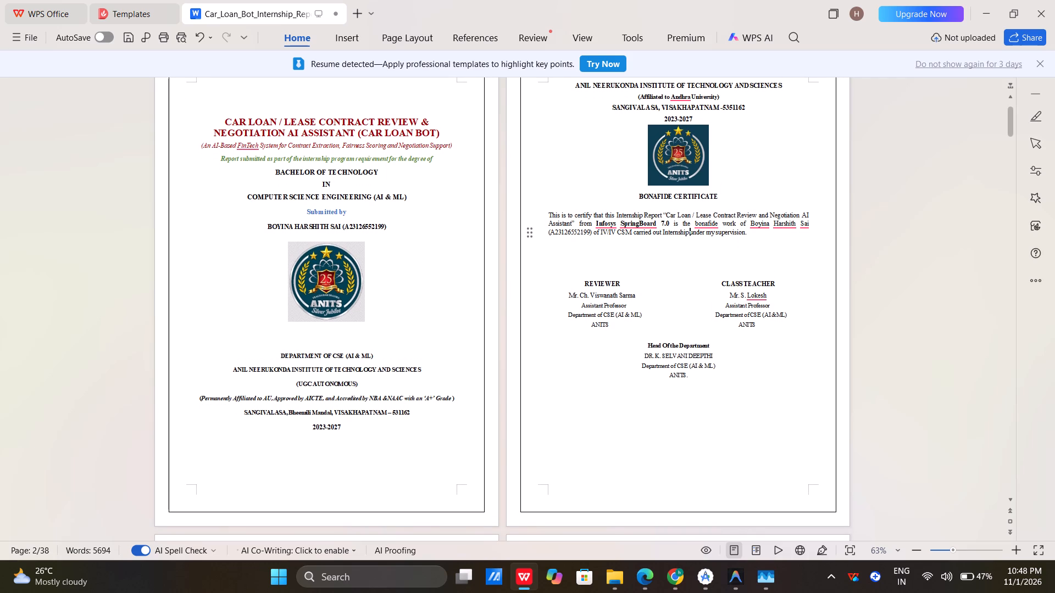
pyautogui.scroll(-2, 614, 410)
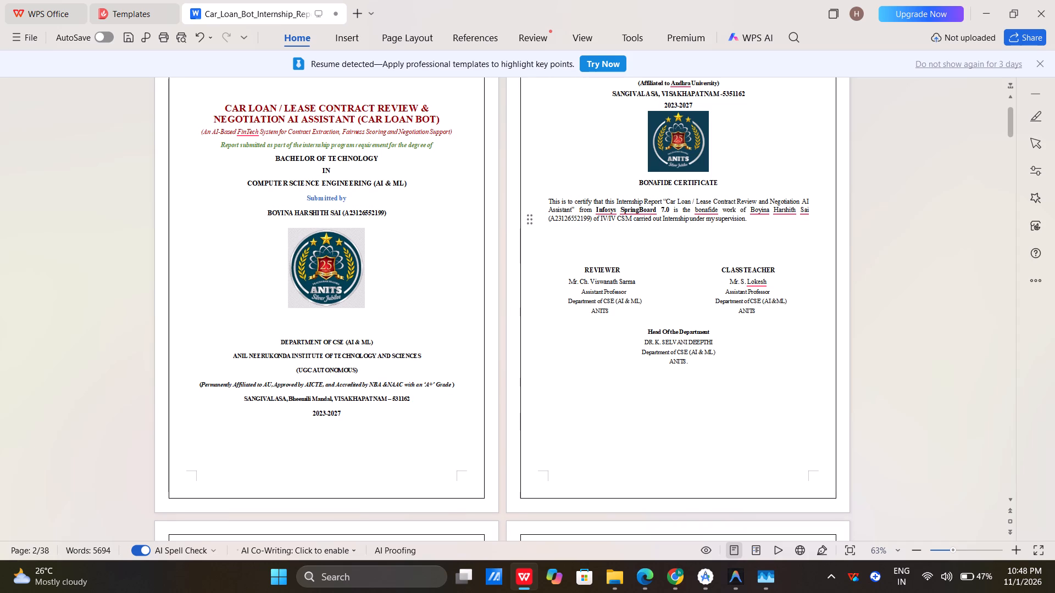
pyautogui.scroll(-3, 614, 410)
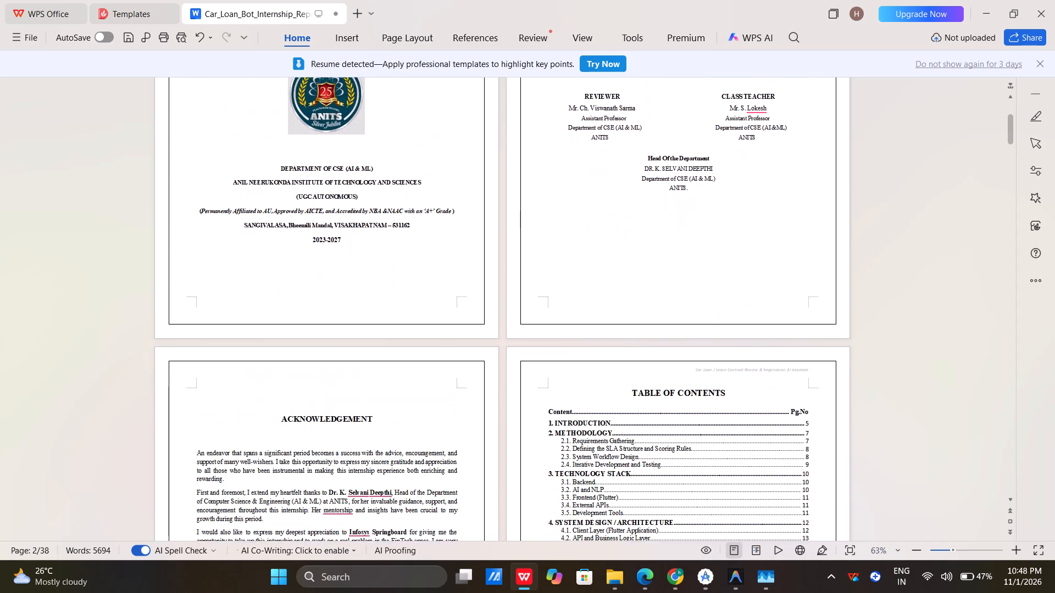
pyautogui.scroll(-3, 614, 410)
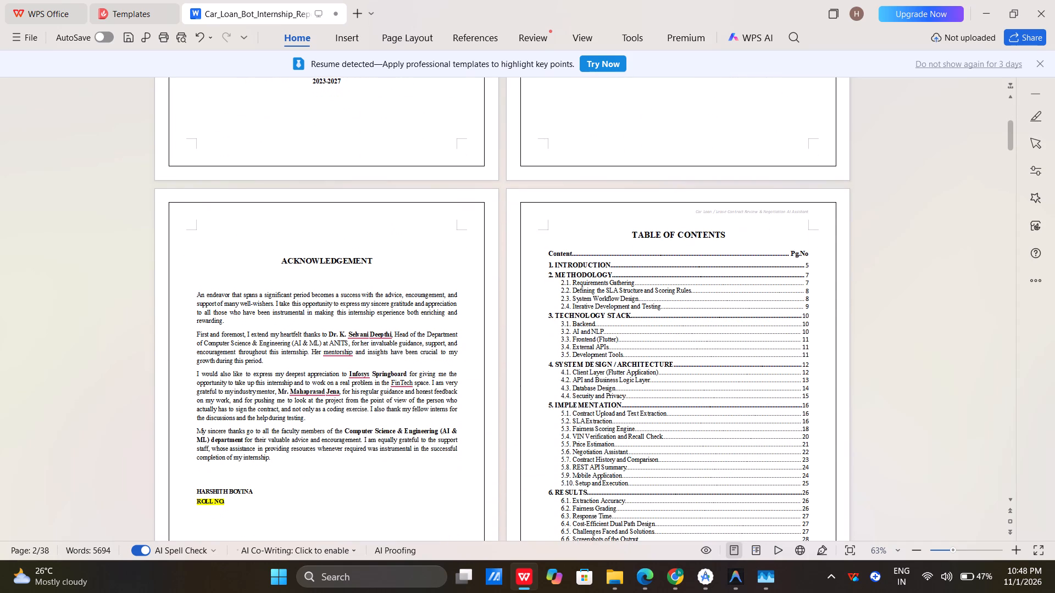
pyautogui.scroll(-1, 263, 338)
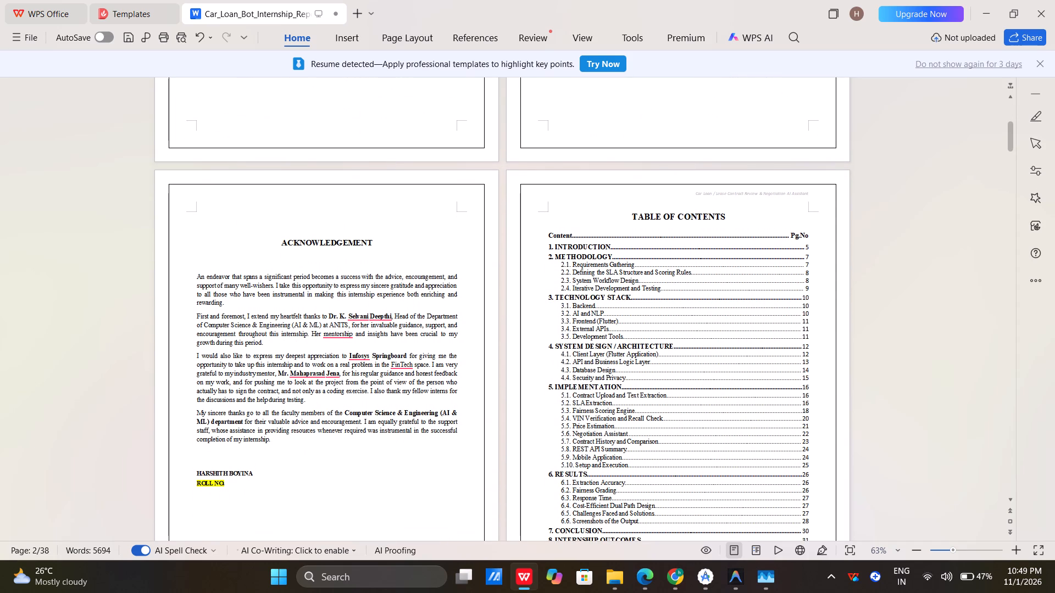
pyautogui.click(393, 357)
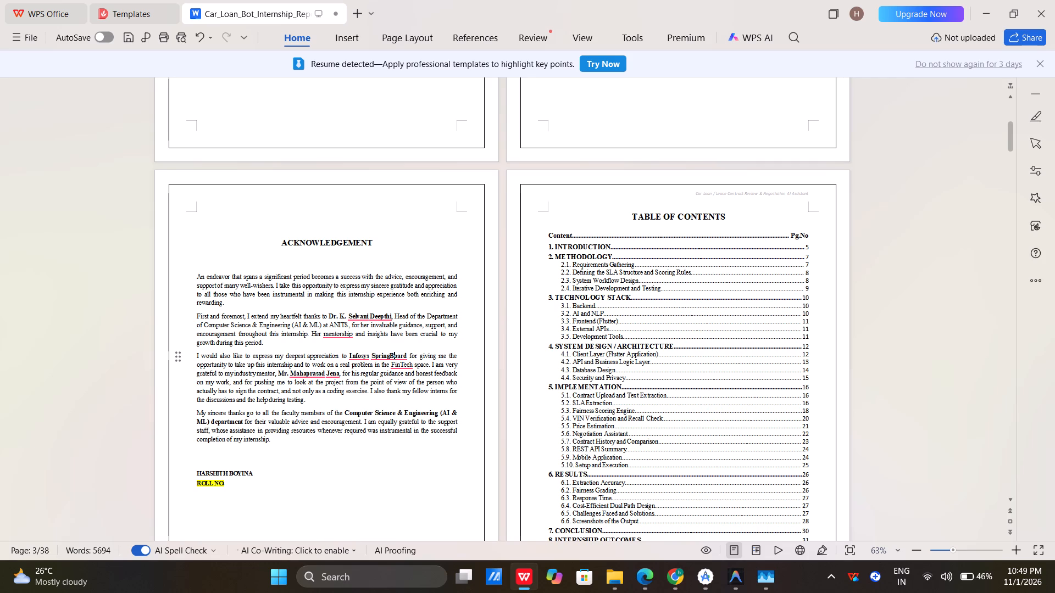
# Rewrite the student's name at the end of the Acknowledgement in capitals, surname first followed by both given names.
pyautogui.scroll(-1, 299, 437)
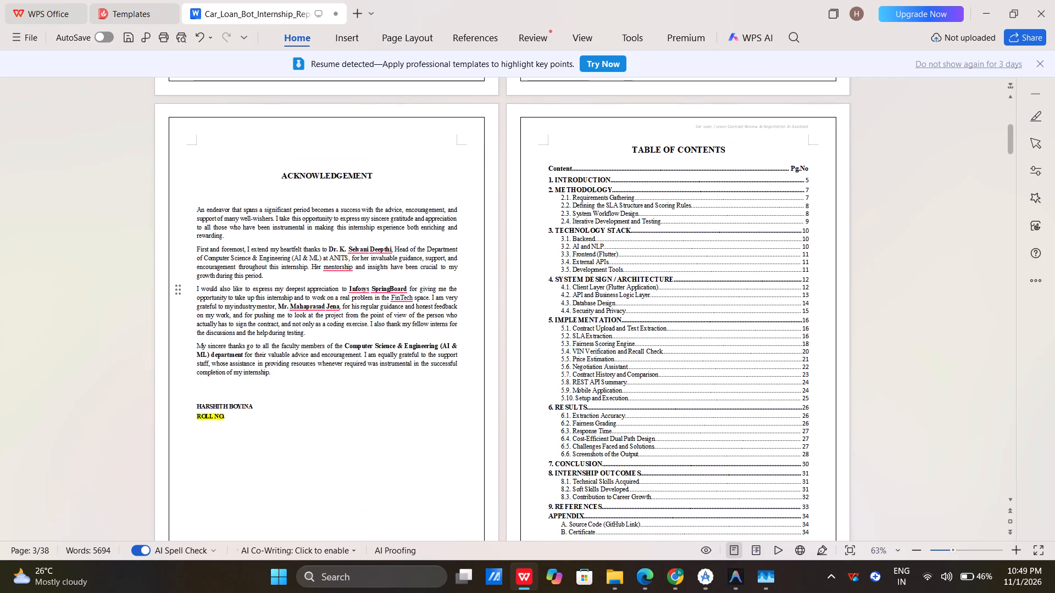
pyautogui.click(228, 407)
pyautogui.press('Right')
pyautogui.press('BackSpace')
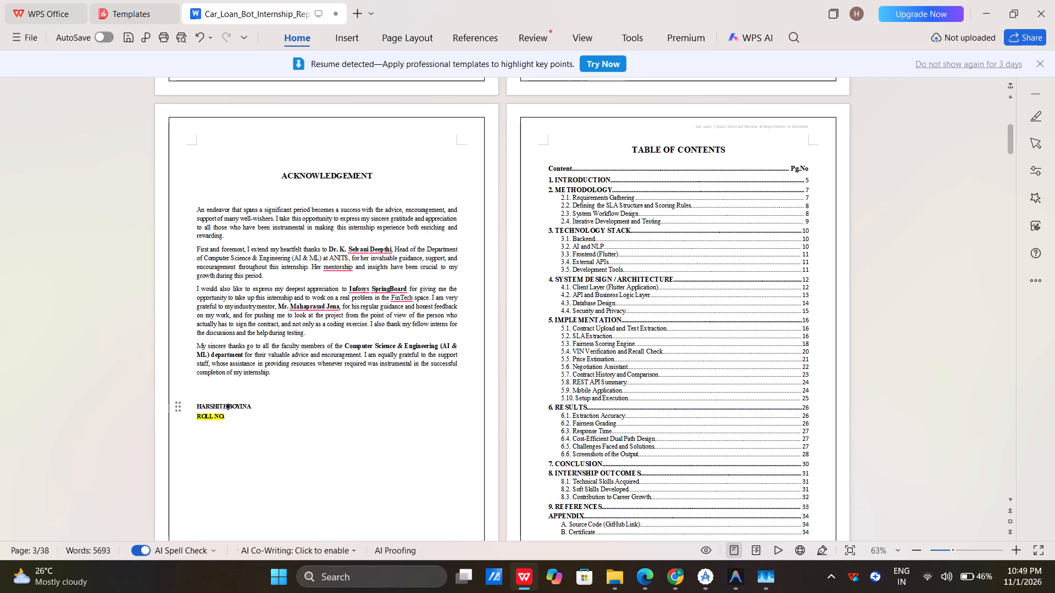
pyautogui.press('BackSpace')
pyautogui.press('BackSpace')
pyautogui.press('BackSpace')
pyautogui.press('BackSpace')
pyautogui.press('BackSpace')
pyautogui.press('BackSpace')
pyautogui.press('BackSpace')
pyautogui.press('BackSpace')
pyautogui.press('Right')
pyautogui.press('Right')
pyautogui.press('Right')
pyautogui.press('Right')
pyautogui.press('Right')
pyautogui.press('Right')
pyautogui.press('Right')
pyautogui.press('Up')
pyautogui.press('Right')
pyautogui.press('Right')
pyautogui.press('Right')
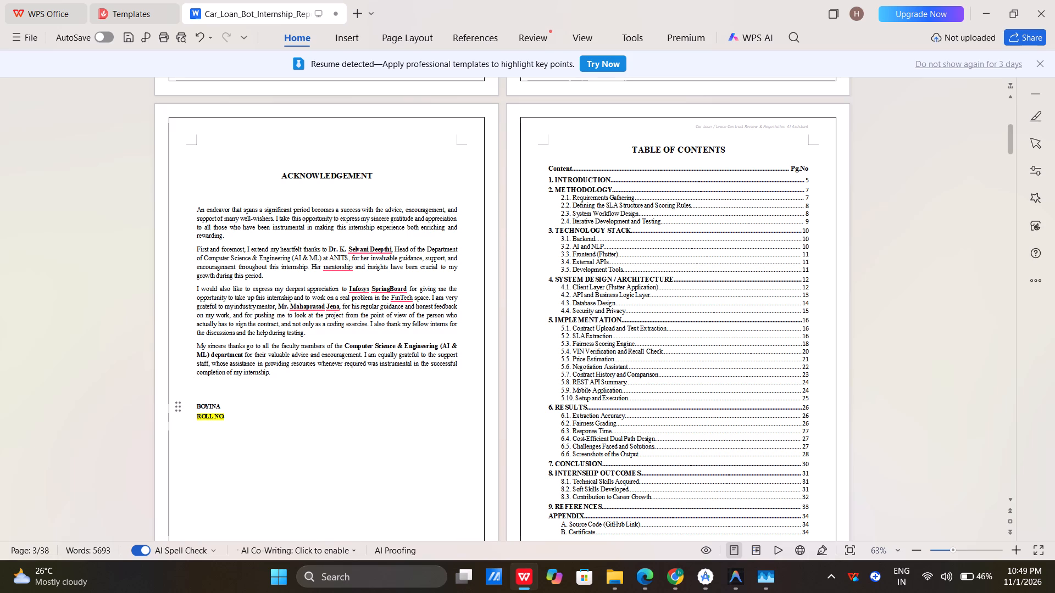
pyautogui.press('Right')
pyautogui.press('Right')
pyautogui.press('Right')
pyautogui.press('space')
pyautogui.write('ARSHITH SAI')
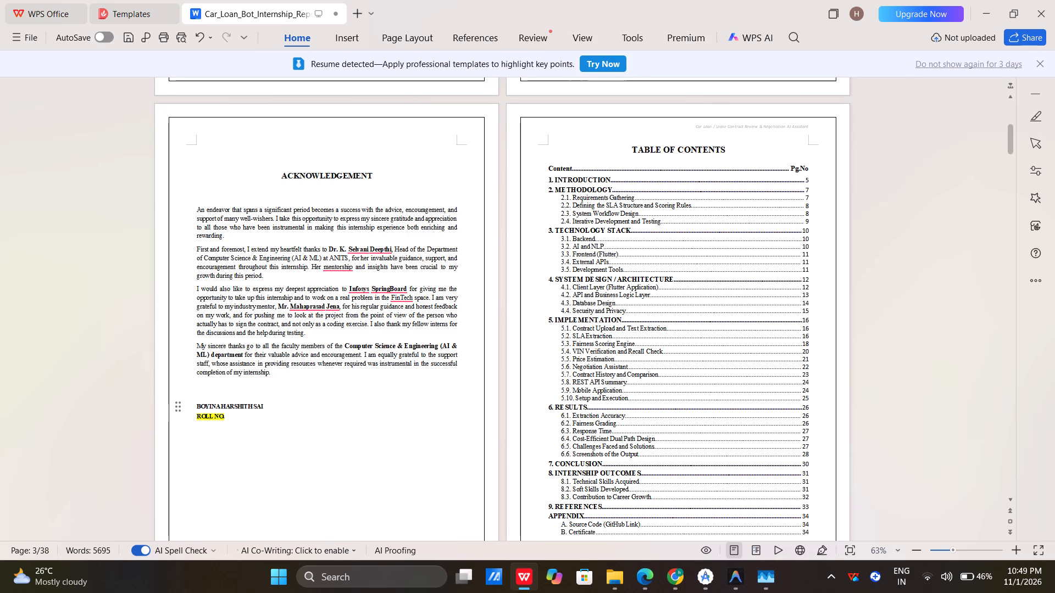
# Replace the highlighted ROLL NO. placeholder below the Acknowledgement name with the student's unhighlighted roll number, leaving no blank line between them.
pyautogui.click(224, 419)
pyautogui.press('BackSpace')
pyautogui.press('BackSpace')
pyautogui.press('BackSpace')
pyautogui.press('BackSpace')
pyautogui.press('BackSpace')
pyautogui.press('BackSpace')
pyautogui.press('BackSpace')
pyautogui.press('BackSpace')
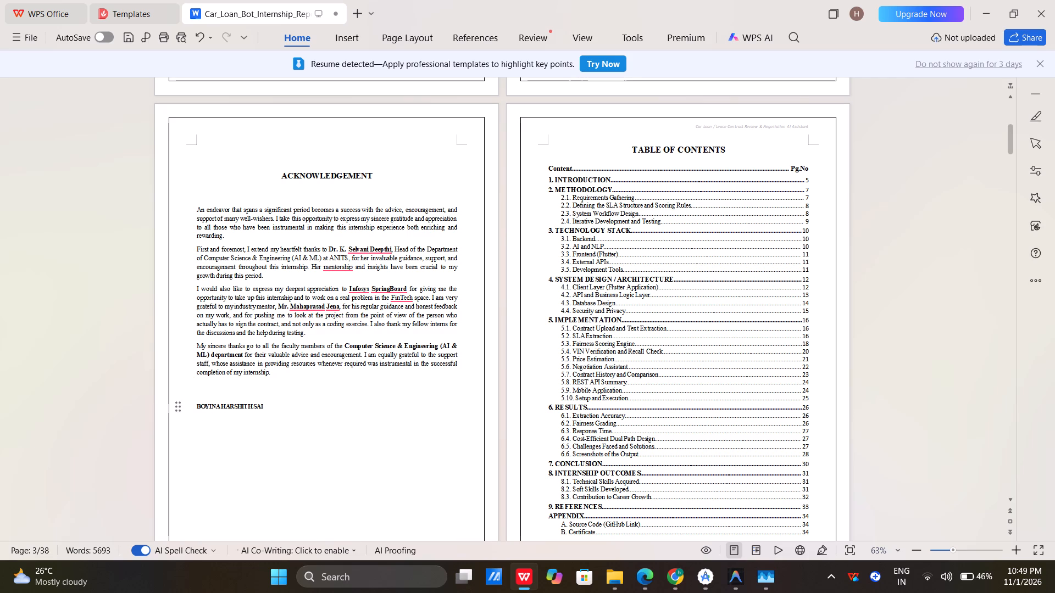
pyautogui.press('Return')
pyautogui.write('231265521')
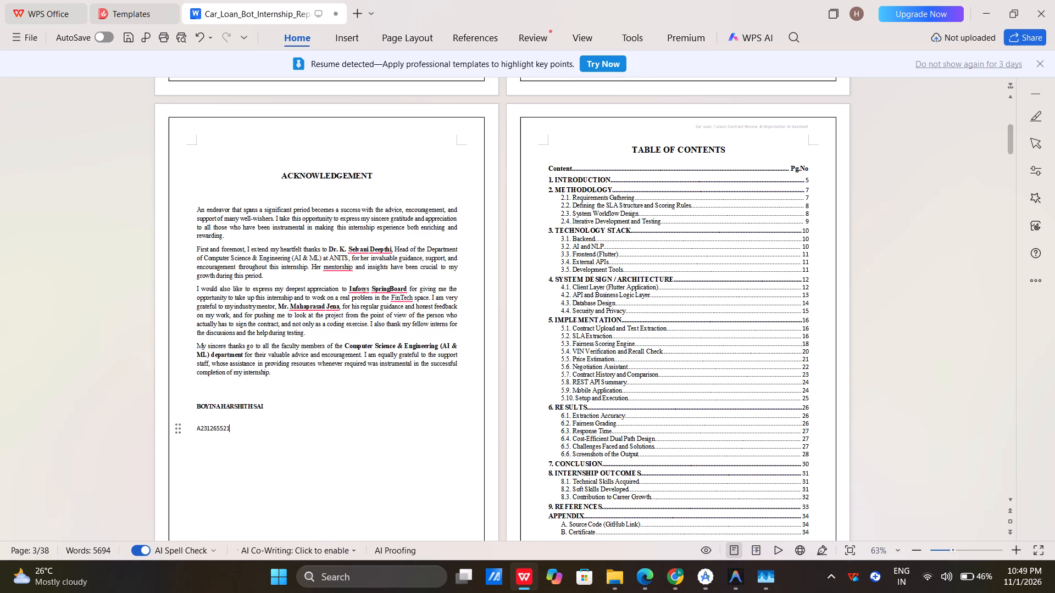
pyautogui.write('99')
pyautogui.click(224, 419)
pyautogui.press('BackSpace')
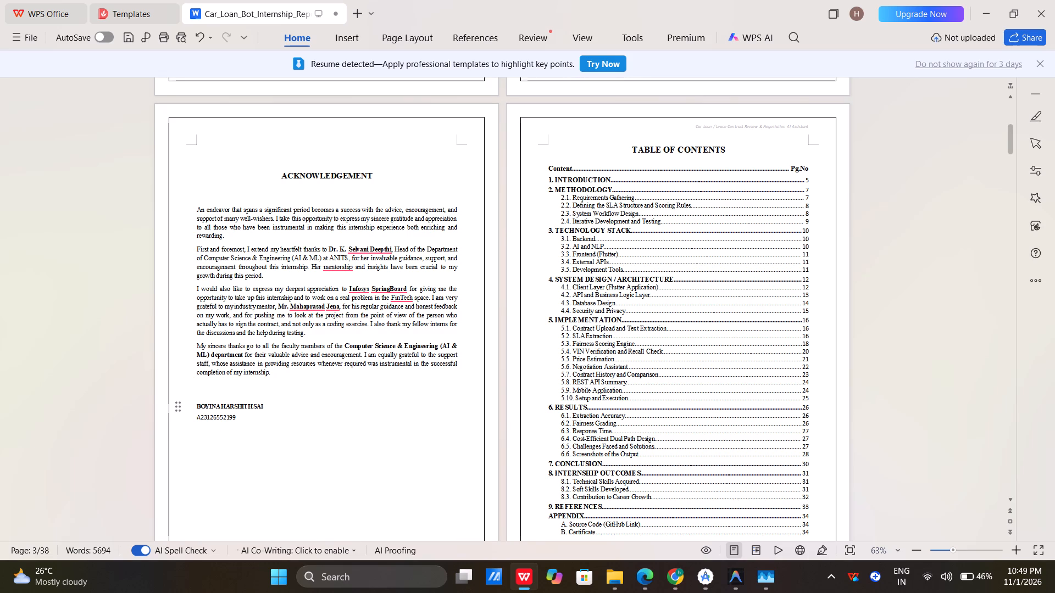
# Review the report from the table of contents through the introduction, methodology, technology stack and architecture chapters up to the Implementation chapter.
pyautogui.scroll(-1, 358, 218)
pyautogui.scroll(-4, 560, 272)
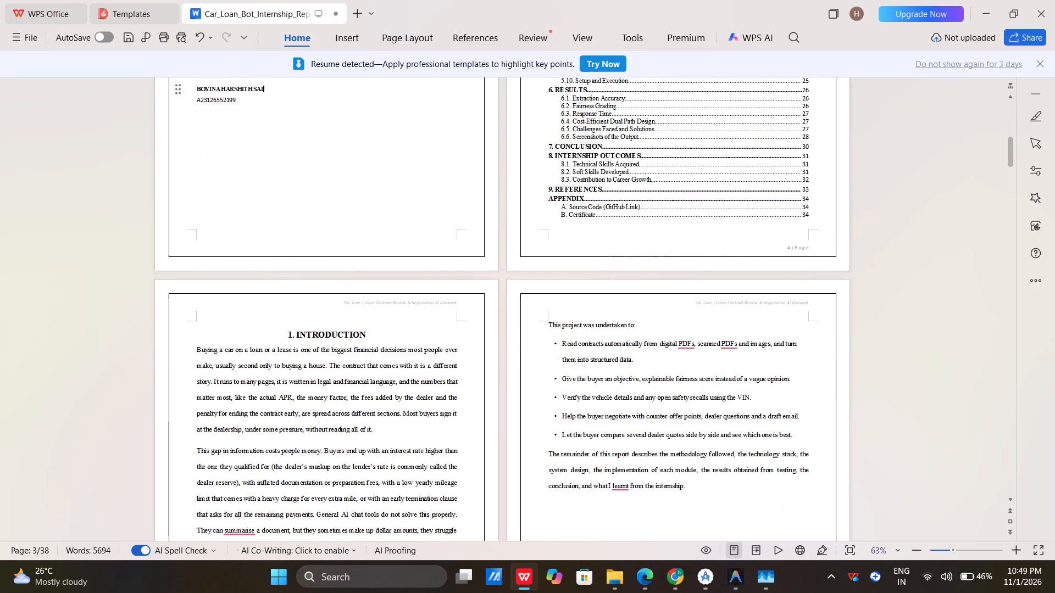
pyautogui.scroll(-1, 560, 272)
pyautogui.scroll(-4, 460, 331)
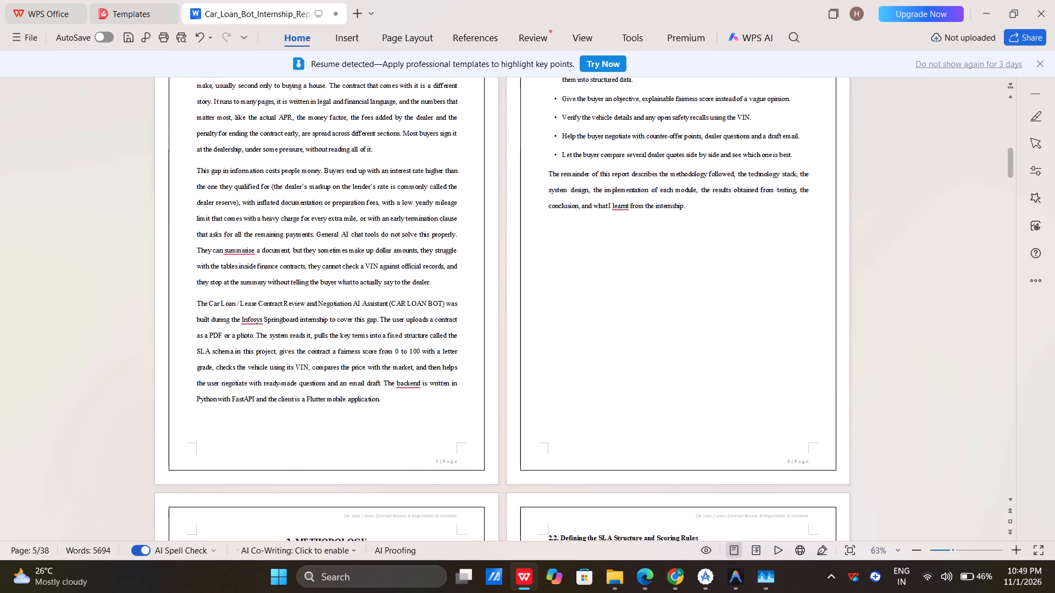
pyautogui.scroll(-9, 460, 331)
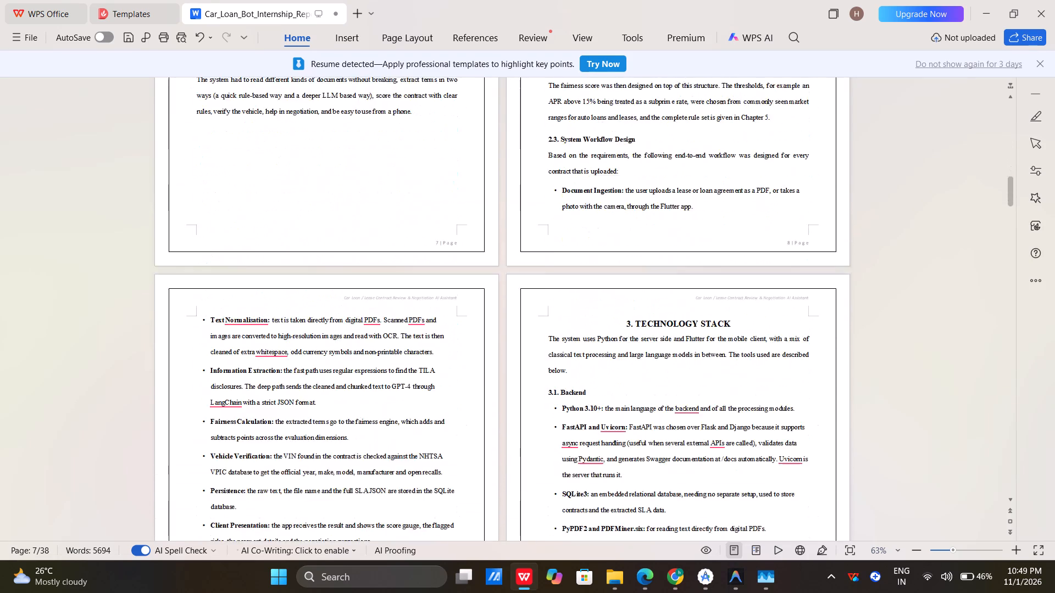
pyautogui.scroll(-6, 460, 331)
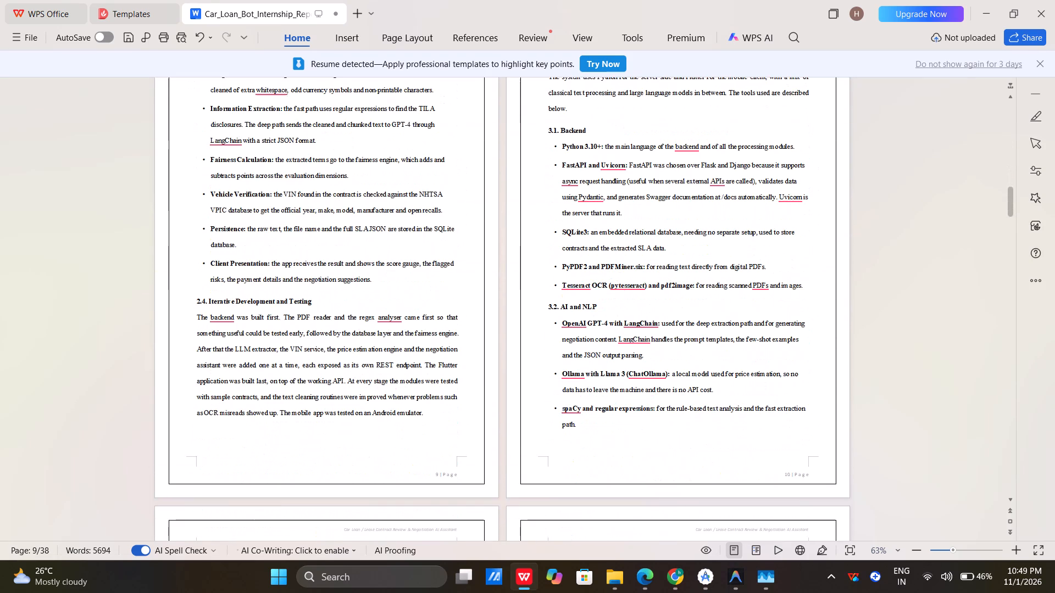
pyautogui.scroll(-3, 460, 331)
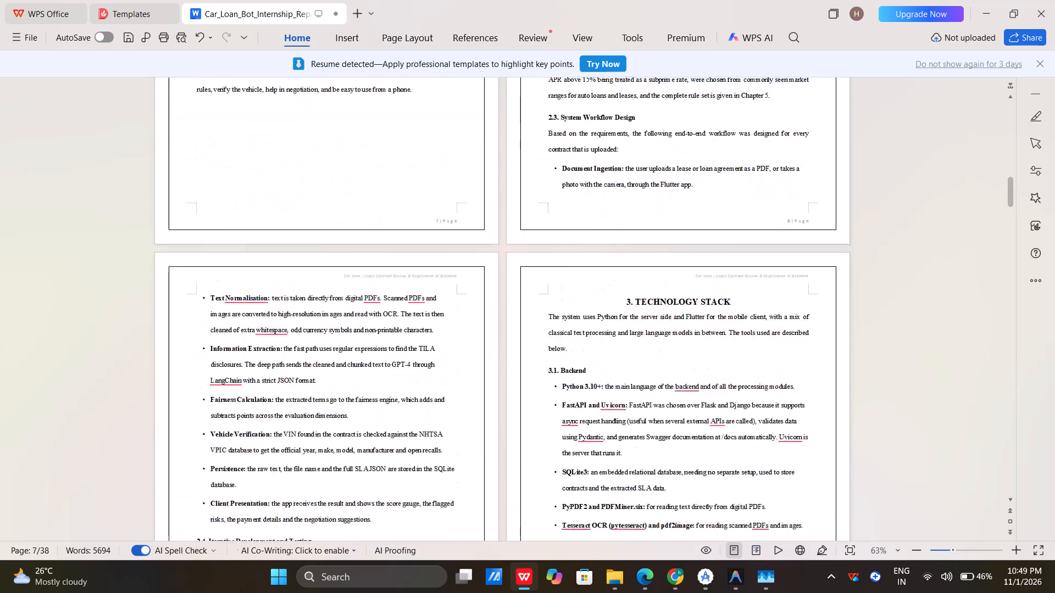
pyautogui.scroll(-8, 460, 331)
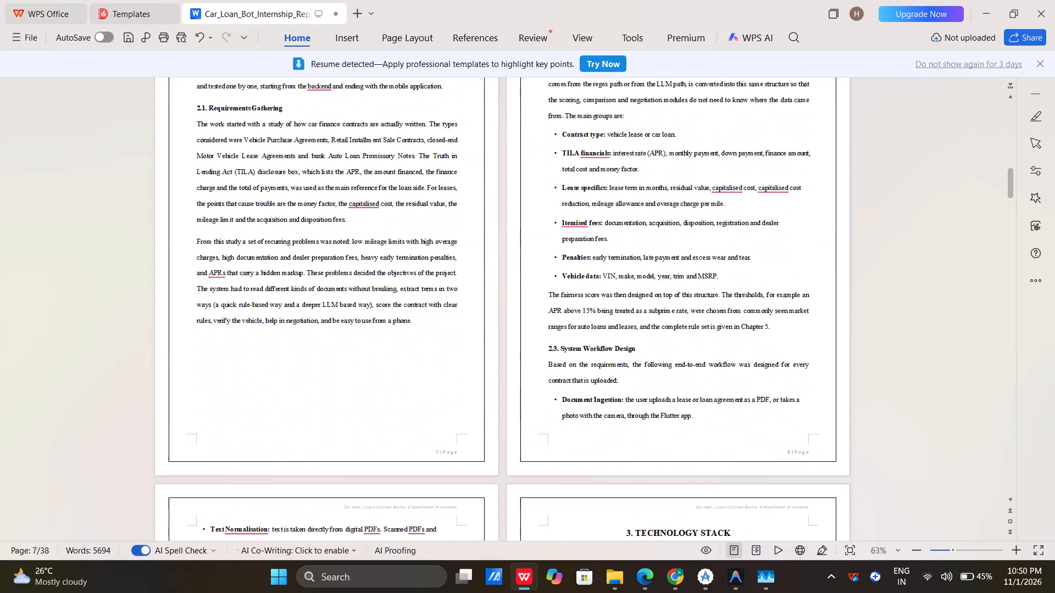
pyautogui.scroll(-7, 460, 331)
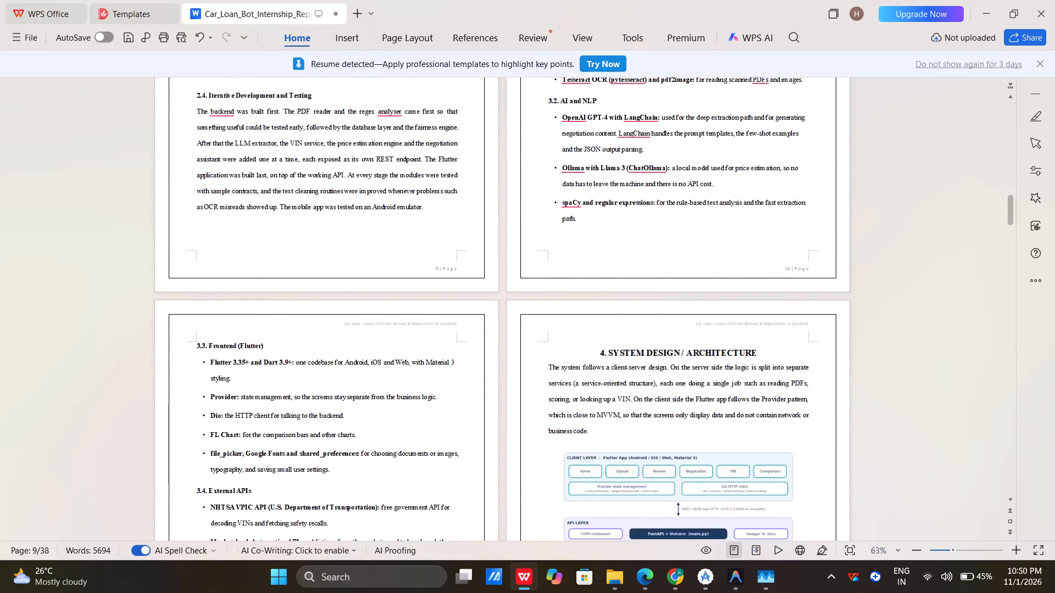
pyautogui.scroll(-2, 460, 331)
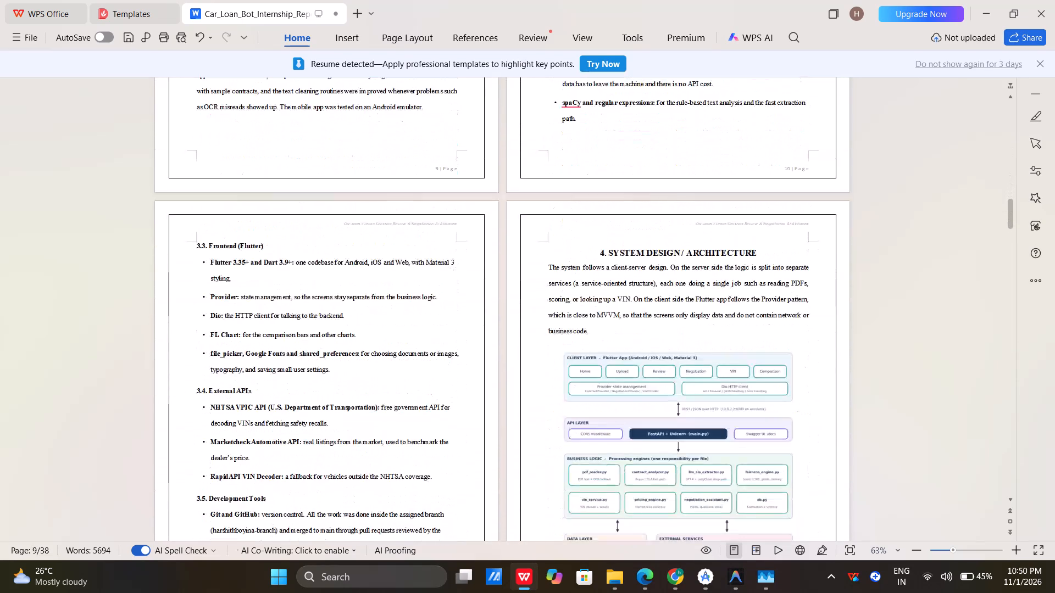
pyautogui.scroll(-1, 460, 331)
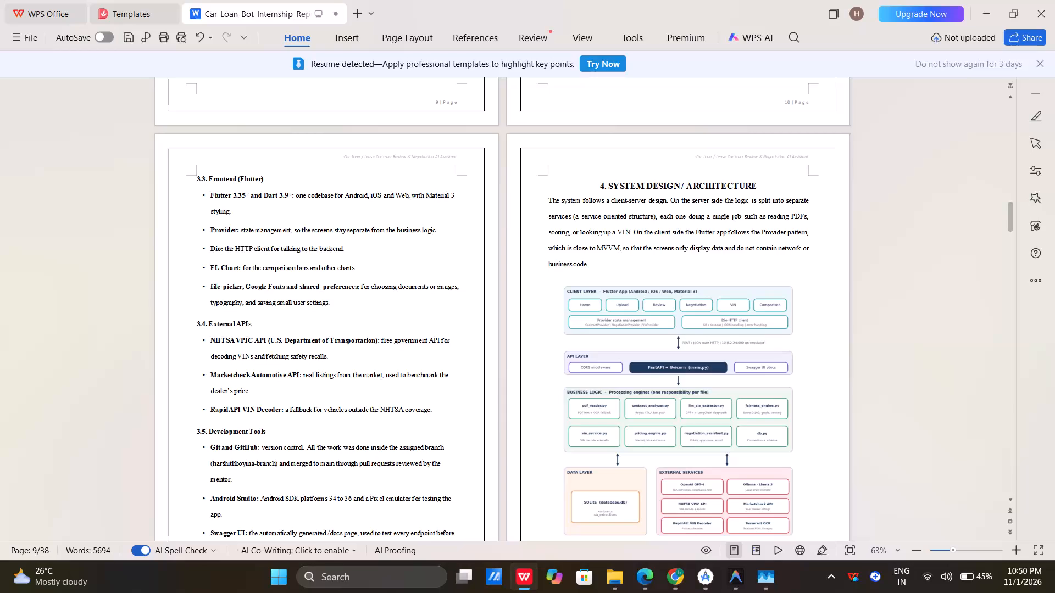
pyautogui.scroll(-9, 521, 236)
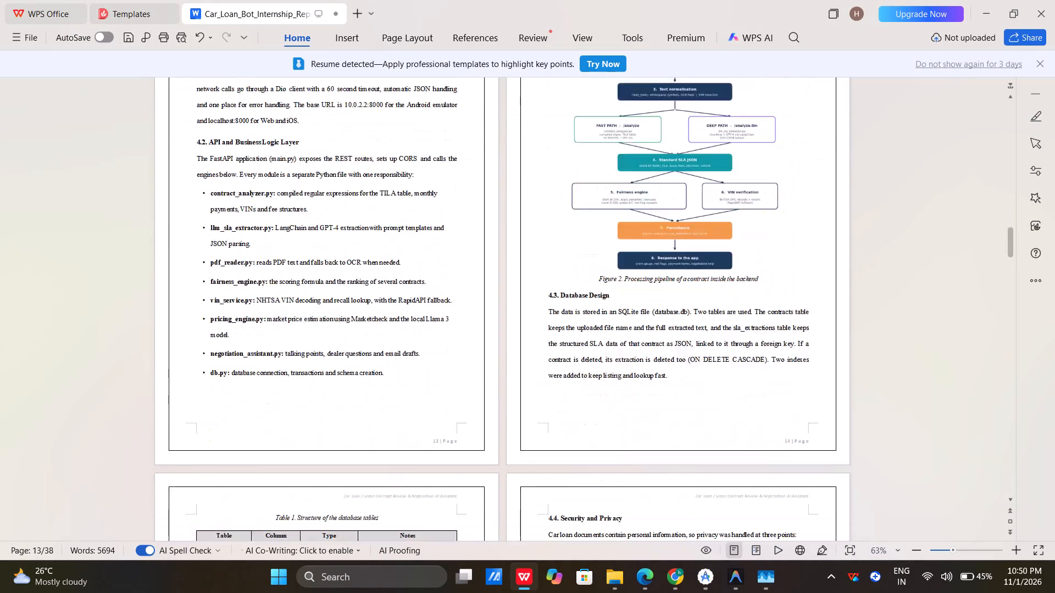
pyautogui.scroll(-10, 521, 236)
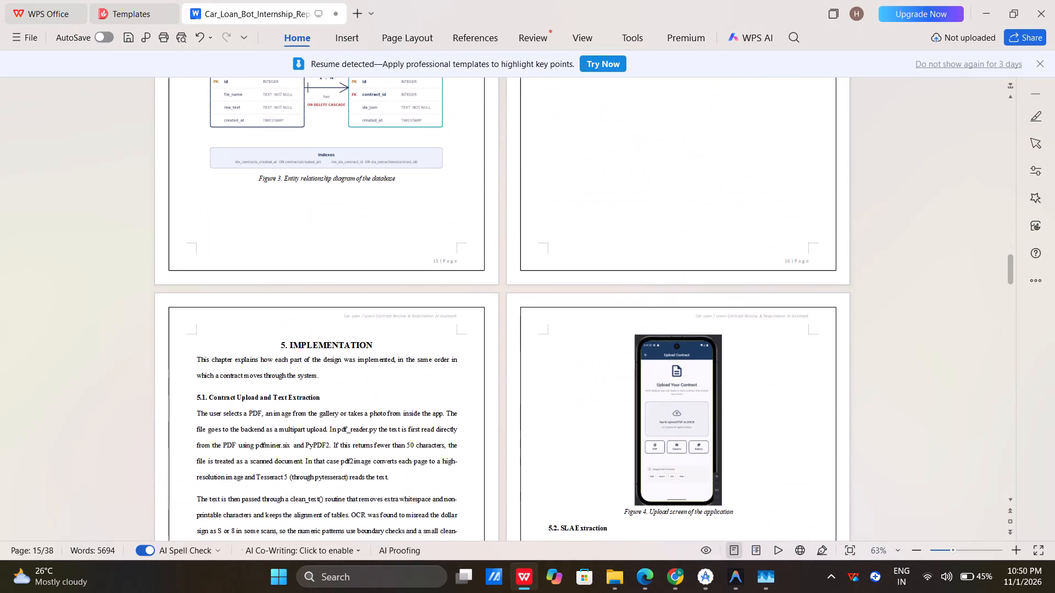
pyautogui.scroll(-2, 521, 236)
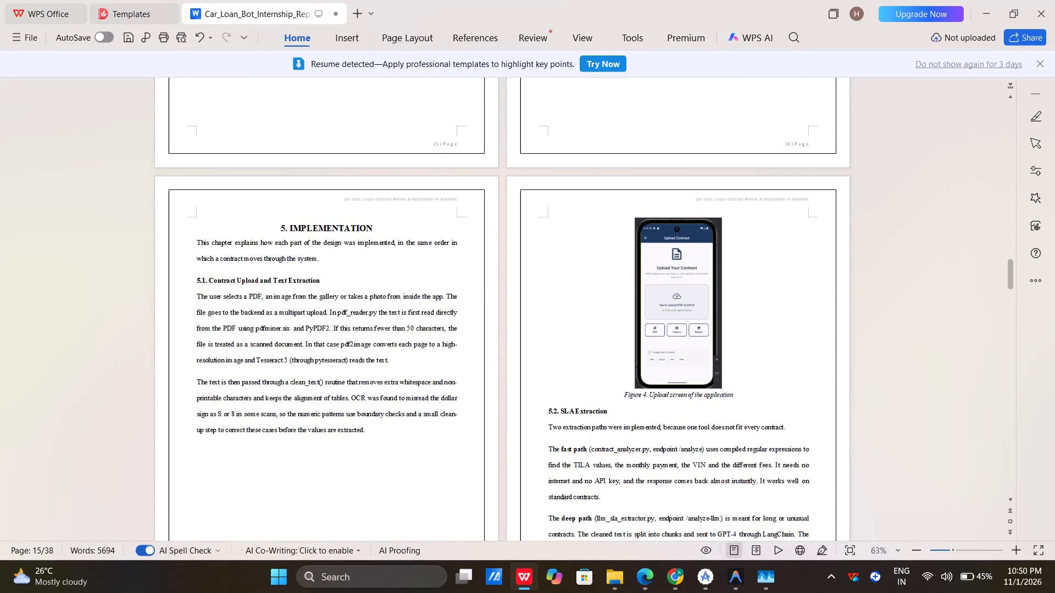
pyautogui.scroll(-1, 687, 286)
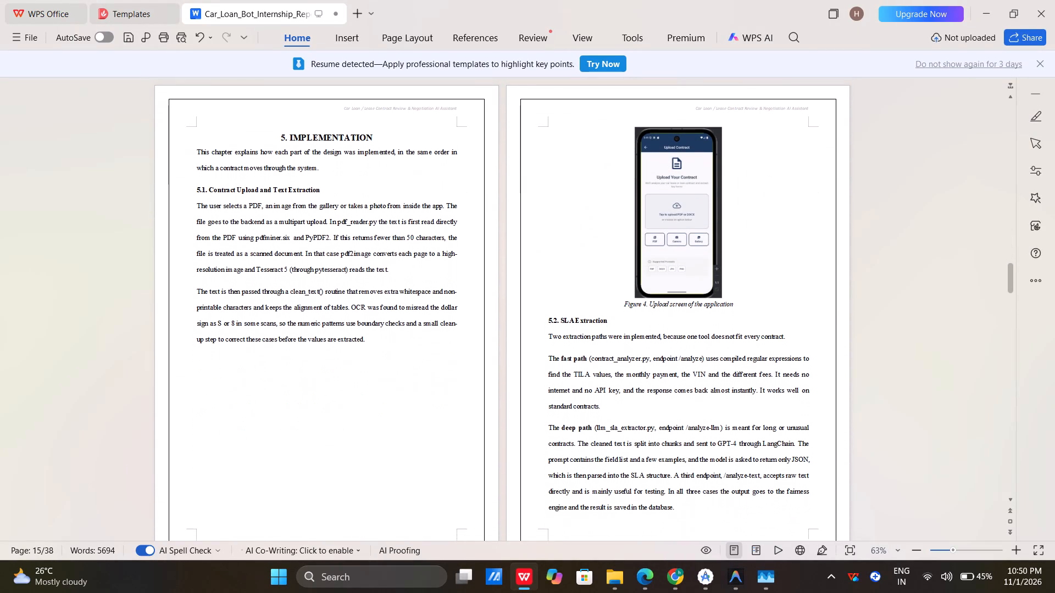
pyautogui.scroll(-1, 687, 286)
# Pull the Figure 4 upload screen picture up onto the preceding page, directly behind the last sentence of section 5.1.
pyautogui.moveTo(687, 260); pyautogui.dragTo(647, 256)
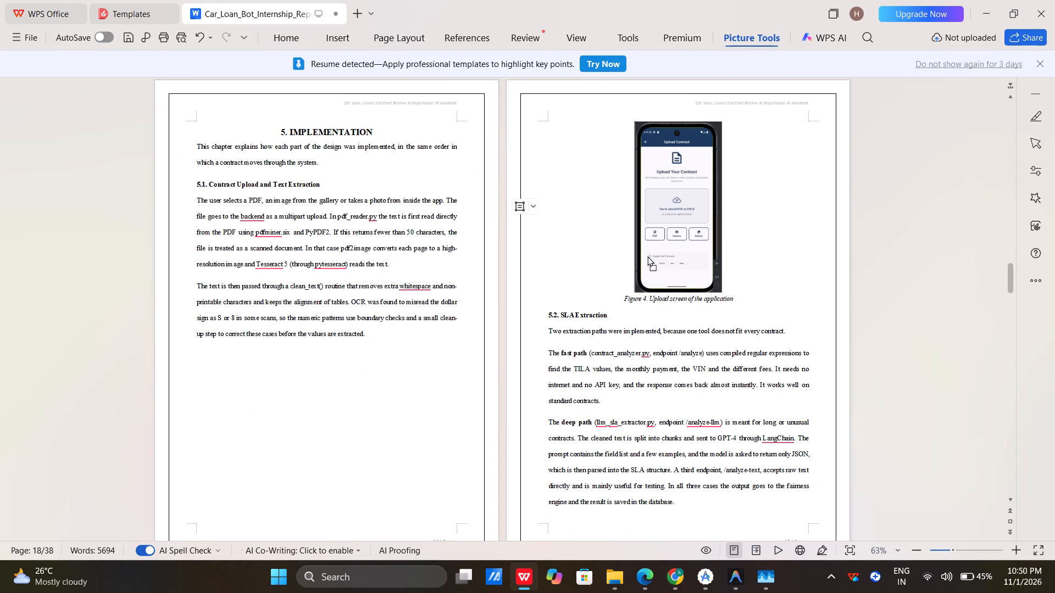
pyautogui.moveTo(647, 256); pyautogui.dragTo(648, 255)
pyautogui.moveTo(648, 255); pyautogui.dragTo(624, 186)
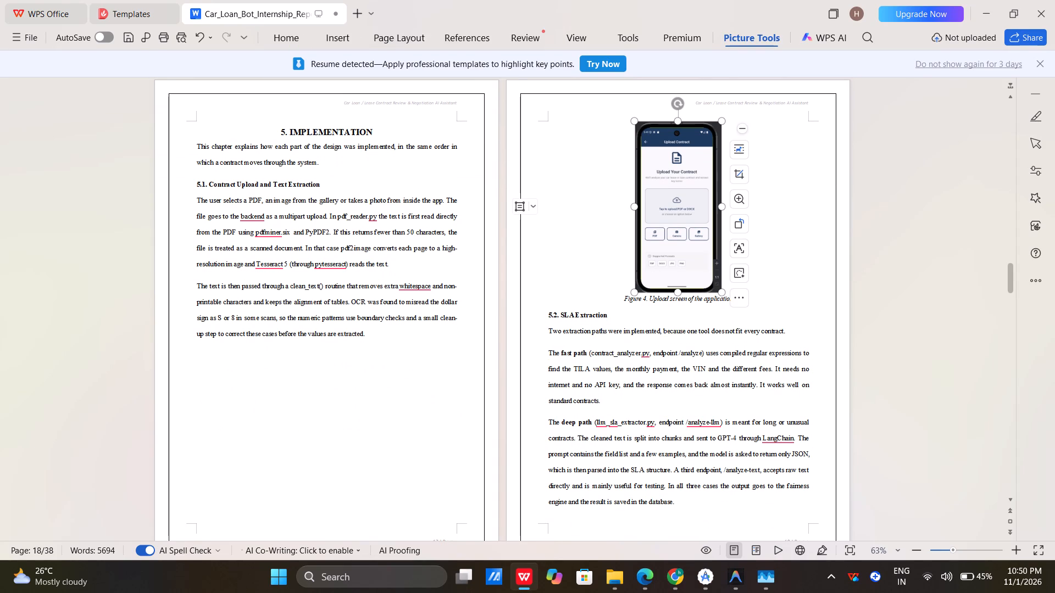
pyautogui.click(617, 122)
pyautogui.click(577, 130)
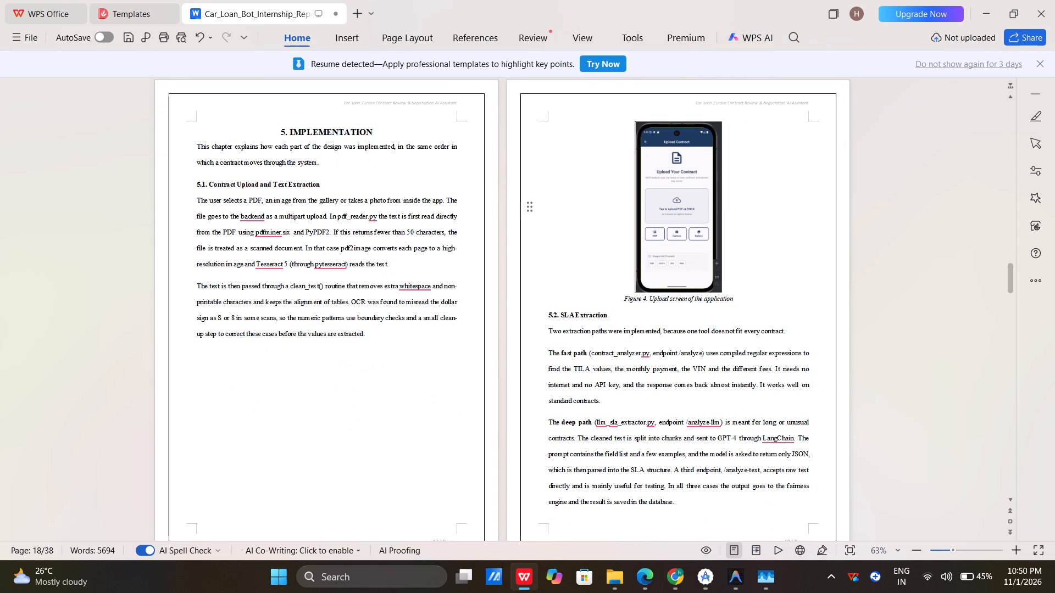
pyautogui.click(577, 130)
pyautogui.click(599, 135)
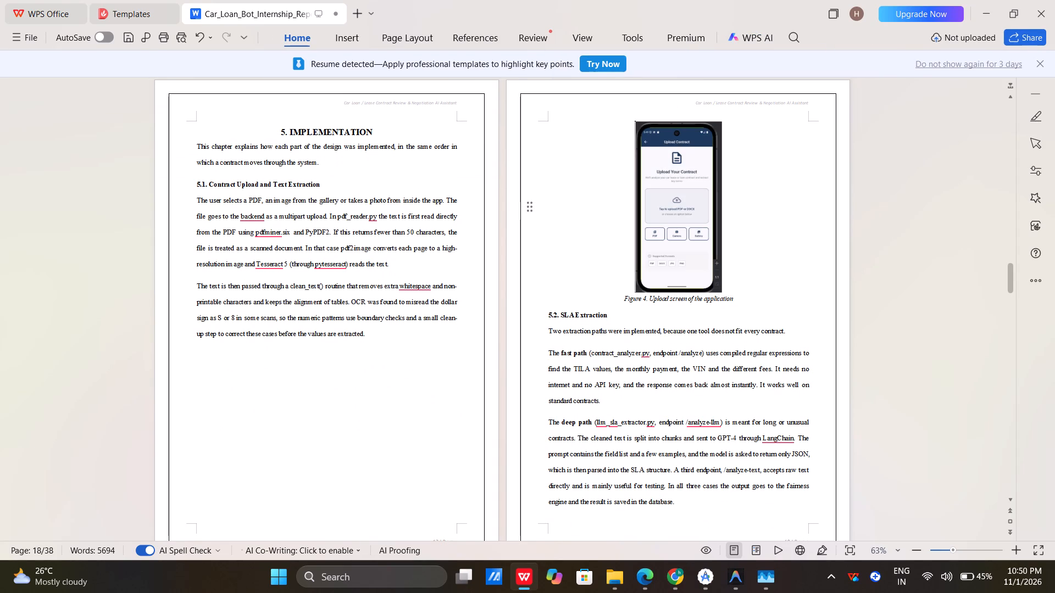
pyautogui.click(595, 130)
pyautogui.click(604, 127)
pyautogui.press('BackSpace')
pyautogui.press('BackSpace')
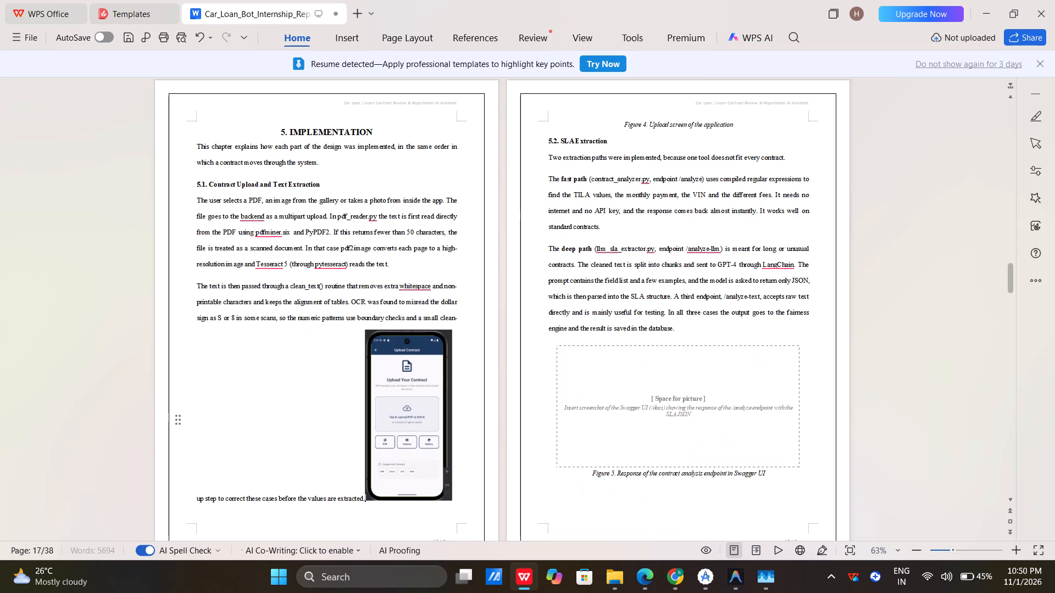
# Delete "ore the values are extracted." in front of the upload screen picture at the end of section 5.1.
pyautogui.press('BackSpace')
pyautogui.press('BackSpace')
pyautogui.press('BackSpace')
pyautogui.press('BackSpace')
pyautogui.press('BackSpace')
pyautogui.press('BackSpace')
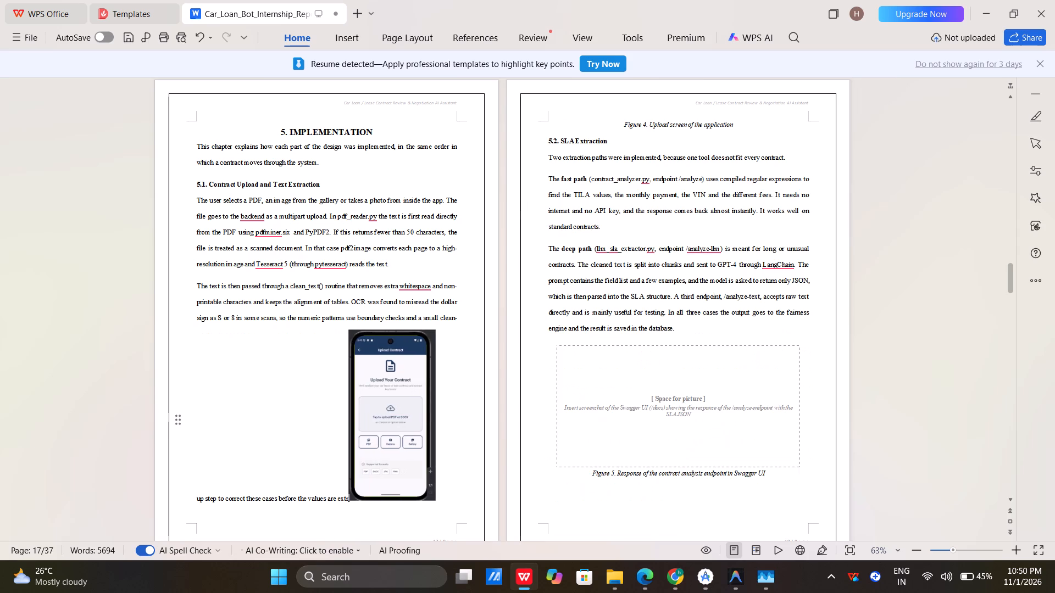
pyautogui.press('BackSpace')
pyautogui.press('BackSpace')
pyautogui.press('BackSpace')
pyautogui.press('BackSpace')
pyautogui.press('BackSpace')
pyautogui.press('BackSpace')
pyautogui.press('BackSpace')
pyautogui.press('BackSpace')
pyautogui.press('BackSpace')
pyautogui.press('BackSpace')
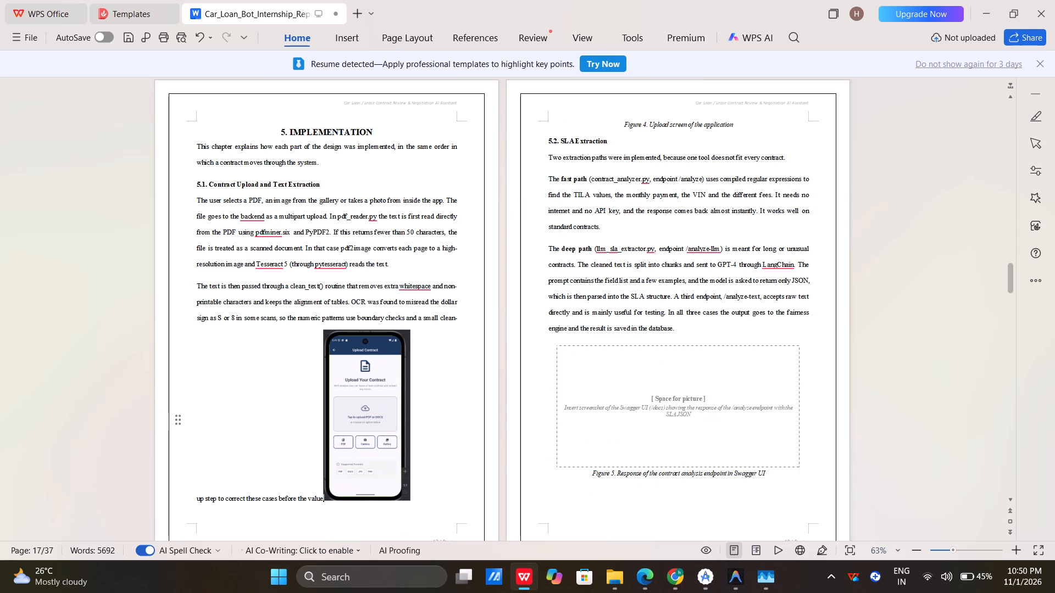
pyautogui.press('BackSpace')
pyautogui.press('BackSpace')
pyautogui.press('BackSpace')
pyautogui.press('BackSpace')
pyautogui.press('BackSpace')
pyautogui.press('BackSpace')
pyautogui.press('BackSpace')
pyautogui.press('BackSpace')
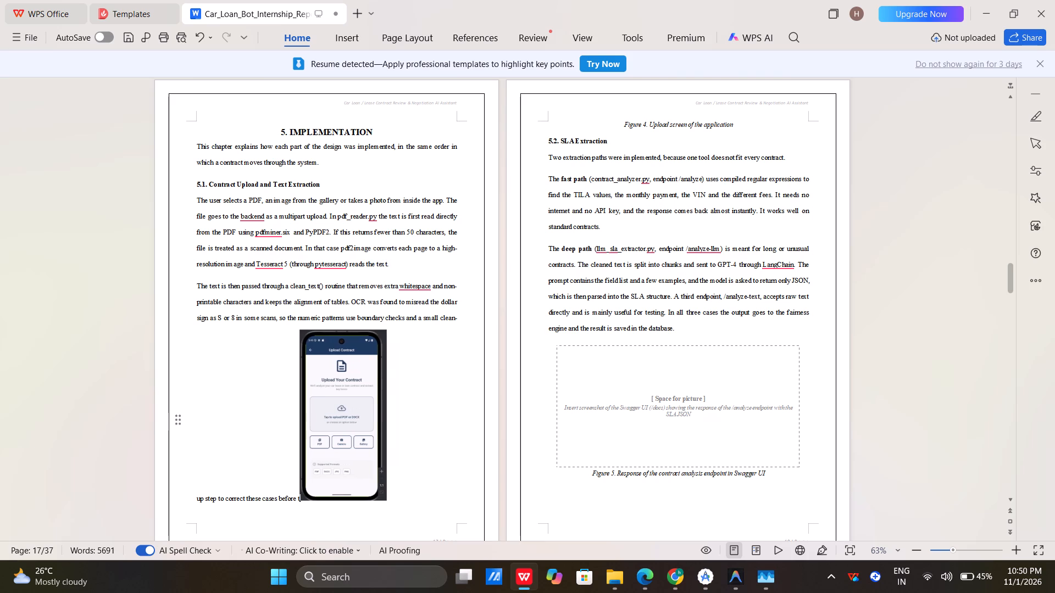
pyautogui.press('BackSpace')
pyautogui.press('BackSpace')
pyautogui.press('BackSpace')
pyautogui.press('BackSpace')
pyautogui.press('BackSpace')
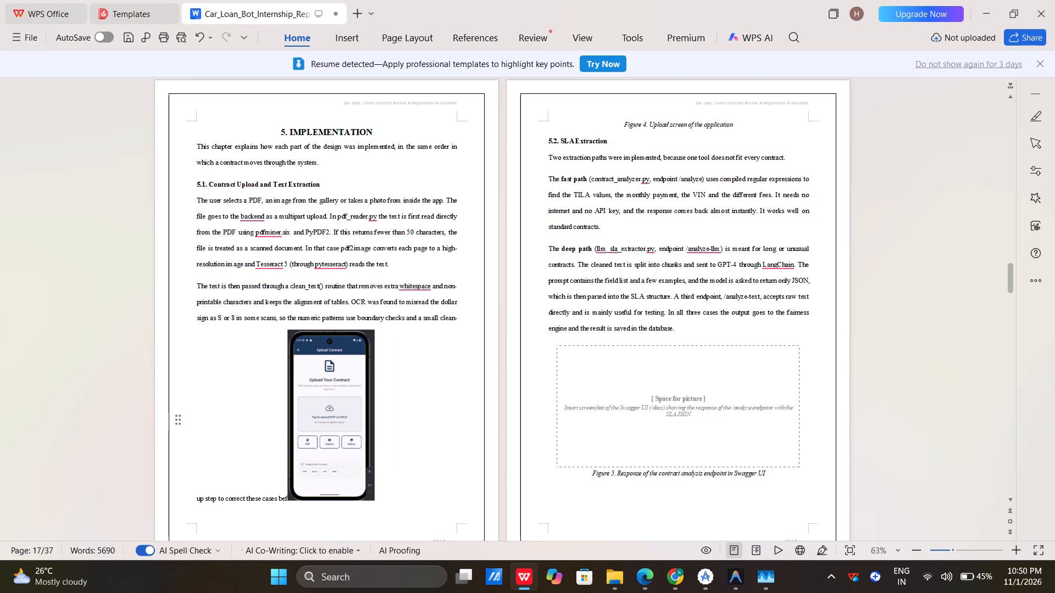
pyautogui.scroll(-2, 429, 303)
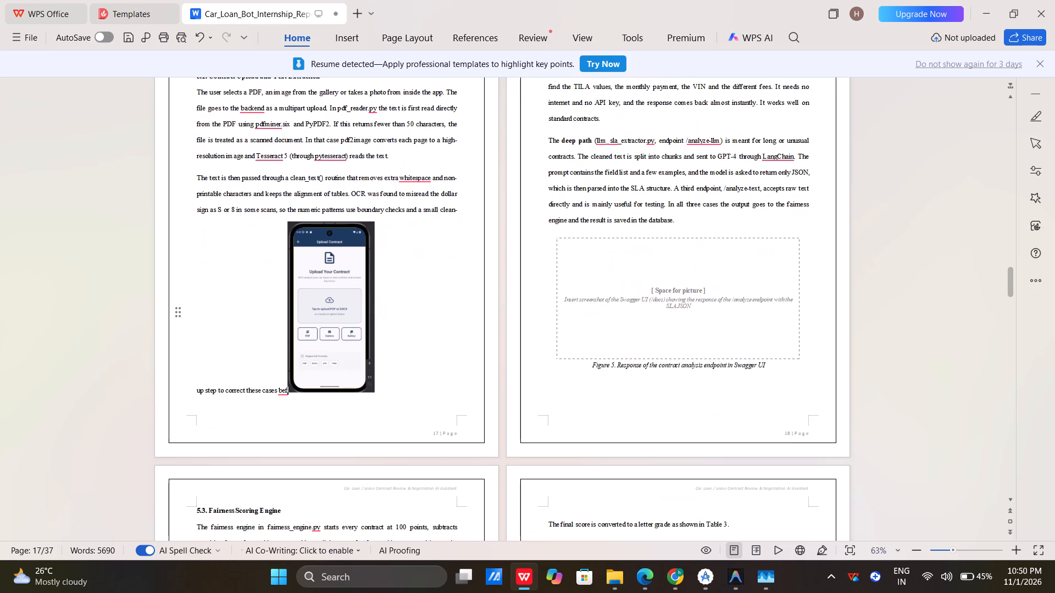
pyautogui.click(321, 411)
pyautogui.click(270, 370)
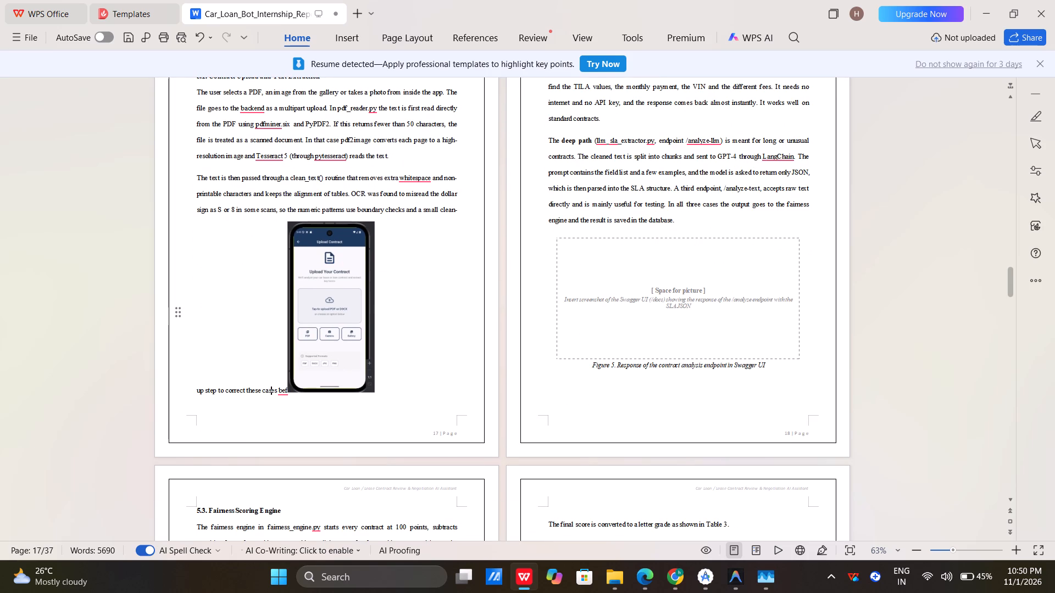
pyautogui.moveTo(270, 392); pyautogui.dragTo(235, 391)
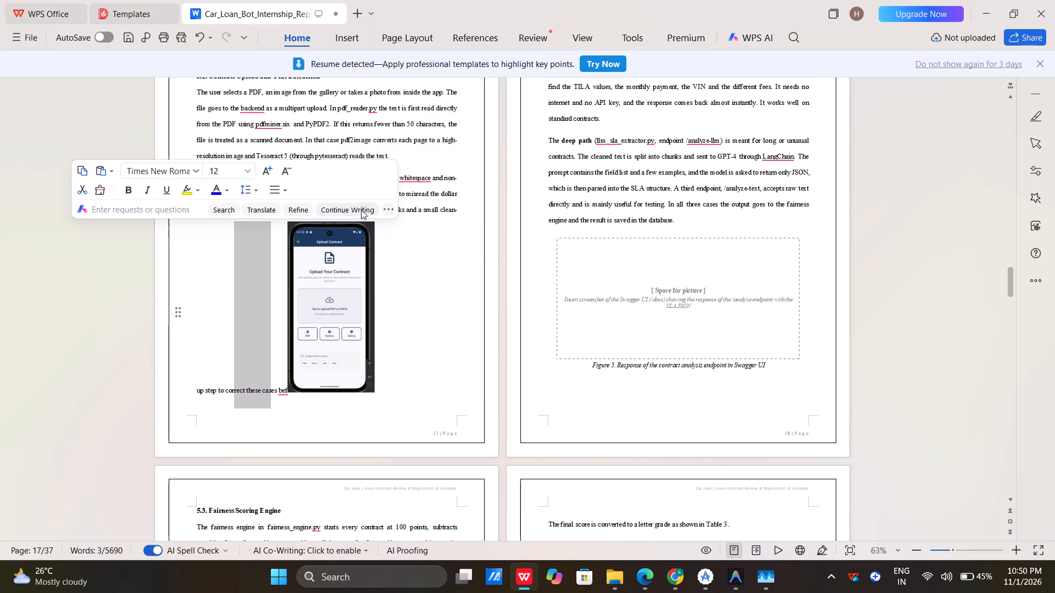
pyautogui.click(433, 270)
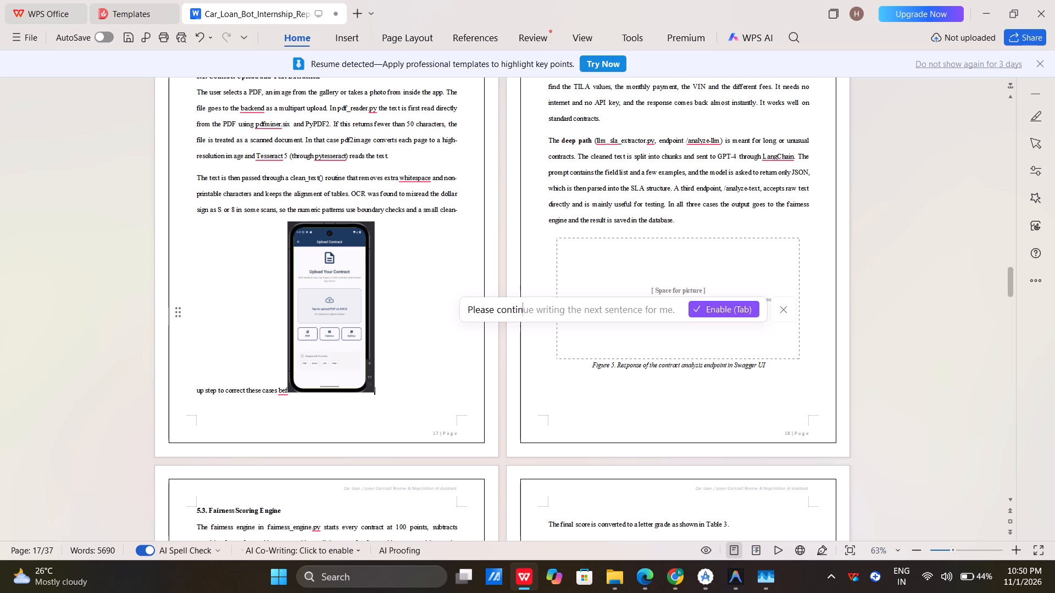
# Delete the text from "sign as S or 8 in some scans" through "correct thes" in section 5.1's last paragraph, plus the space after "dollar".
pyautogui.moveTo(275, 209); pyautogui.dragTo(457, 210)
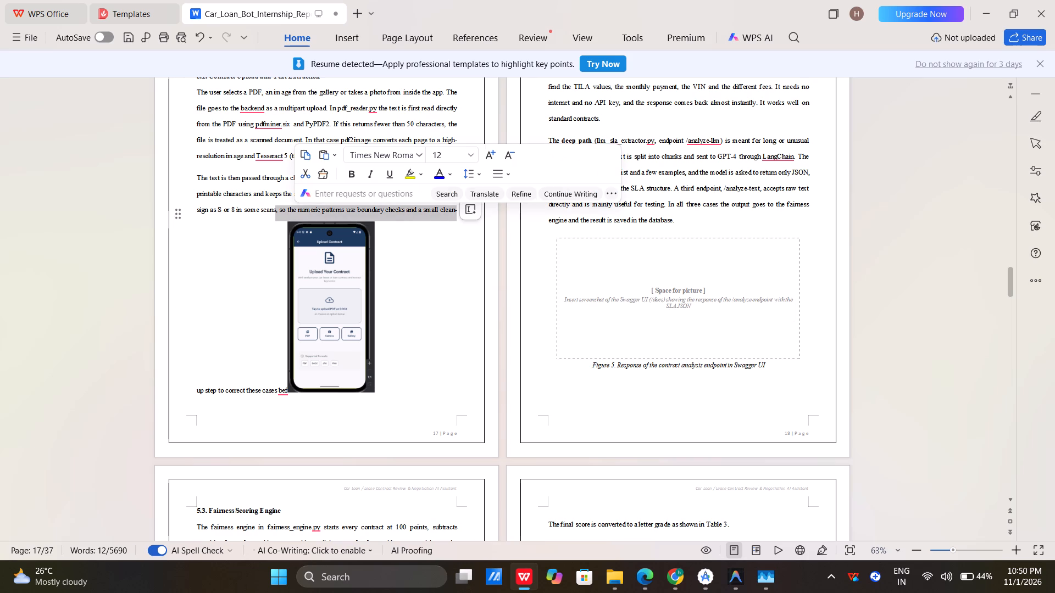
pyautogui.press('BackSpace')
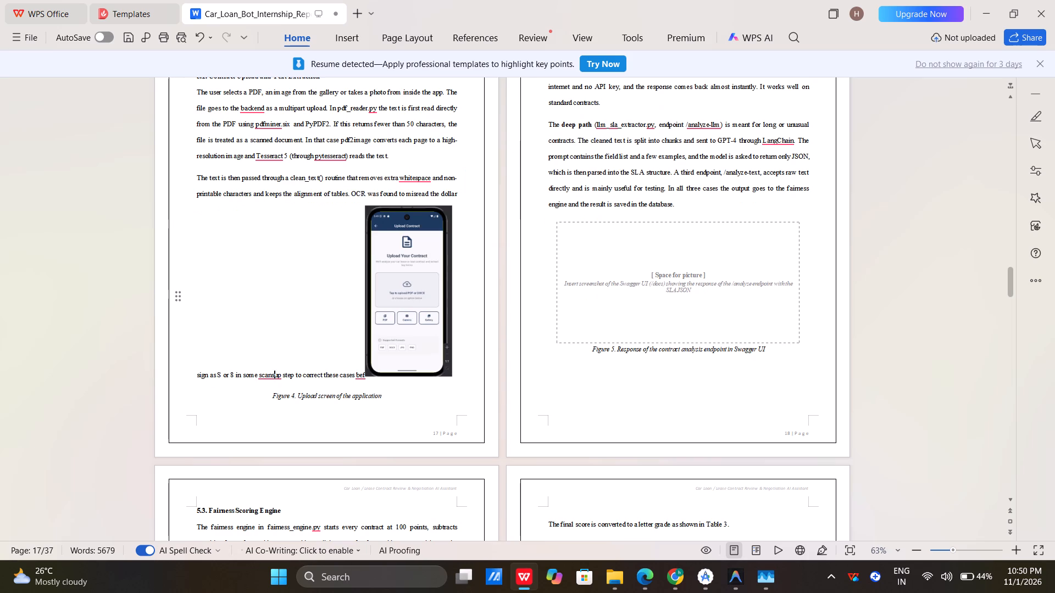
pyautogui.moveTo(335, 379); pyautogui.dragTo(239, 376)
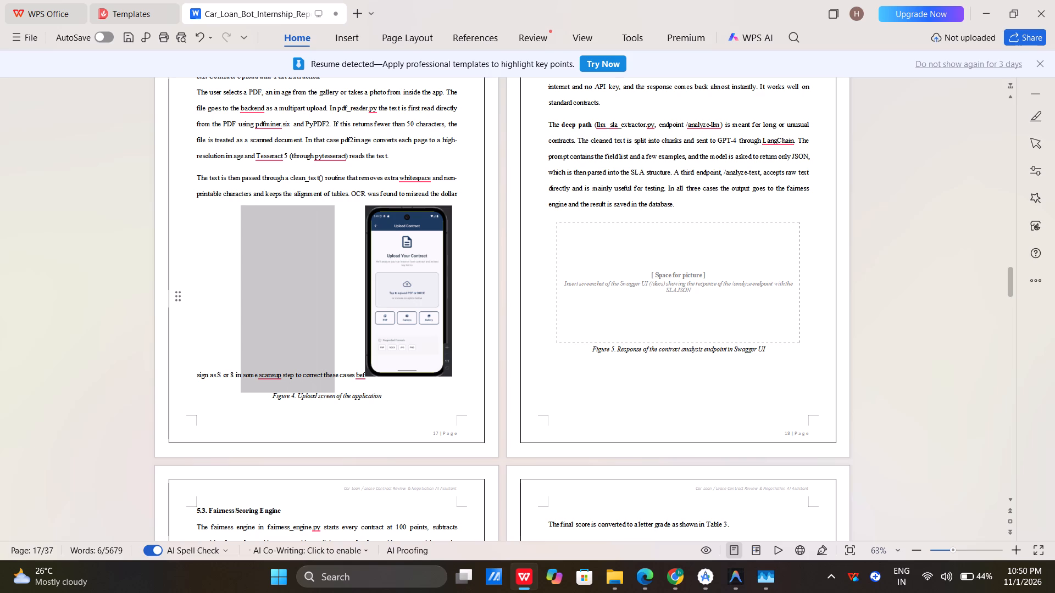
pyautogui.moveTo(239, 376); pyautogui.dragTo(191, 370)
pyautogui.press('BackSpace')
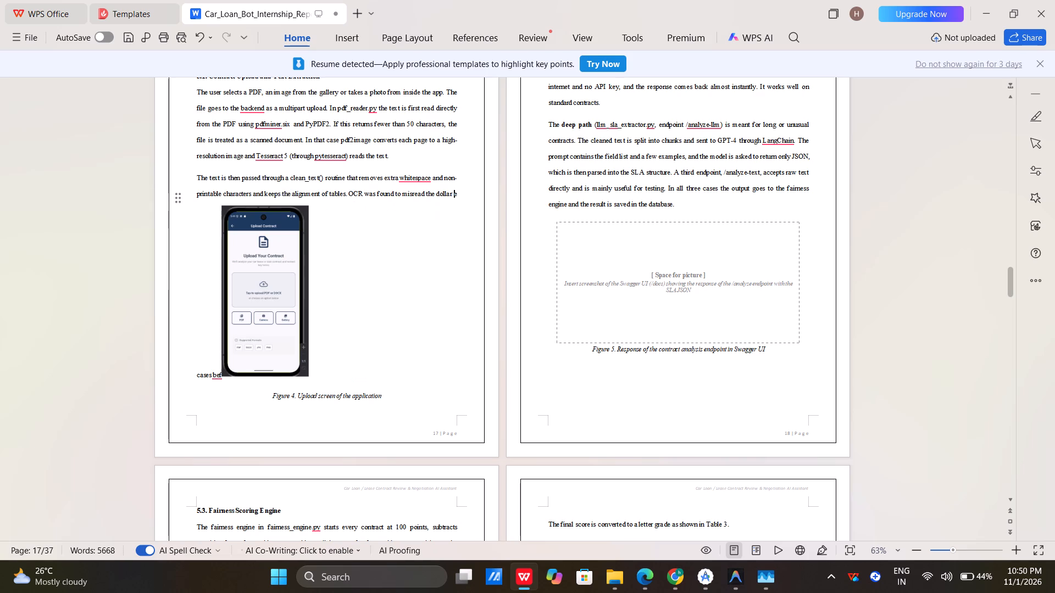
pyautogui.press('BackSpace')
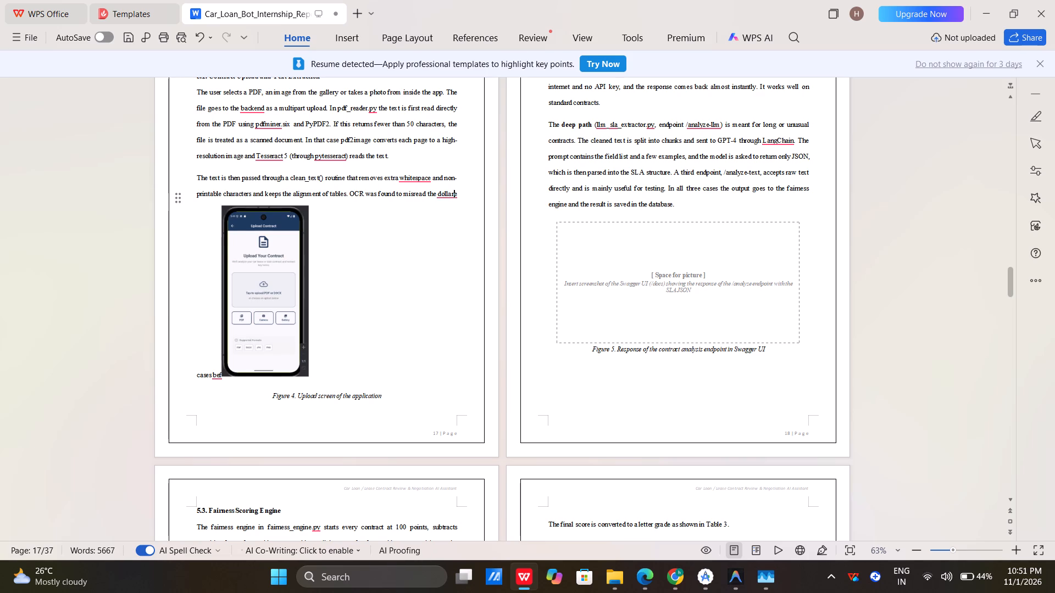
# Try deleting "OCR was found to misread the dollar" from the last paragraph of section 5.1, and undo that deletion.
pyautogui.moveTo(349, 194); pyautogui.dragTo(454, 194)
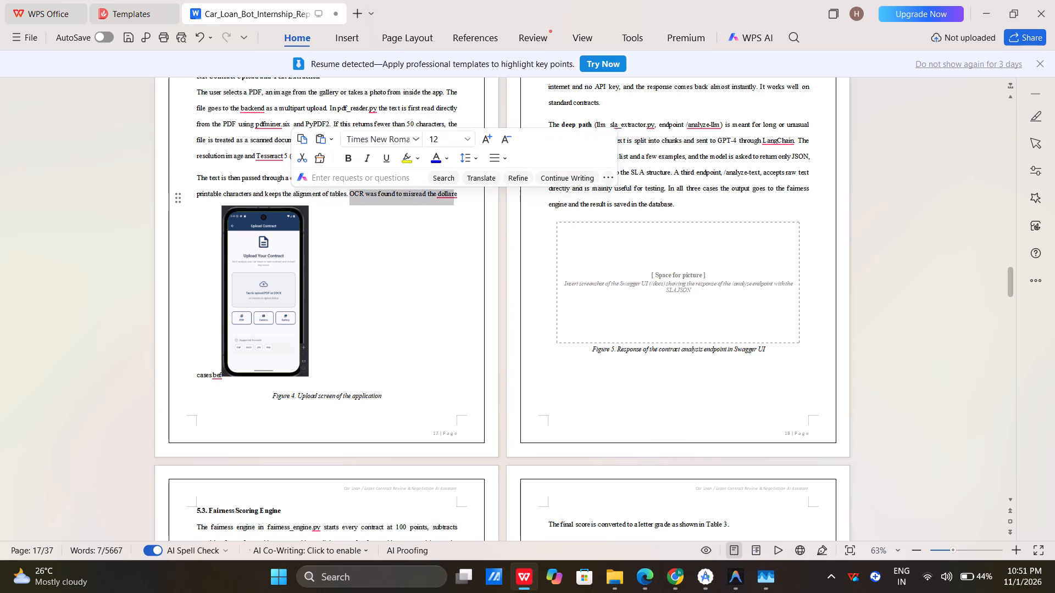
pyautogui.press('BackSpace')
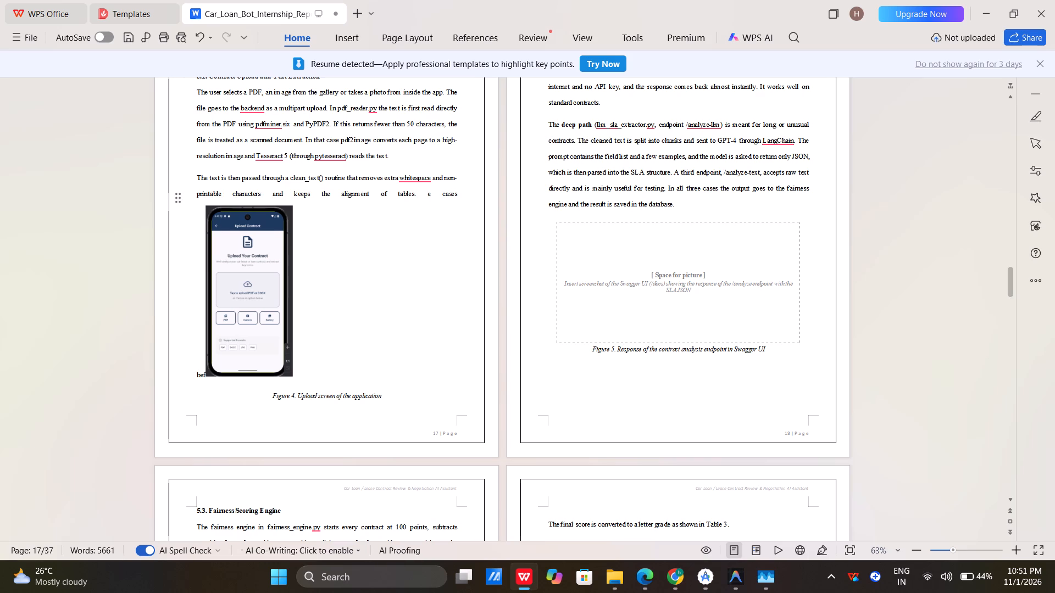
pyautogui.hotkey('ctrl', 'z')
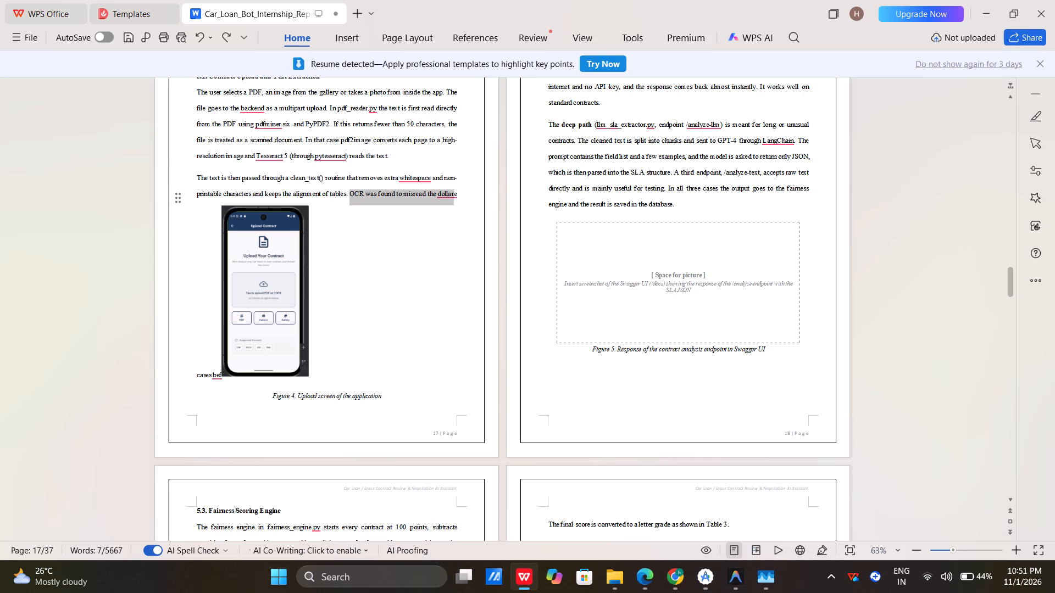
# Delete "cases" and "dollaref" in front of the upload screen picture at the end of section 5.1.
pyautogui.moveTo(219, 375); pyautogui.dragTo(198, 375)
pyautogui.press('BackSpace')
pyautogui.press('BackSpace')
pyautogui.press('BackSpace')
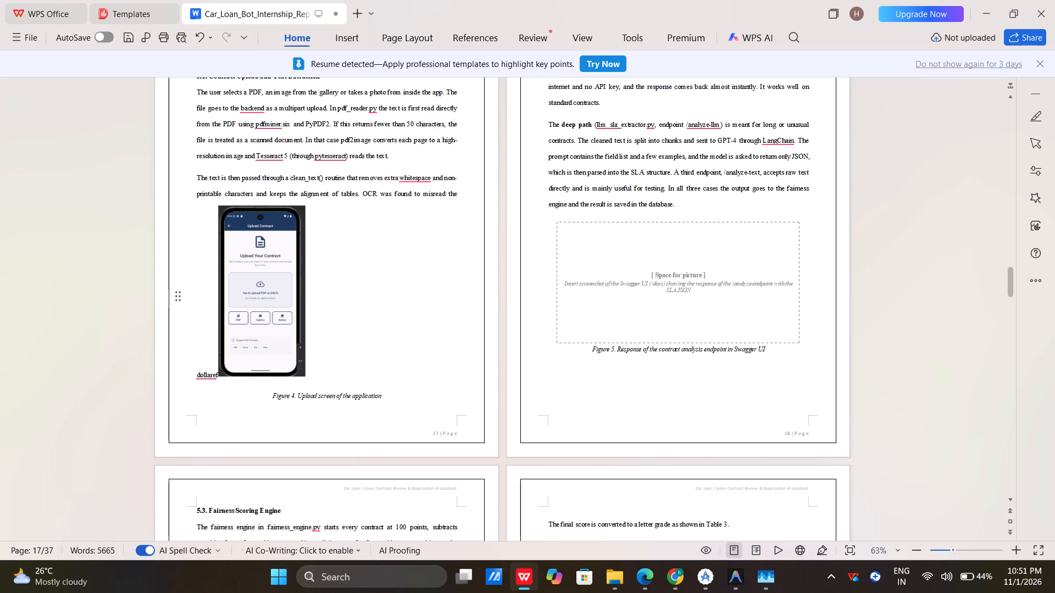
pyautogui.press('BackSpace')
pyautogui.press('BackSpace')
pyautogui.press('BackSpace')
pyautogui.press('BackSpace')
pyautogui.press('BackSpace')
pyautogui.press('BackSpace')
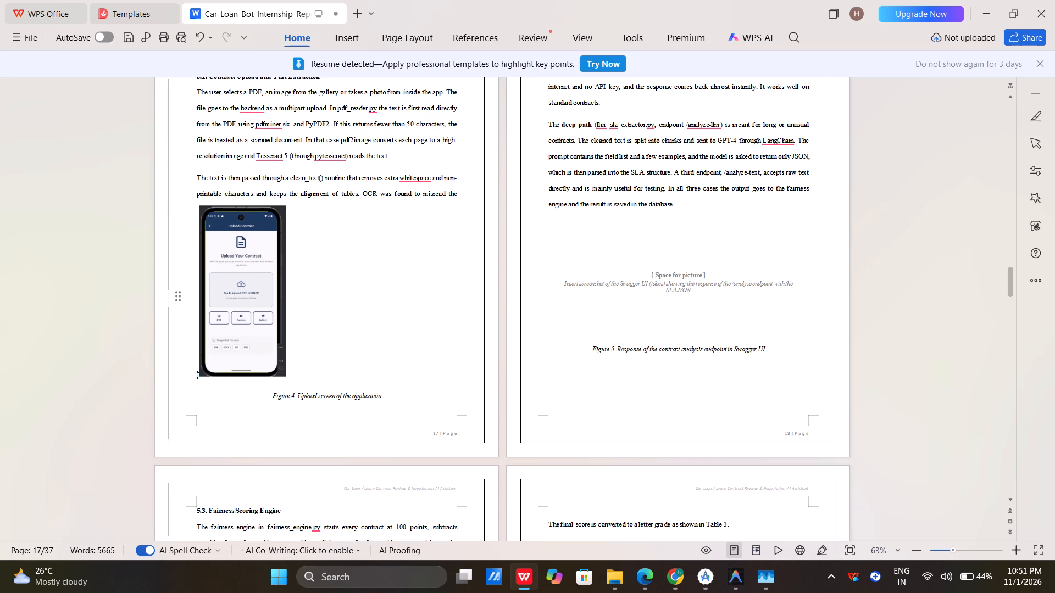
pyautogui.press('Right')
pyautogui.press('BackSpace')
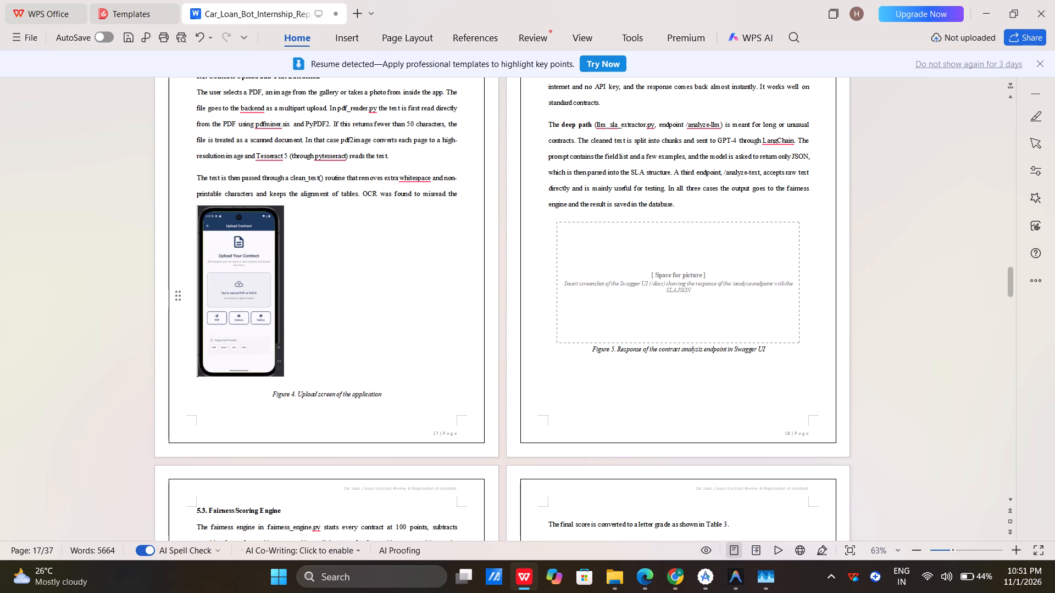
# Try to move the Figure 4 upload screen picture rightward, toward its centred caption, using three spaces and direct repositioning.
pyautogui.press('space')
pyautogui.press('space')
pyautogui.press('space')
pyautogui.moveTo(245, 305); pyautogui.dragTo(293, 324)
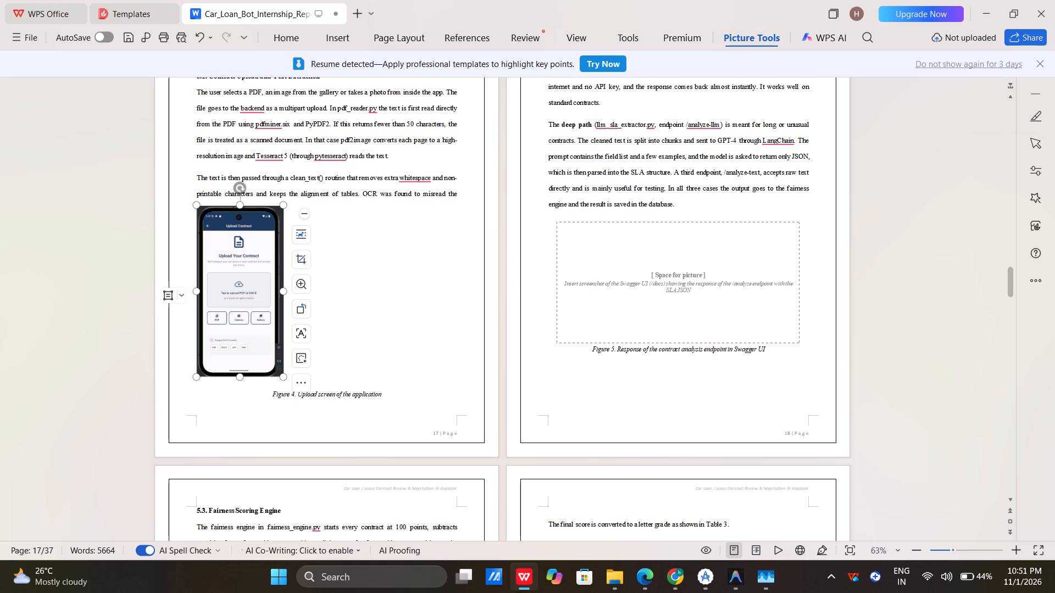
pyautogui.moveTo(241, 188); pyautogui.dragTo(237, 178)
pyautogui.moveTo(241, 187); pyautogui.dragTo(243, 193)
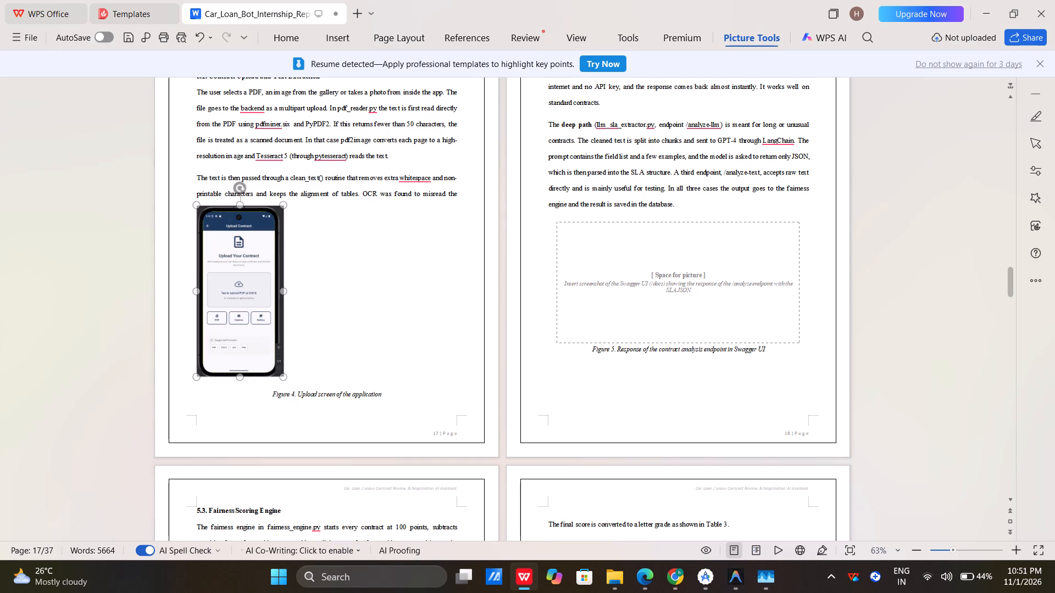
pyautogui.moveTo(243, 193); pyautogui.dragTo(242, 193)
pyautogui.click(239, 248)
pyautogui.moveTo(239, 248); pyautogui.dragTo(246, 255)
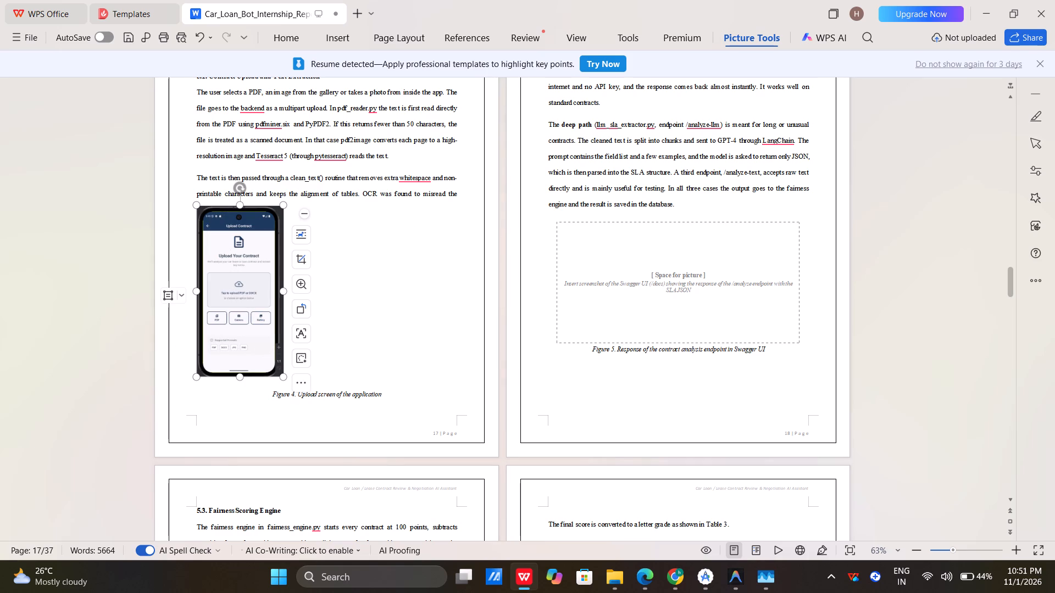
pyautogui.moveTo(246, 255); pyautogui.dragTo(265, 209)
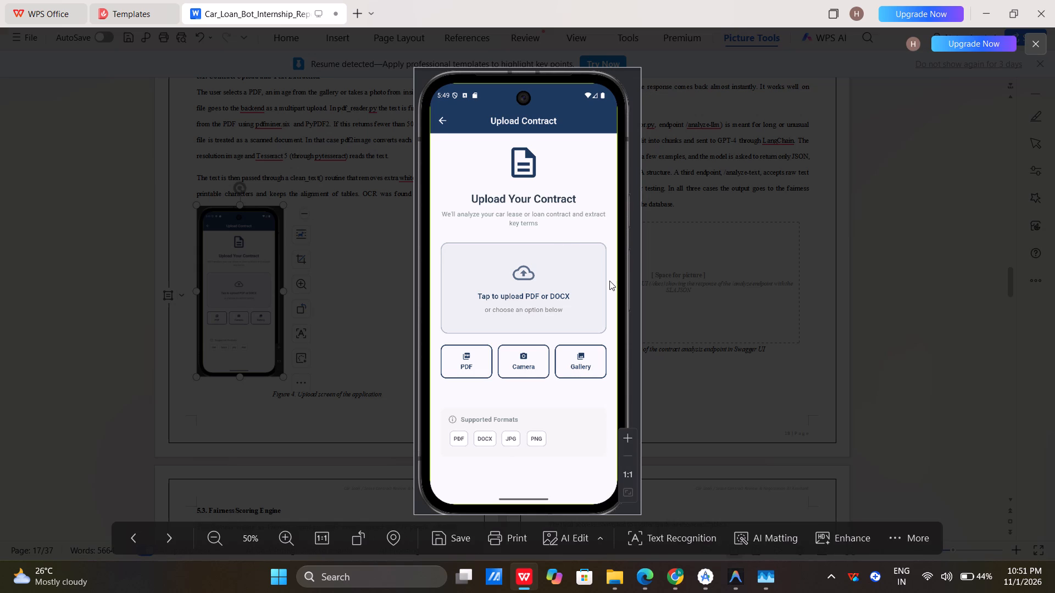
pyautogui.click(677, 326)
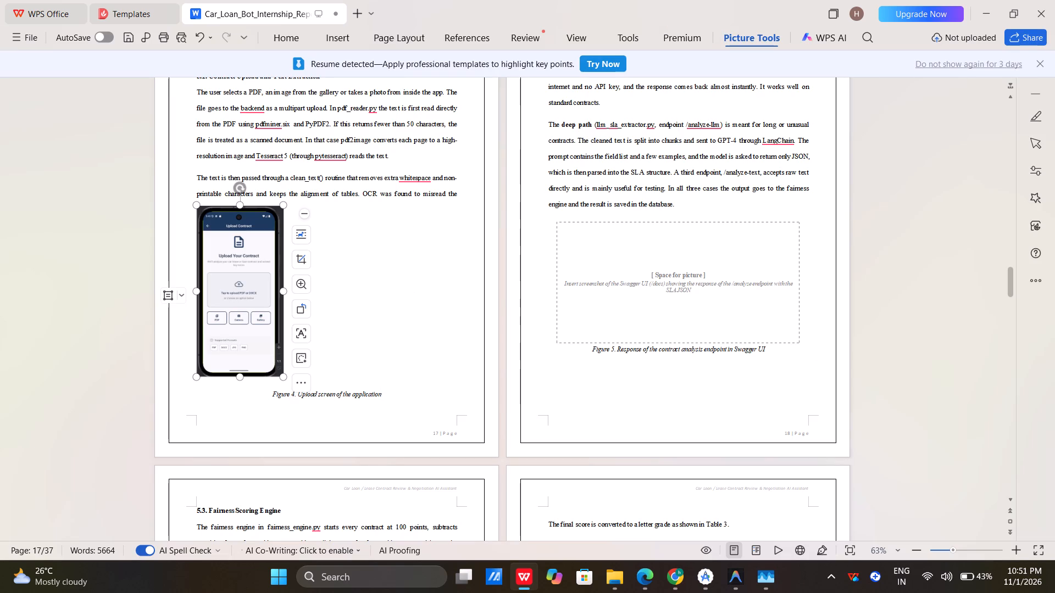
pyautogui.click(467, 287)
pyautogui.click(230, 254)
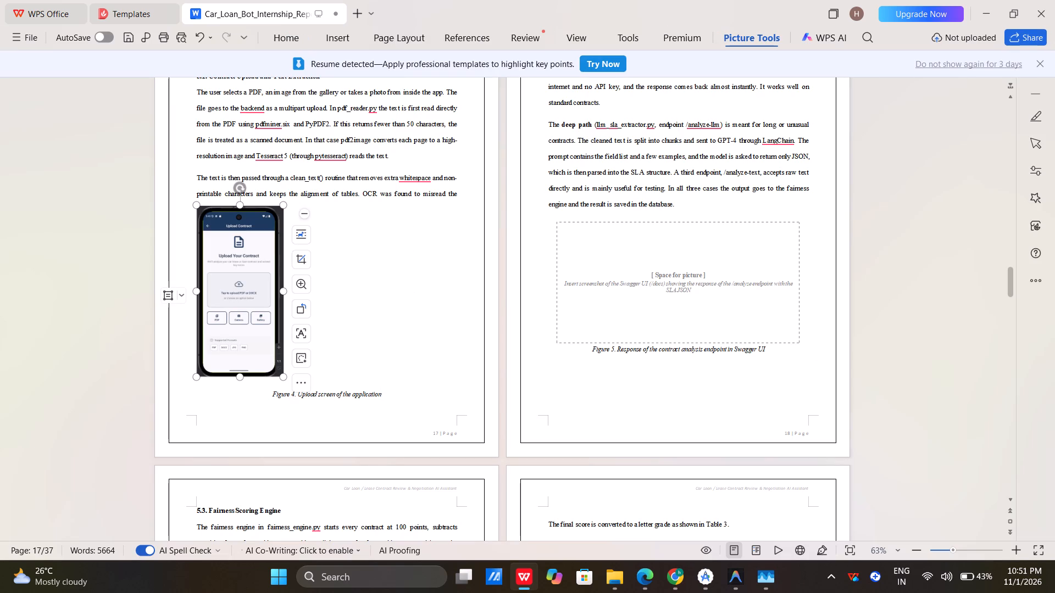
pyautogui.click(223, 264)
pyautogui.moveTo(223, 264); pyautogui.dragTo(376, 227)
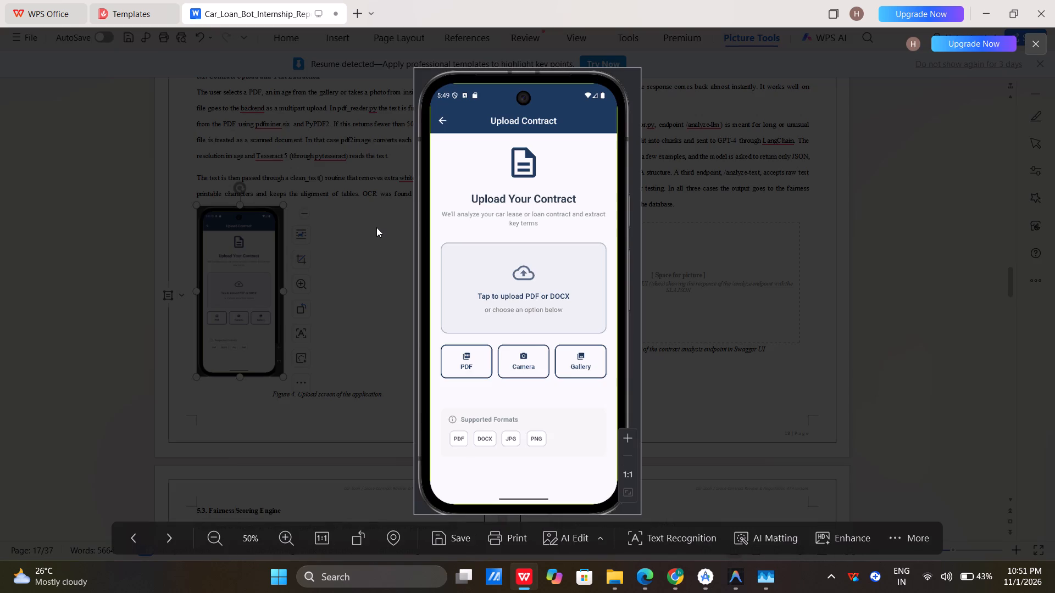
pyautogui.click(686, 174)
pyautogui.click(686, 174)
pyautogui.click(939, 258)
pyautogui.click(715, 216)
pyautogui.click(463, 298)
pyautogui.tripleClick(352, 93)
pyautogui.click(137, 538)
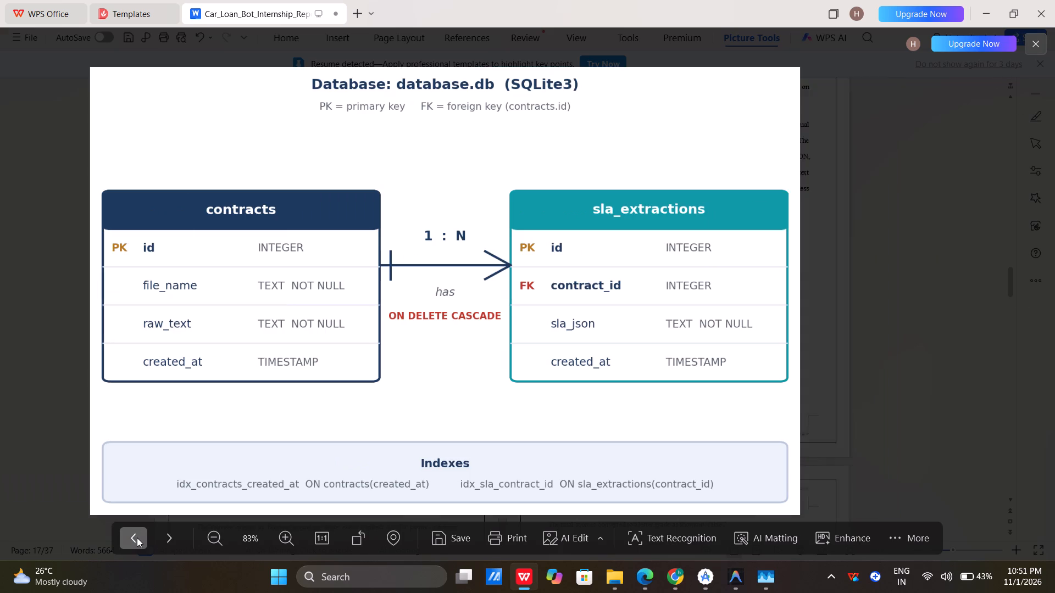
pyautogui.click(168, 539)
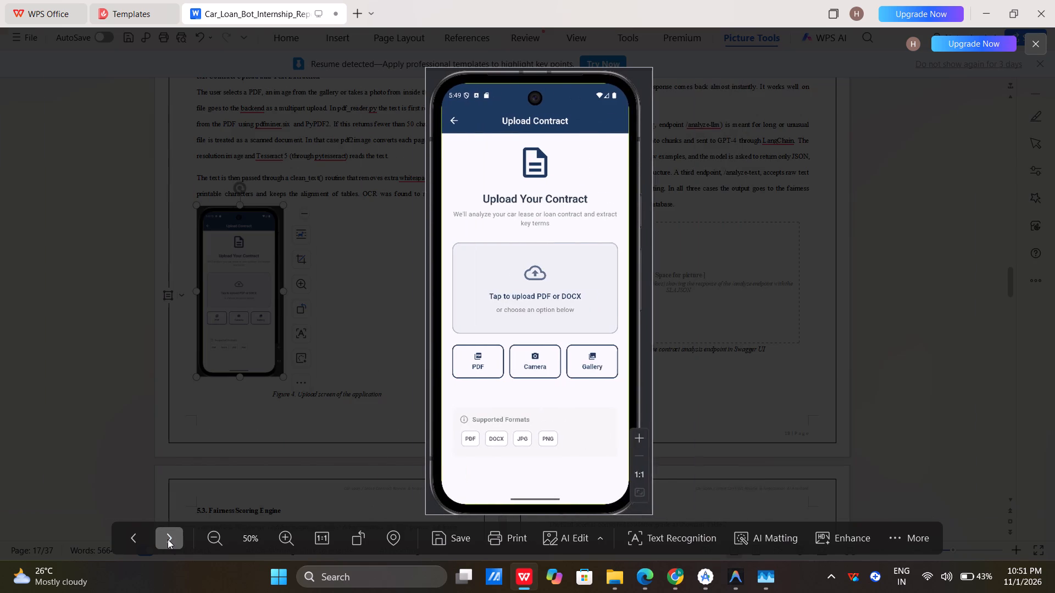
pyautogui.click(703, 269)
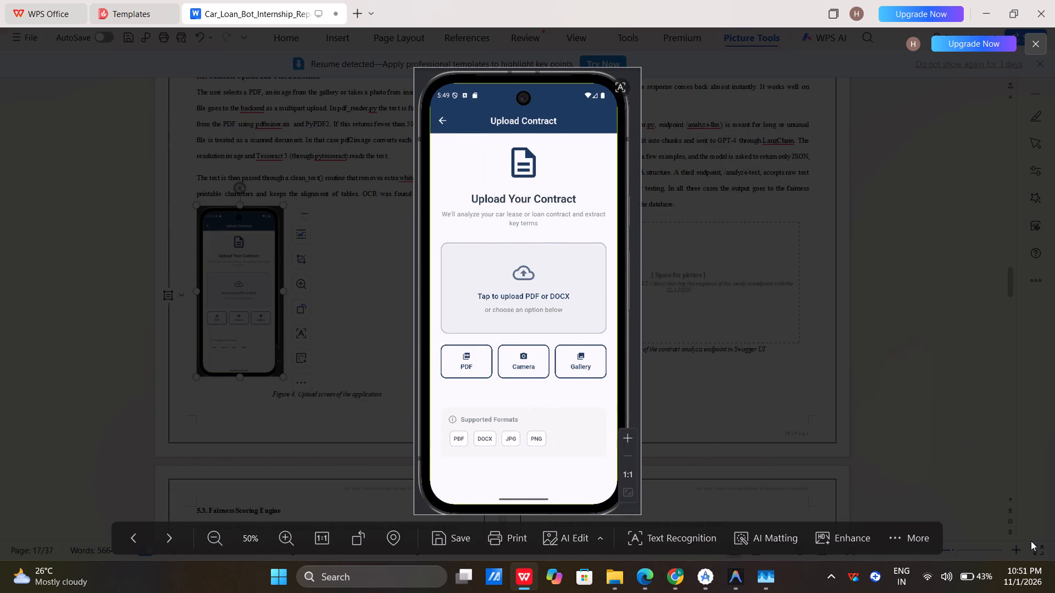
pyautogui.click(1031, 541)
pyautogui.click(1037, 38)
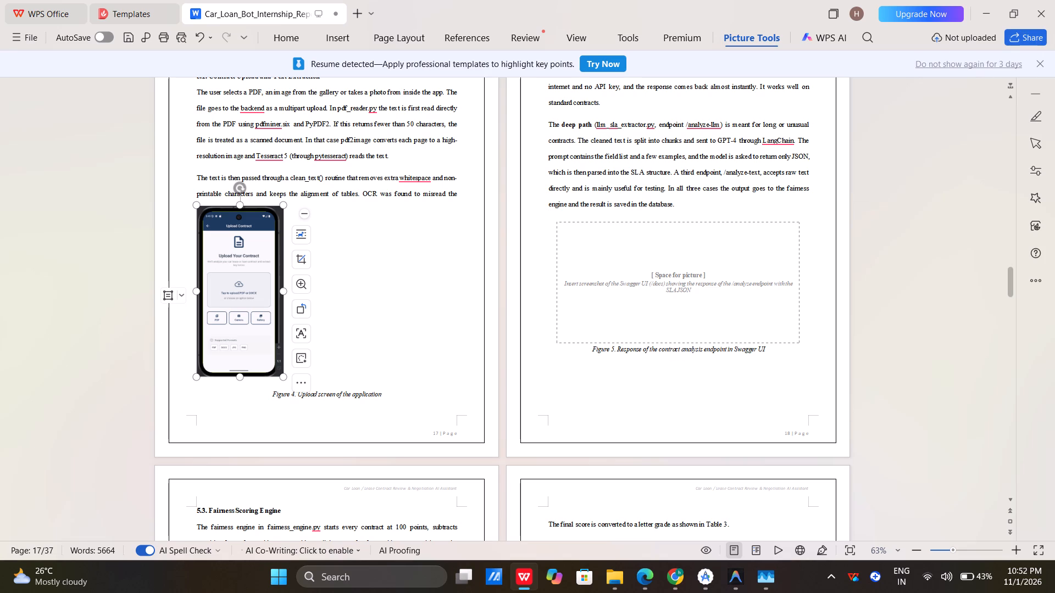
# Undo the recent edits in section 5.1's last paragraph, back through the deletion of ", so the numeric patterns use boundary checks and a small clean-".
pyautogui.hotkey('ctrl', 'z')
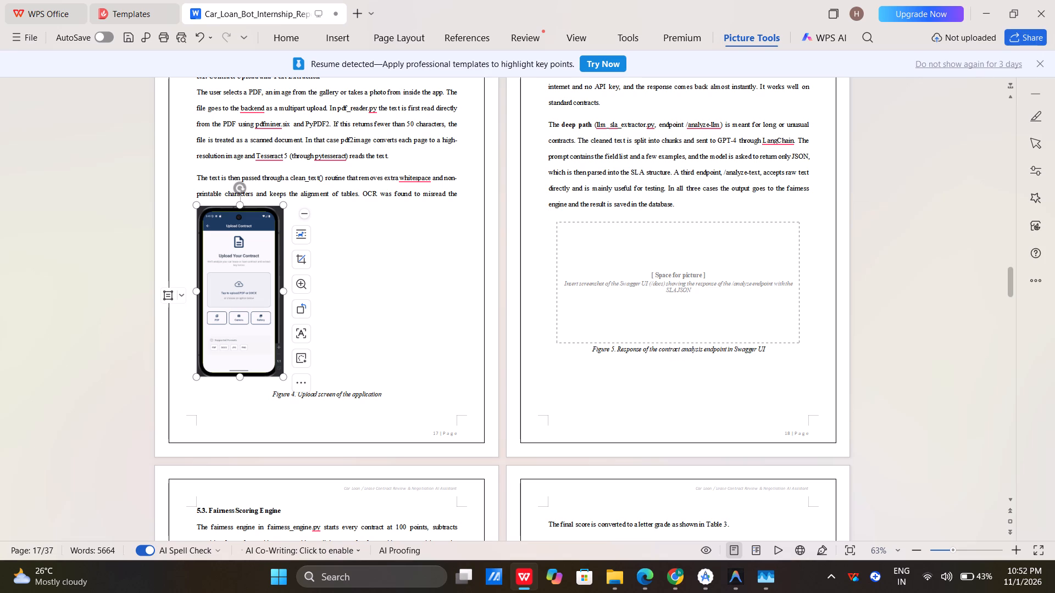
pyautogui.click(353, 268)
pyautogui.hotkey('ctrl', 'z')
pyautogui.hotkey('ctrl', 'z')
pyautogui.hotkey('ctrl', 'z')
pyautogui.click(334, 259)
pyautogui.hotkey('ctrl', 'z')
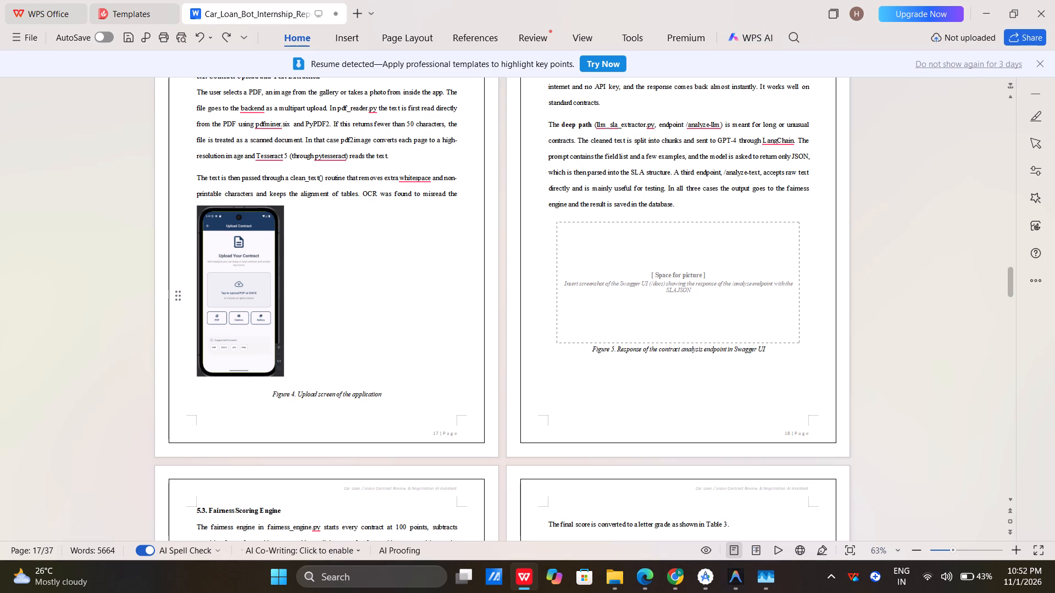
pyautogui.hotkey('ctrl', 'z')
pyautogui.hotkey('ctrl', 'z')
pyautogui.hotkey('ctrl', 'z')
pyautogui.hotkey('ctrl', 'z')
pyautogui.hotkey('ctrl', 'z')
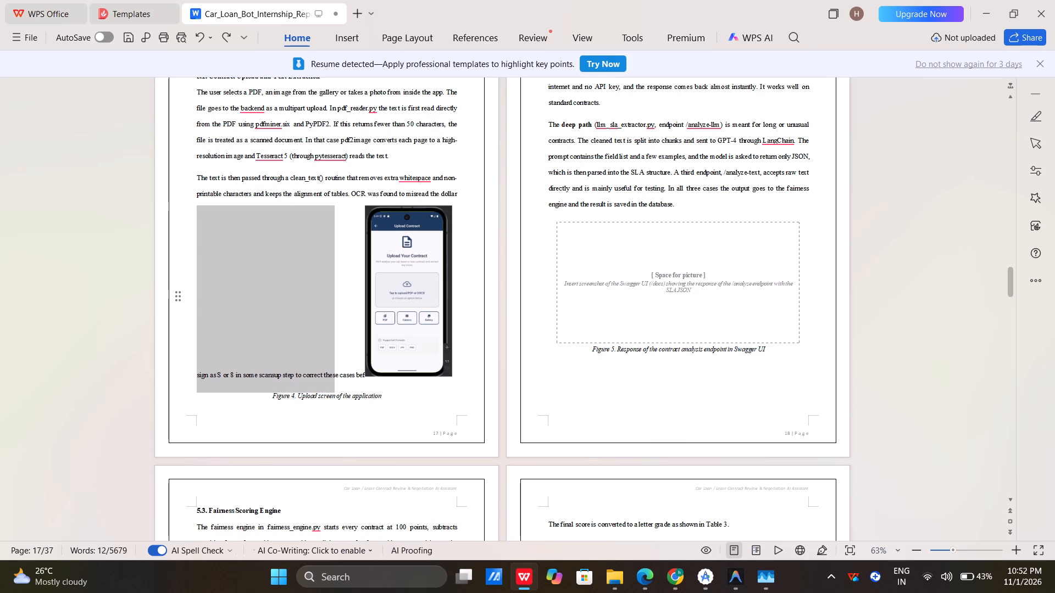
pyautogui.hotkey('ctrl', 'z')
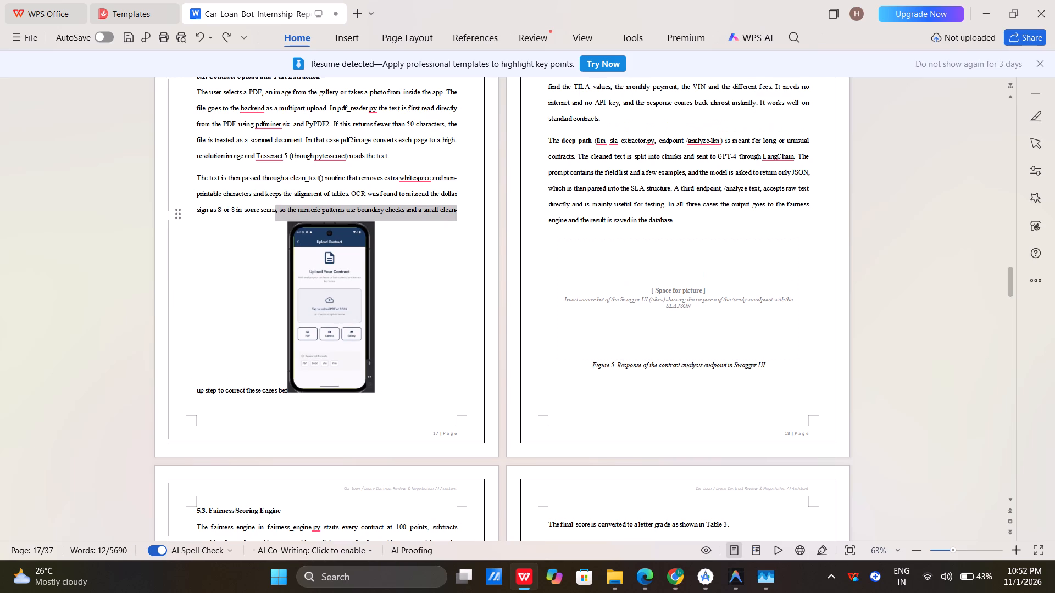
# Delete the text from "OCR was found to misread" through the "c" of "checks" in section 5.1's last paragraph.
pyautogui.click(416, 226)
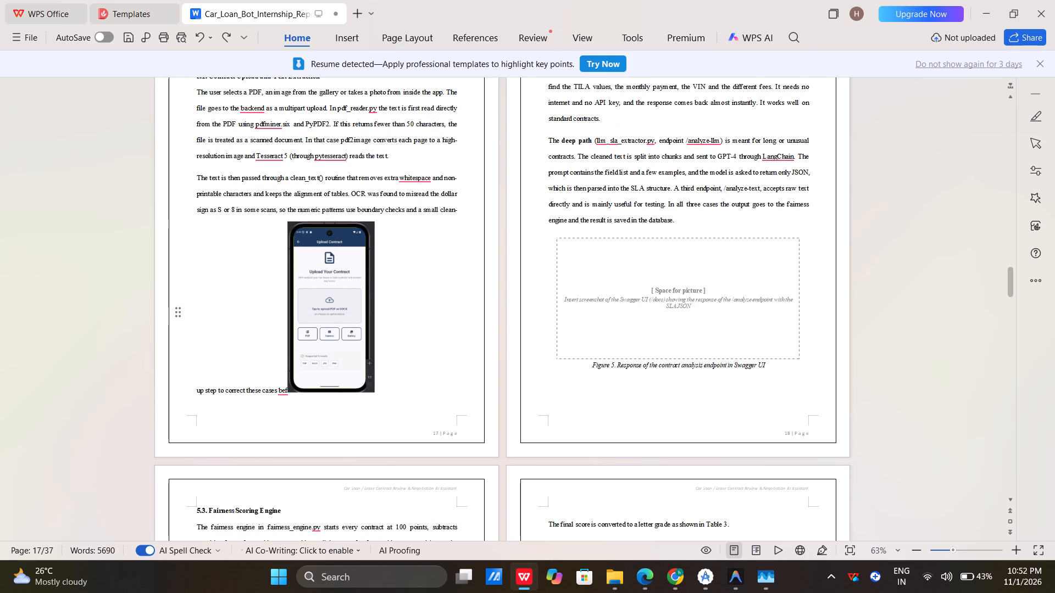
pyautogui.moveTo(352, 193); pyautogui.dragTo(388, 208)
pyautogui.press('BackSpace')
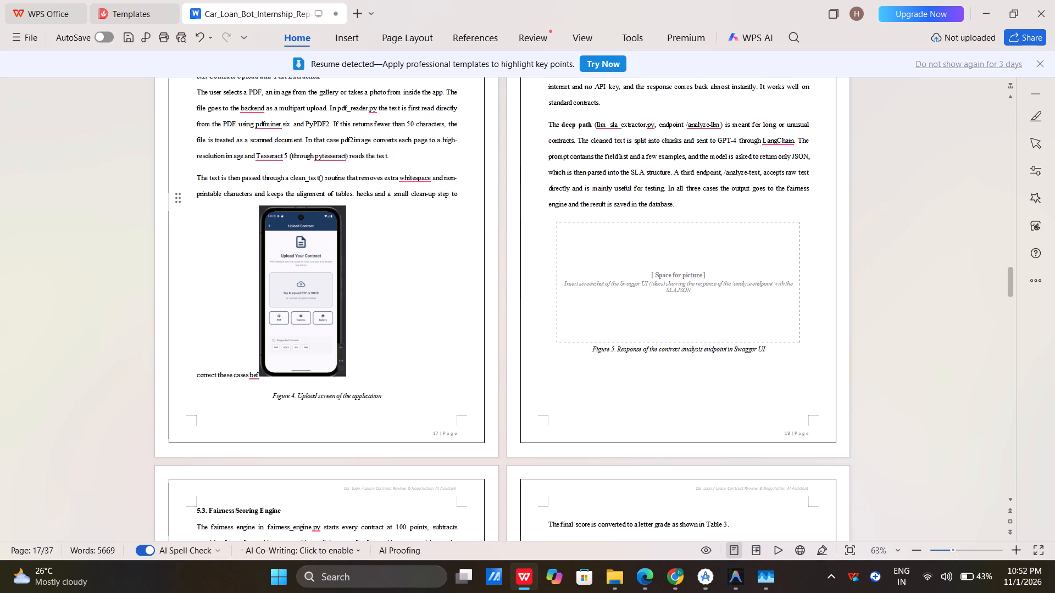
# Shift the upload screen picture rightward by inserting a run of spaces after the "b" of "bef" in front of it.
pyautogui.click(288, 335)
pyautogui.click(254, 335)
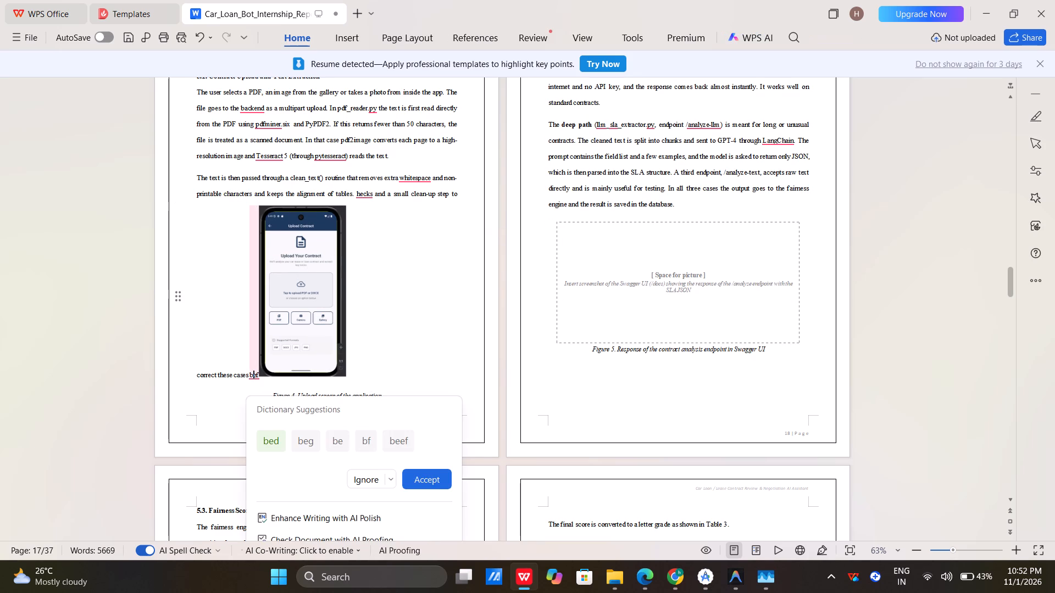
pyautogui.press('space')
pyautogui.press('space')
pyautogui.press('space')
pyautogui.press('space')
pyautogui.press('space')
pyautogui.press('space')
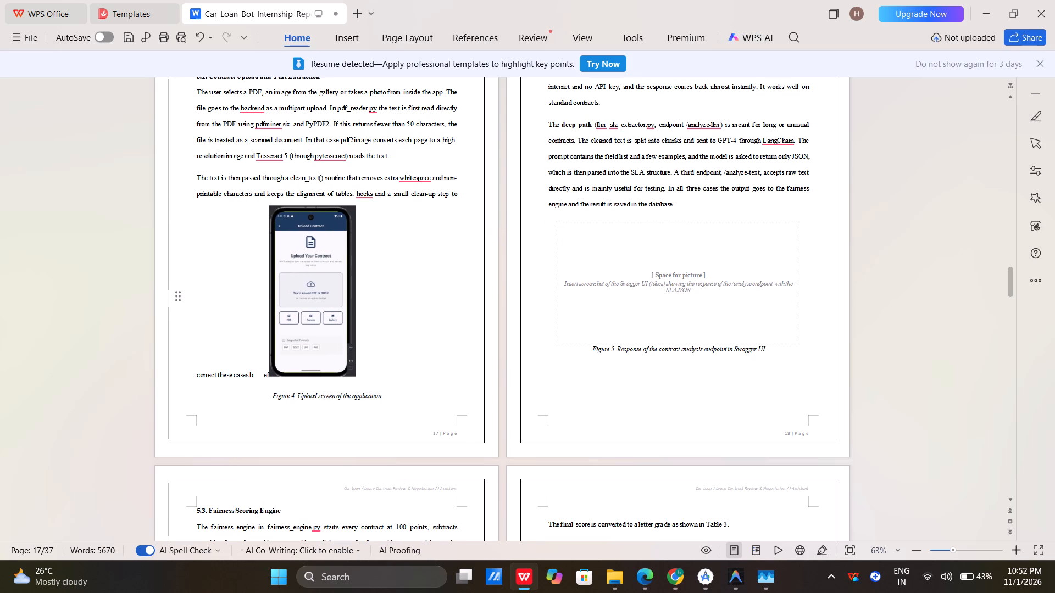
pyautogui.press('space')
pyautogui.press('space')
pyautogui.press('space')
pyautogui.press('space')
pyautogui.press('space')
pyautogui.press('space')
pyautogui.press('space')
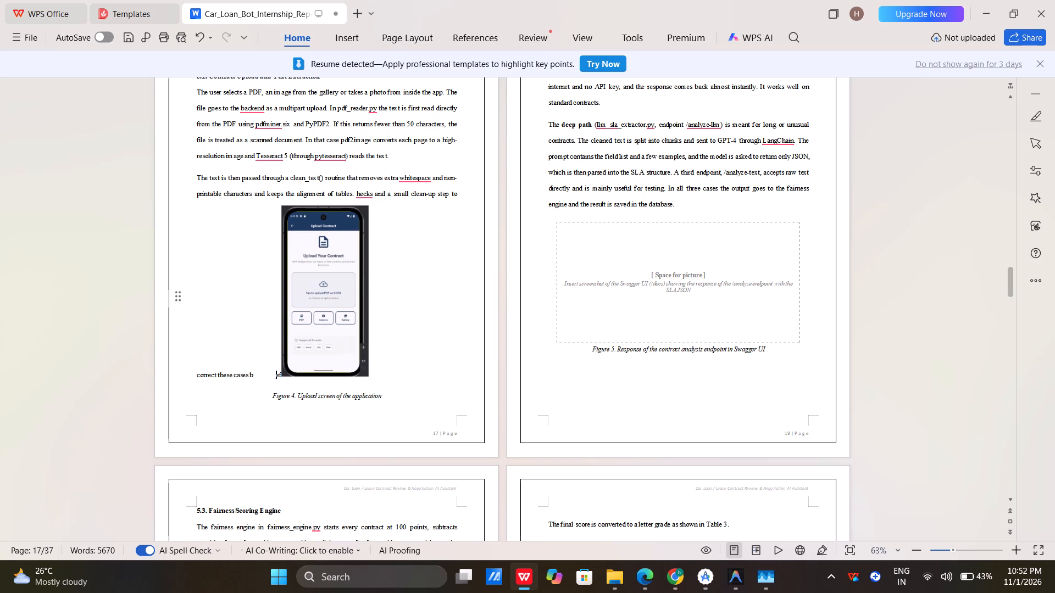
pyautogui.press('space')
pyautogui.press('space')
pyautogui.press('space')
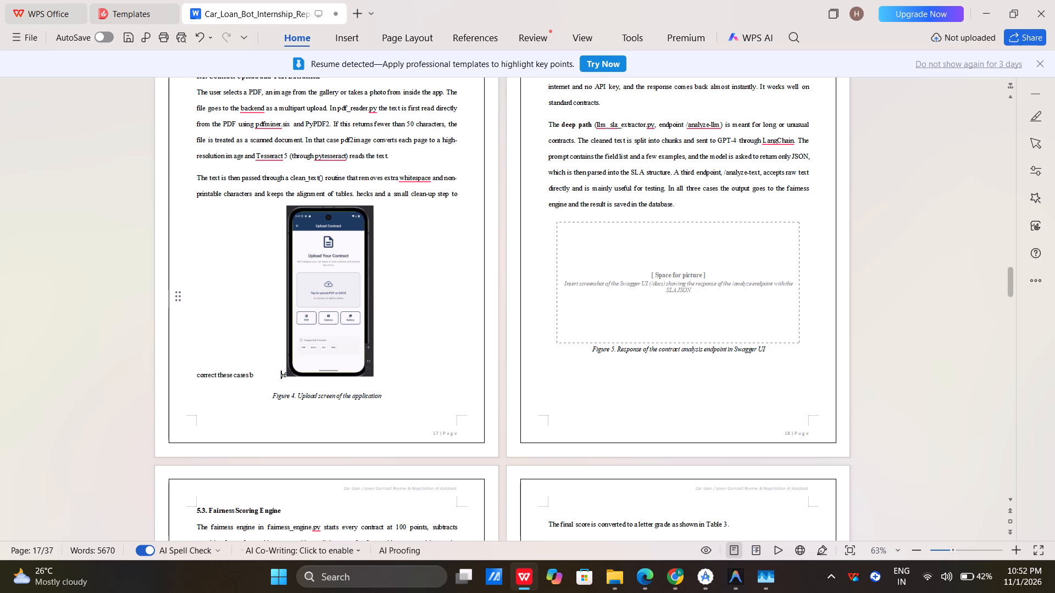
# Delete the stray "ef" directly in front of the upload screen picture.
pyautogui.click(286, 375)
pyautogui.press('BackSpace')
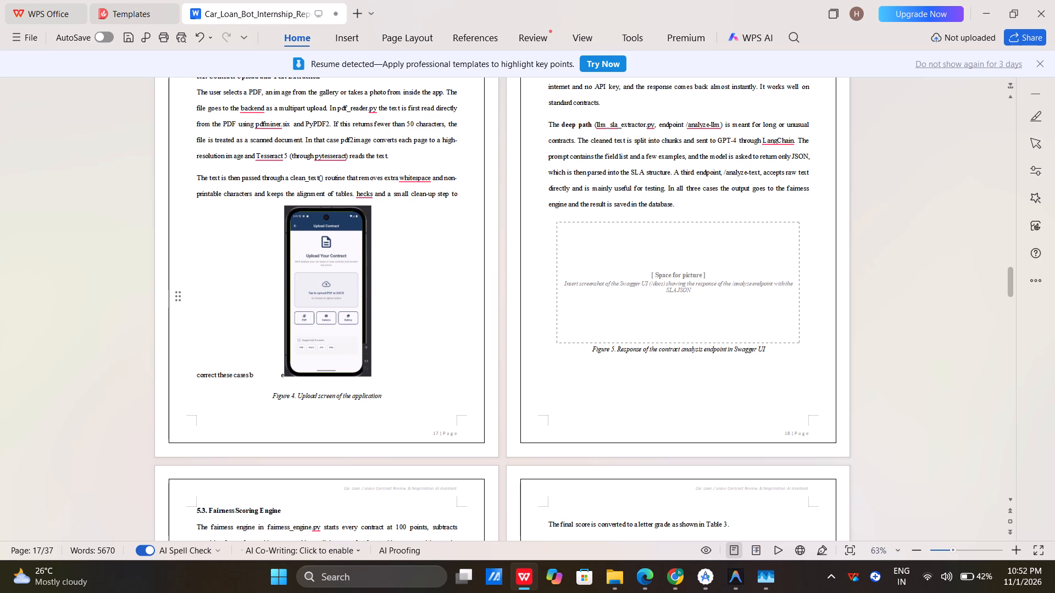
pyautogui.press('BackSpace')
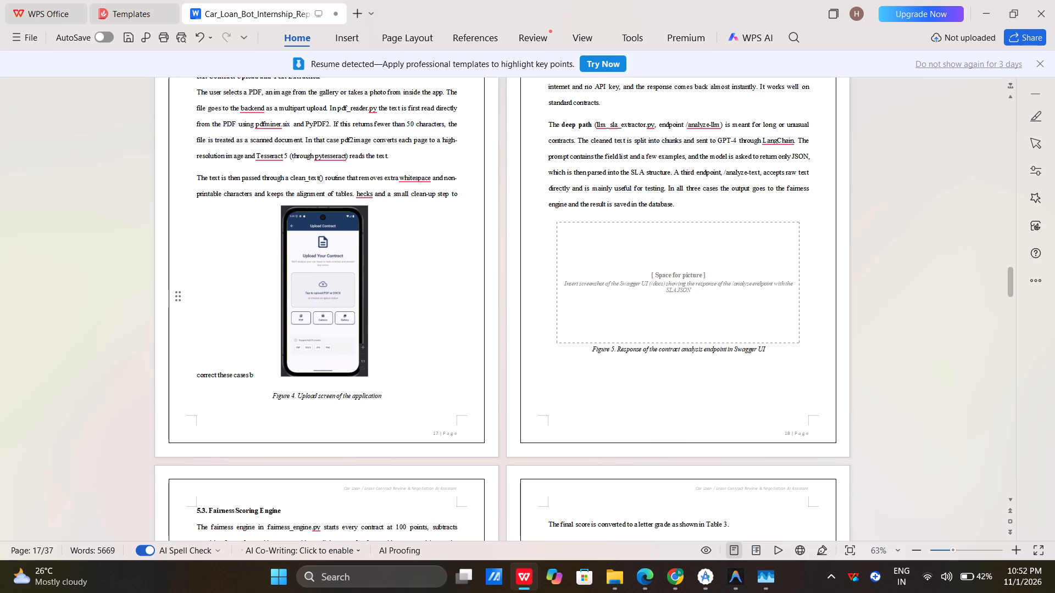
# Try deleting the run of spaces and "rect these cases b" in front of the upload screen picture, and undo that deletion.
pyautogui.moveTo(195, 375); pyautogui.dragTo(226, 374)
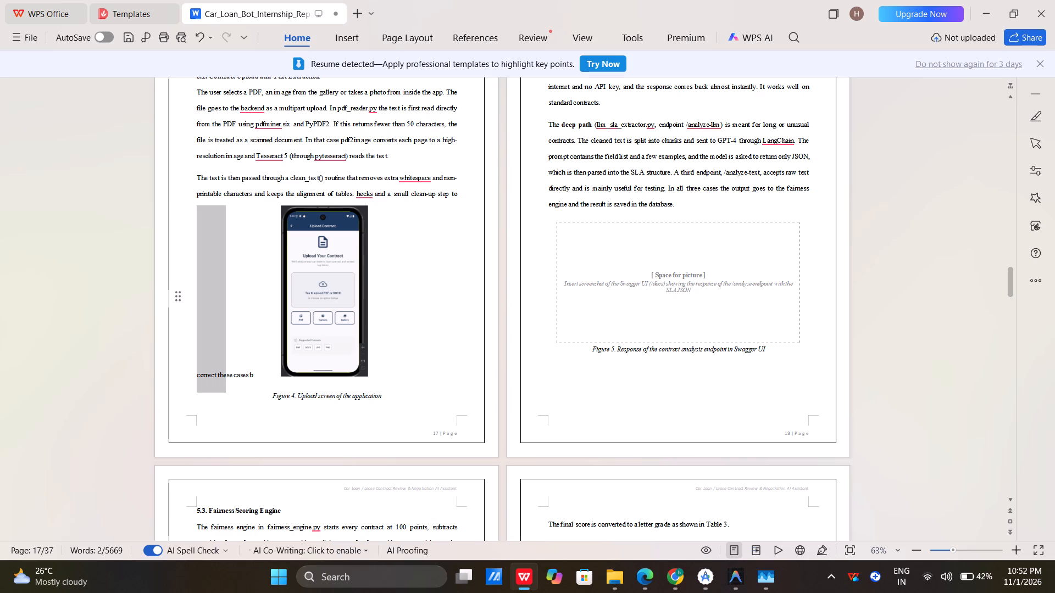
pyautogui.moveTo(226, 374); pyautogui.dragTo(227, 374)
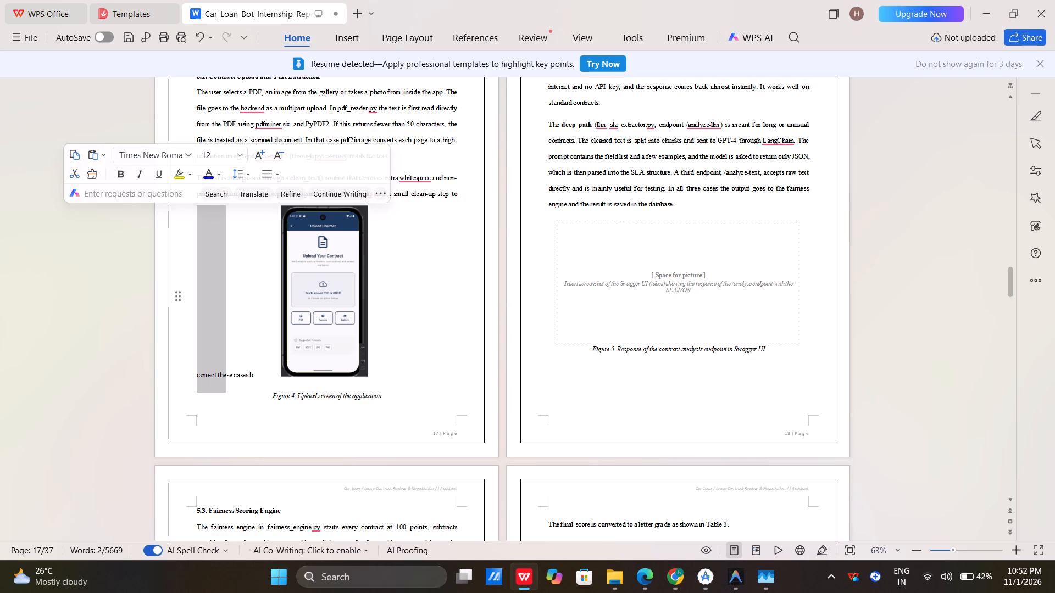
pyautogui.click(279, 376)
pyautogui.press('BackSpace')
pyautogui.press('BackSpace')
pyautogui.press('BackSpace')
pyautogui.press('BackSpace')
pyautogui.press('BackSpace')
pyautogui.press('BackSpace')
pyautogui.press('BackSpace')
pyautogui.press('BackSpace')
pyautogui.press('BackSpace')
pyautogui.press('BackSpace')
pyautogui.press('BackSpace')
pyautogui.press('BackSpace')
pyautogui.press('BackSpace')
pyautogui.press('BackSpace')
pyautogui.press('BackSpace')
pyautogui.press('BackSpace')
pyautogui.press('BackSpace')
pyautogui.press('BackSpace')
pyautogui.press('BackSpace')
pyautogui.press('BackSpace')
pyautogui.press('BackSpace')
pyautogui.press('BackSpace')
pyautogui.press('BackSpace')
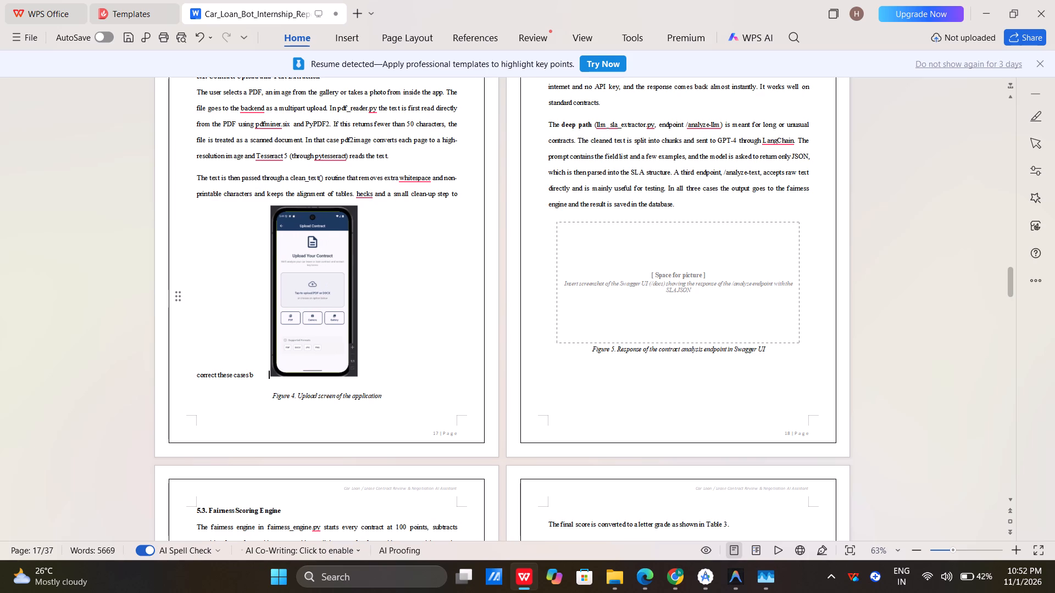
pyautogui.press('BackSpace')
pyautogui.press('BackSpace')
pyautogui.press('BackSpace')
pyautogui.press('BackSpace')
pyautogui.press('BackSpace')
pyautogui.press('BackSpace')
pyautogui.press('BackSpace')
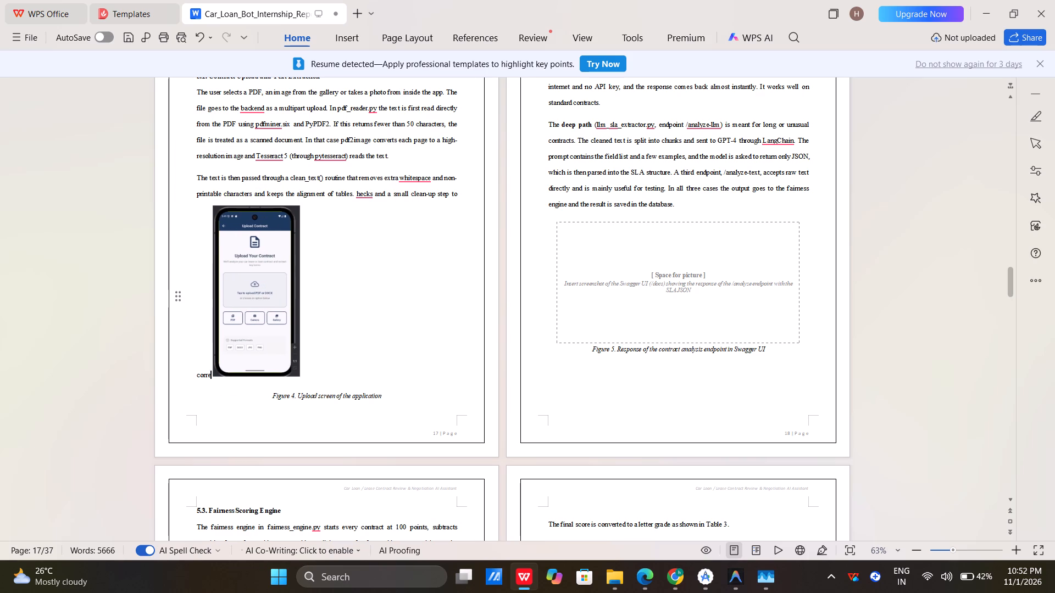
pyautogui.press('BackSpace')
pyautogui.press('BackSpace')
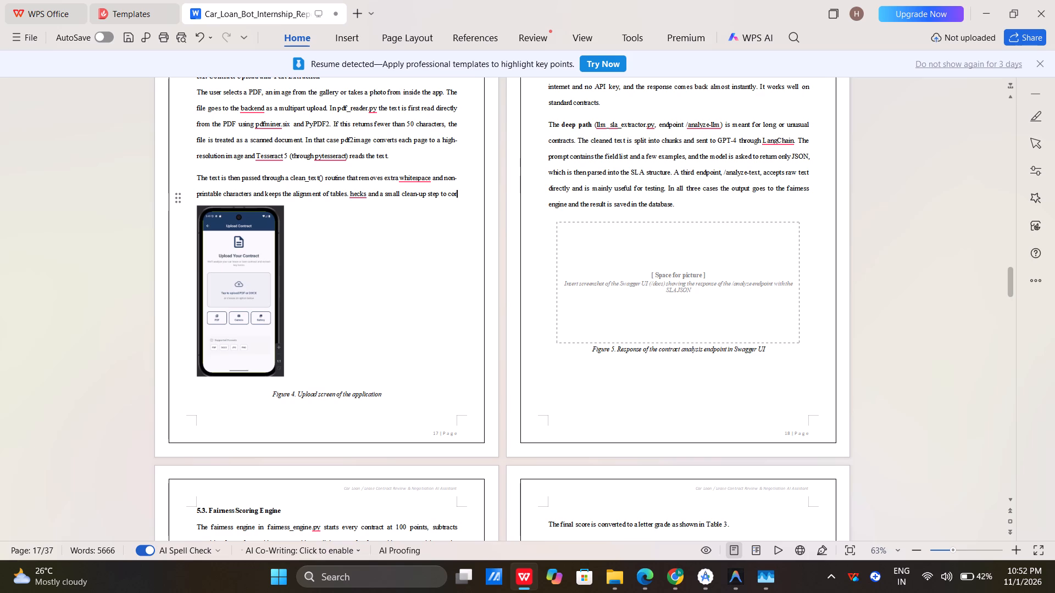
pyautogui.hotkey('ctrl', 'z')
# Delete the run of spaces and "rect these cases b" directly in front of the upload screen picture in section 5.1.
pyautogui.press('BackSpace')
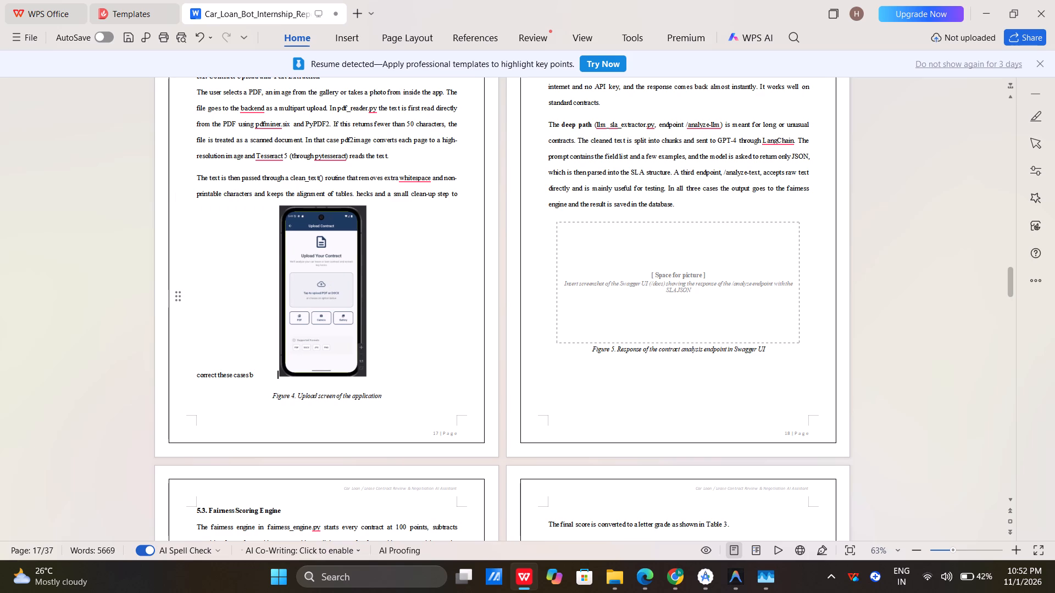
pyautogui.press('BackSpace')
pyautogui.press('BackSpace')
pyautogui.press('BackSpace')
pyautogui.press('BackSpace')
pyautogui.press('BackSpace')
pyautogui.press('BackSpace')
pyautogui.press('BackSpace')
pyautogui.press('BackSpace')
pyautogui.press('BackSpace')
pyautogui.press('BackSpace')
pyautogui.press('BackSpace')
pyautogui.press('BackSpace')
pyautogui.press('BackSpace')
pyautogui.press('BackSpace')
pyautogui.press('BackSpace')
pyautogui.press('BackSpace')
pyautogui.press('BackSpace')
pyautogui.press('BackSpace')
pyautogui.press('BackSpace')
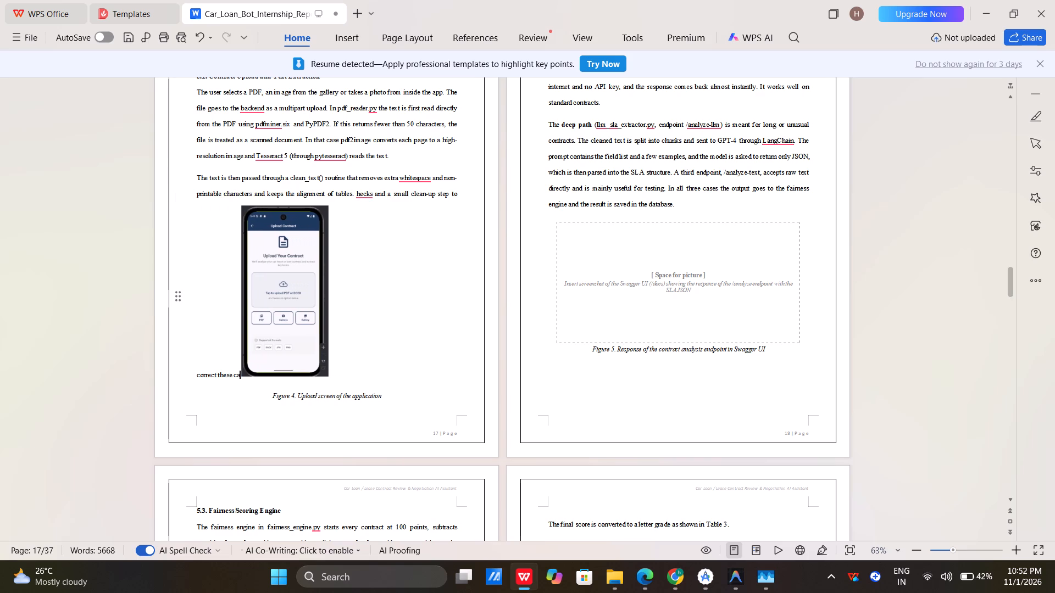
pyautogui.press('BackSpace')
pyautogui.press('BackSpace')
pyautogui.press('BackSpace')
pyautogui.press('BackSpace')
pyautogui.press('BackSpace')
pyautogui.press('BackSpace')
pyautogui.press('BackSpace')
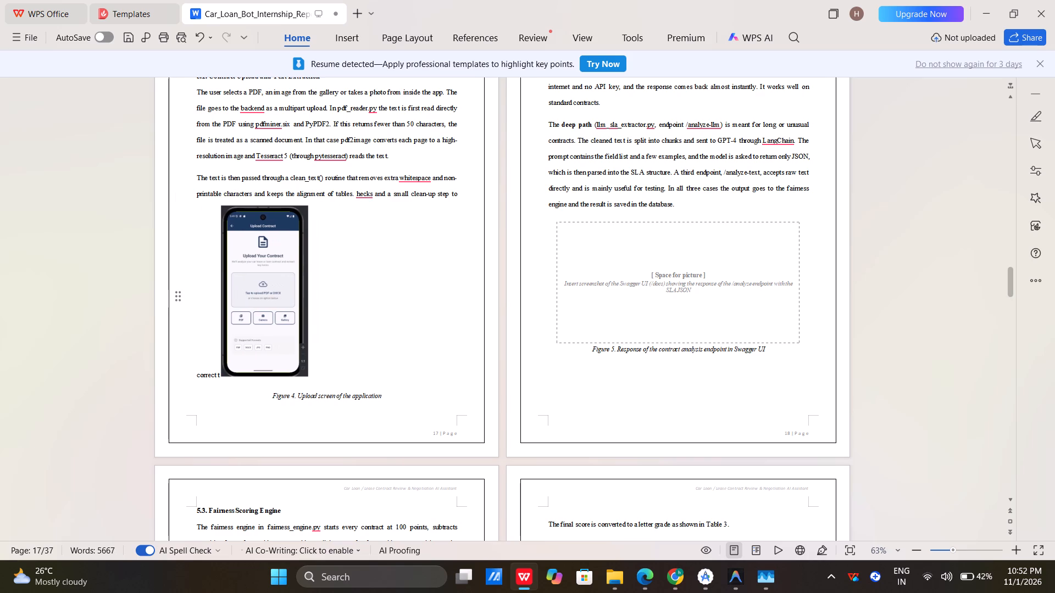
pyautogui.press('BackSpace')
pyautogui.press('BackSpace')
pyautogui.press('BackSpace')
pyautogui.press('BackSpace')
pyautogui.press('BackSpace')
pyautogui.press('BackSpace')
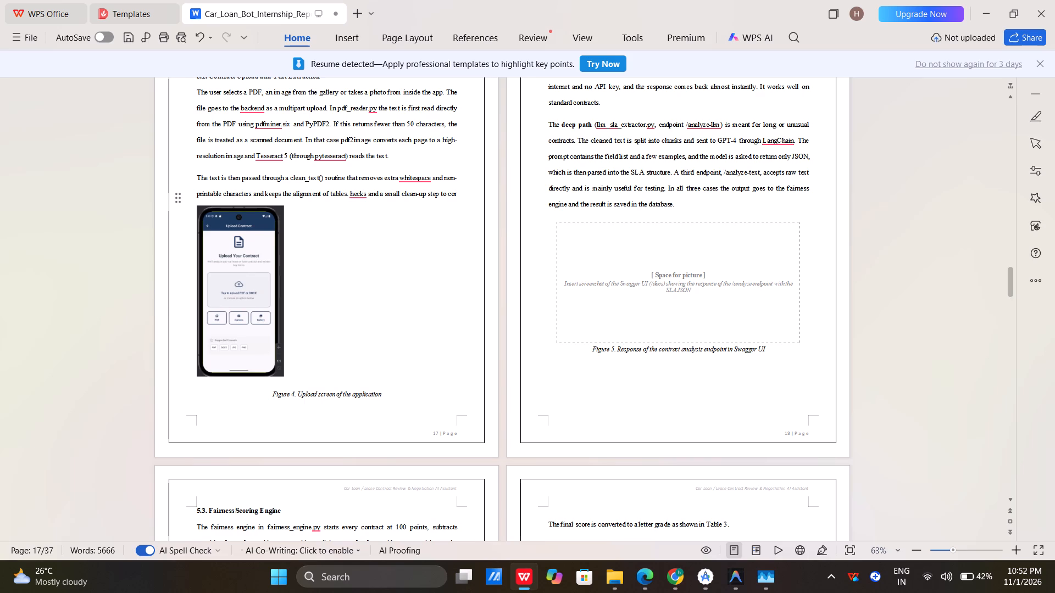
# Put the upload screen picture in its own paragraph and shift it to roughly above its Figure 4 caption with a run of spaces.
pyautogui.press('Return')
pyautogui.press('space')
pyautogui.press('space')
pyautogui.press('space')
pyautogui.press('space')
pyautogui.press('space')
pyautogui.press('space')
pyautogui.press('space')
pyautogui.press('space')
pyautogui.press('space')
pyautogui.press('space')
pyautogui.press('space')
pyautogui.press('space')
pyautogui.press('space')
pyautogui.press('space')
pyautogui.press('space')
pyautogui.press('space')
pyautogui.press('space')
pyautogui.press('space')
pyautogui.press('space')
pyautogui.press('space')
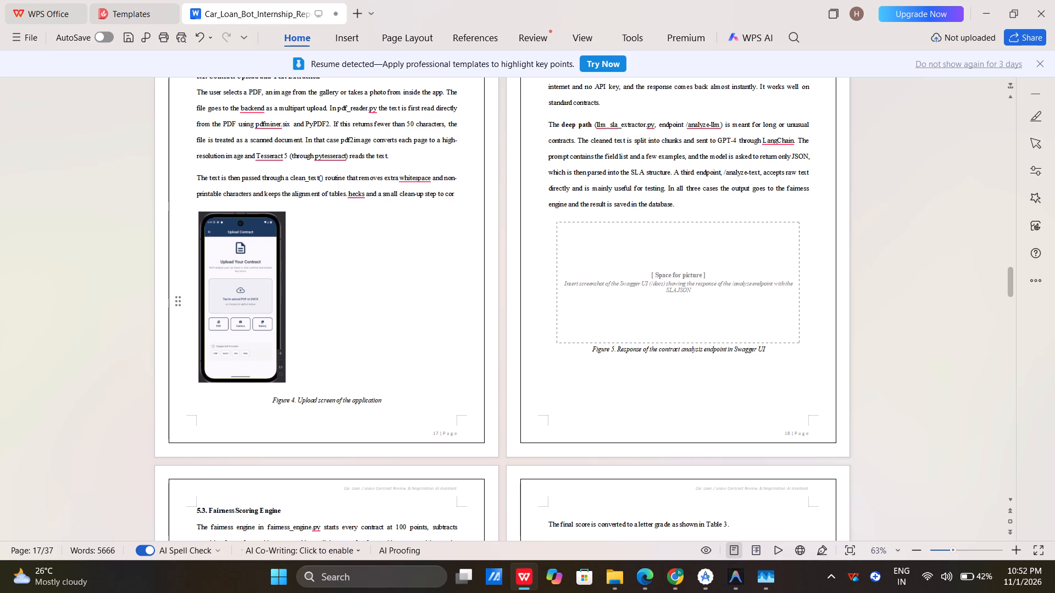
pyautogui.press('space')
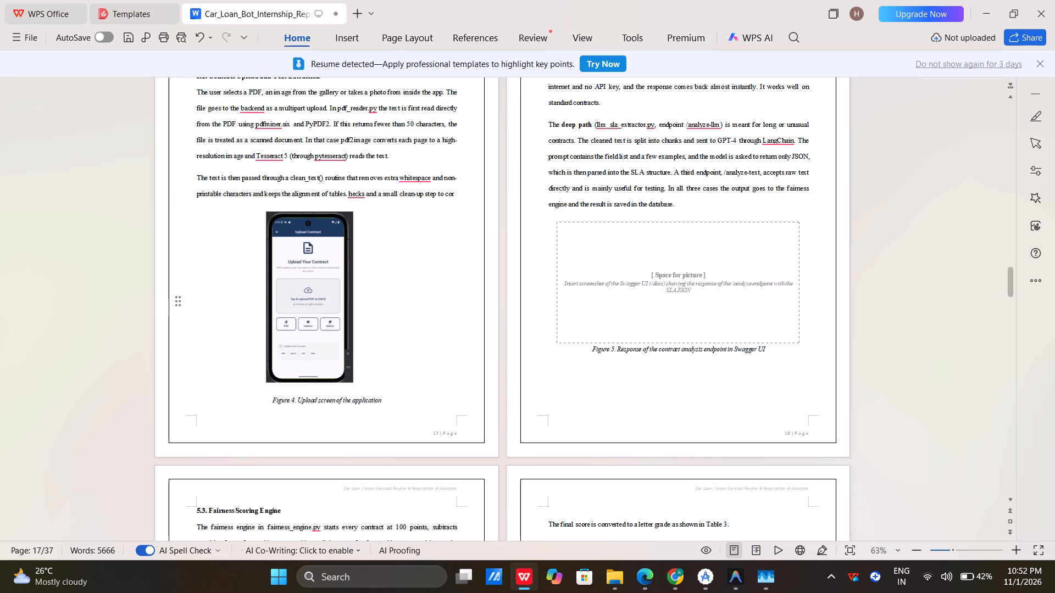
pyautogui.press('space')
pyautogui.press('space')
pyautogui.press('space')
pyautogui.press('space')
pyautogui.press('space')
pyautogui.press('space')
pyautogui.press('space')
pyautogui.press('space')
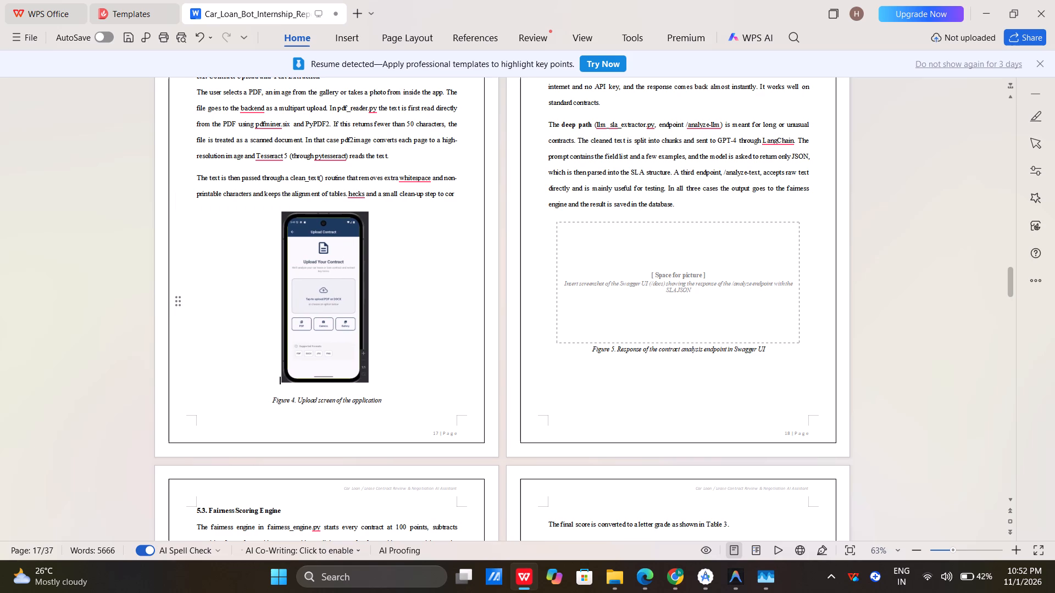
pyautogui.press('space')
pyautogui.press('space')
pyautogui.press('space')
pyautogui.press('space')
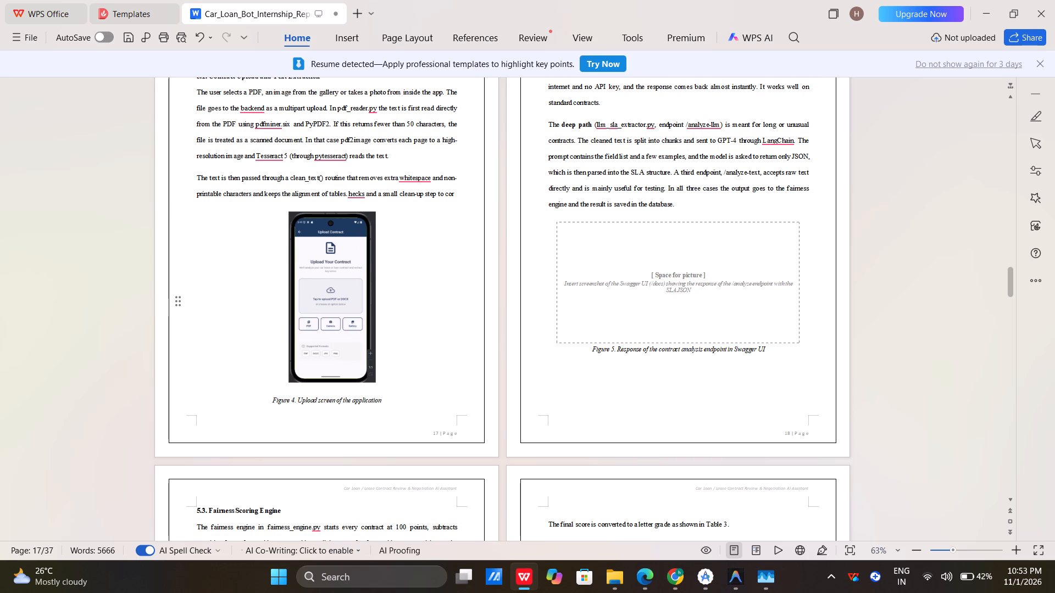
# Delete the leftover text "hecks and a small clean-up step to cor" after "alignment of tables." in section 5.1.
pyautogui.moveTo(347, 190); pyautogui.dragTo(455, 191)
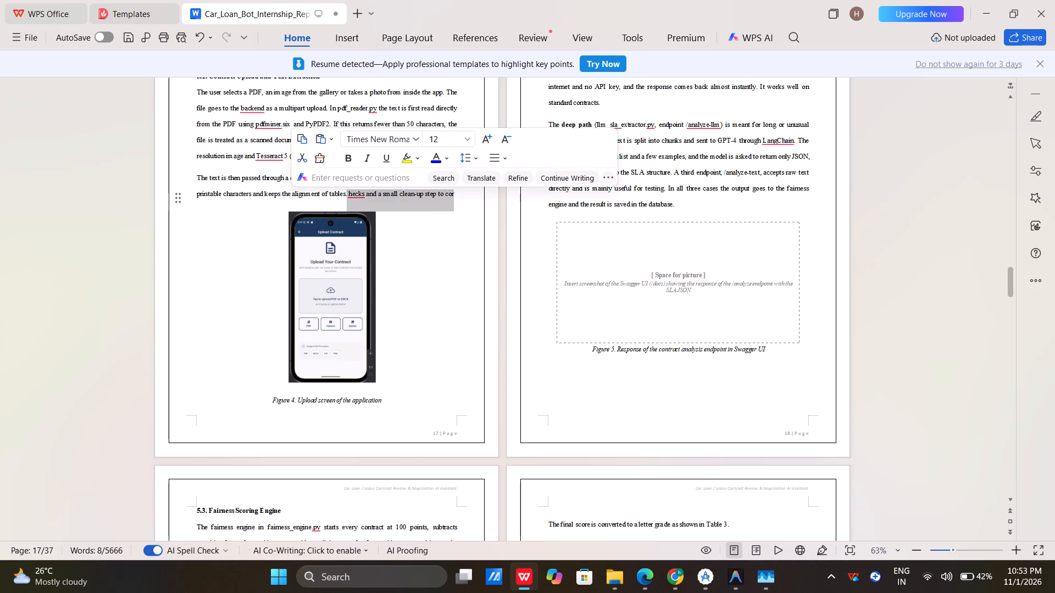
pyautogui.press('BackSpace')
# Delete the empty Swagger UI picture placeholder at the end of section 5.2 together with its Figure 5 caption.
pyautogui.scroll(1, 423, 261)
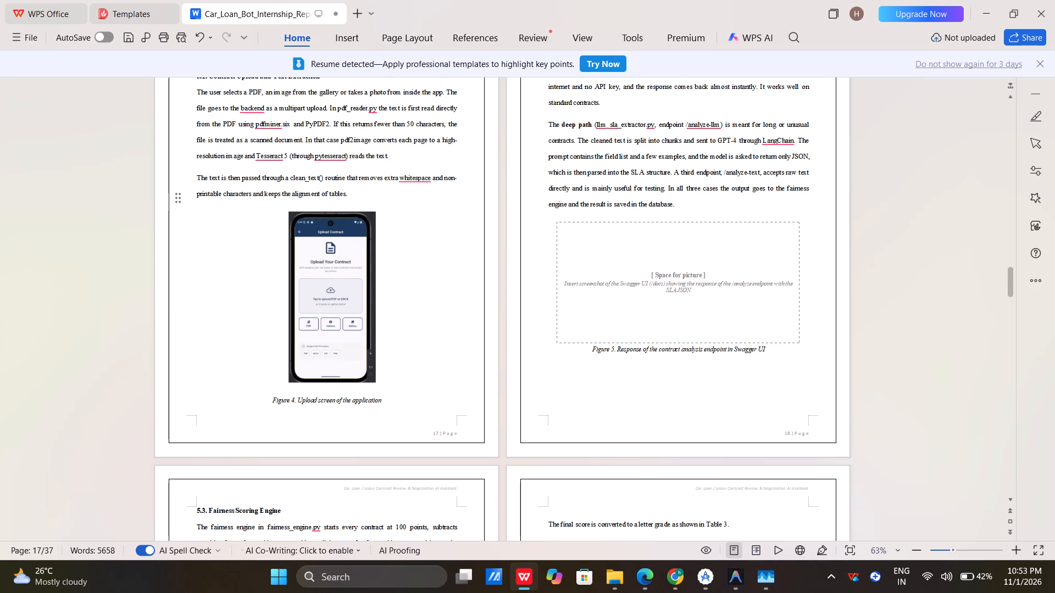
pyautogui.scroll(4, 423, 261)
pyautogui.scroll(-2, 423, 261)
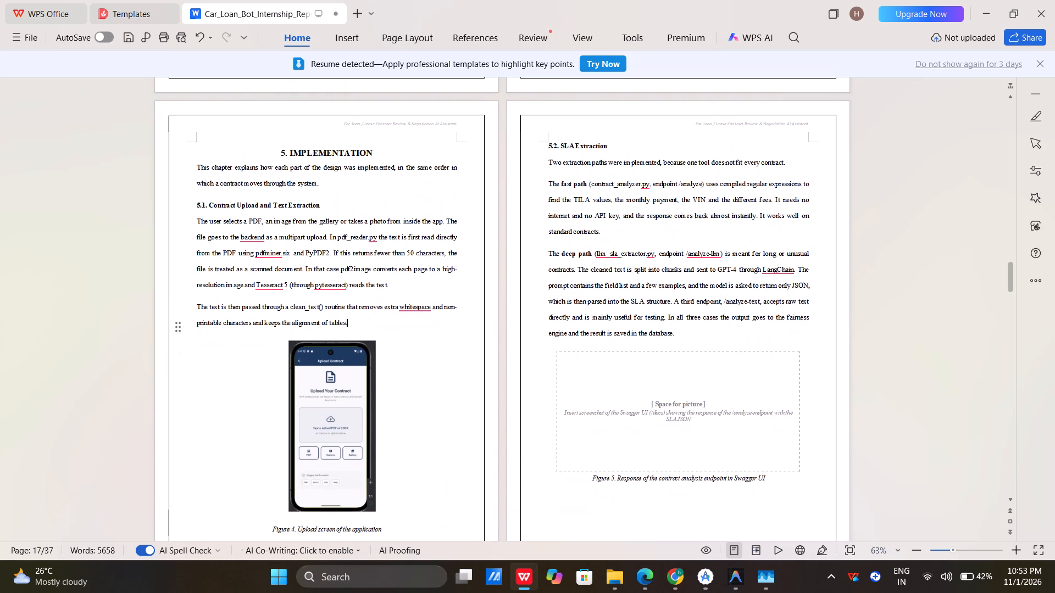
pyautogui.scroll(-1, 423, 261)
pyautogui.click(597, 341)
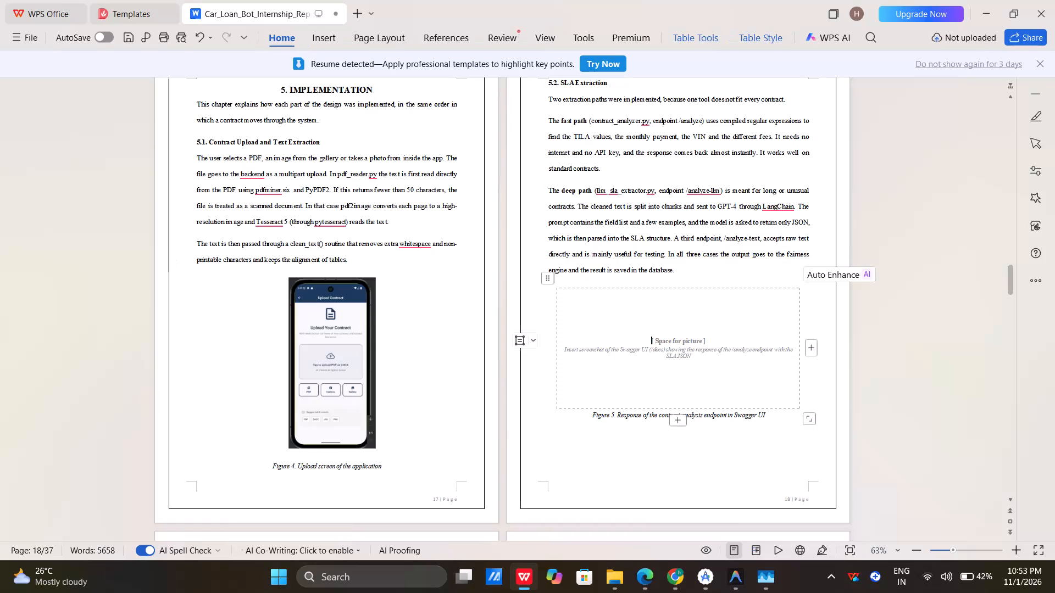
pyautogui.click(688, 407)
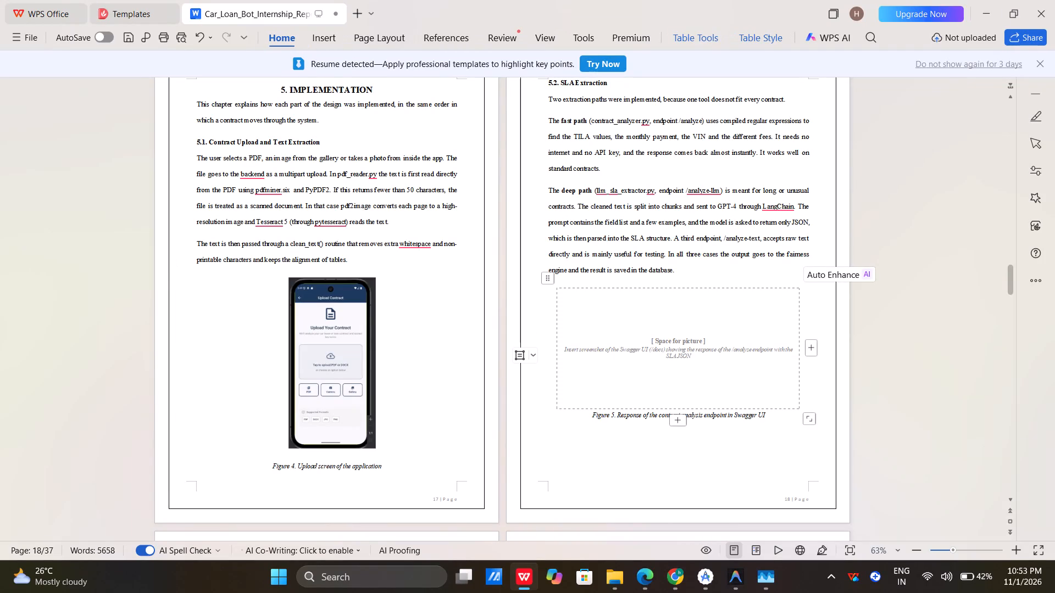
pyautogui.moveTo(775, 419); pyautogui.dragTo(719, 364)
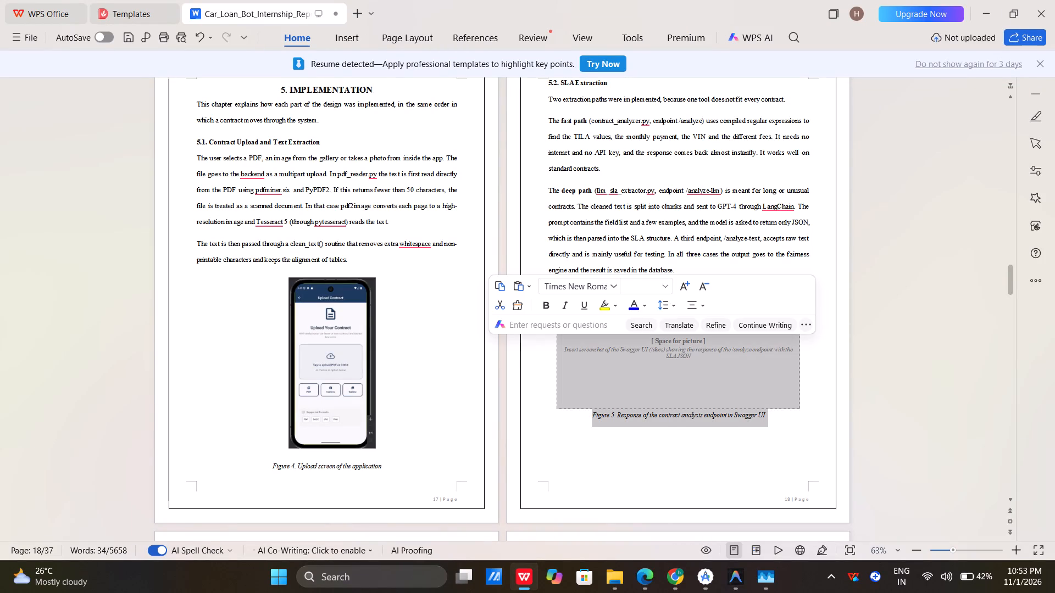
pyautogui.press('BackSpace')
# Examine the layout, tables and figures from section 5.3 through the Negotiation Assistant pages of section 5.6.
pyautogui.scroll(-1, 723, 395)
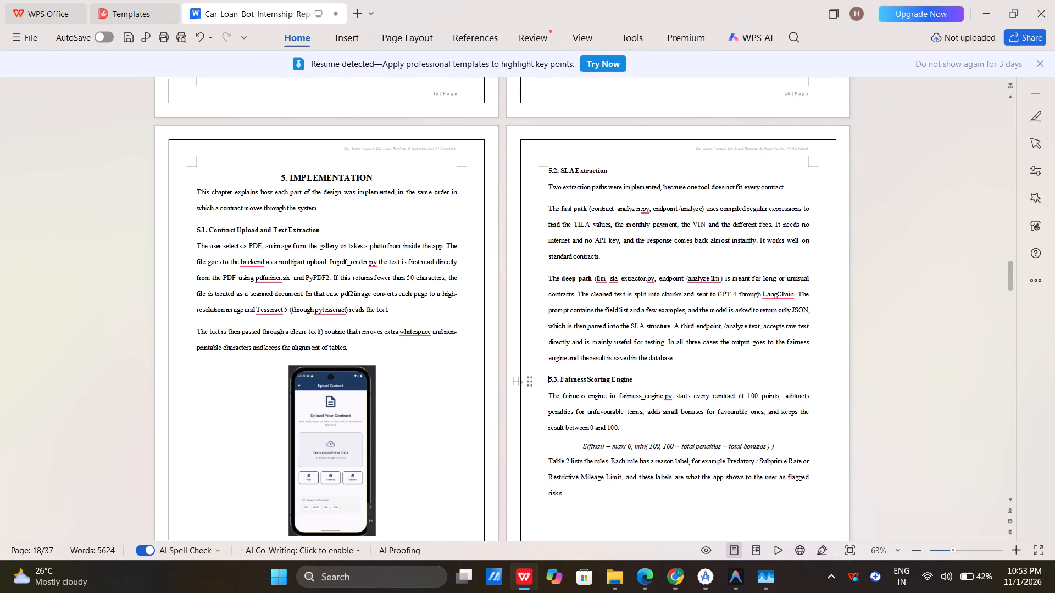
pyautogui.scroll(-2, 723, 395)
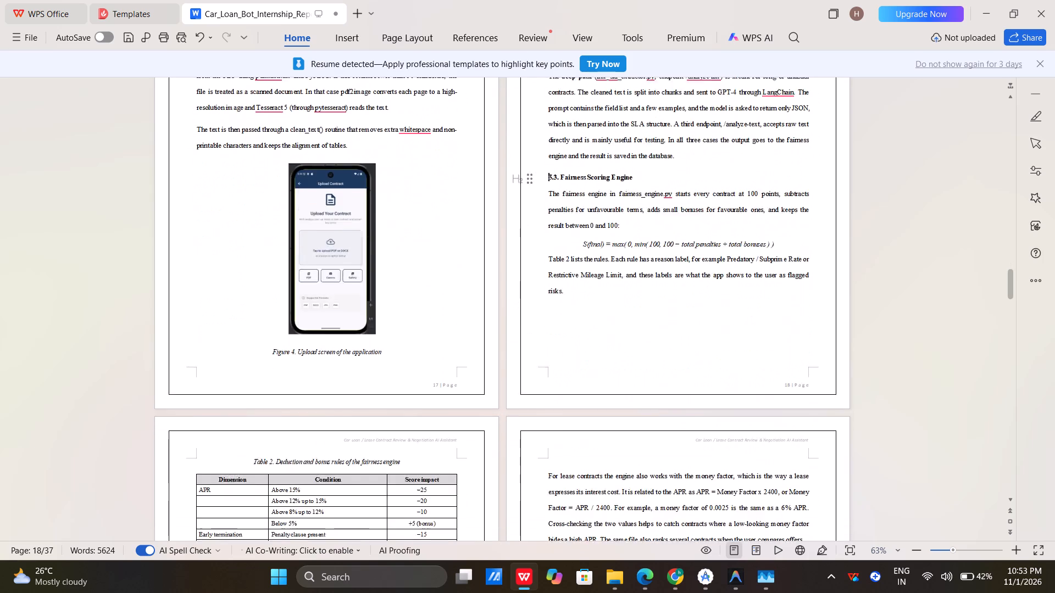
pyautogui.scroll(-6, 723, 395)
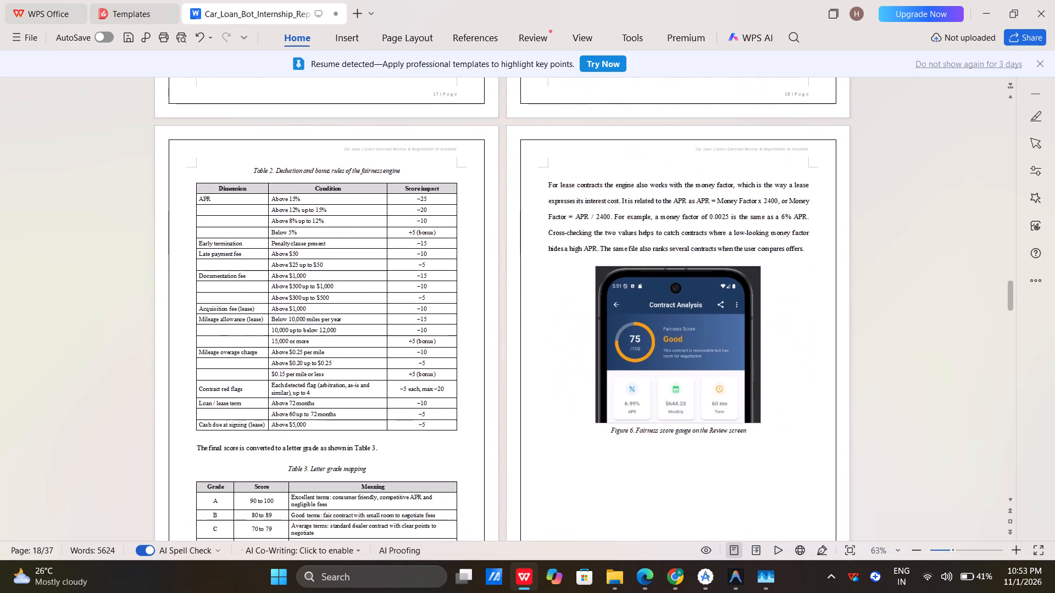
pyautogui.scroll(-4, 723, 395)
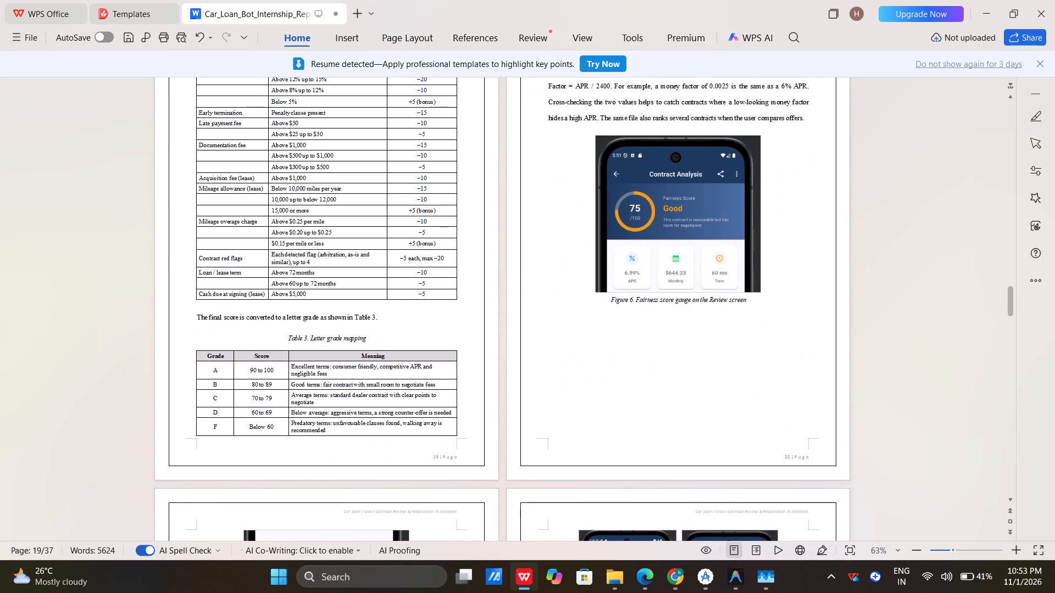
pyautogui.scroll(-4, 723, 395)
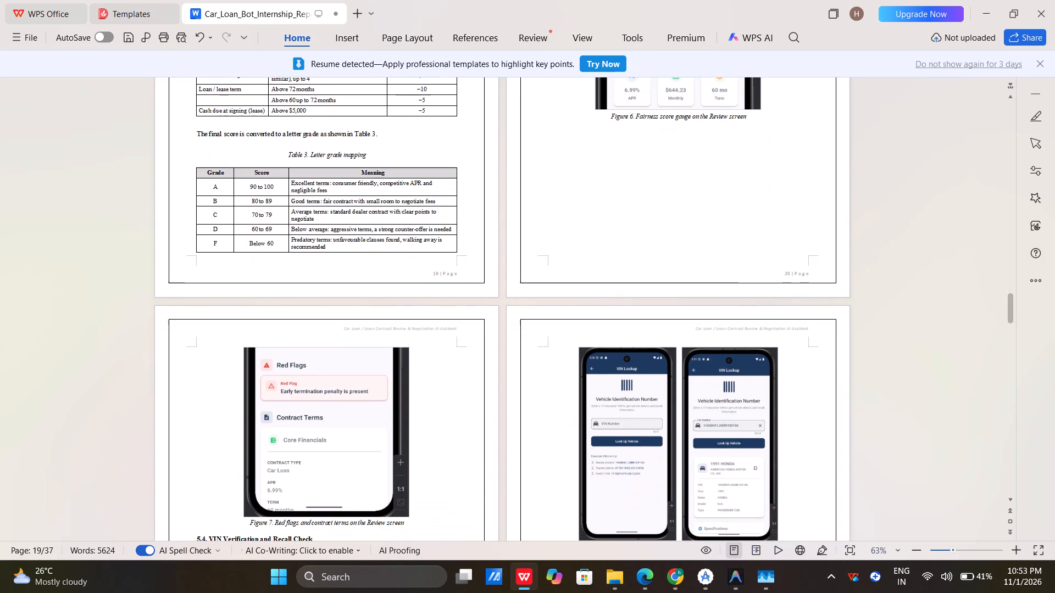
pyautogui.scroll(1, 697, 113)
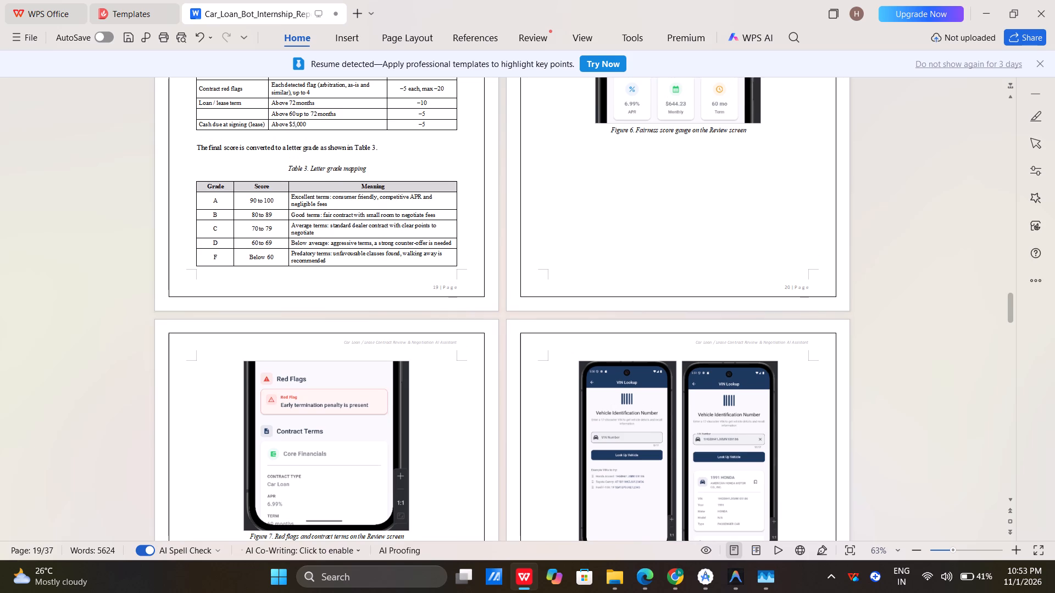
pyautogui.scroll(3, 697, 113)
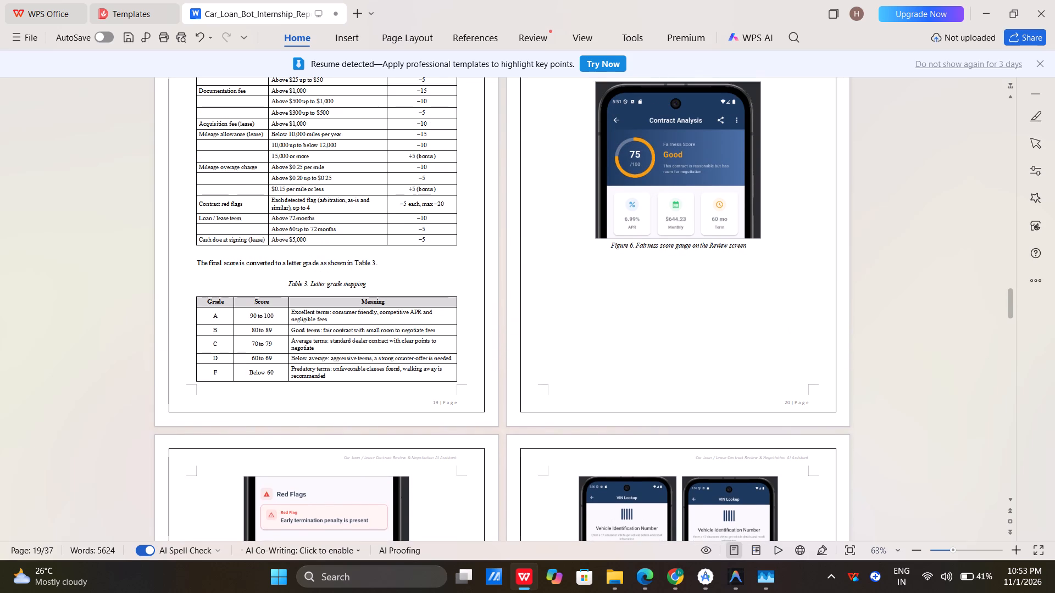
pyautogui.scroll(3, 597, 357)
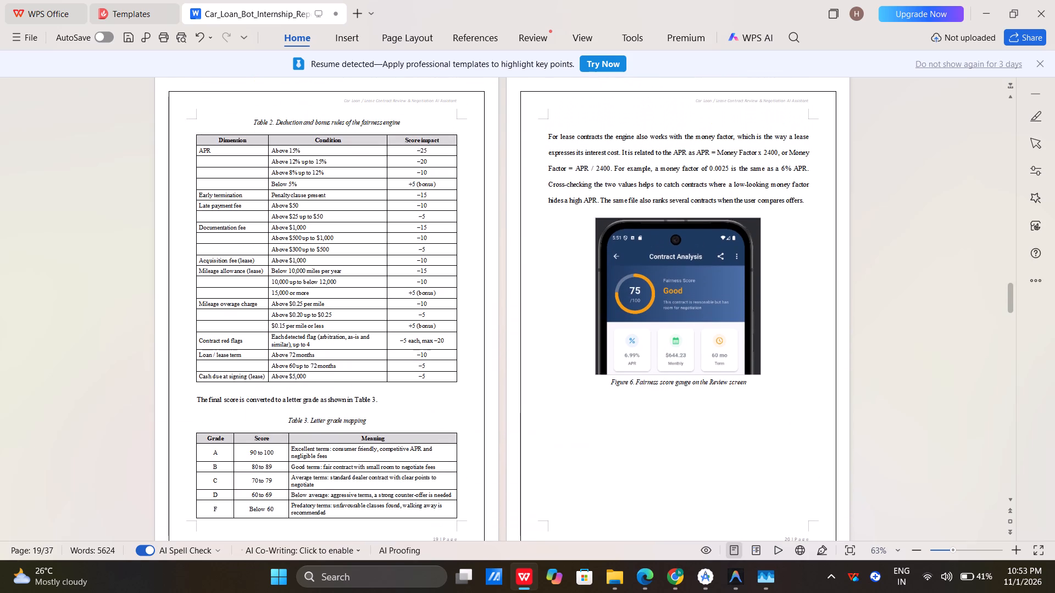
pyautogui.scroll(6, 597, 357)
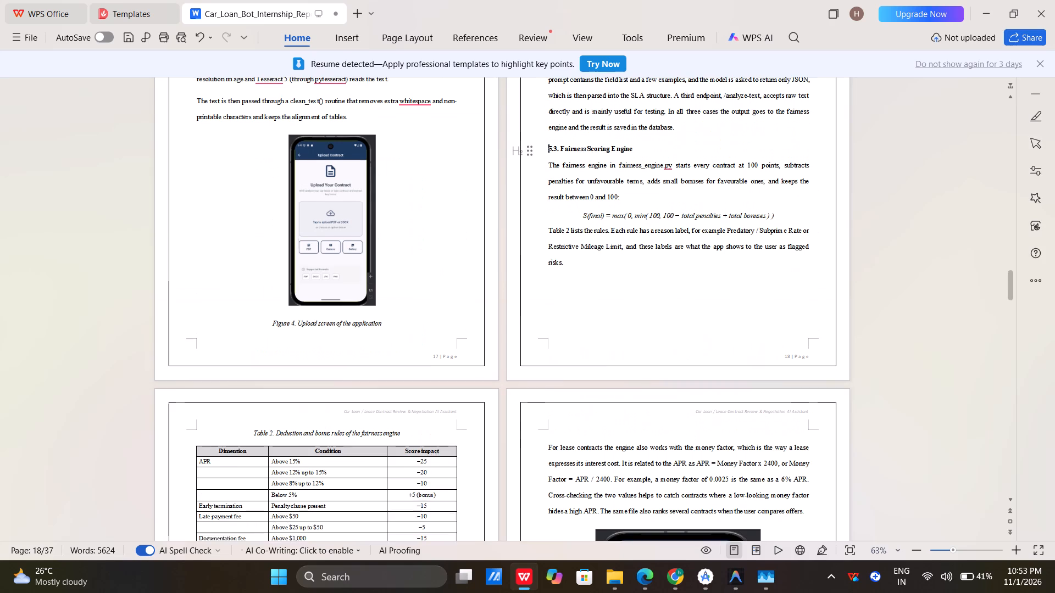
pyautogui.scroll(2, 597, 357)
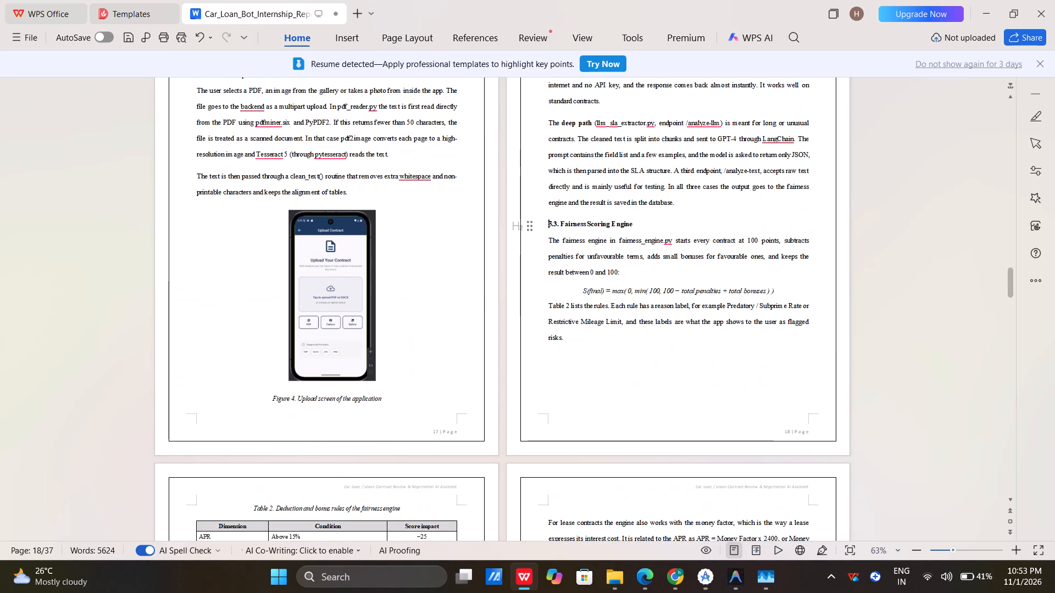
pyautogui.scroll(-10, 597, 357)
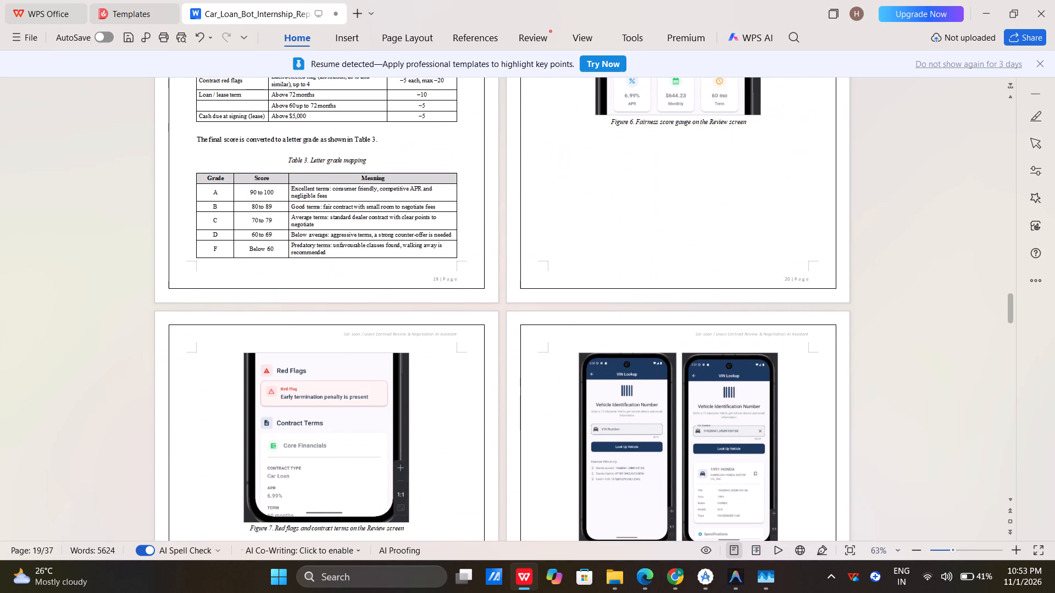
pyautogui.scroll(-1, 597, 357)
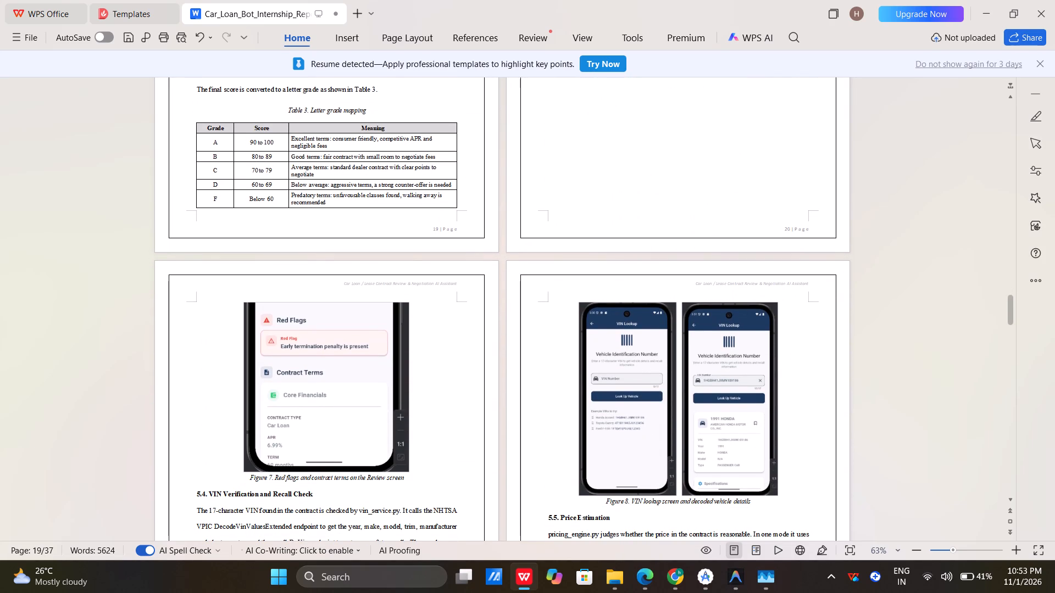
pyautogui.scroll(1, 325, 381)
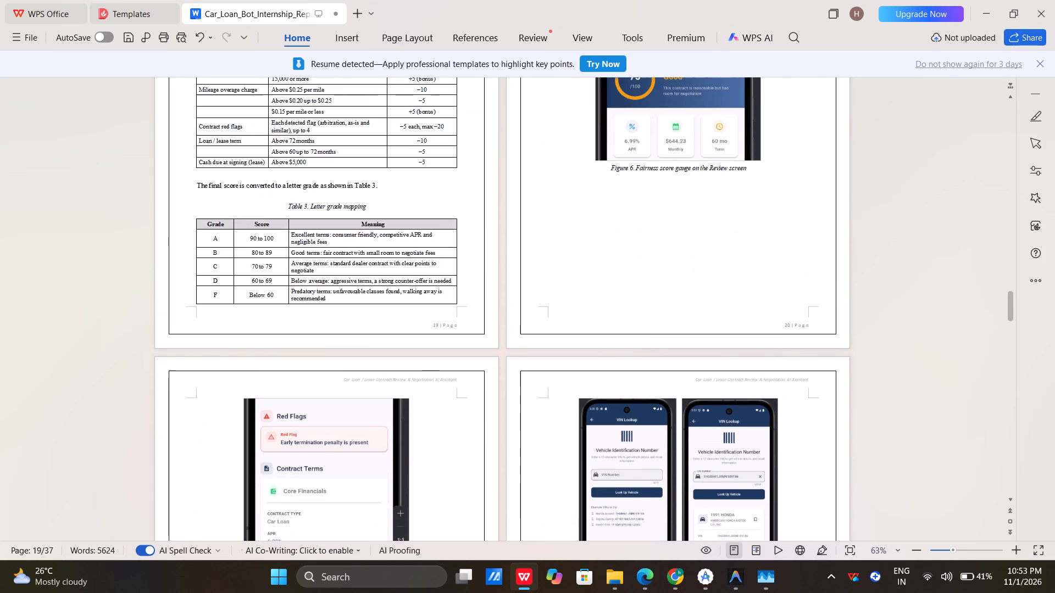
pyautogui.scroll(2, 325, 381)
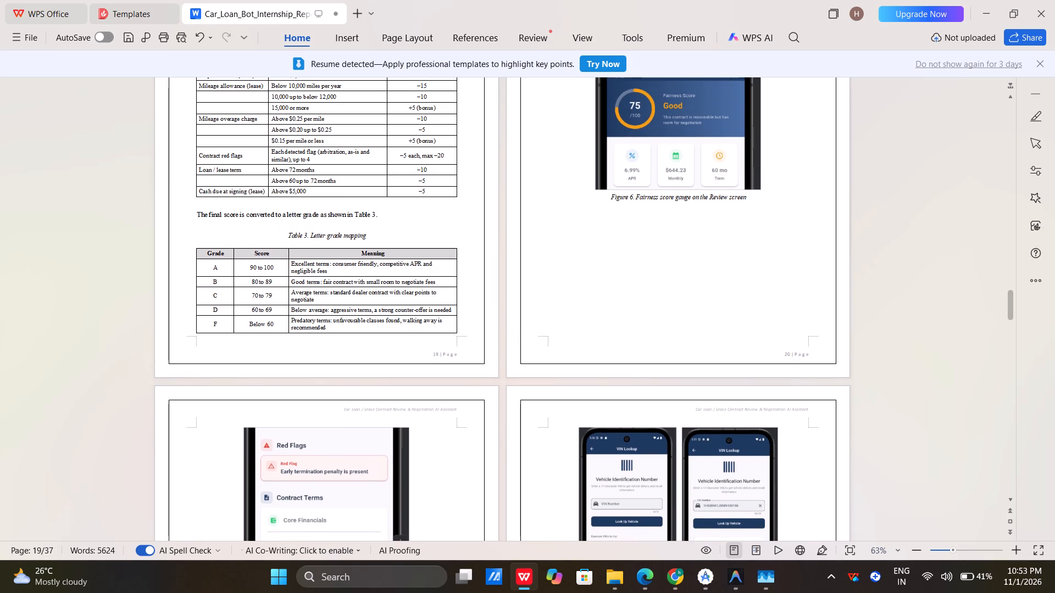
pyautogui.scroll(1, 325, 381)
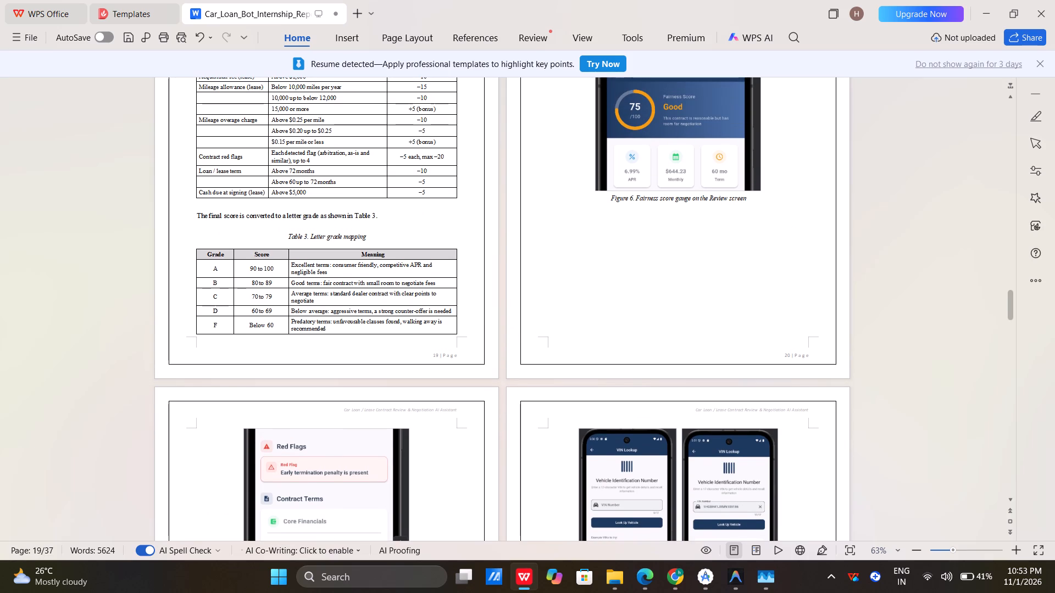
pyautogui.scroll(-7, 326, 472)
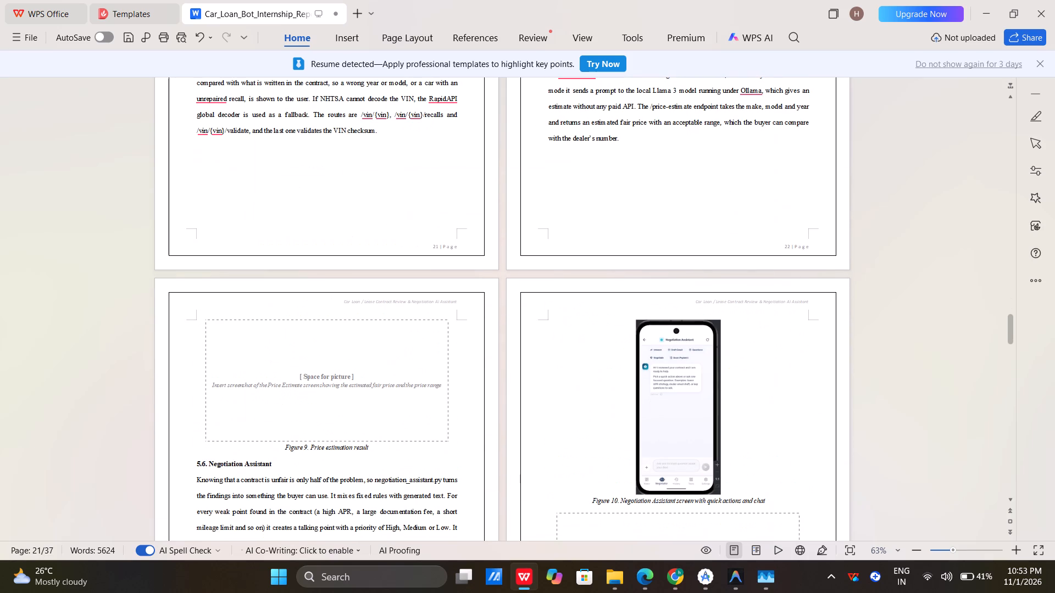
# Delete the empty Price Estimate picture placeholder before section 5.6 together with its Figure 9 caption.
pyautogui.moveTo(374, 450); pyautogui.dragTo(252, 329)
pyautogui.press('BackSpace')
# Delete the empty counter-offer email picture placeholder at the end of section 5.6 together with its Figure 11 caption.
pyautogui.scroll(1, 252, 329)
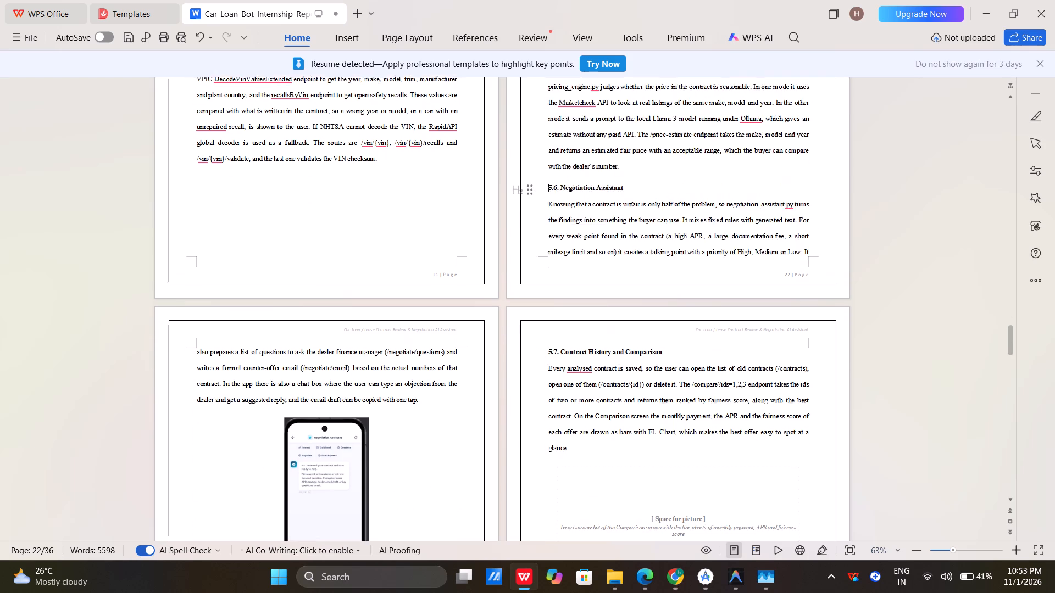
pyautogui.scroll(2, 252, 329)
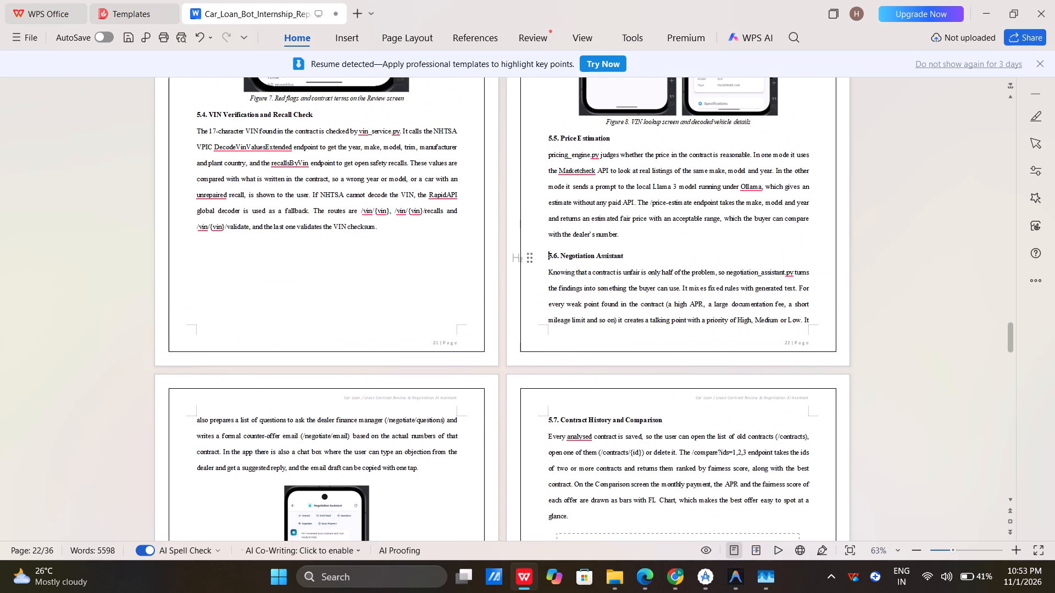
pyautogui.hscroll(1, 567, 307)
pyautogui.scroll(-2, 567, 307)
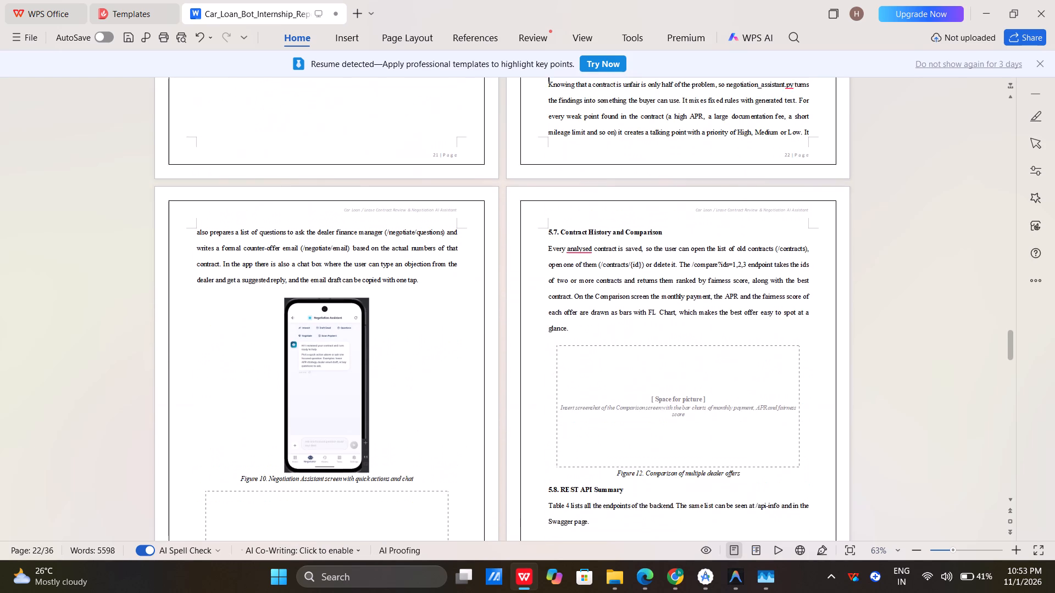
pyautogui.scroll(-3, 567, 307)
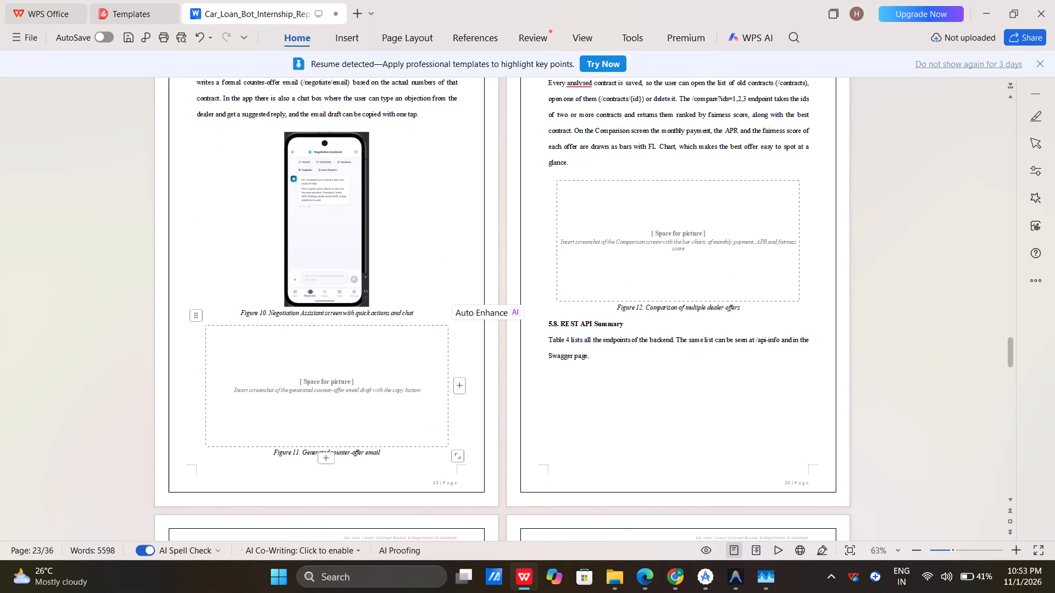
pyautogui.click(400, 415)
pyautogui.moveTo(390, 458); pyautogui.dragTo(279, 343)
pyautogui.press('BackSpace')
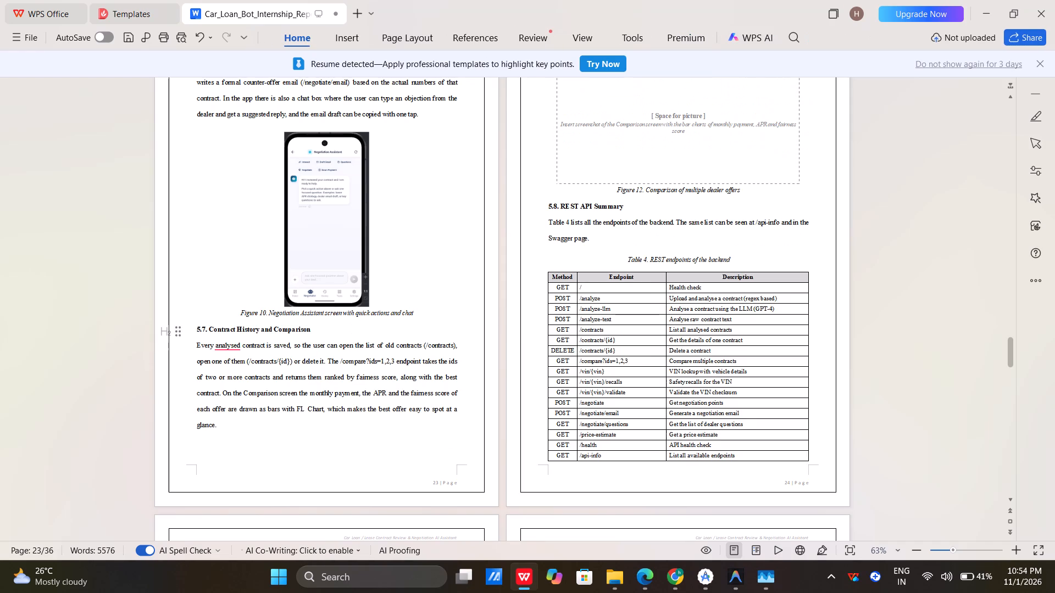
# Examine the pages around the Figure 12 comparison placeholder and back through the earlier chapters to the table of contents.
pyautogui.scroll(2, 509, 235)
pyautogui.scroll(3, 666, 284)
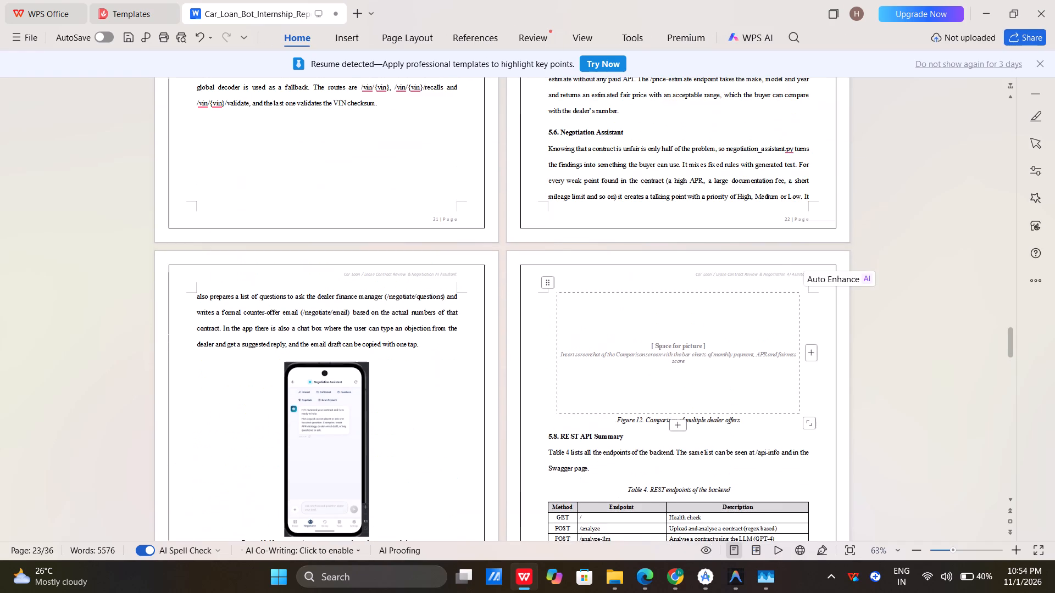
pyautogui.scroll(1, 666, 284)
pyautogui.scroll(-4, 666, 284)
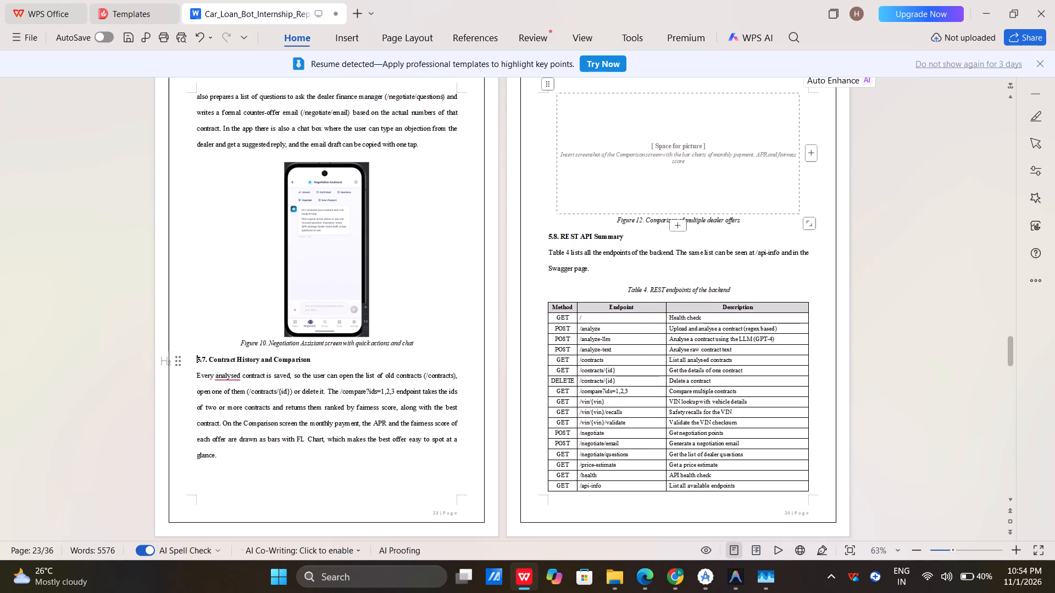
pyautogui.click(719, 230)
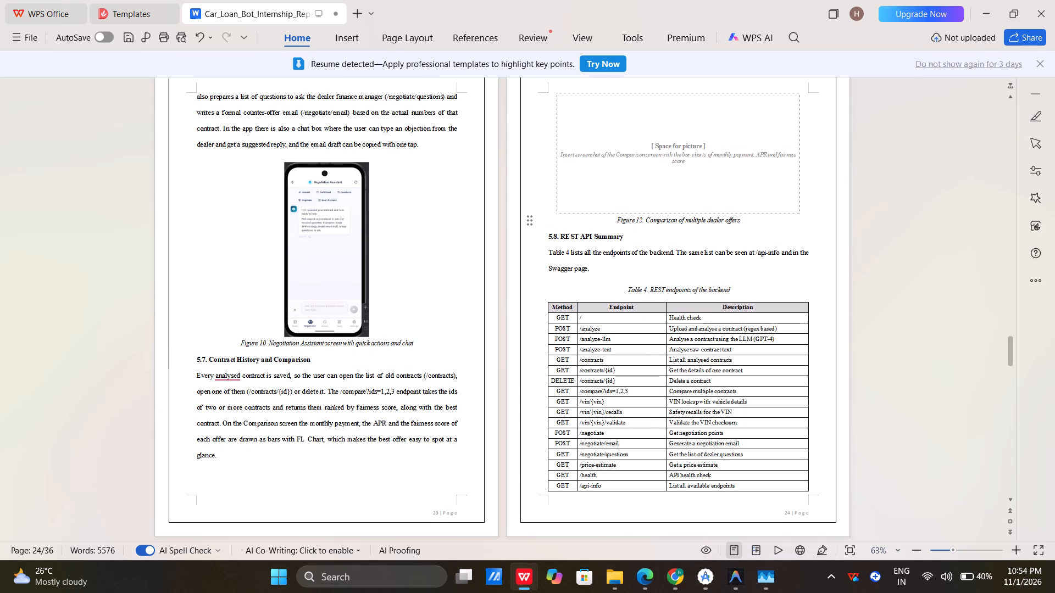
pyautogui.scroll(10, 574, 362)
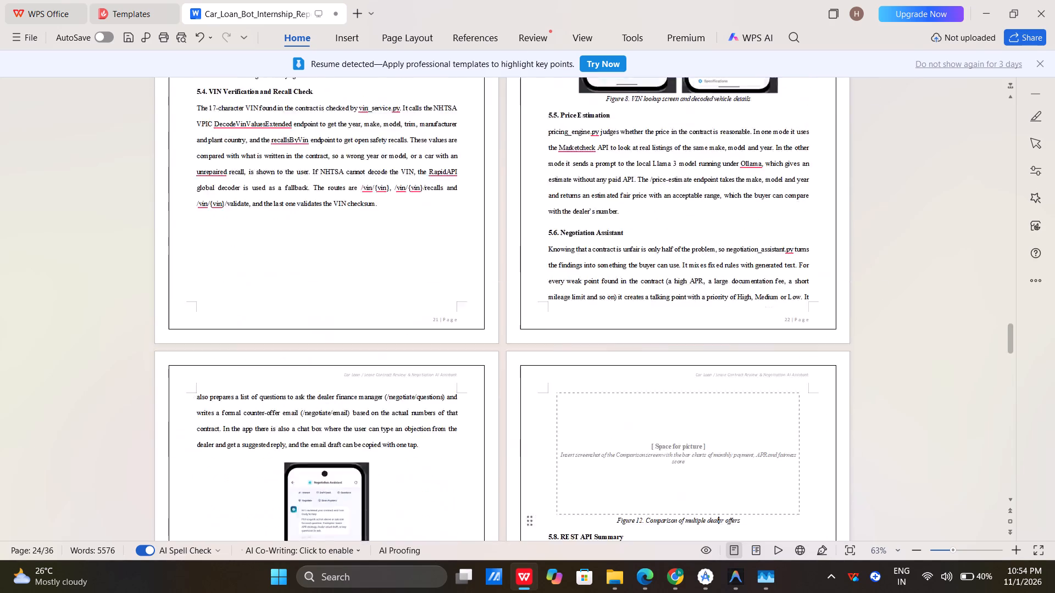
pyautogui.scroll(18, 574, 362)
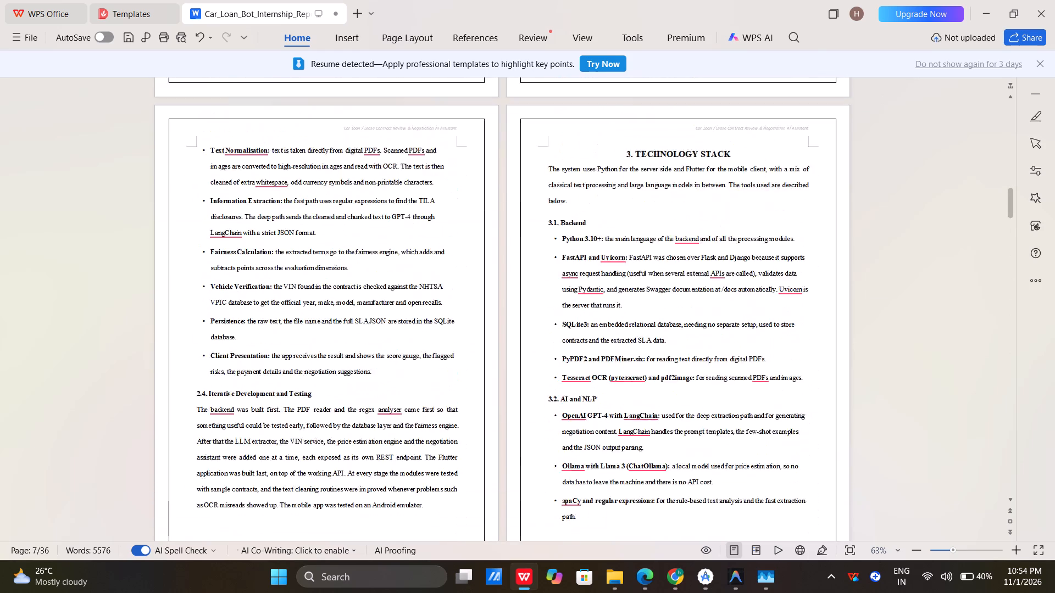
pyautogui.scroll(14, 574, 362)
pyautogui.scroll(-6, 574, 362)
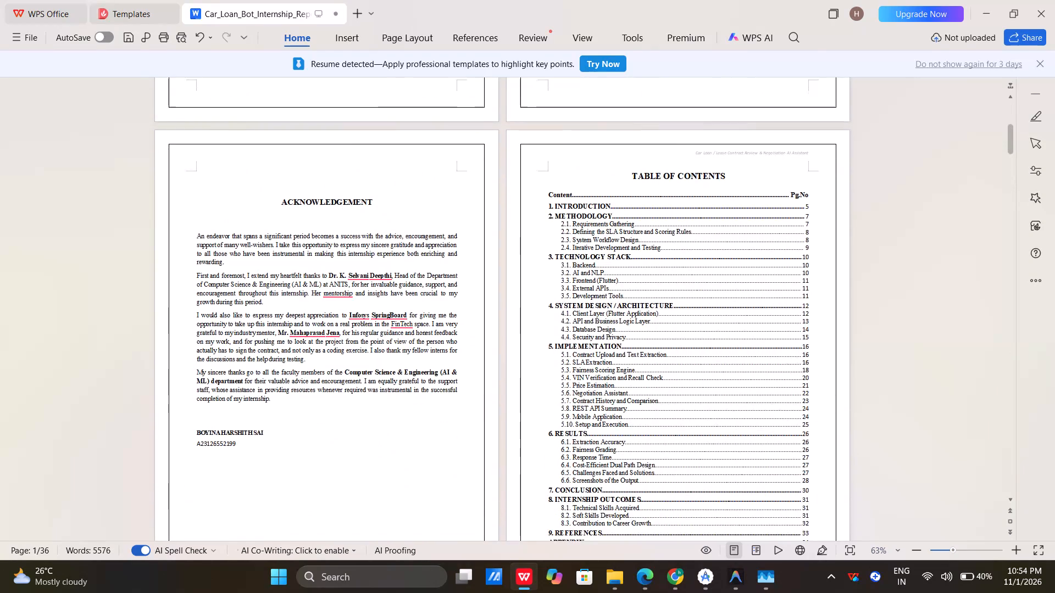
# Delete the end of the Introduction on page 6, from "This project was undertaken to:" and its bullets through the closing paragraph.
pyautogui.scroll(-7, 574, 362)
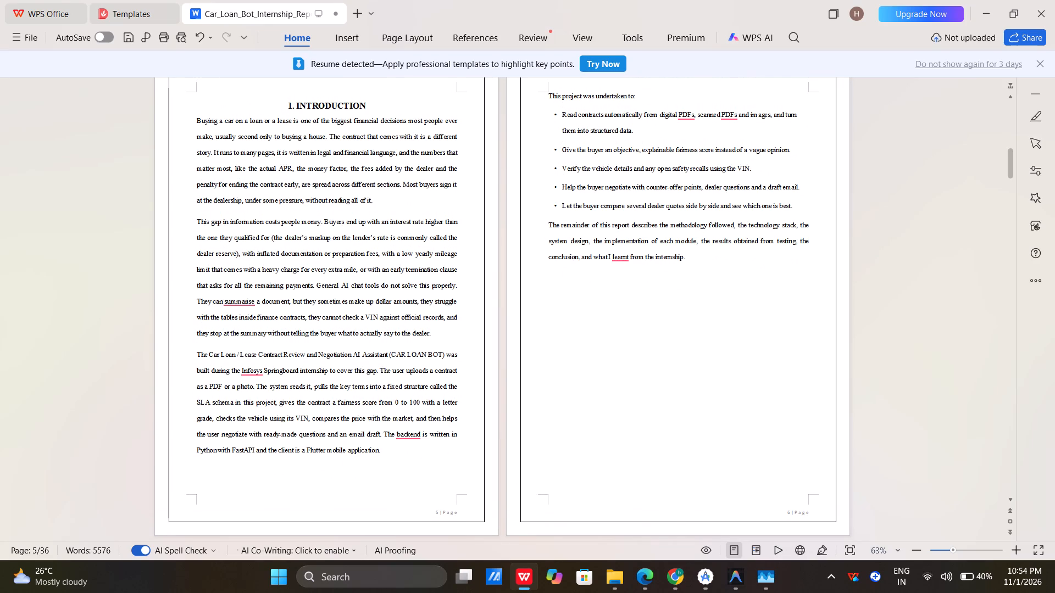
pyautogui.scroll(1, 614, 276)
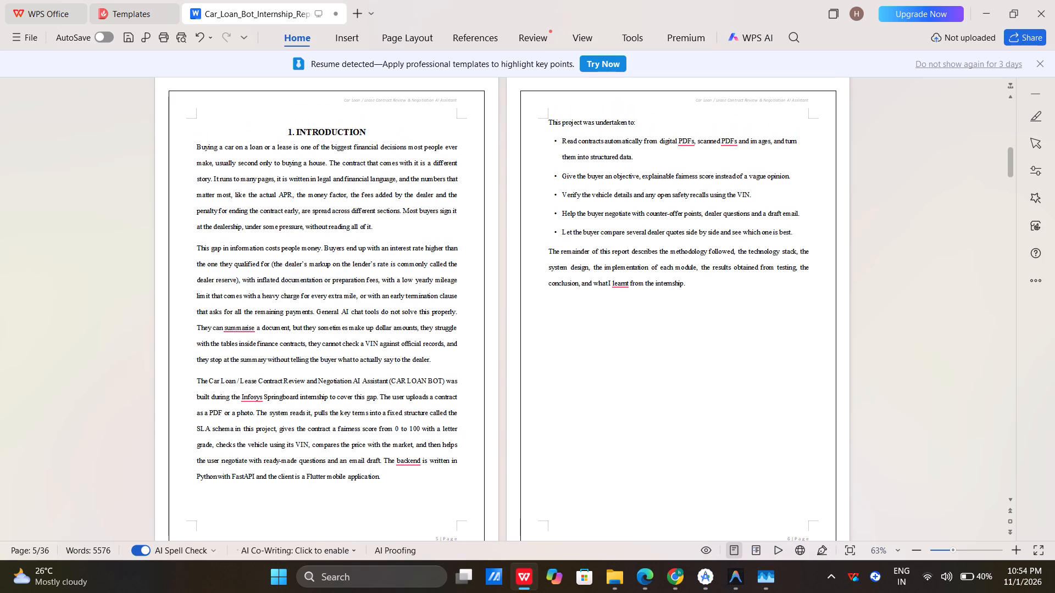
pyautogui.moveTo(692, 289); pyautogui.dragTo(547, 122)
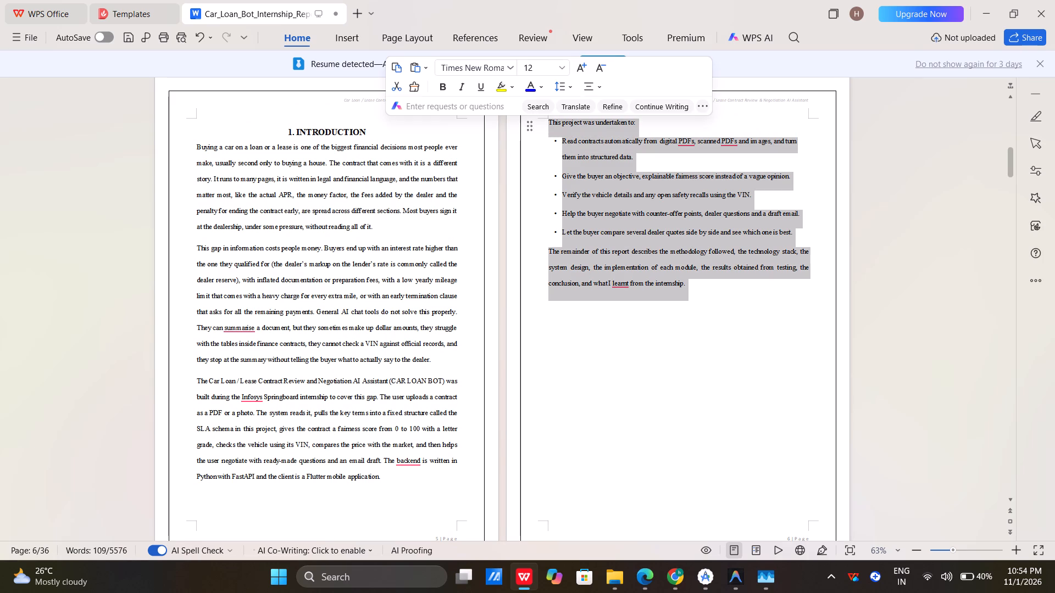
pyautogui.press('BackSpace')
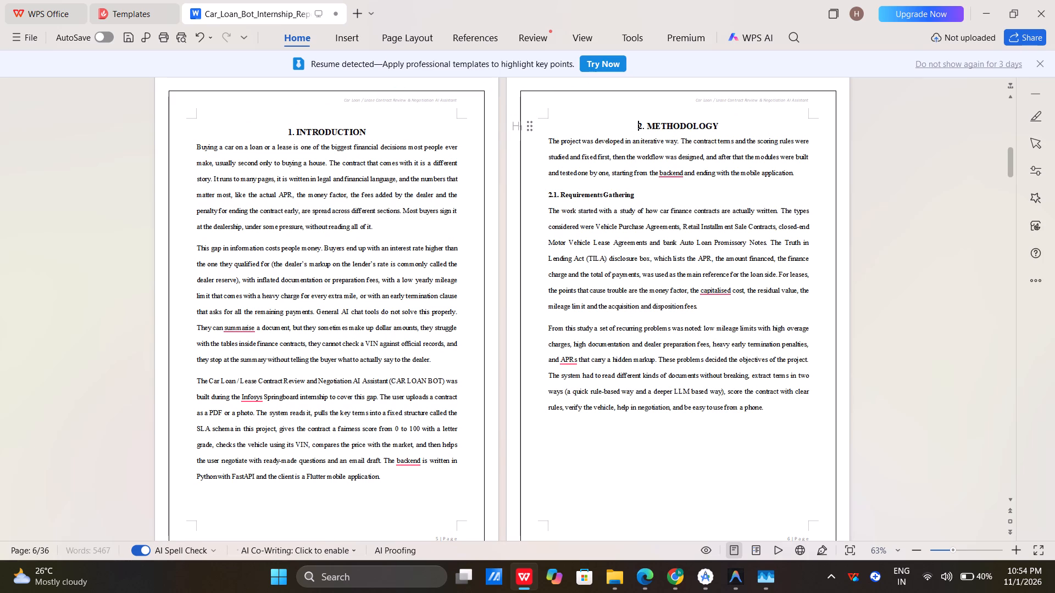
# Review the page flow from the front pages through the Methodology and architecture chapters to the upload screen in section 5.1.
pyautogui.scroll(-3, 401, 300)
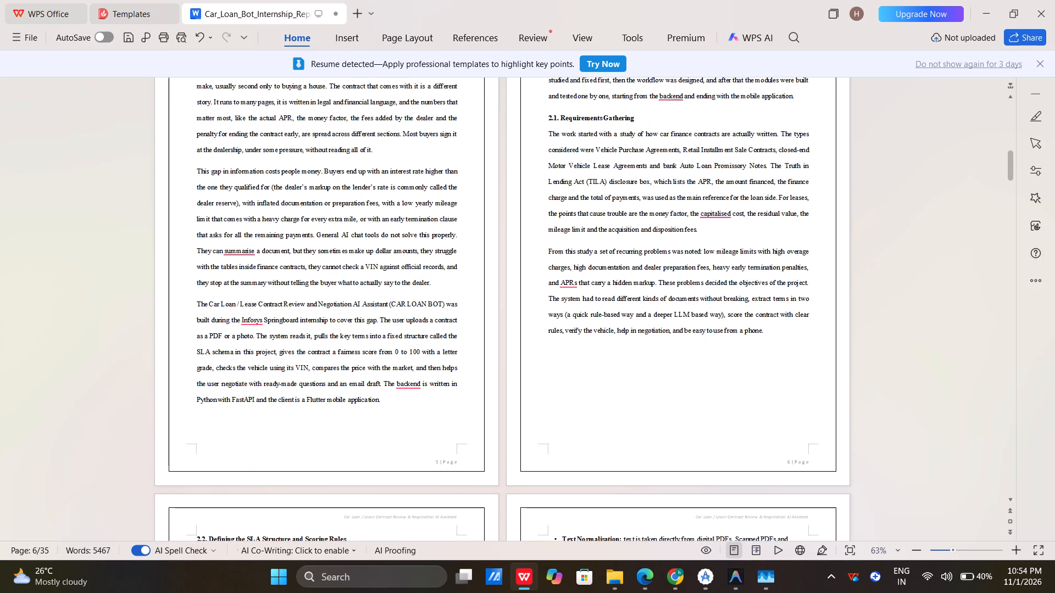
pyautogui.scroll(-1, 401, 300)
pyautogui.scroll(12, 401, 300)
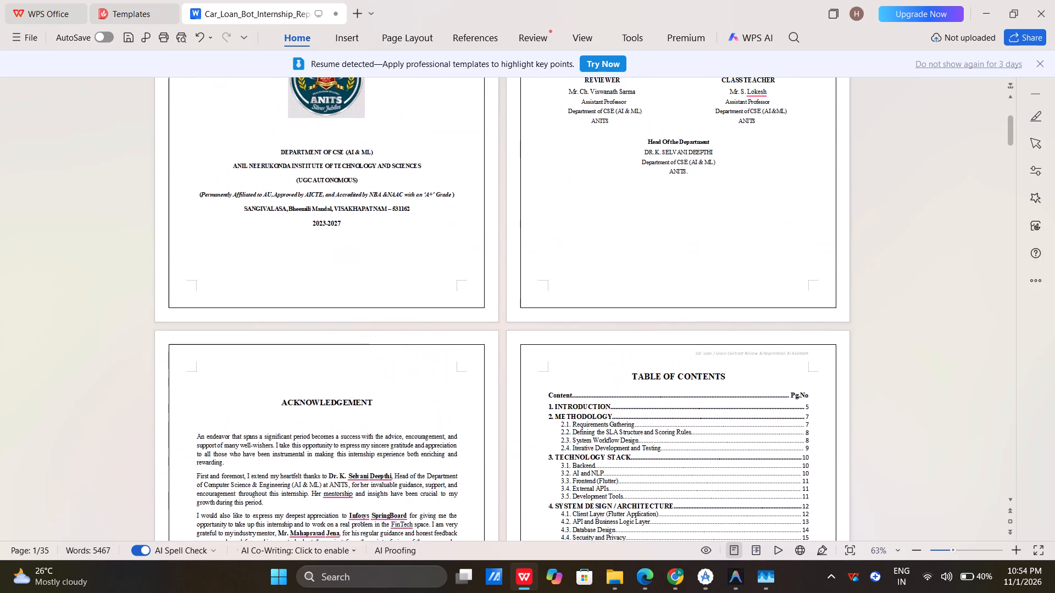
pyautogui.scroll(-8, 401, 300)
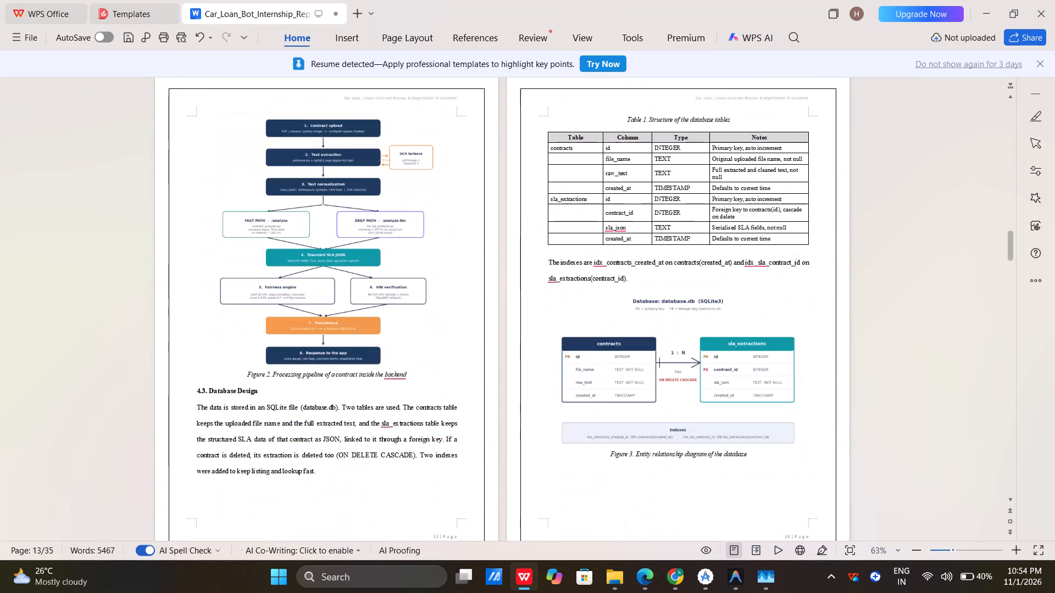
pyautogui.scroll(-6, 401, 300)
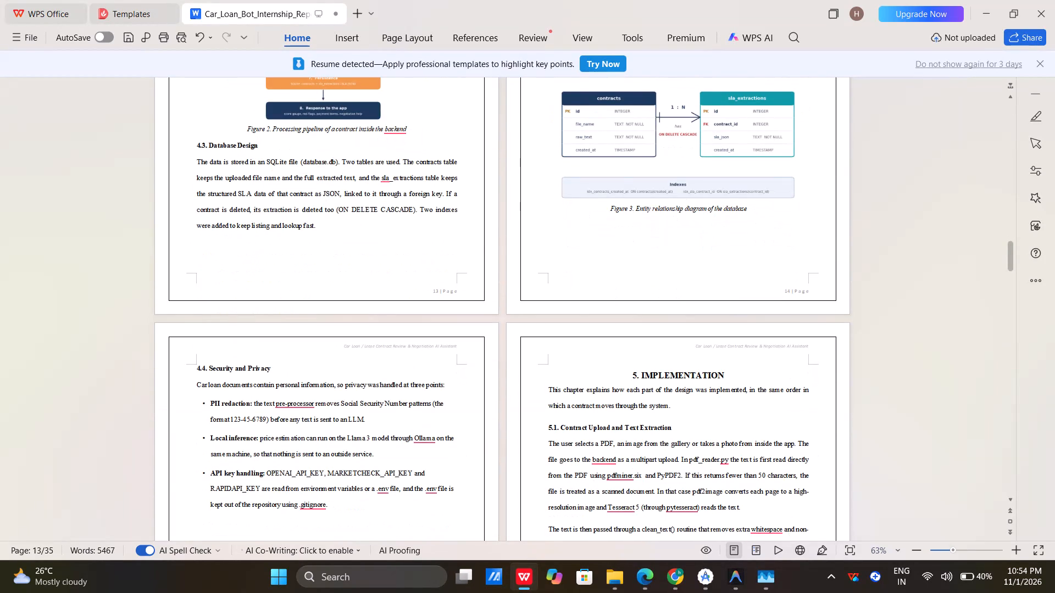
pyautogui.scroll(-6, 401, 300)
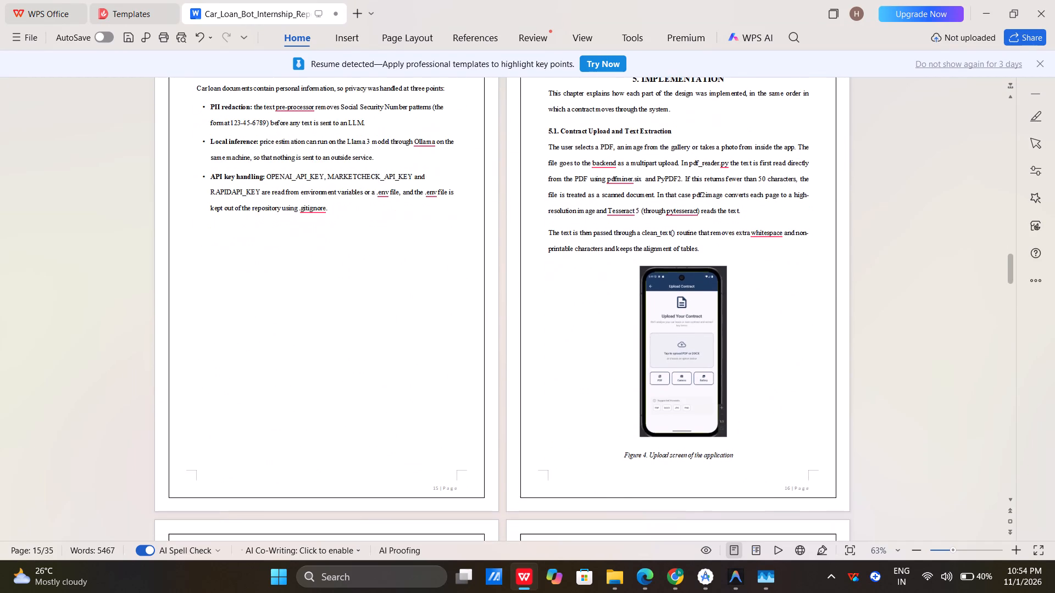
# Examine the layout of the fairness scoring and VIN verification pages, including Figures 6 and 7.
pyautogui.scroll(-5, 401, 300)
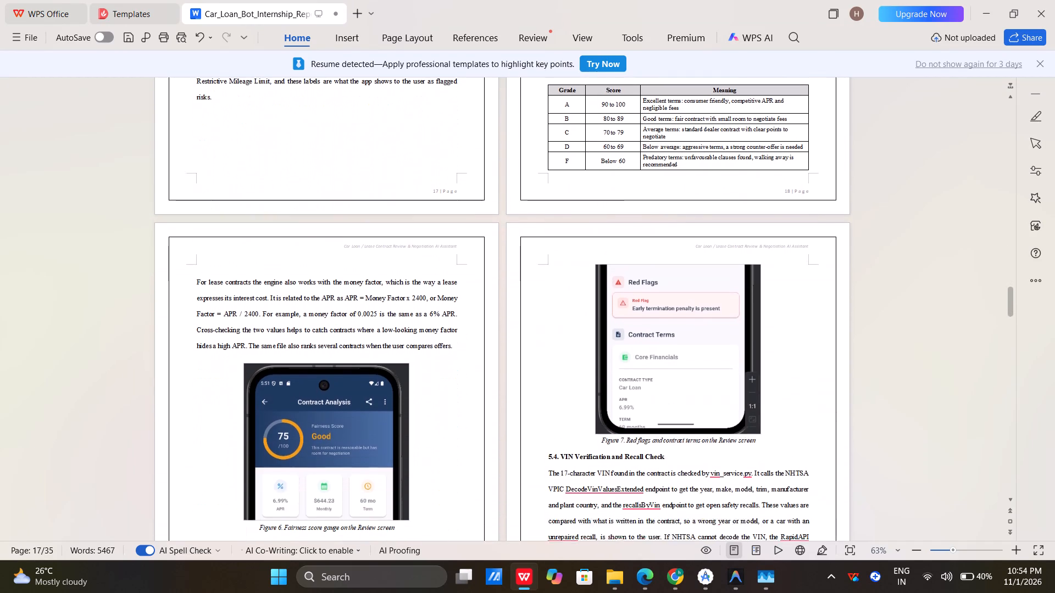
pyautogui.scroll(-2, 401, 300)
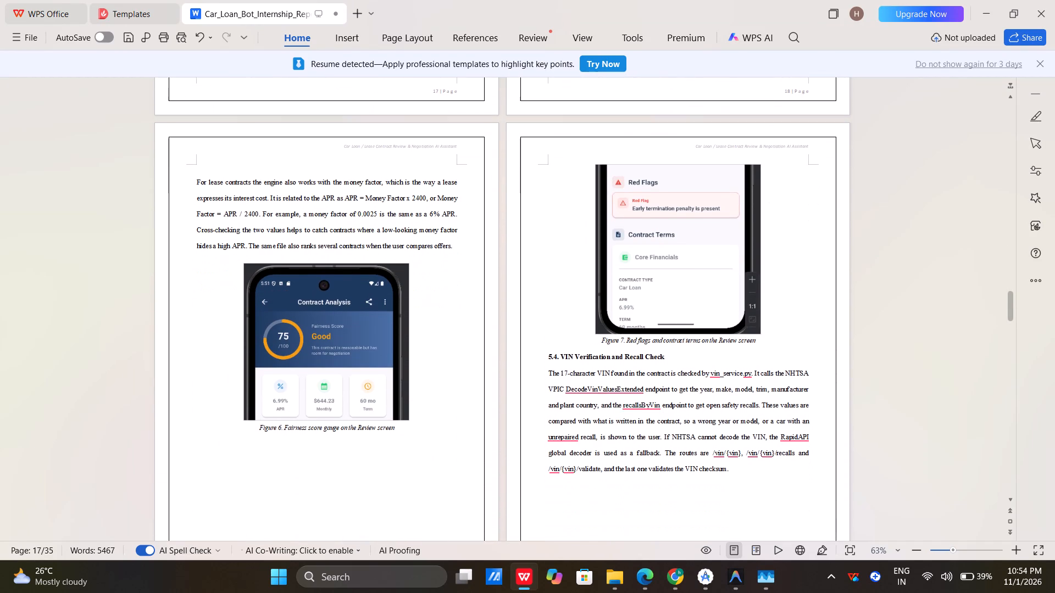
pyautogui.scroll(-2, 401, 300)
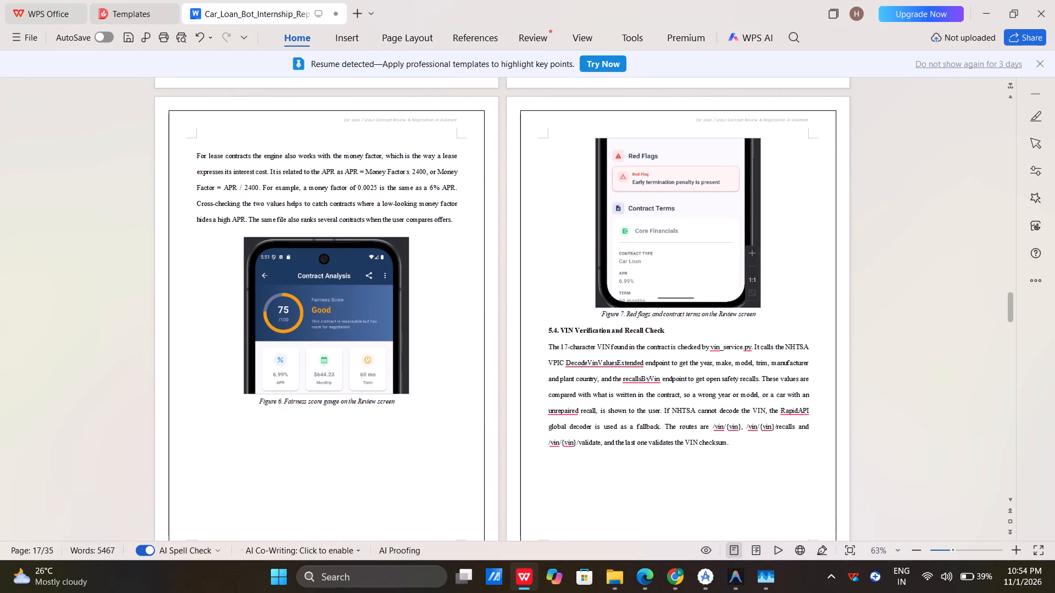
pyautogui.scroll(-2, 401, 300)
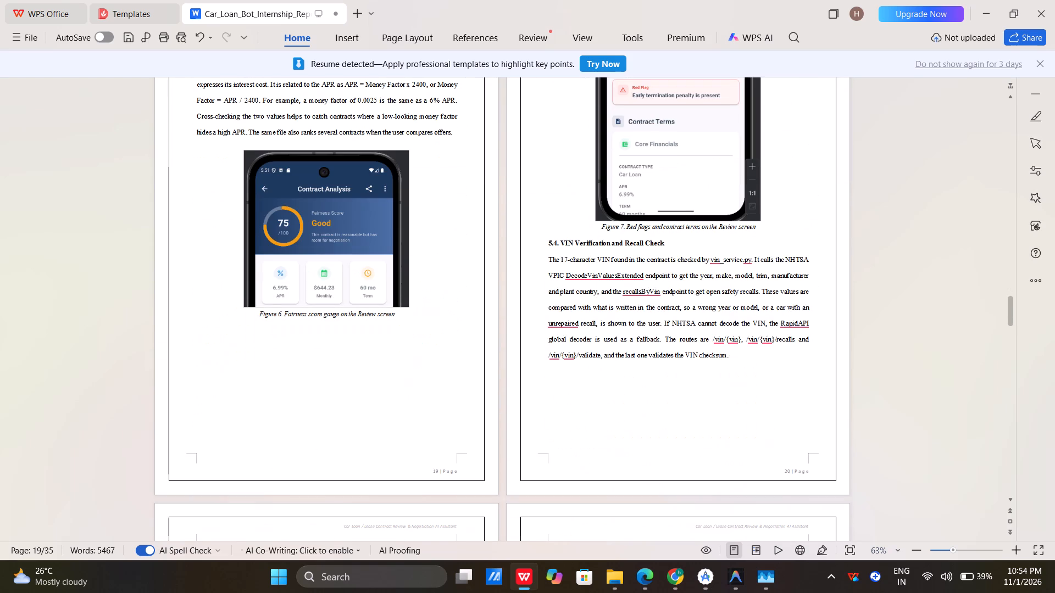
pyautogui.hscroll(1, 401, 300)
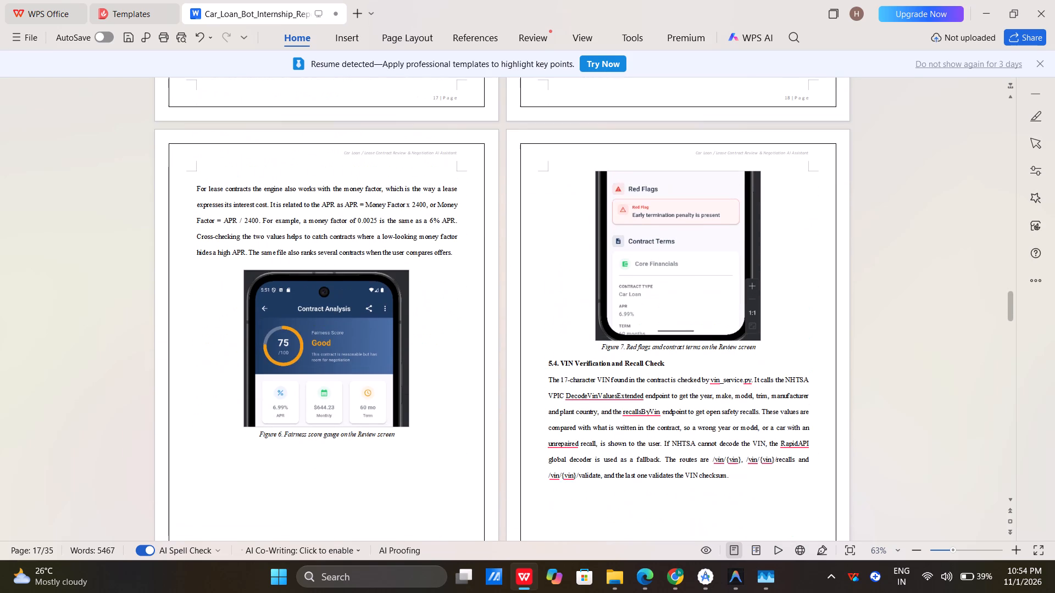
pyautogui.hscroll(2, 401, 300)
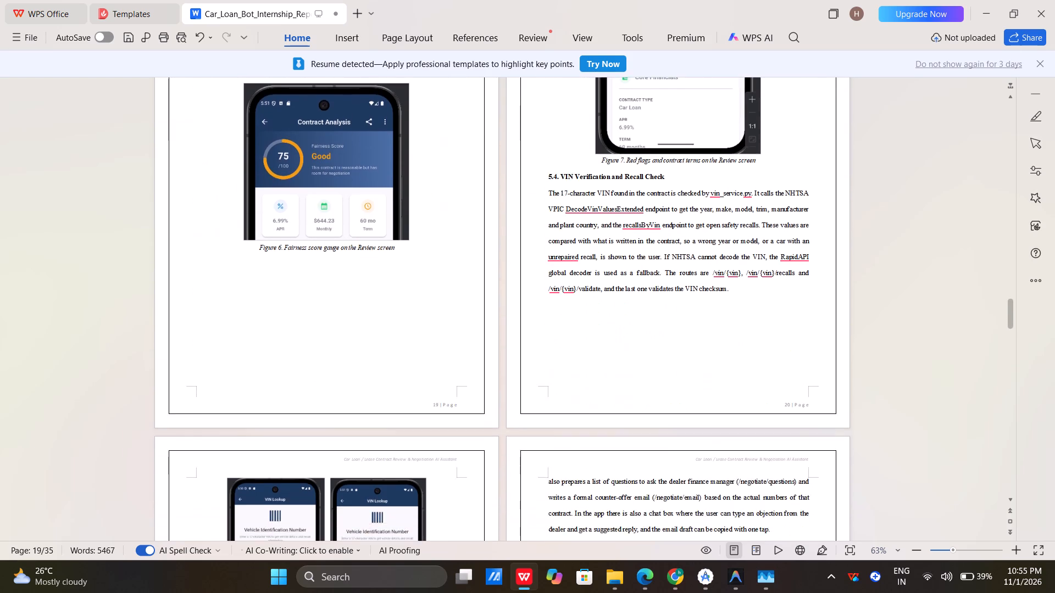
# Check the pages from section 5.5 through the start of the Results chapter for layout gaps and remaining picture placeholders.
pyautogui.scroll(-9, 401, 300)
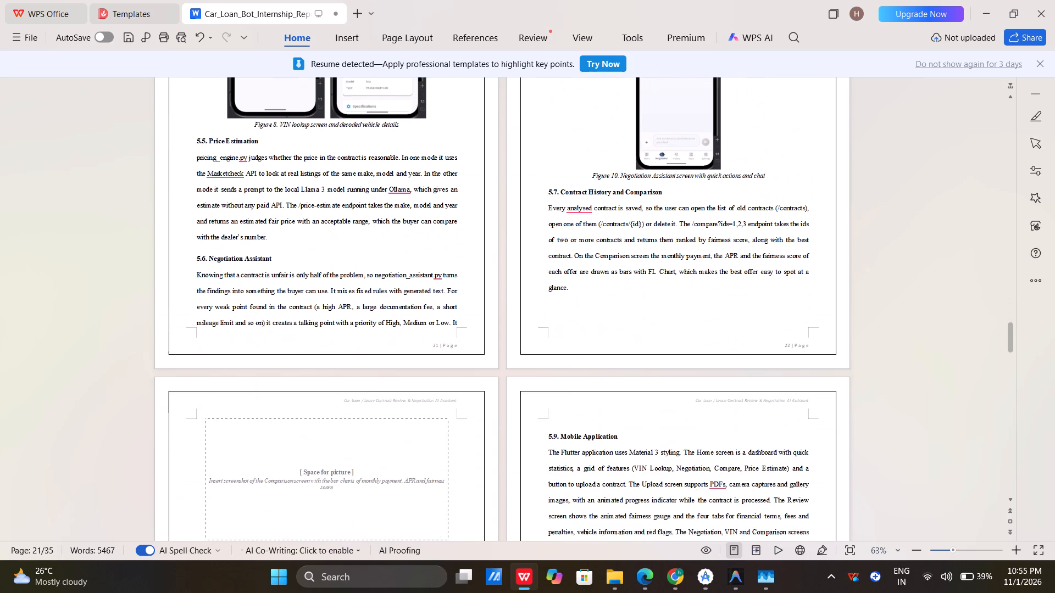
pyautogui.scroll(-4, 401, 300)
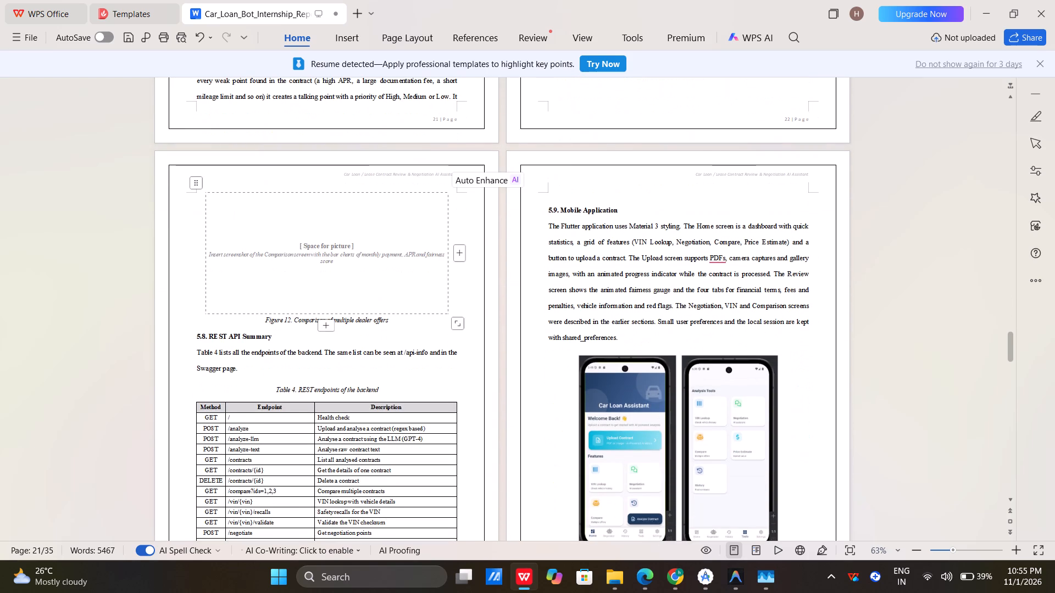
pyautogui.scroll(-3, 360, 332)
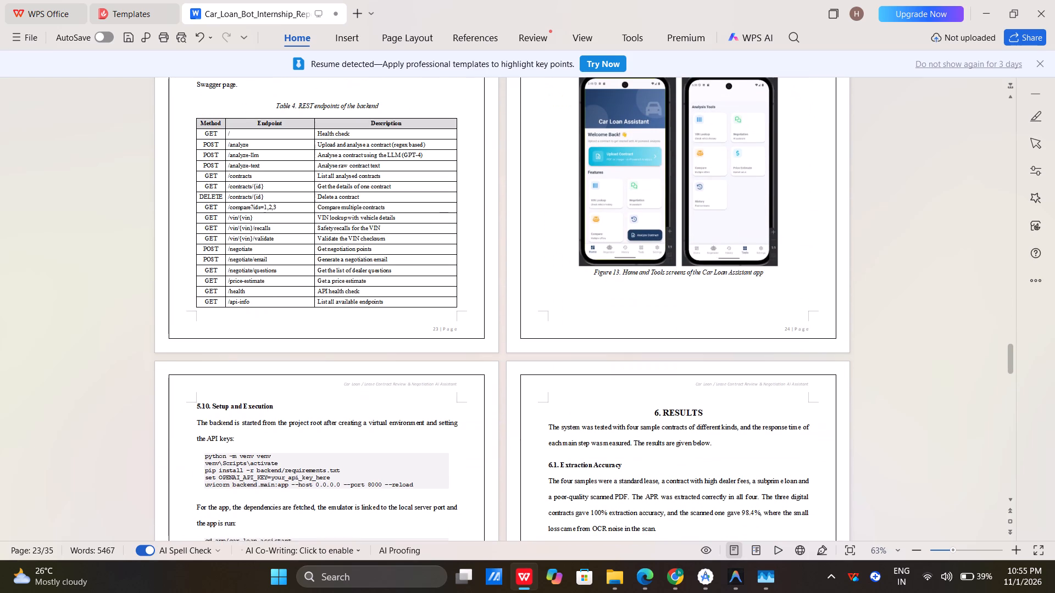
pyautogui.hscroll(1, 360, 332)
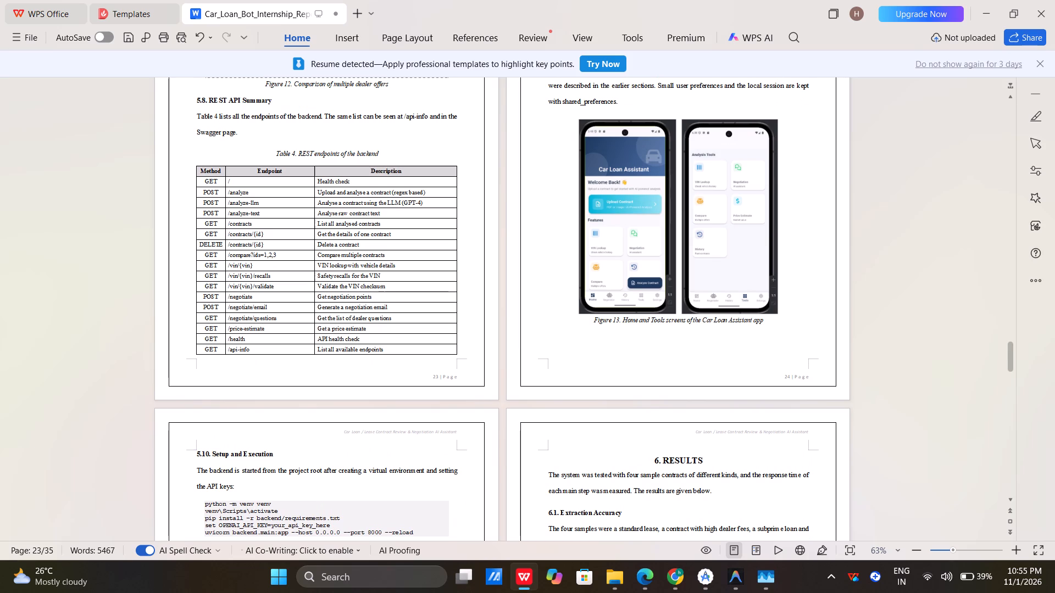
pyautogui.scroll(-1, 604, 267)
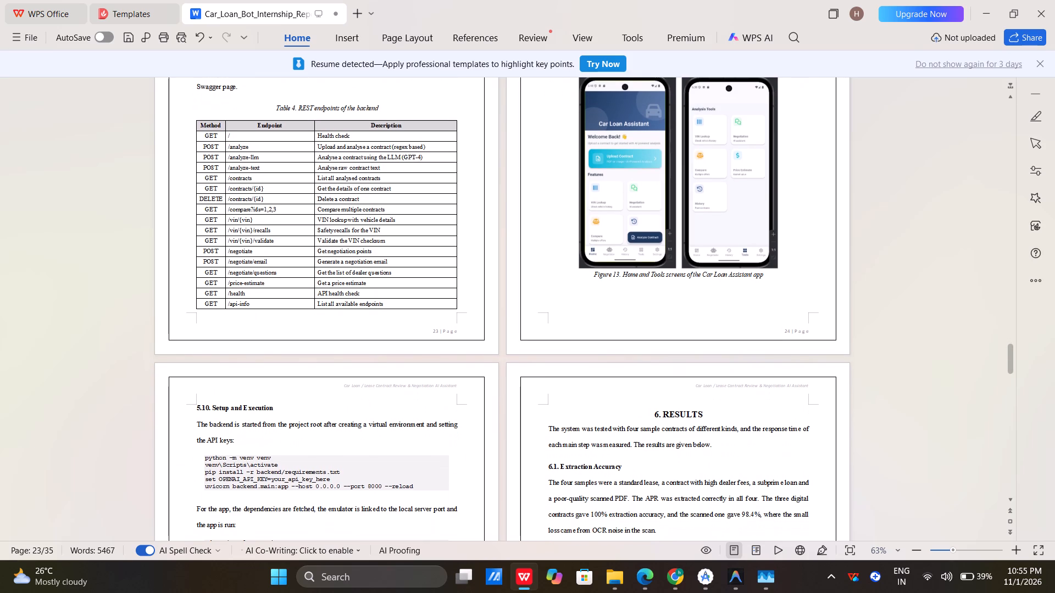
pyautogui.scroll(-2, 604, 267)
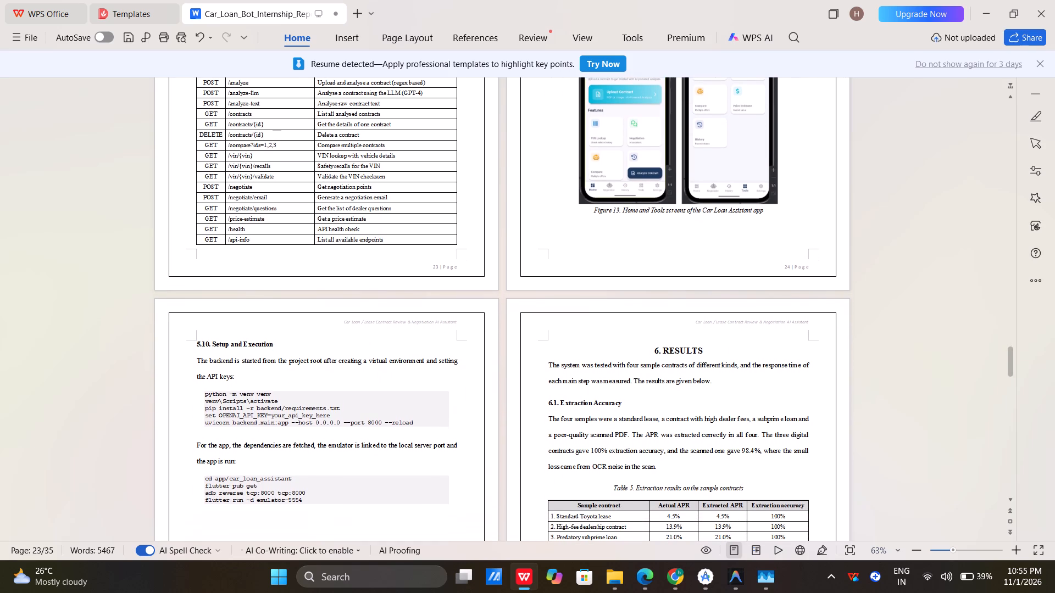
# Dismiss the template suggestion banner above the document.
pyautogui.click(1040, 63)
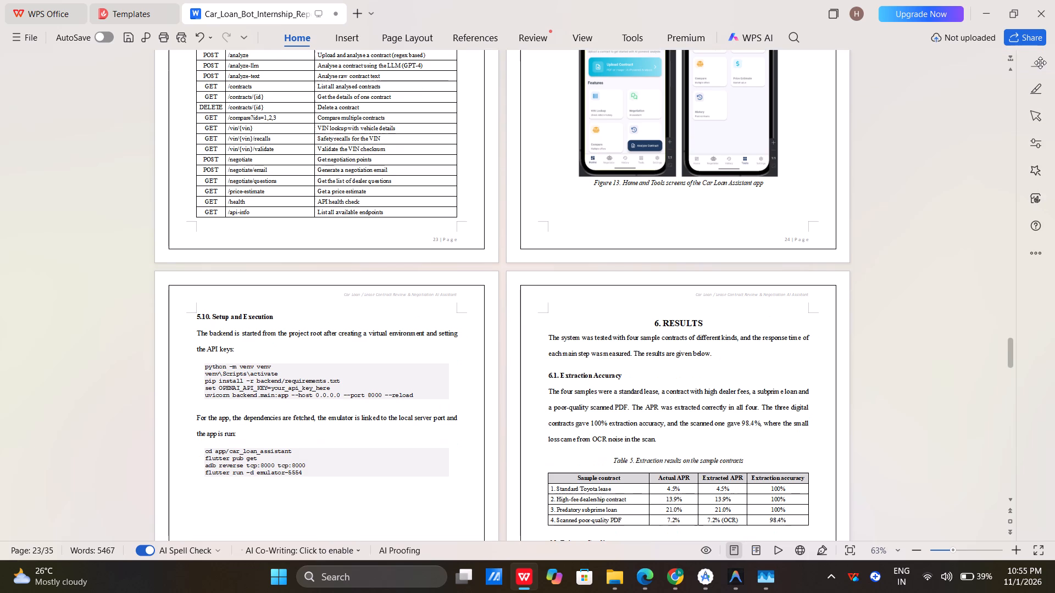
# Review the pages from the REST API summary through the output screenshots in section 6.6 for remaining picture placeholders.
pyautogui.scroll(3, 660, 169)
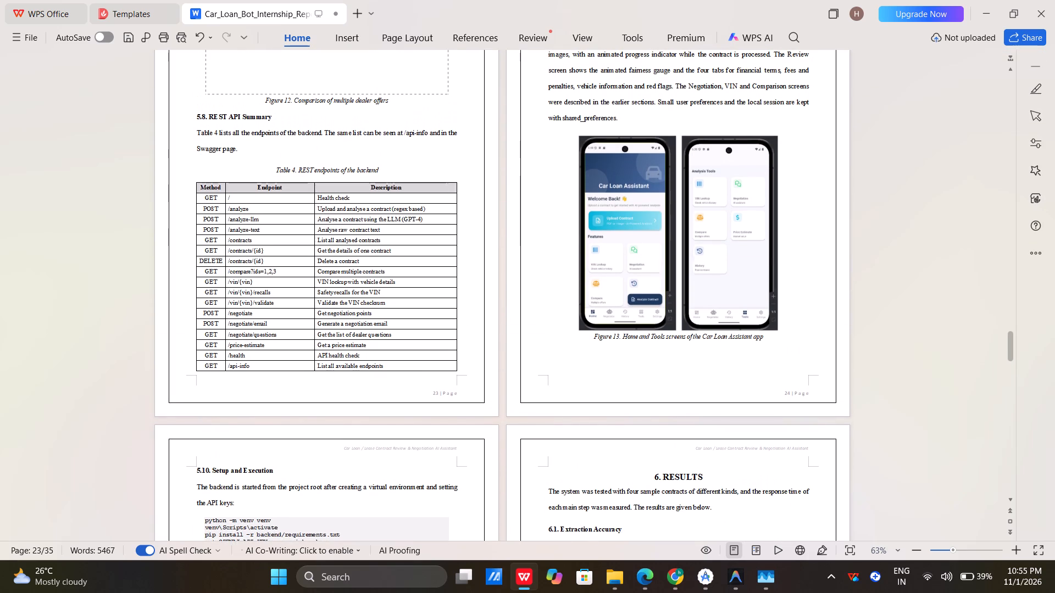
pyautogui.scroll(1, 660, 169)
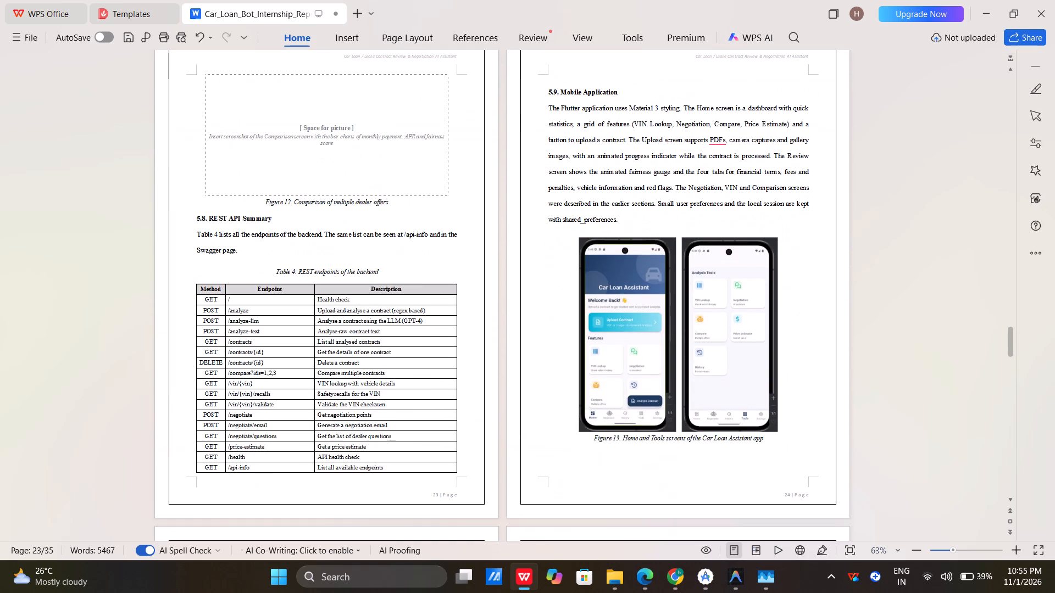
pyautogui.scroll(1, 660, 169)
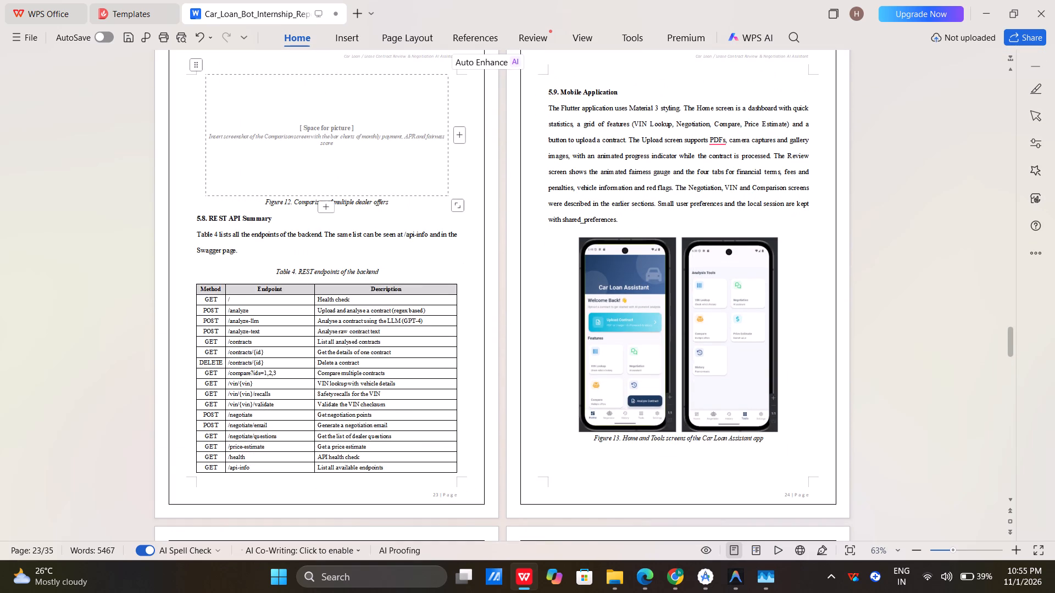
pyautogui.scroll(-9, 609, 338)
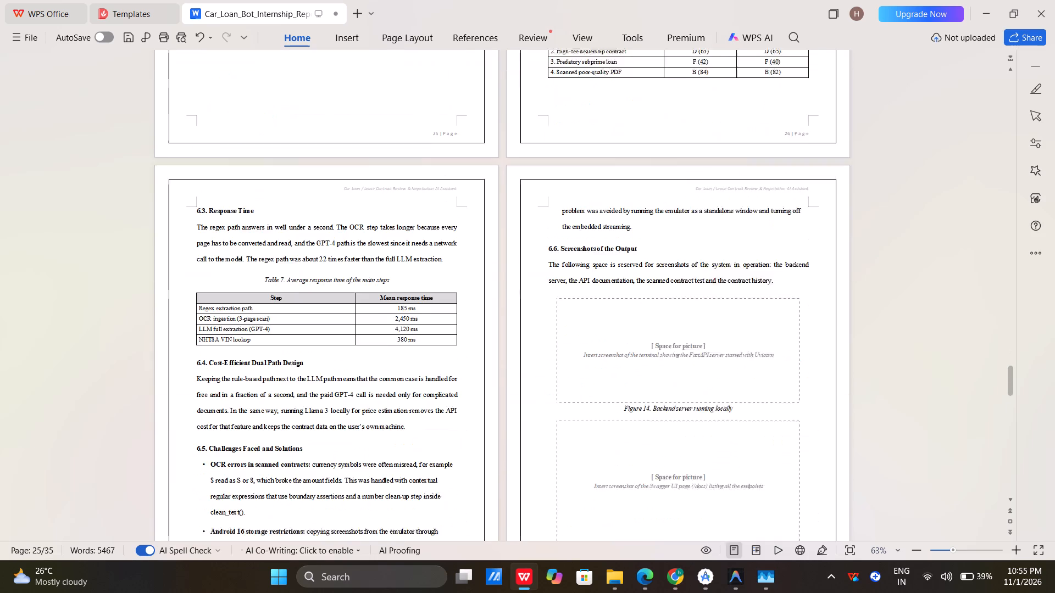
pyautogui.scroll(-1, 609, 338)
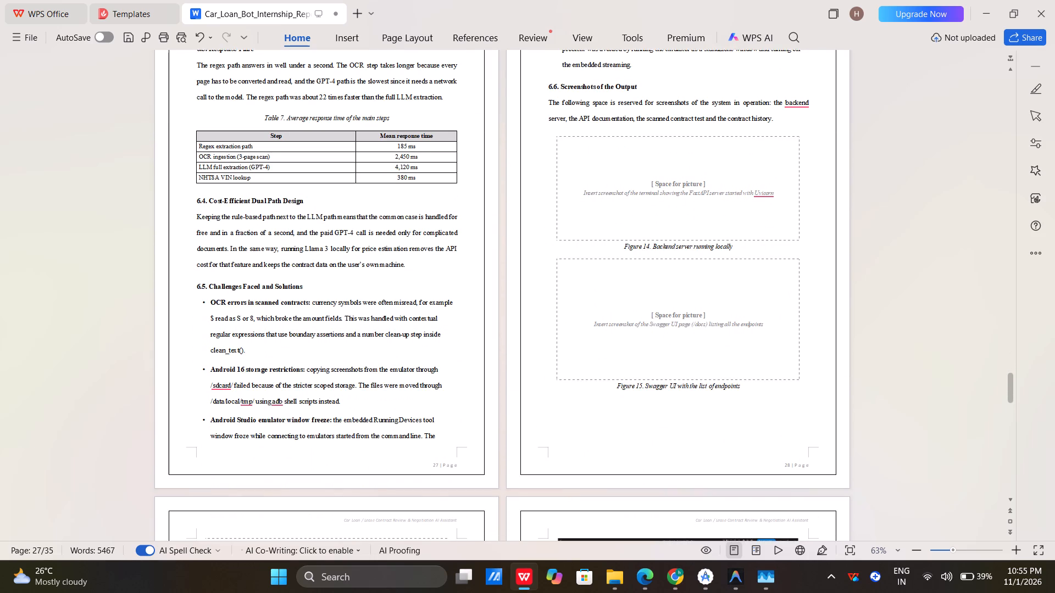
pyautogui.scroll(-1, 609, 338)
pyautogui.scroll(1, 609, 338)
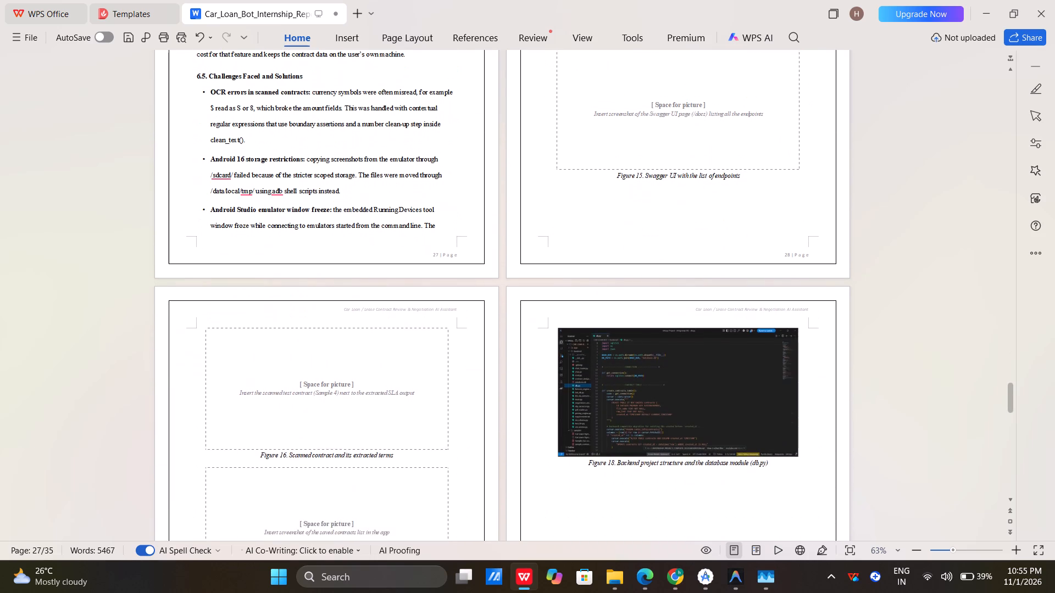
pyautogui.scroll(2, 609, 338)
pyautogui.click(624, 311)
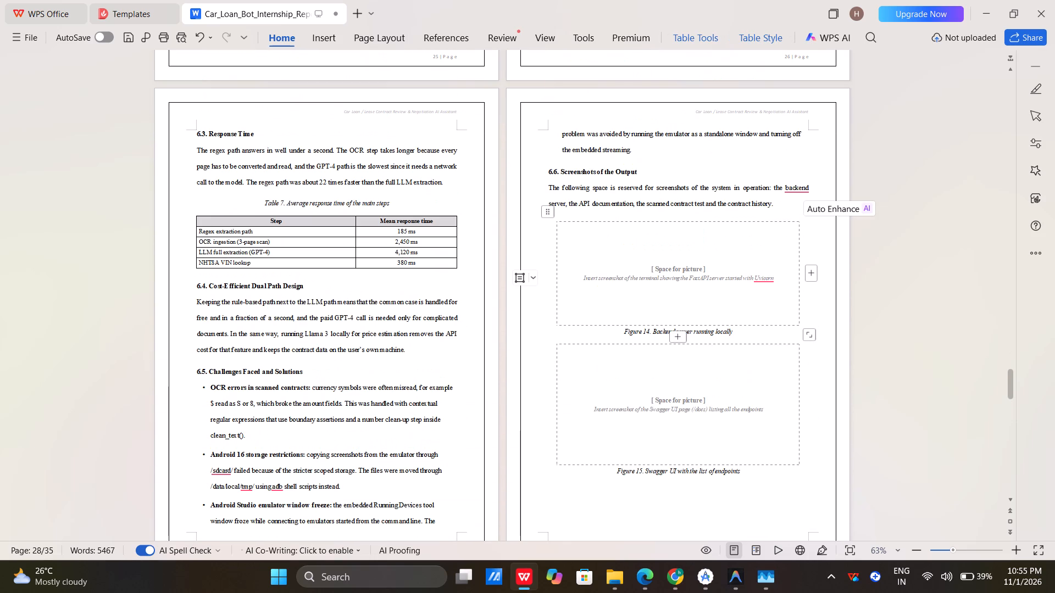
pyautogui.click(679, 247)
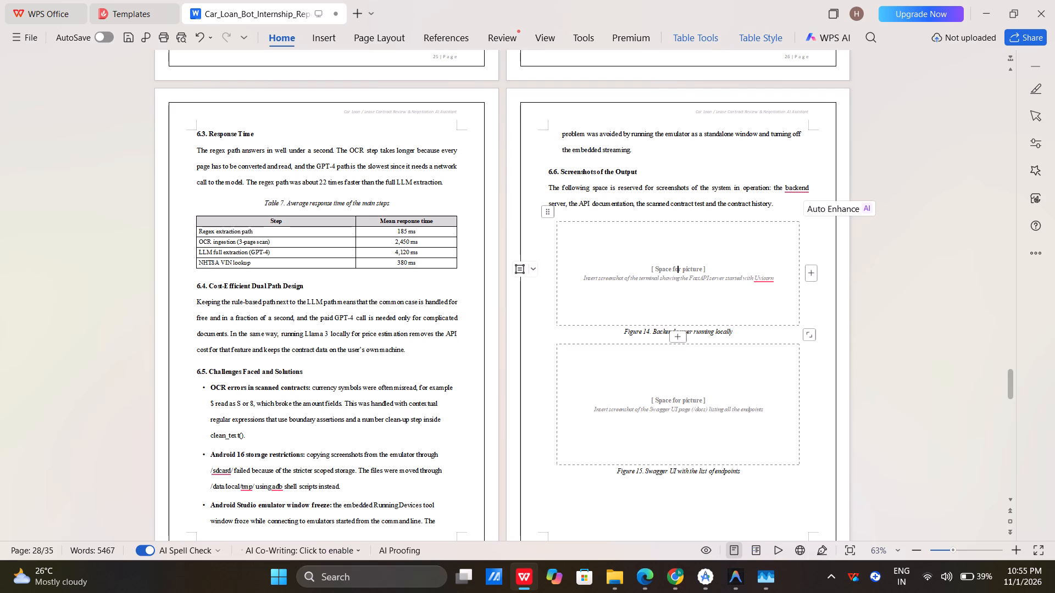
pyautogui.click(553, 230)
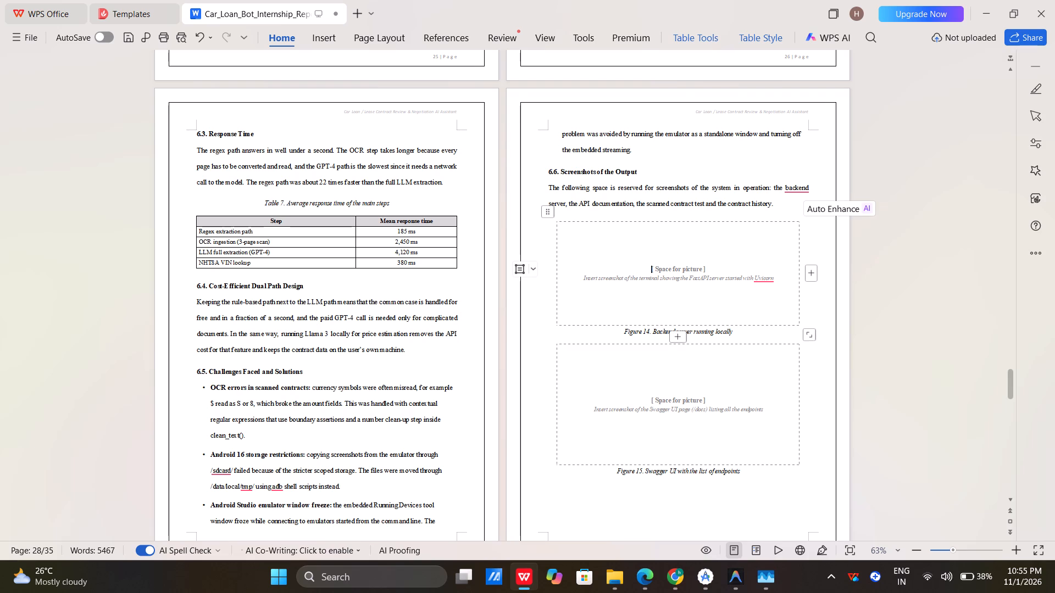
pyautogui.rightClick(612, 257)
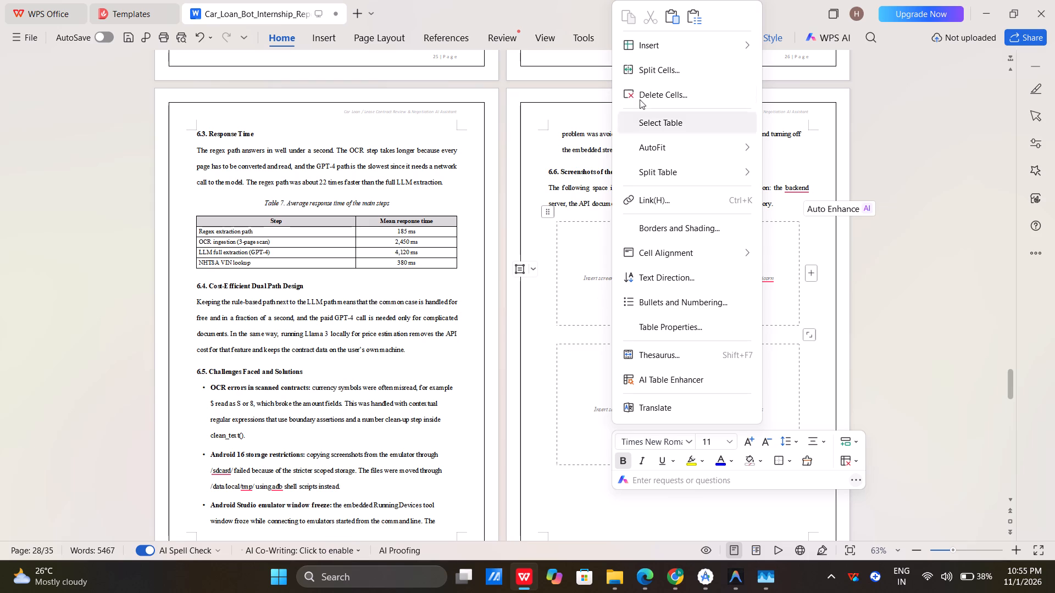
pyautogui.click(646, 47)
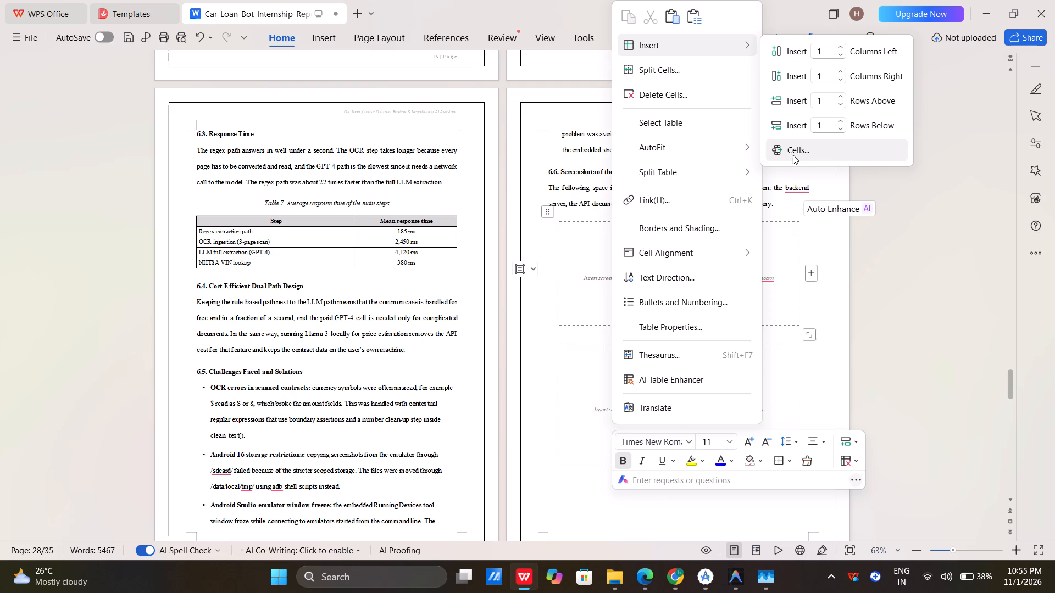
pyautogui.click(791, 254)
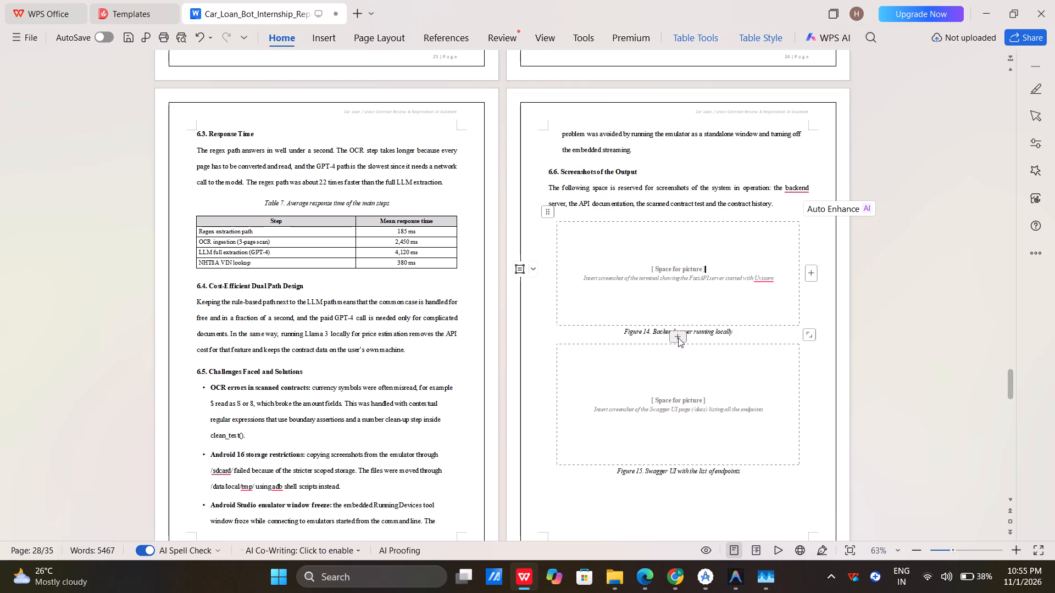
# Add two empty rows beneath the picture placeholder for Figure 14 in section 6.6.
pyautogui.click(678, 338)
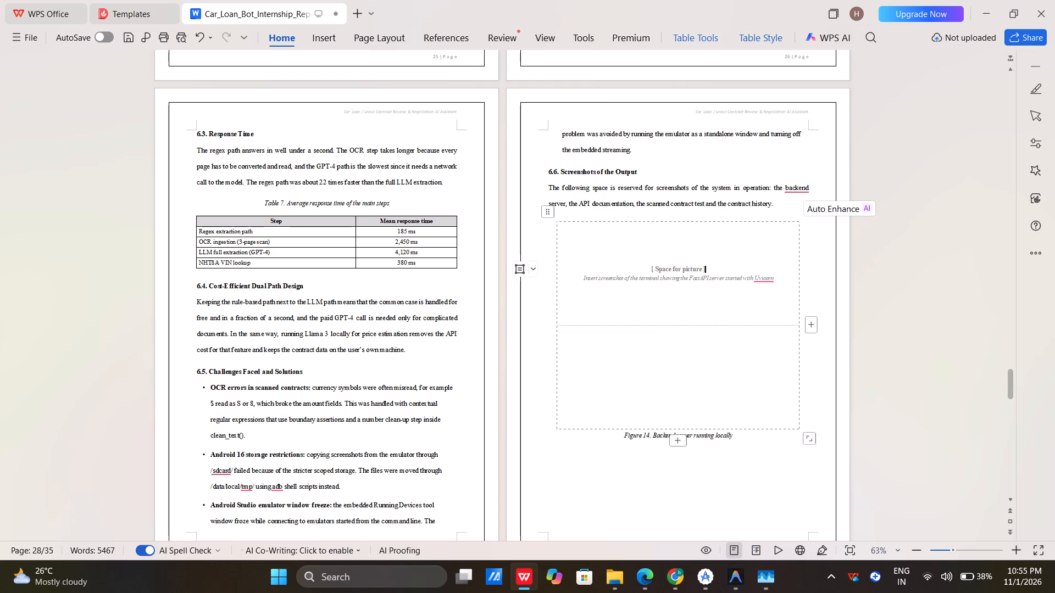
pyautogui.click(679, 440)
# Add an empty line after the introductory paragraph of section 6.6, Screenshots of the Output.
pyautogui.scroll(-3, 679, 440)
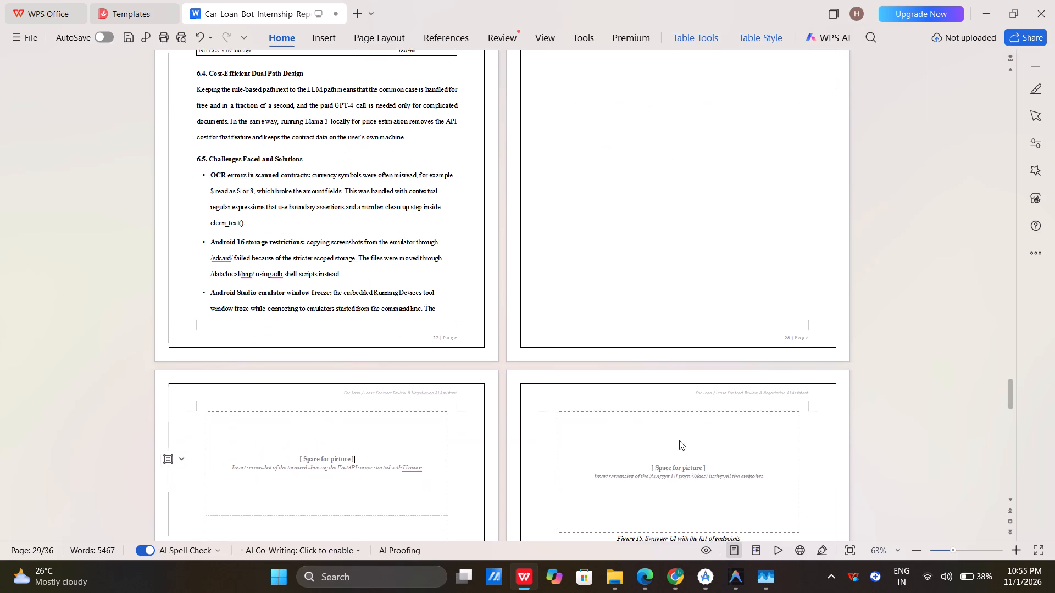
pyautogui.scroll(-1, 679, 440)
pyautogui.scroll(2, 679, 440)
pyautogui.click(625, 119)
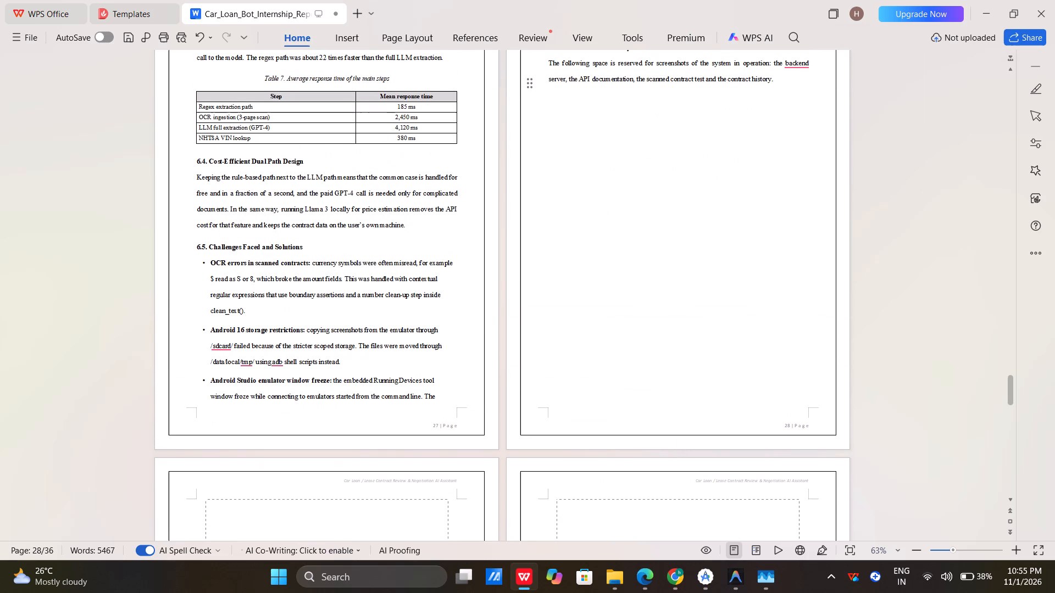
pyautogui.click(789, 85)
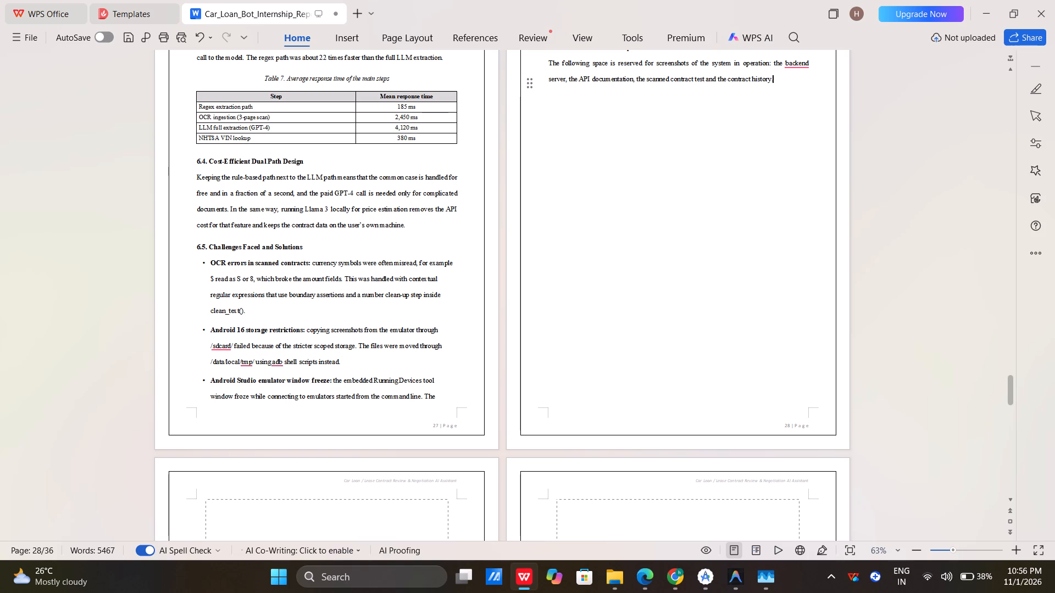
pyautogui.press('Return')
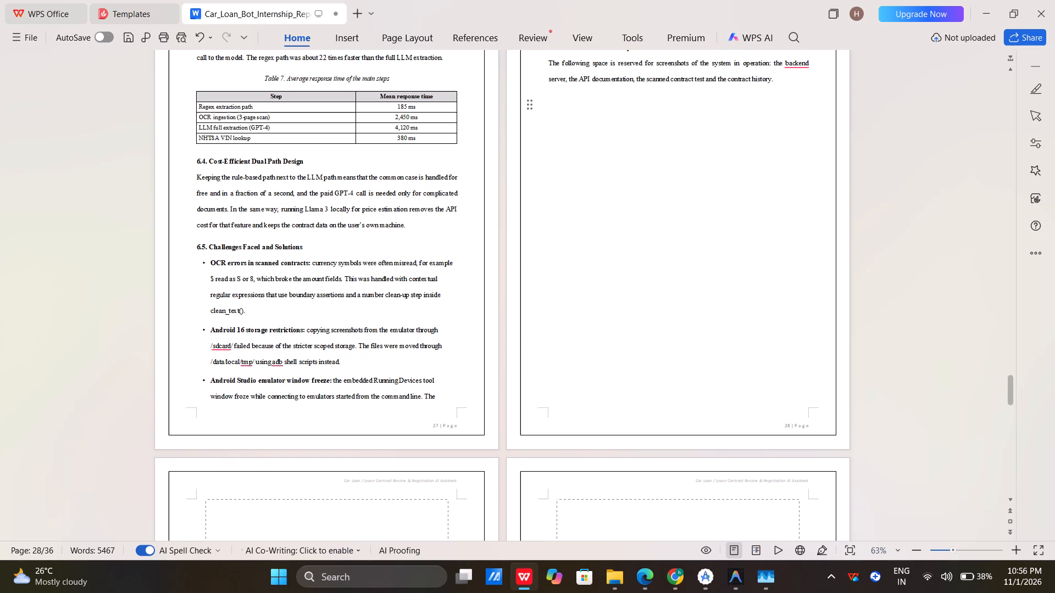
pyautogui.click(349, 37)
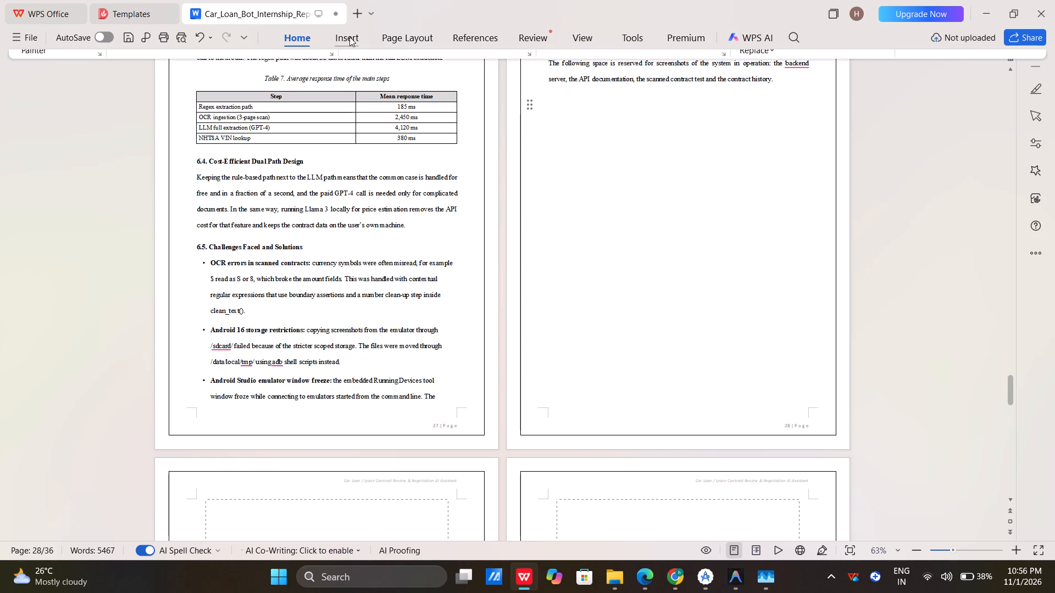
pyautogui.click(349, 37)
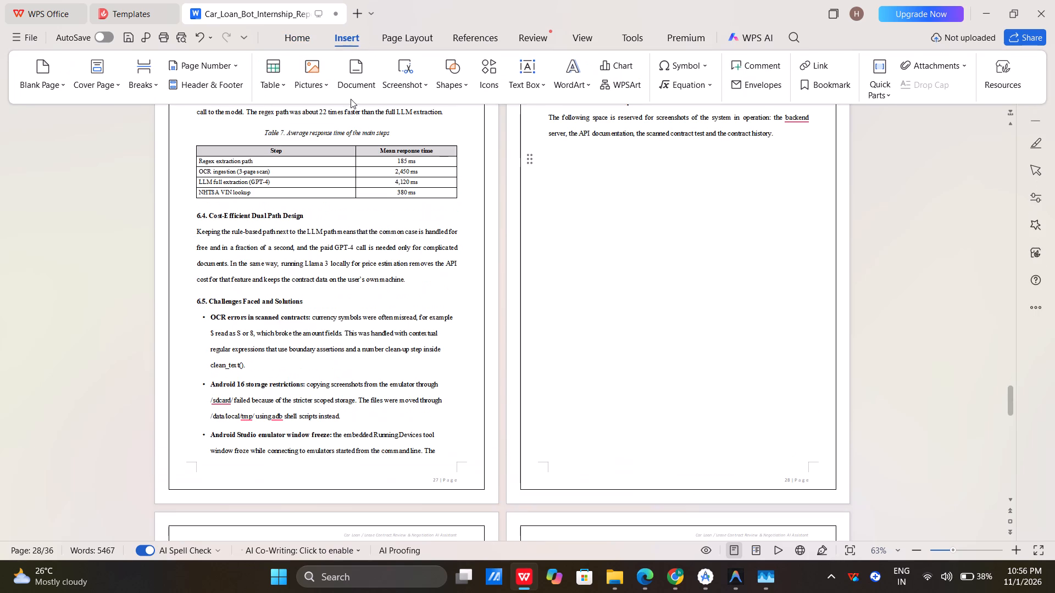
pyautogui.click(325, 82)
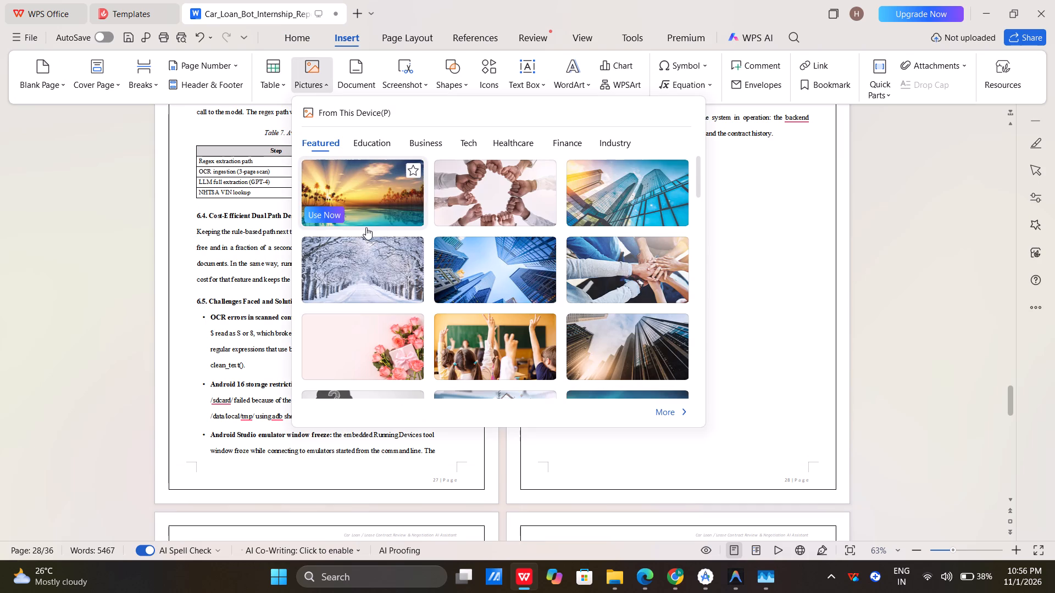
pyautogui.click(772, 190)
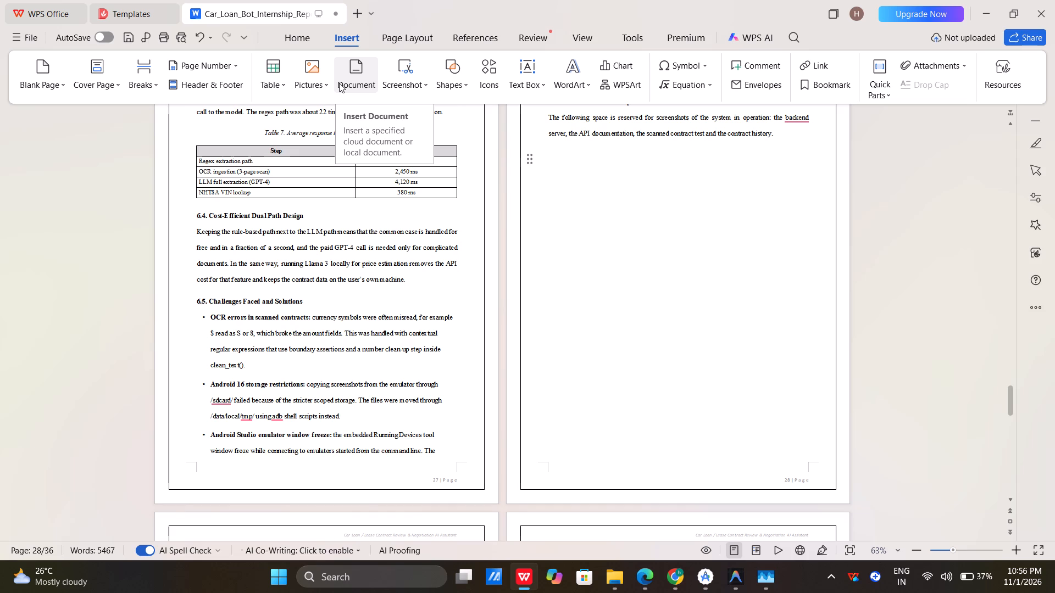
# Check the pages from section 6.6 back to the fairness gauge in Figure 6 for layout gaps and empty picture placeholders.
pyautogui.scroll(1, 339, 83)
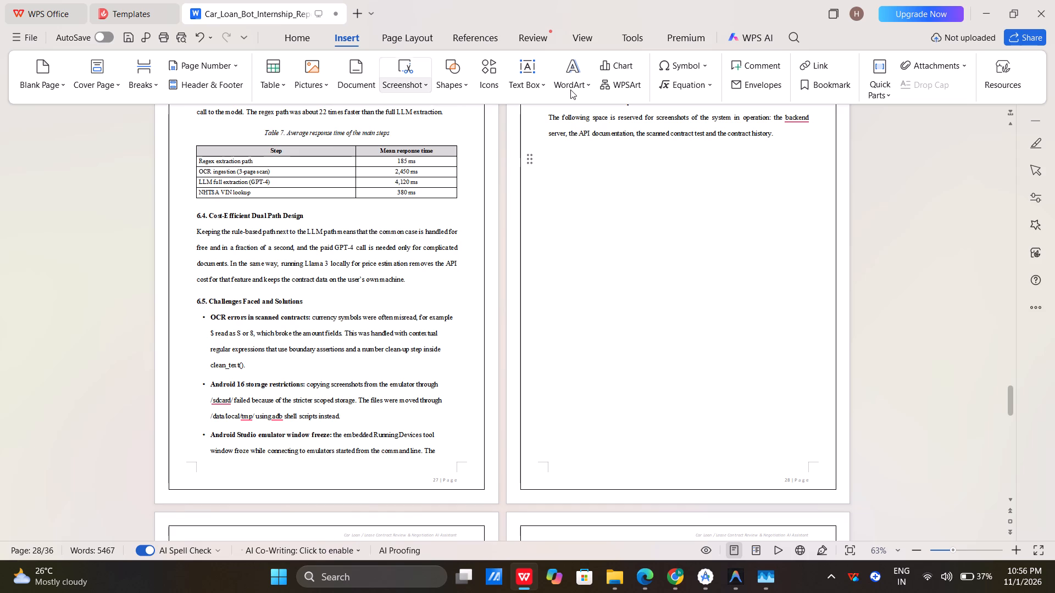
pyautogui.scroll(4, 598, 226)
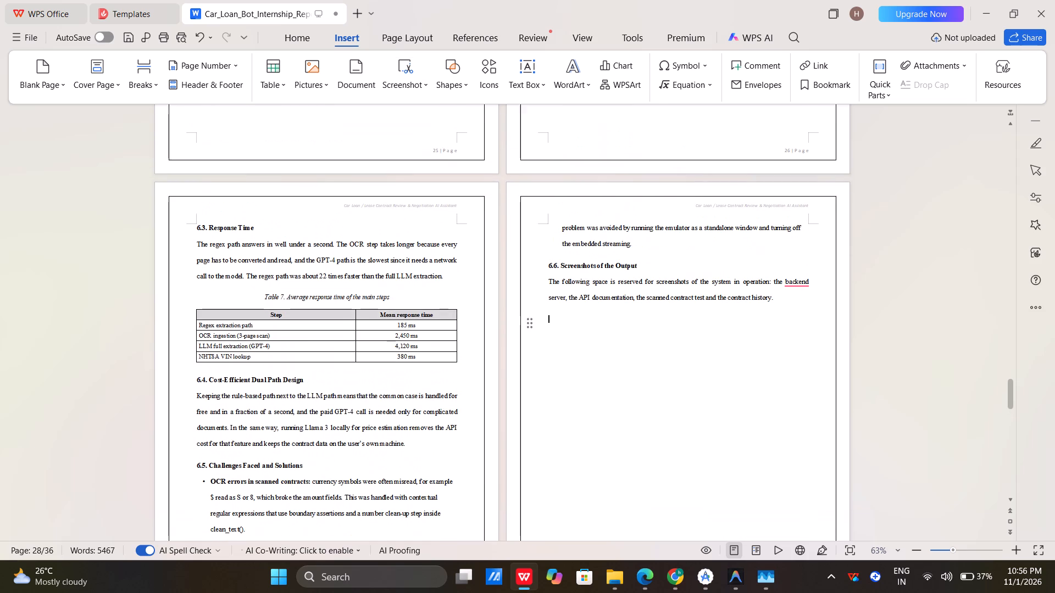
pyautogui.scroll(7, 596, 171)
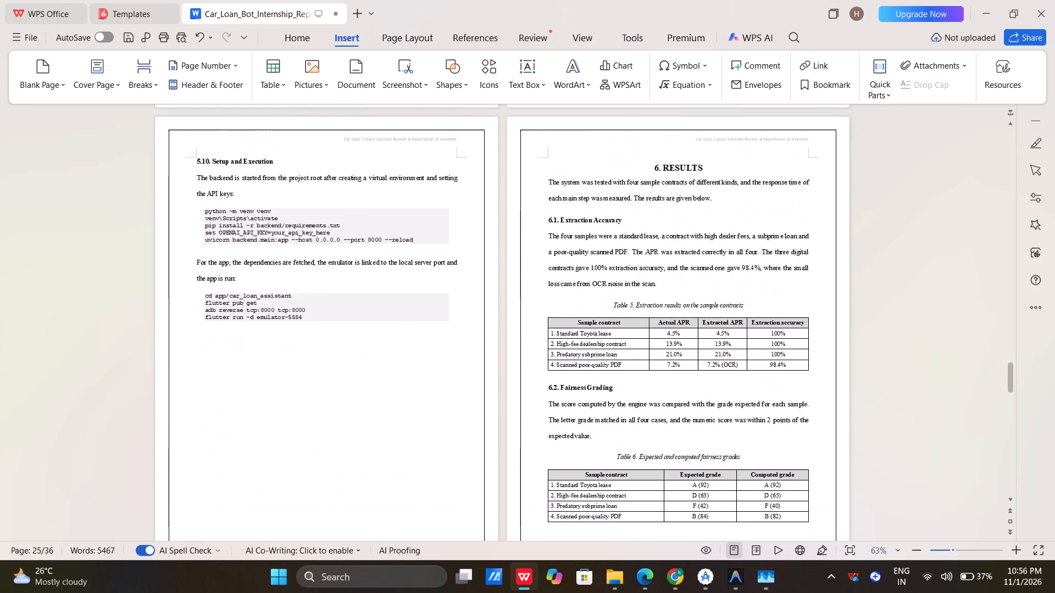
pyautogui.scroll(6, 596, 171)
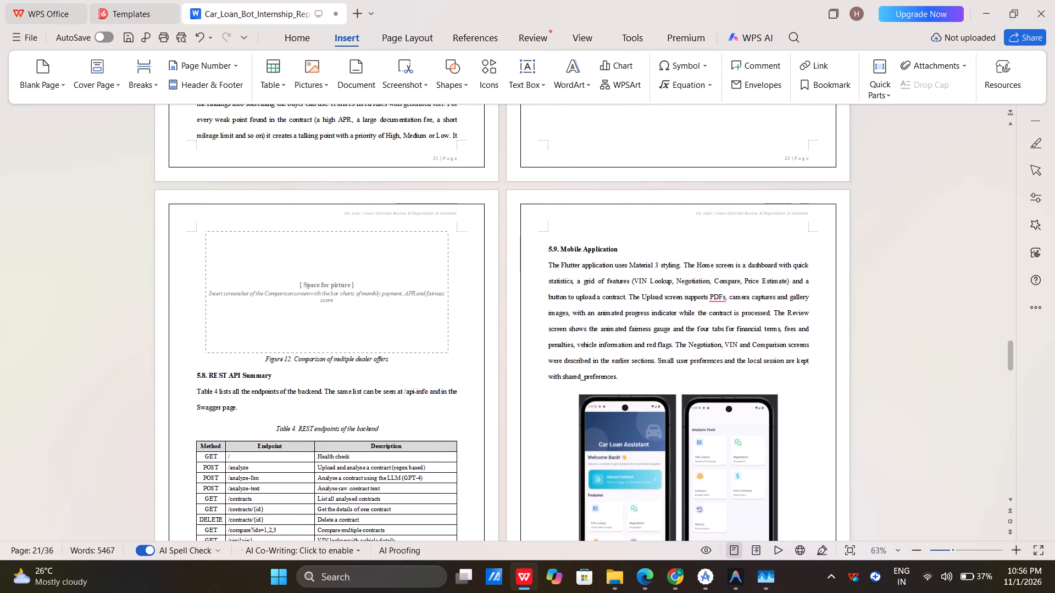
pyautogui.scroll(9, 601, 181)
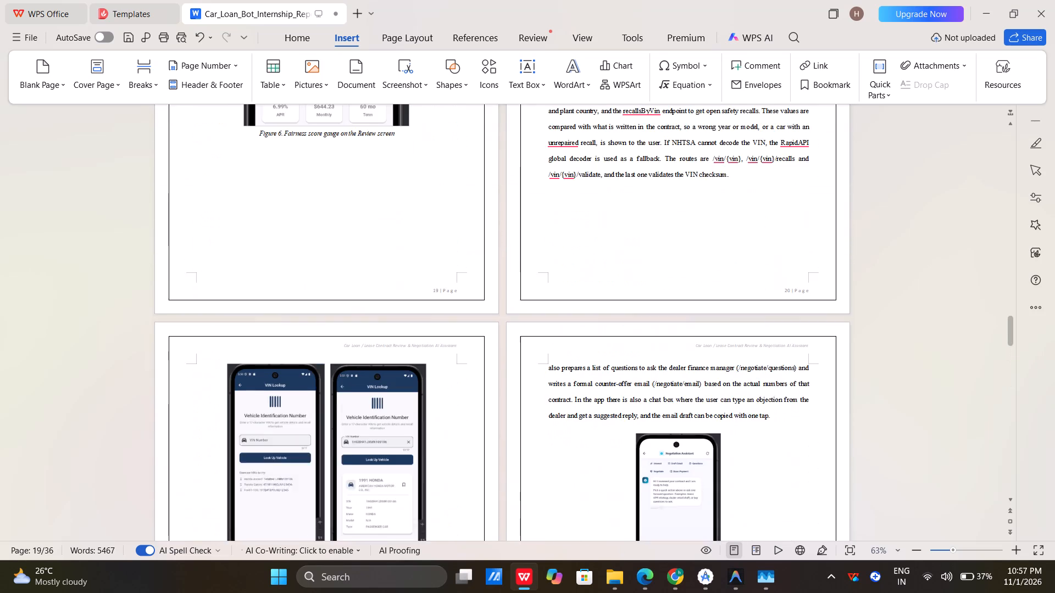
pyautogui.scroll(-6, 601, 181)
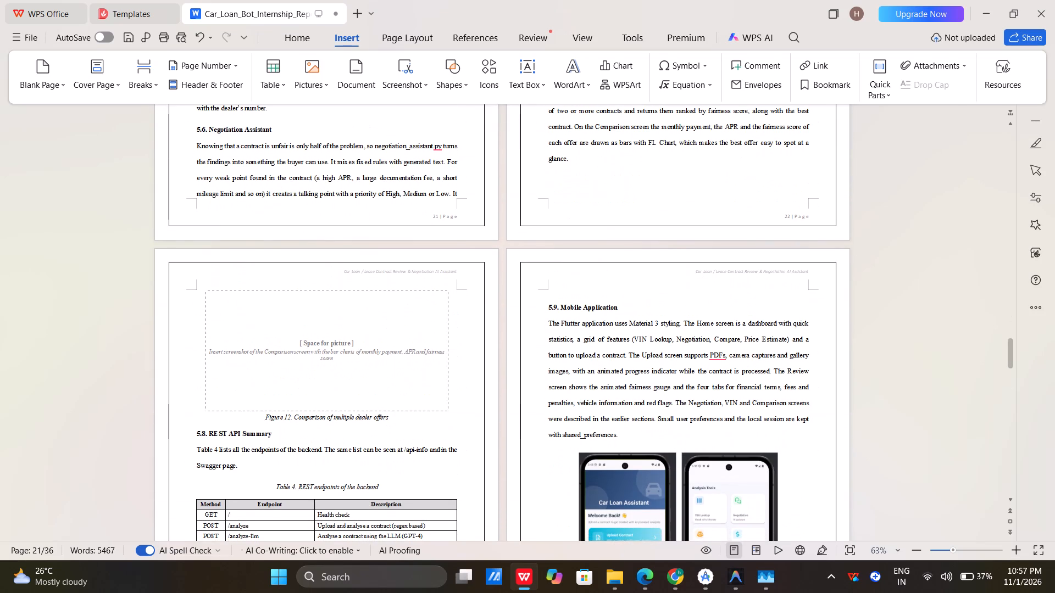
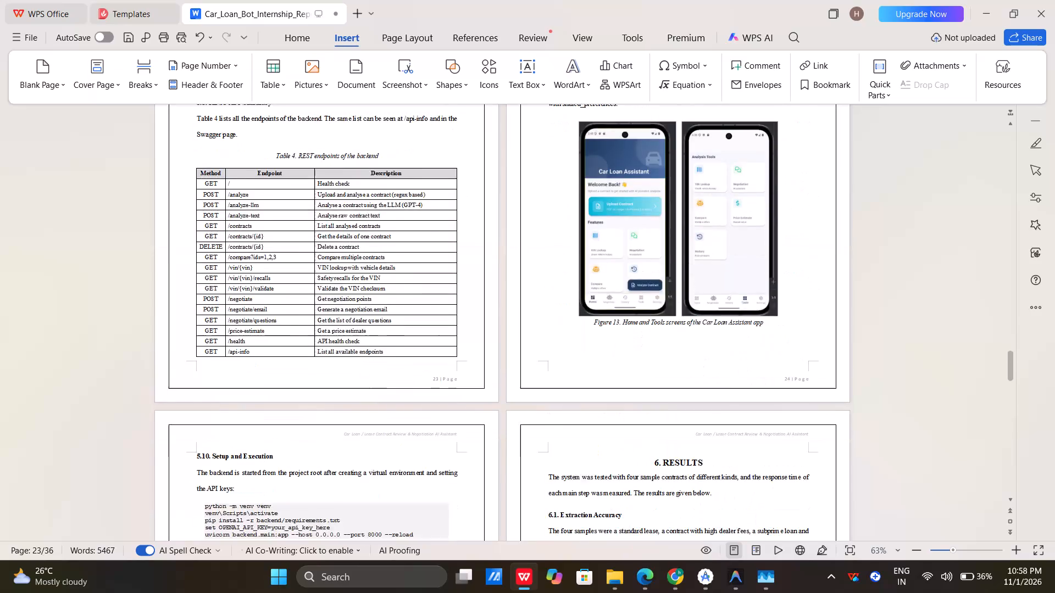
# Review the pages from section 5.10 through chapter 8 and back to the output screenshots for layout gaps.
pyautogui.scroll(-7, 664, 299)
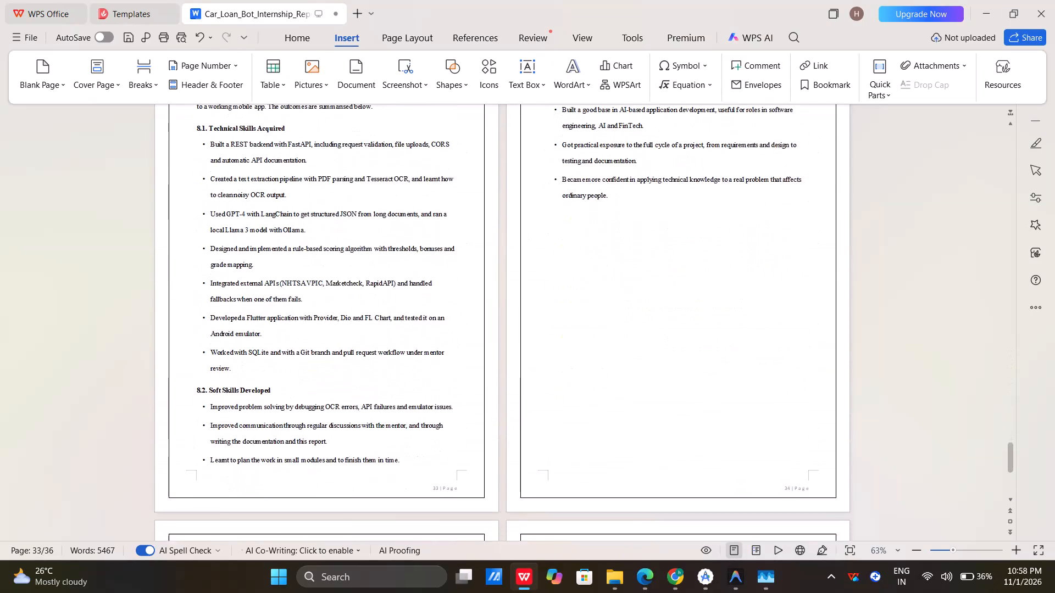
pyautogui.scroll(-4, 664, 299)
pyautogui.scroll(7, 664, 299)
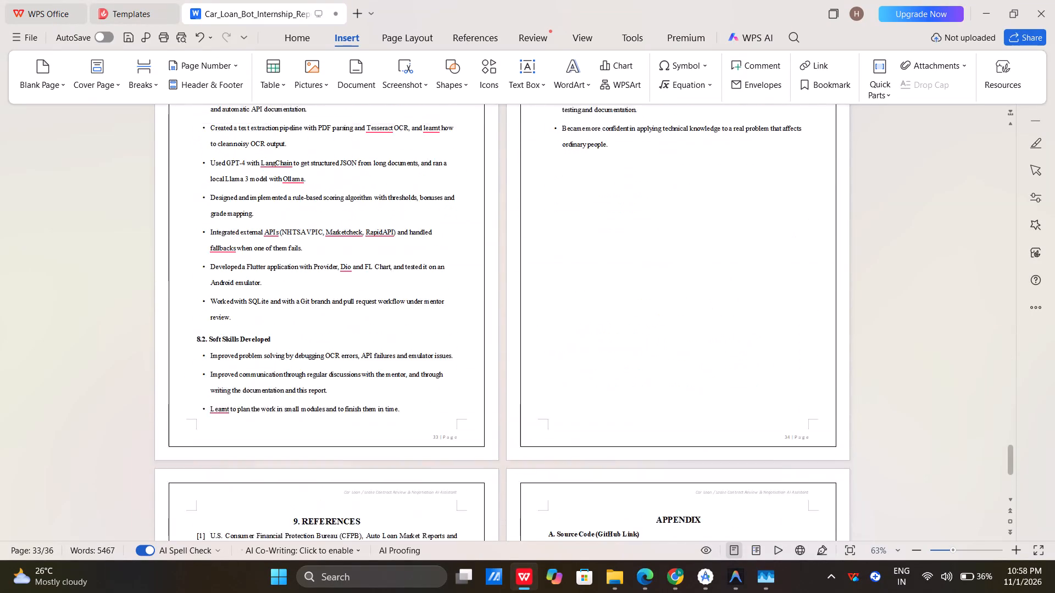
pyautogui.scroll(5, 664, 299)
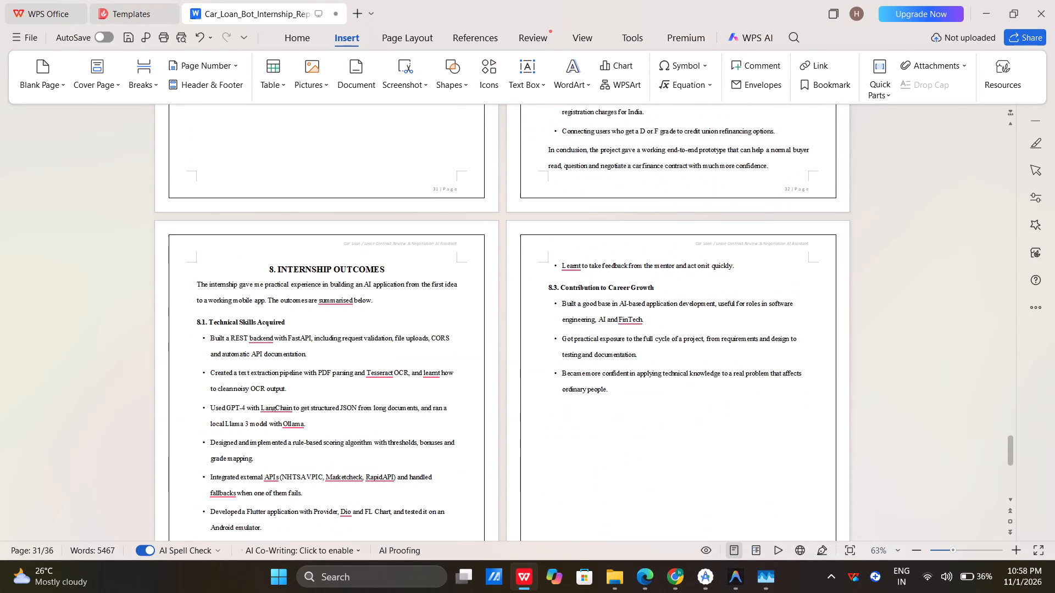
pyautogui.scroll(5, 664, 299)
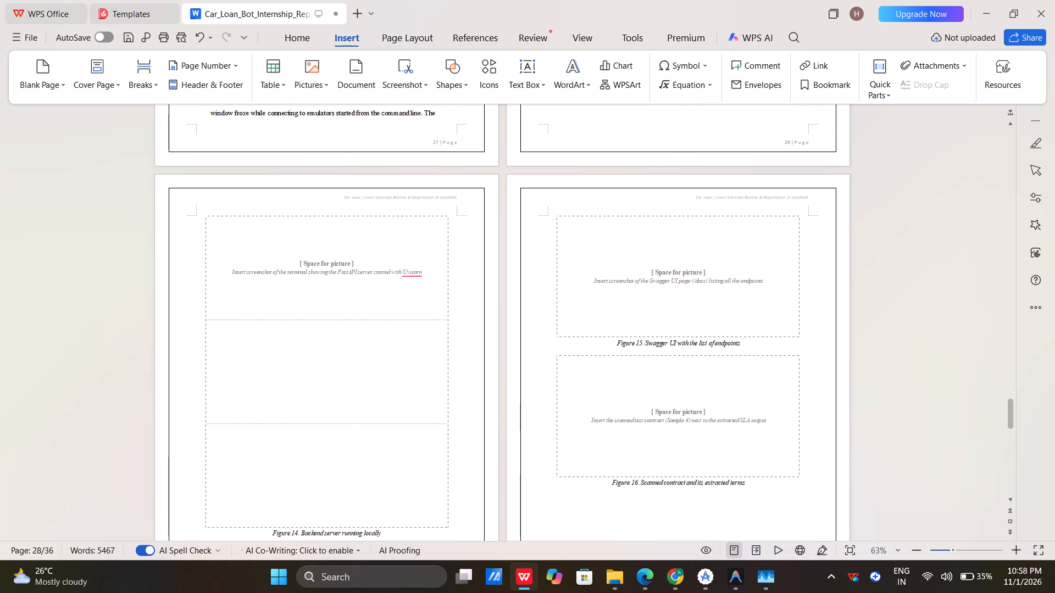
# Undo the empty line after the section 6.6 introduction and the two empty rows added beneath the Figure 14 placeholder.
pyautogui.scroll(-1, 664, 299)
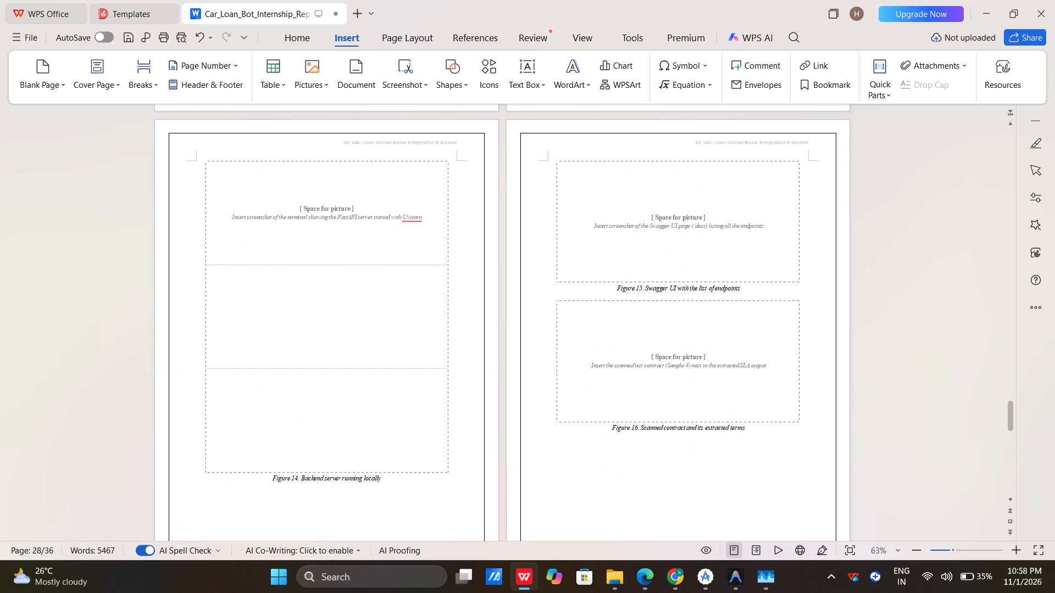
pyautogui.scroll(4, 664, 299)
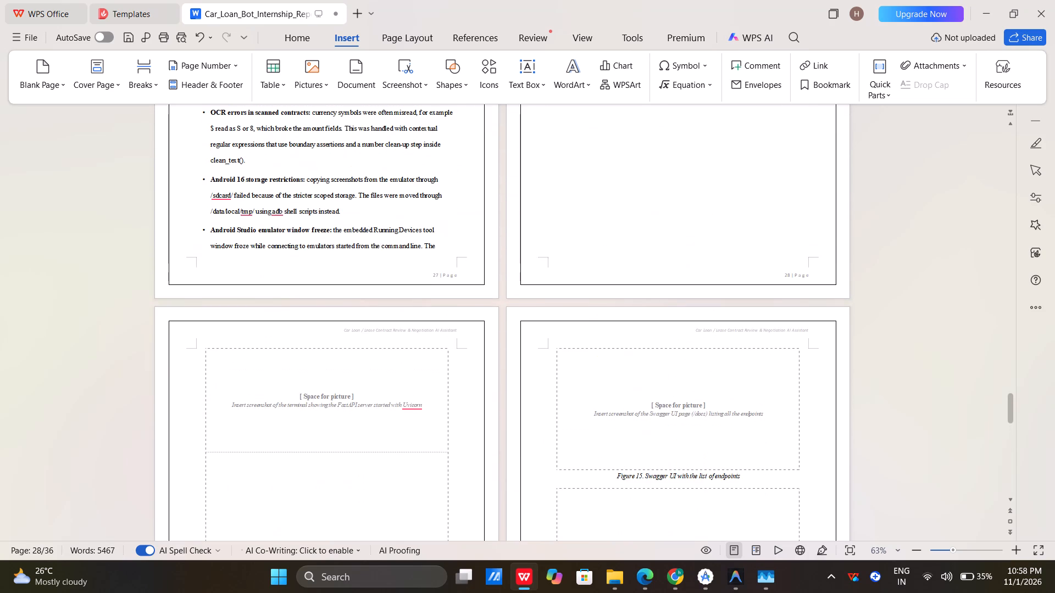
pyautogui.scroll(6, 664, 299)
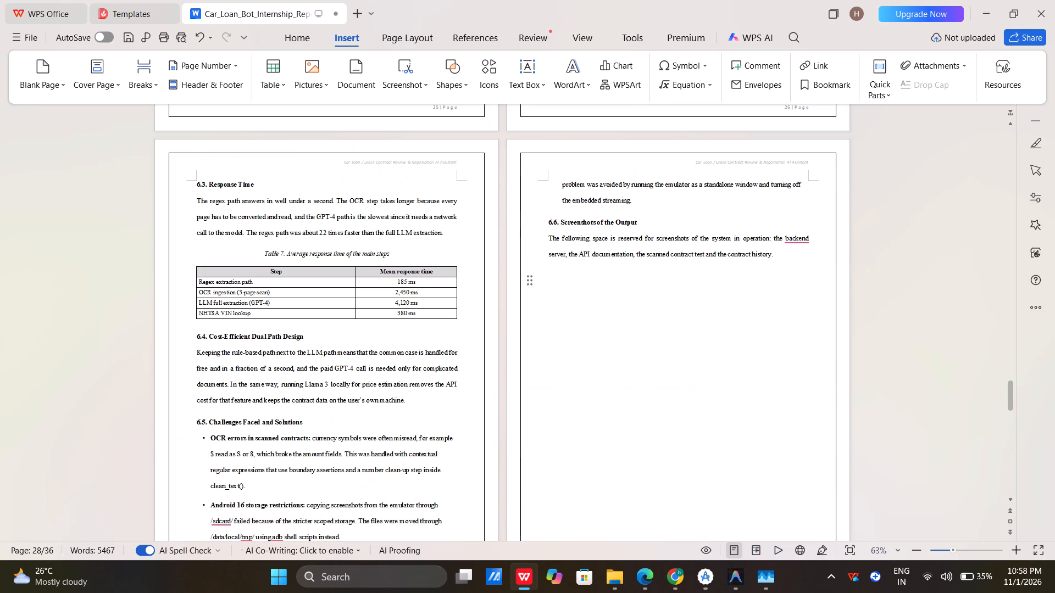
pyautogui.hotkey('ctrl', 'z')
pyautogui.hotkey('ctrl', 'z')
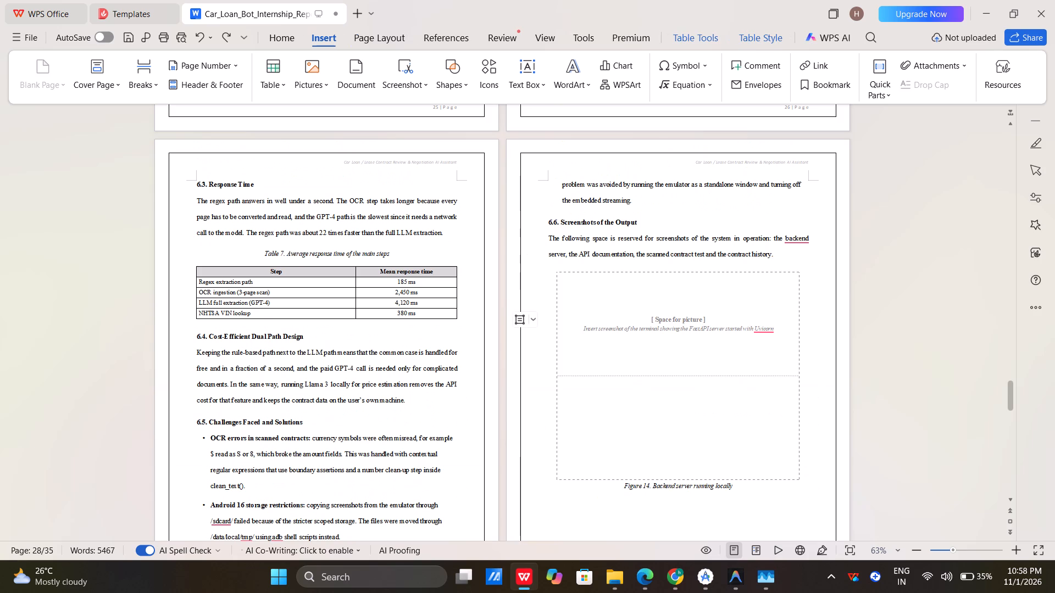
pyautogui.hotkey('ctrl', 'z')
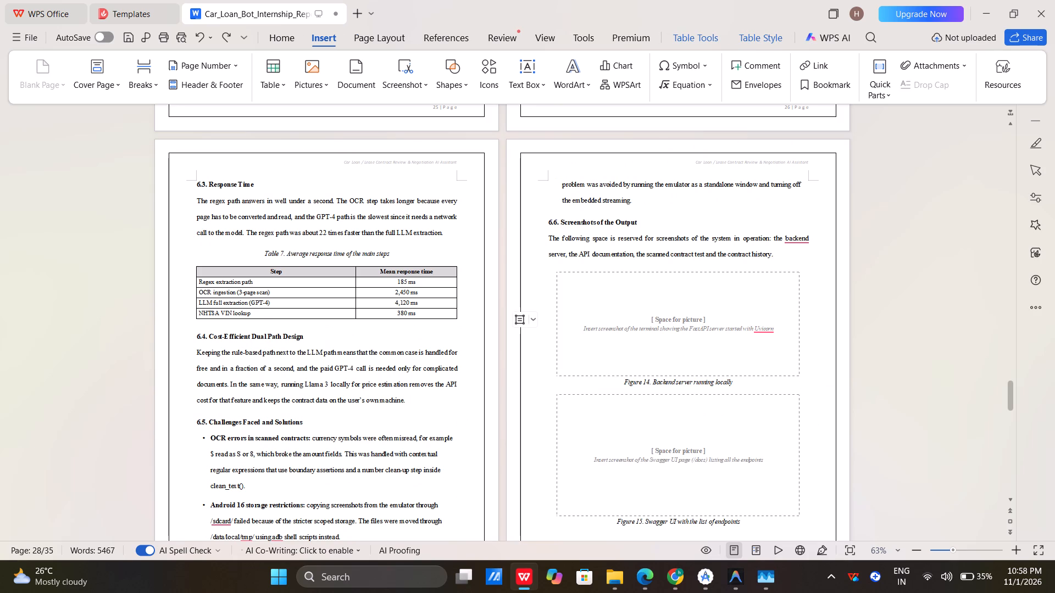
# Examine the picture placeholders for Figures 14 to 17 and the Figure 18 screenshot in section 6.6.
pyautogui.scroll(-3, 664, 299)
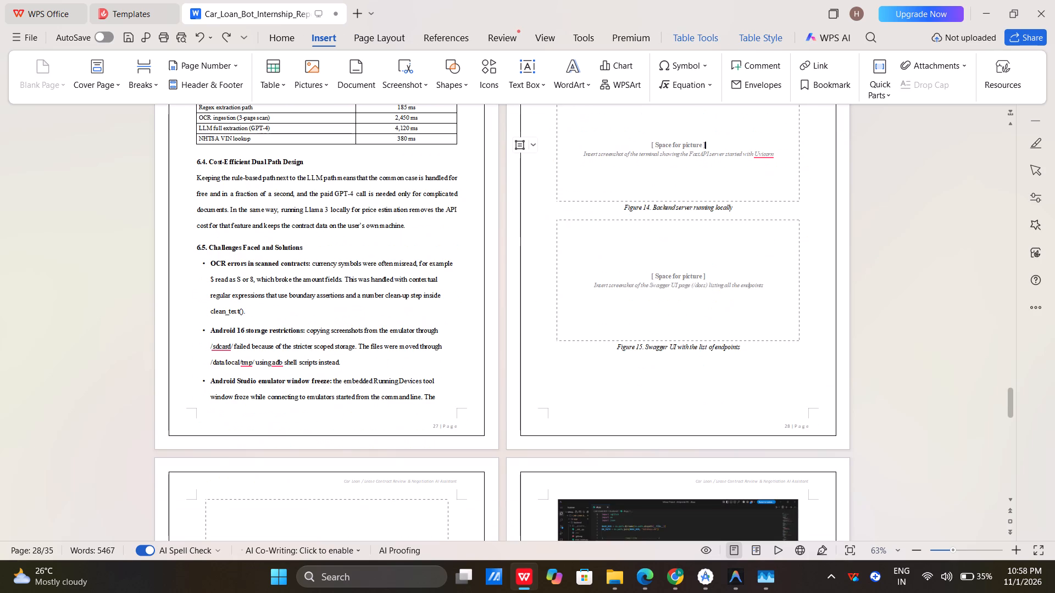
pyautogui.scroll(-3, 664, 299)
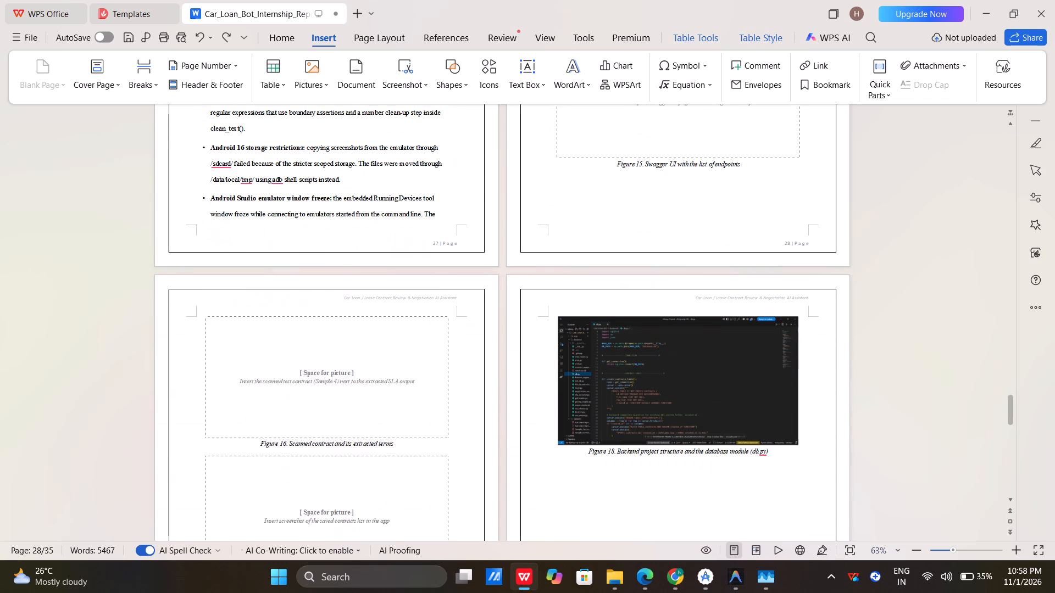
pyautogui.scroll(-1, 664, 299)
pyautogui.scroll(-2, 444, 417)
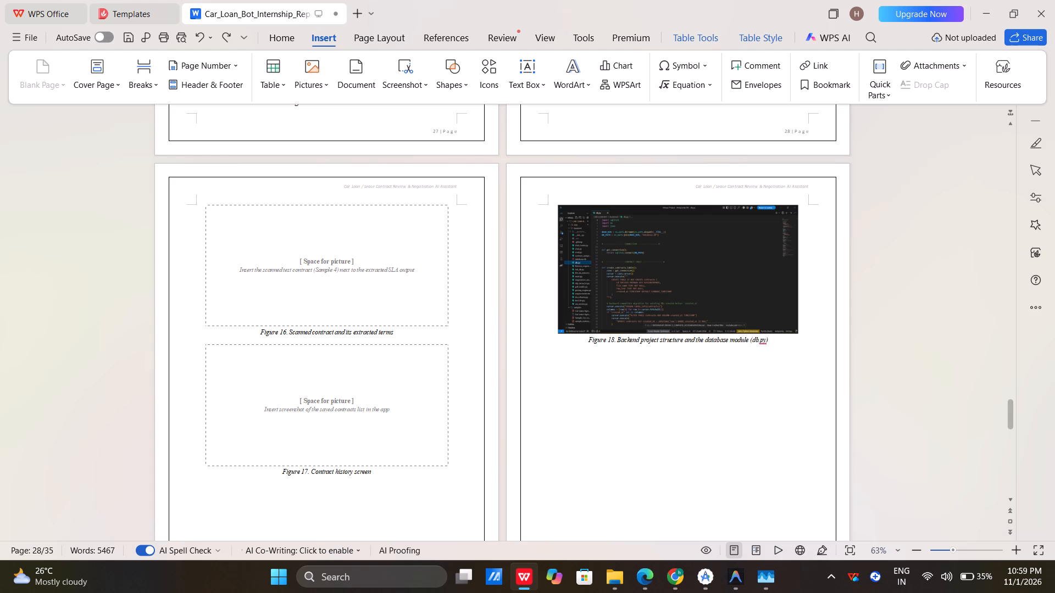
pyautogui.scroll(8, 444, 417)
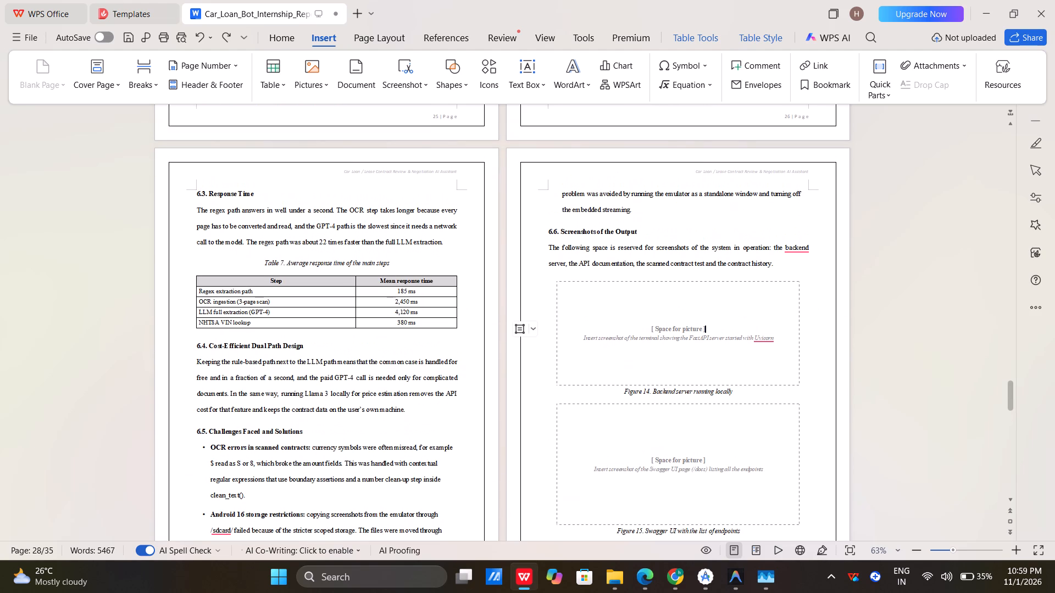
pyautogui.scroll(-3, 444, 417)
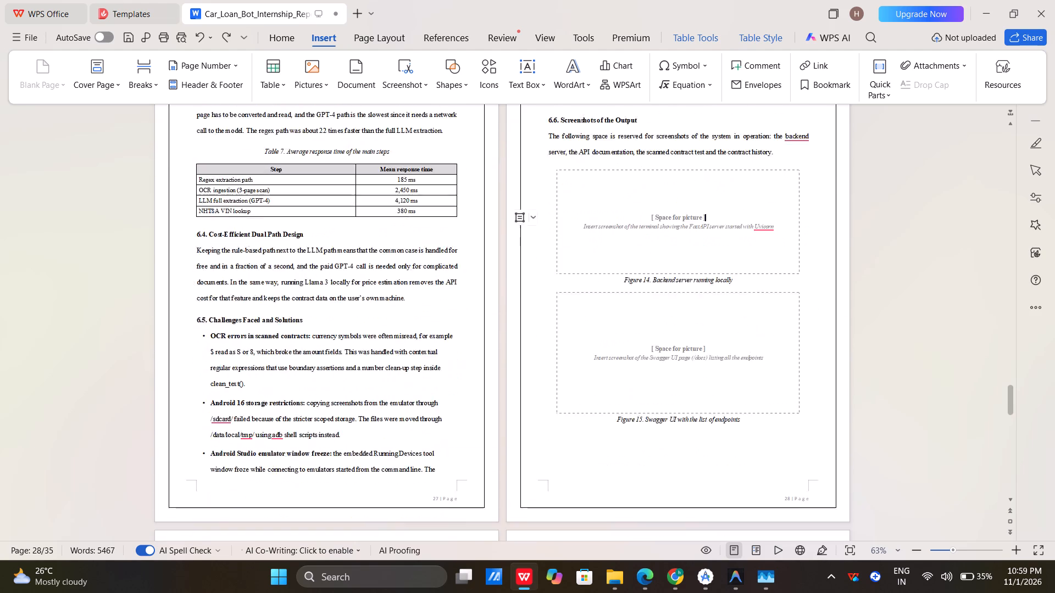
pyautogui.scroll(-10, 444, 417)
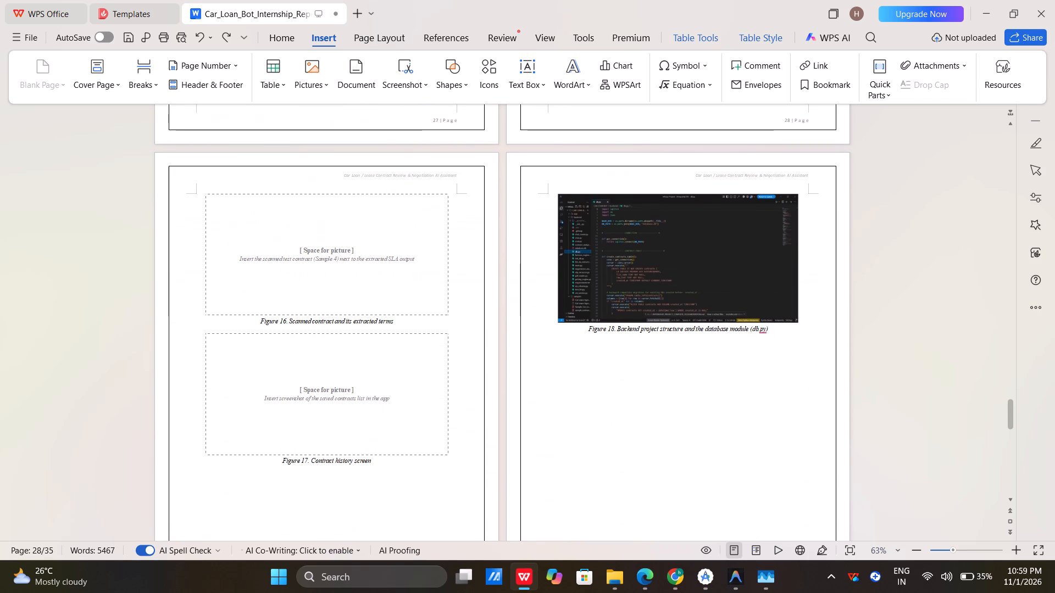
pyautogui.scroll(-3, 444, 417)
# Look back through the pages from section 6.6 to the pipeline and database diagrams in chapter 4 for unfilled figures.
pyautogui.scroll(14, 444, 417)
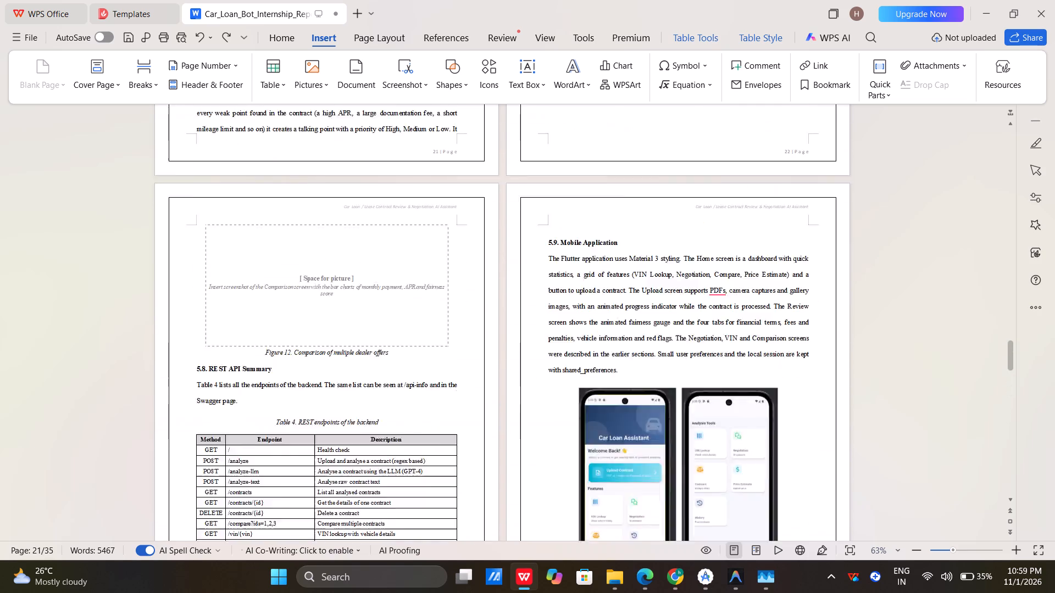
pyautogui.scroll(7, 444, 417)
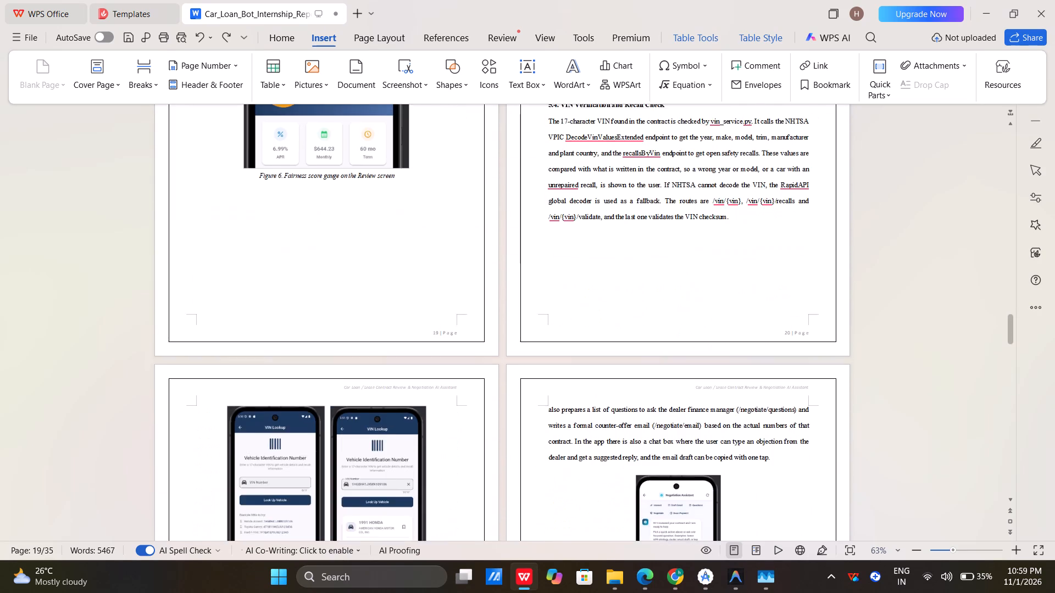
pyautogui.scroll(12, 444, 417)
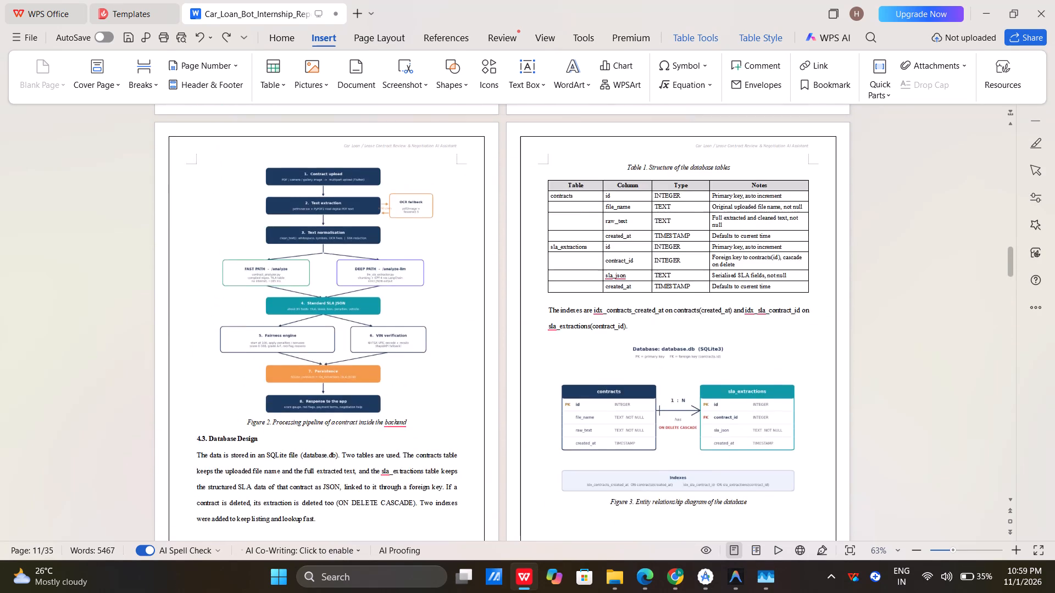
pyautogui.scroll(4, 444, 417)
# Compare the figures from the fairness gauge through section 6.6 with the Figure 12 placeholder in chapter 5 for missing screenshots.
pyautogui.scroll(-17, 444, 417)
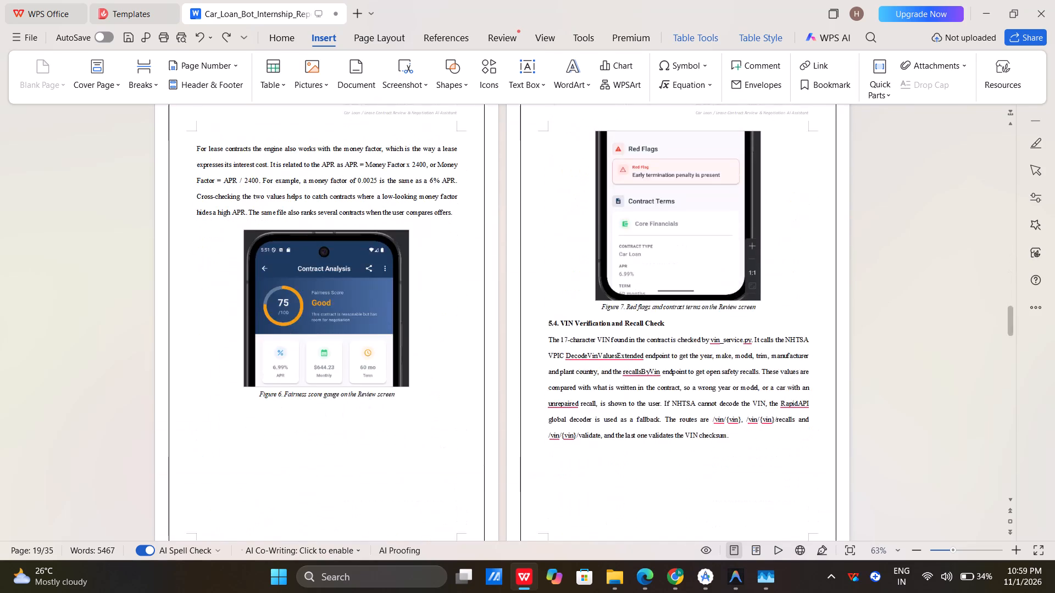
pyautogui.scroll(-10, 444, 417)
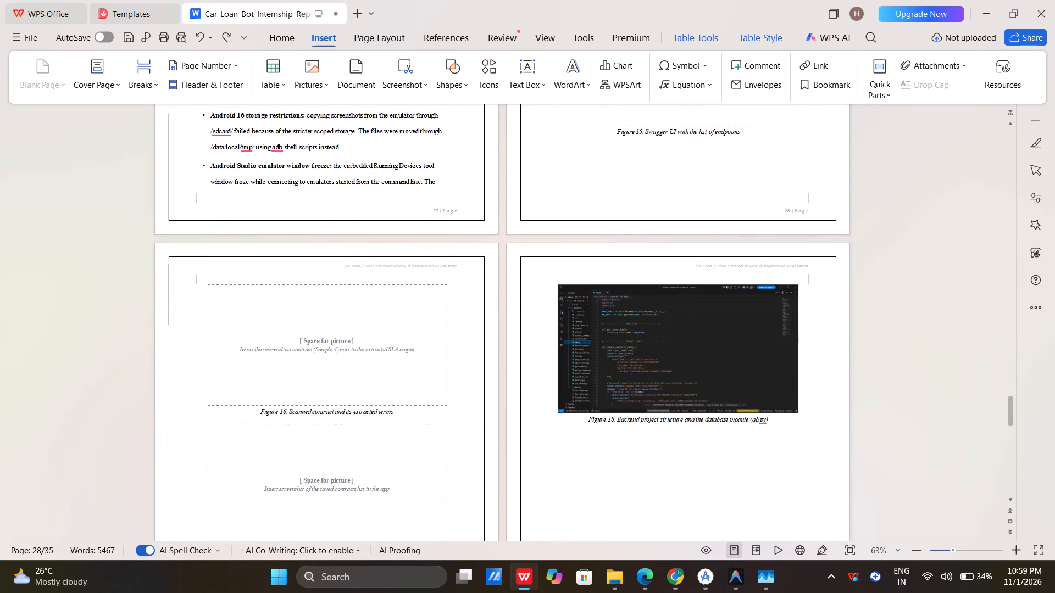
pyautogui.scroll(15, 444, 417)
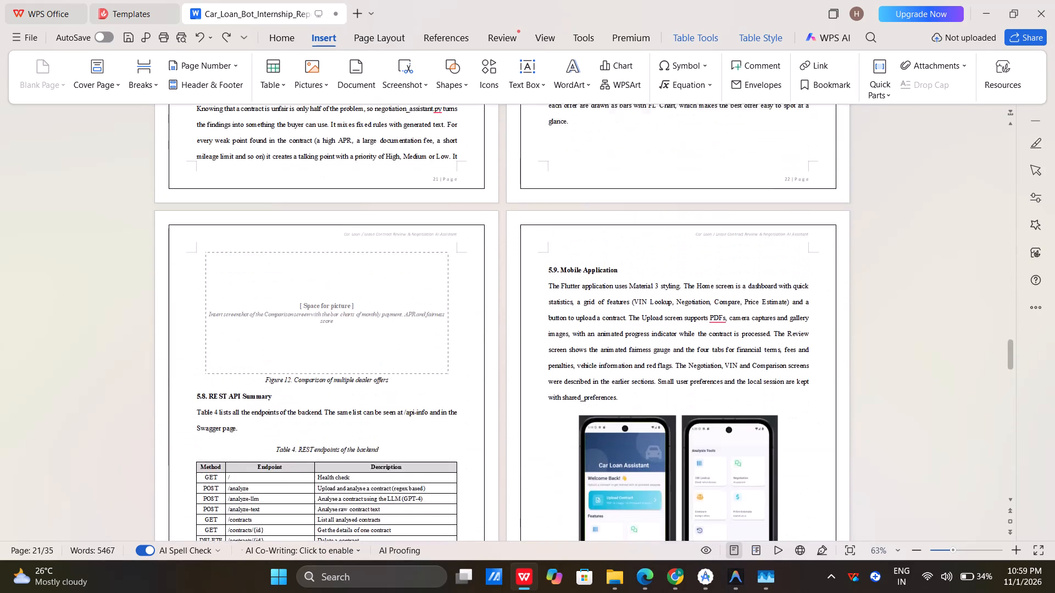
pyautogui.scroll(2, 444, 417)
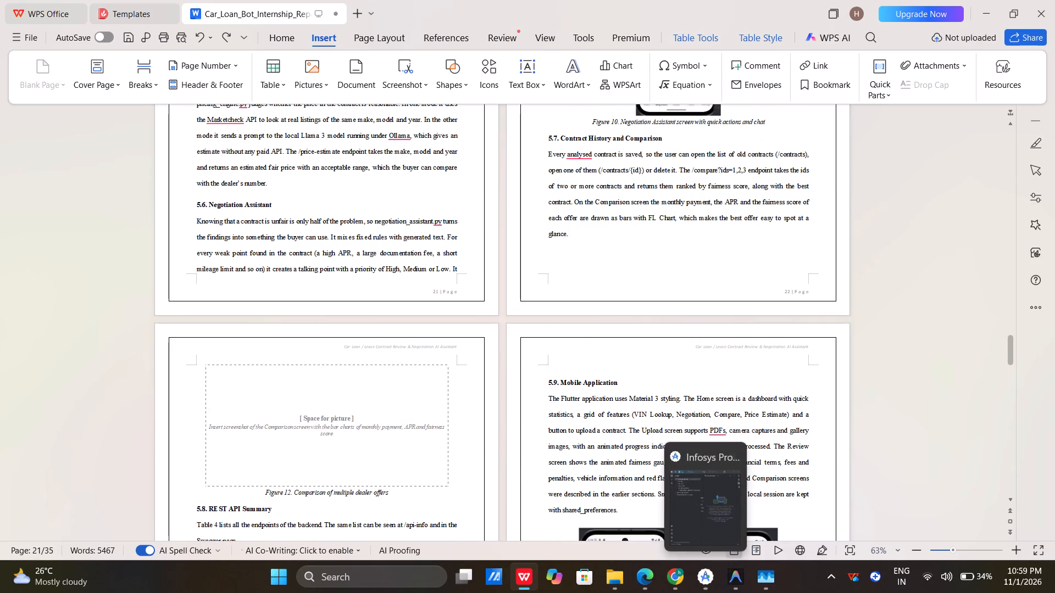
# Check the remaining pages from the Figure 12 comparison placeholder to the certificate placeholder in the Appendix.
pyautogui.scroll(-14, 611, 388)
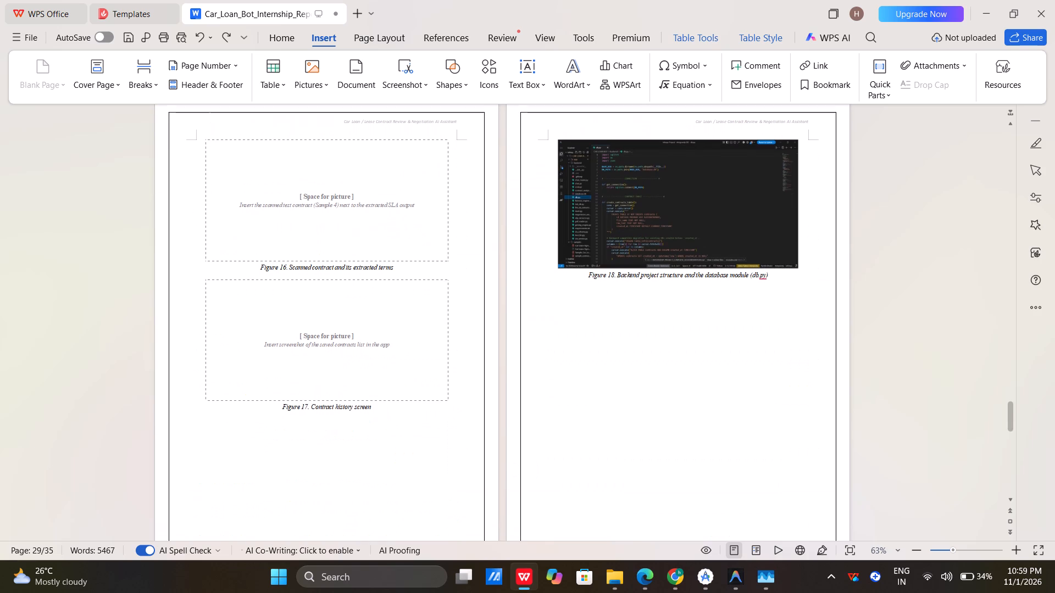
pyautogui.scroll(-9, 611, 388)
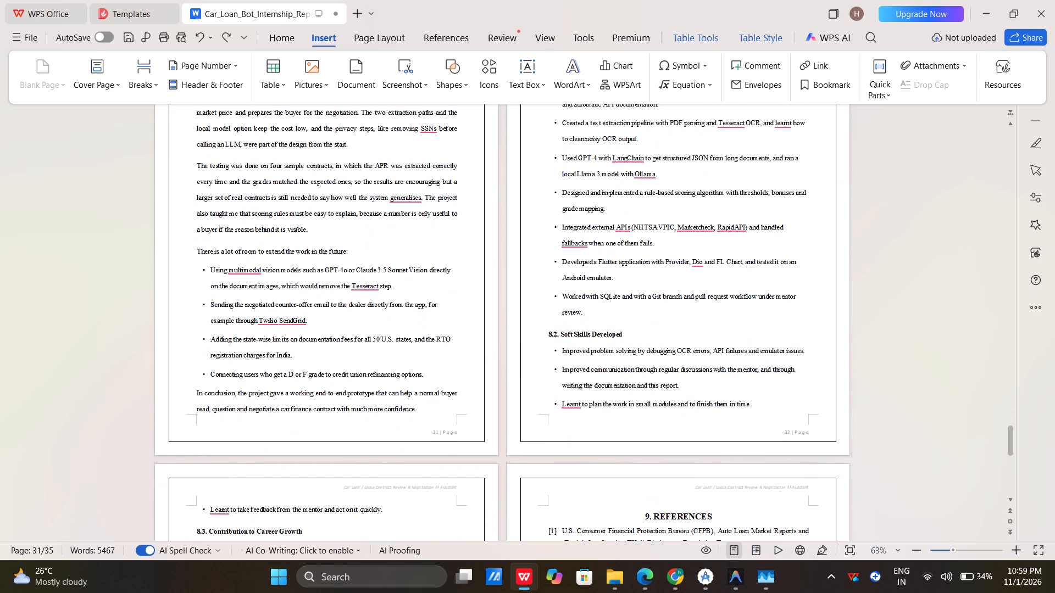
pyautogui.scroll(-3, 611, 388)
pyautogui.scroll(5, 611, 388)
pyautogui.scroll(-5, 611, 388)
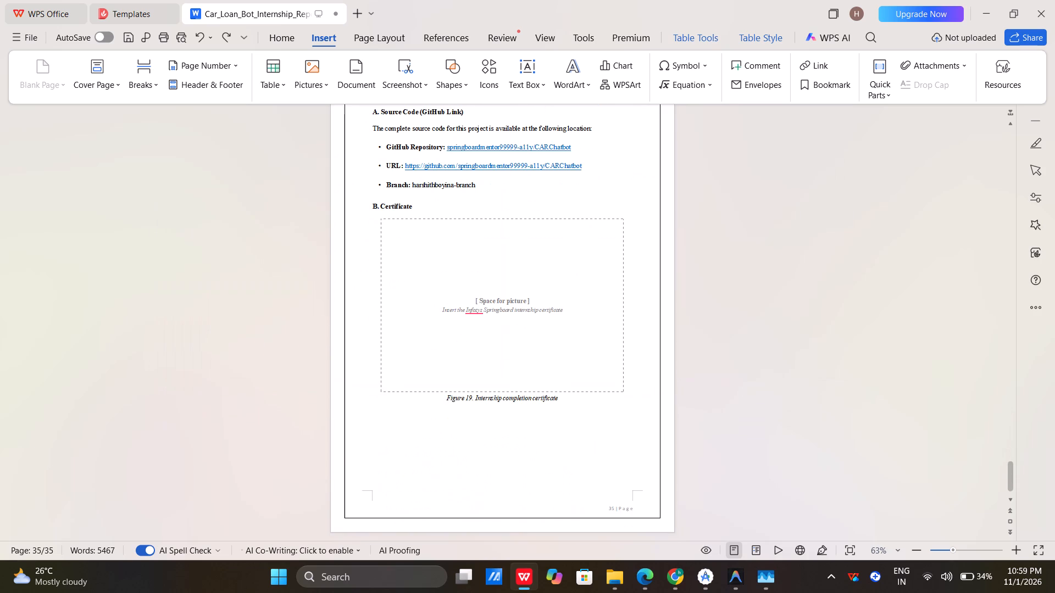
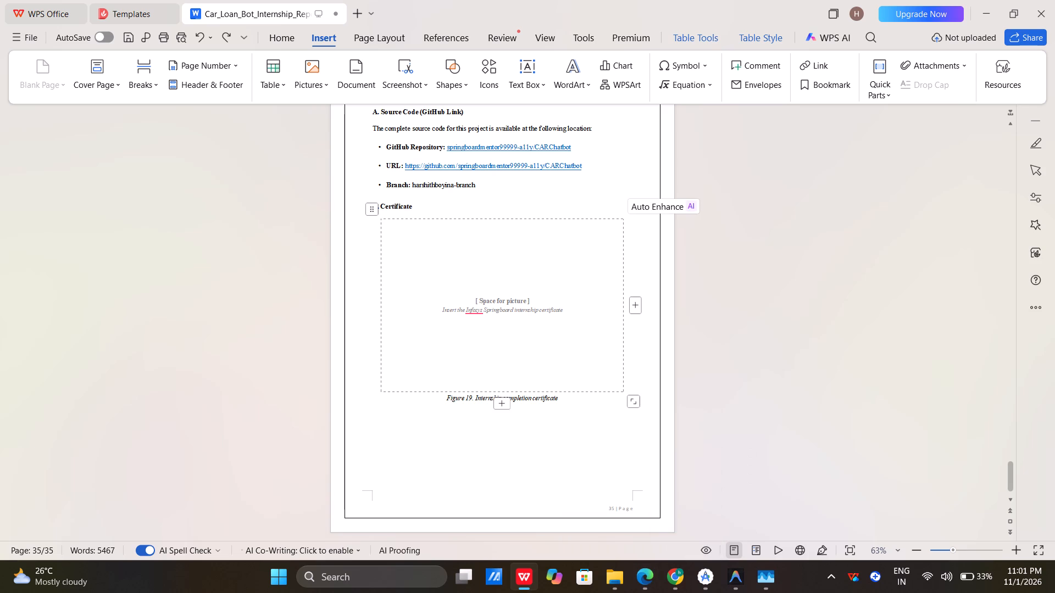
# Look back from the Appendix certificate placeholder to the start of chapter 6 and the Figure 13 app screens for unfilled figures.
pyautogui.scroll(8, 606, 339)
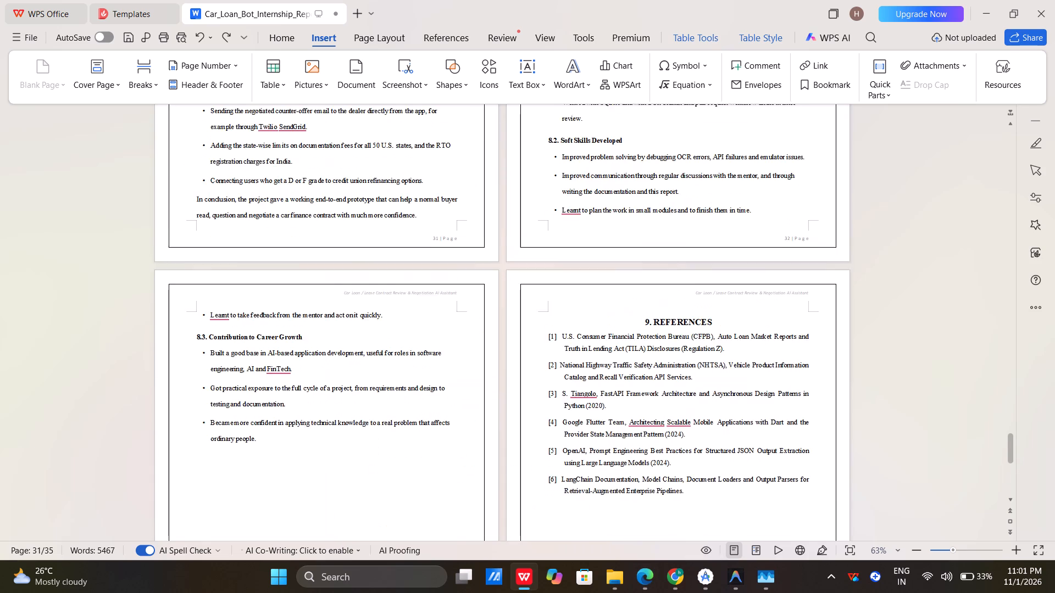
pyautogui.scroll(8, 606, 339)
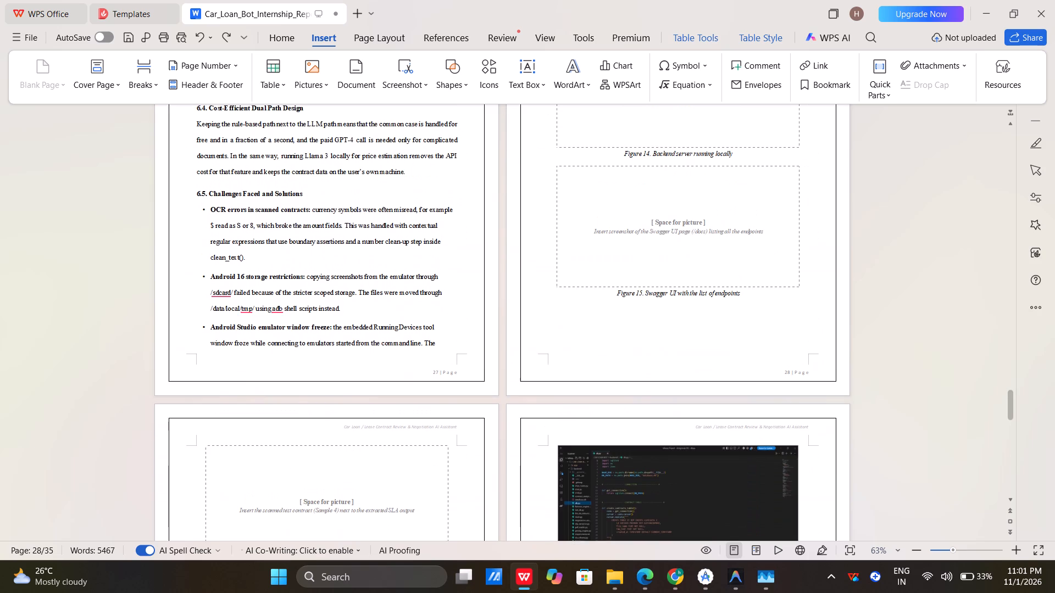
pyautogui.scroll(3, 606, 339)
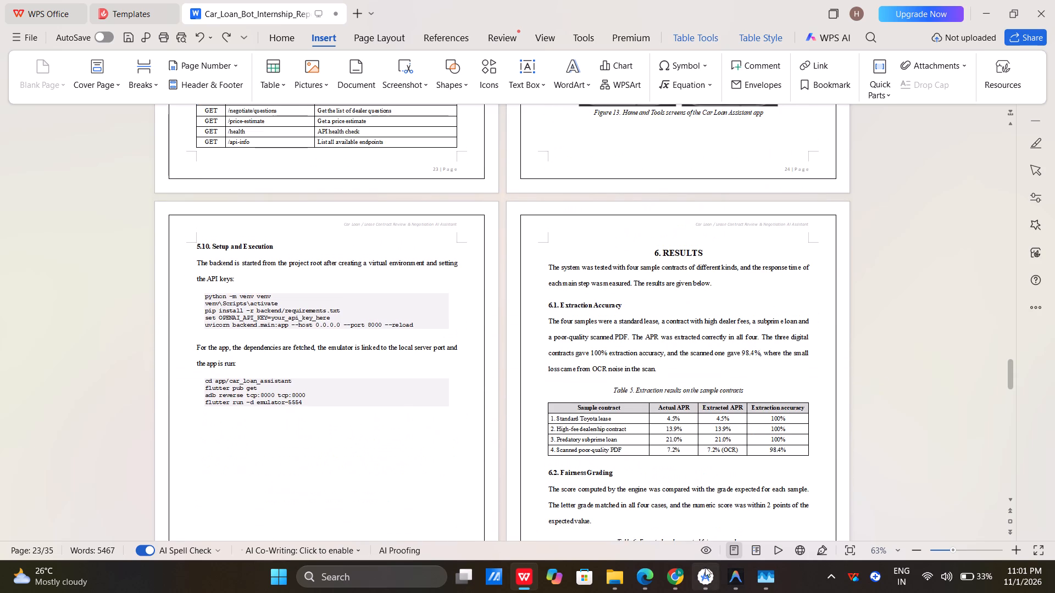
# Switch to Android Studio, launch the Pixel 9a virtual device and show the running devices view.
pyautogui.click(705, 567)
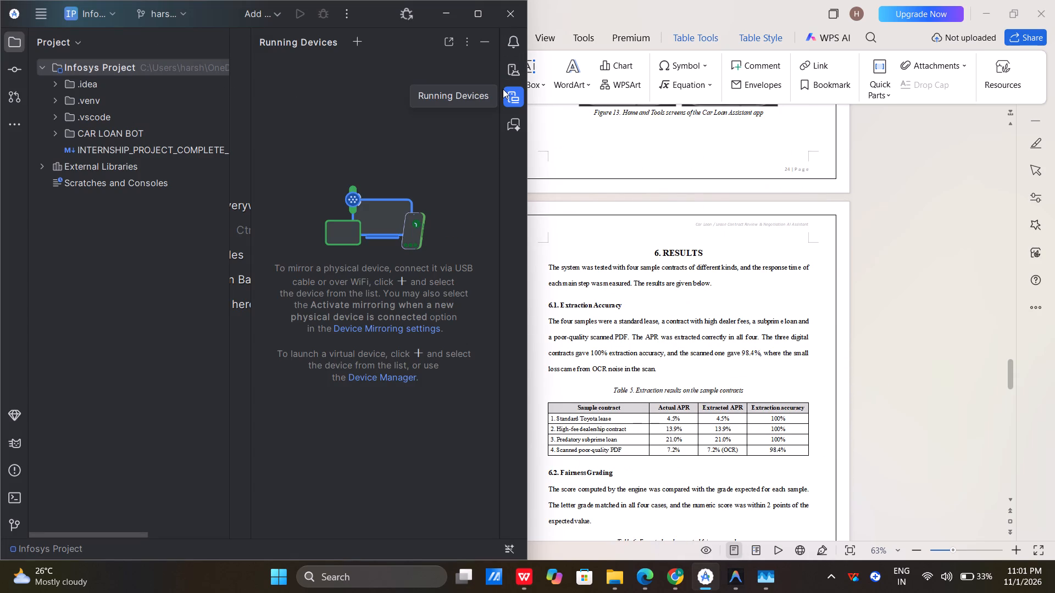
pyautogui.click(513, 69)
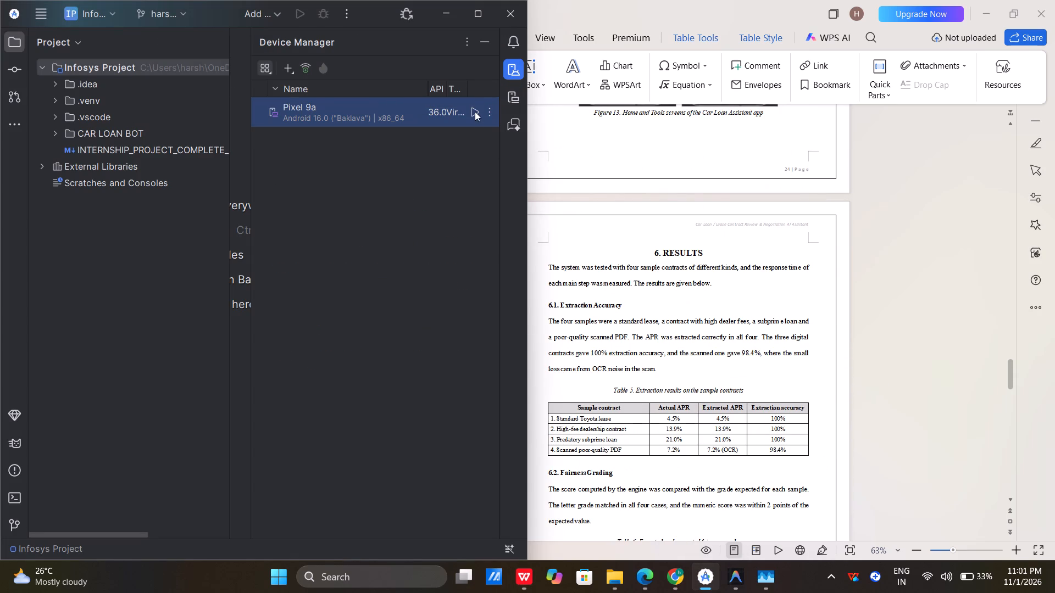
pyautogui.click(475, 115)
pyautogui.click(508, 103)
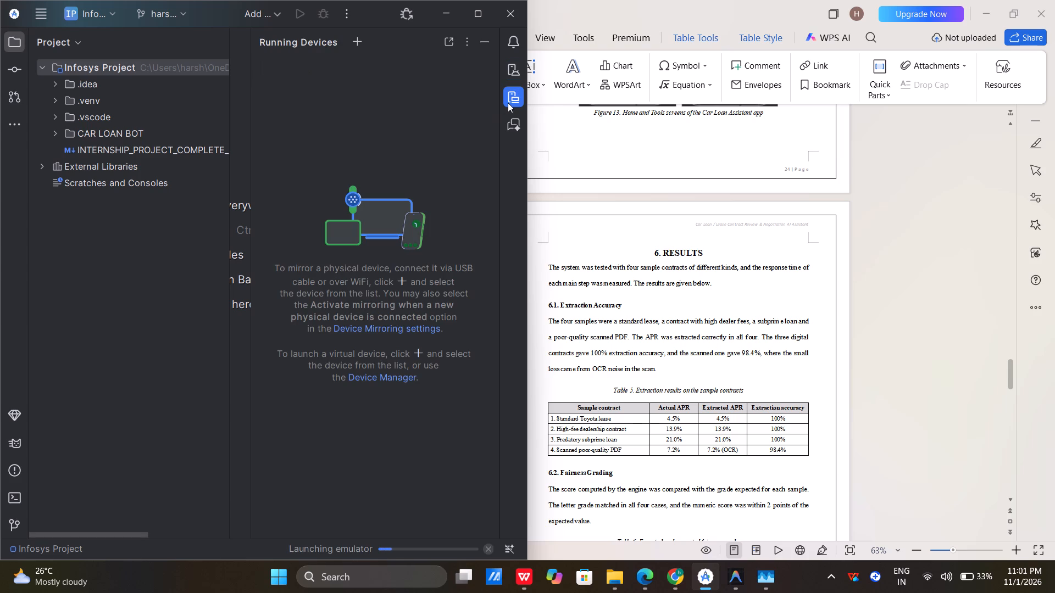
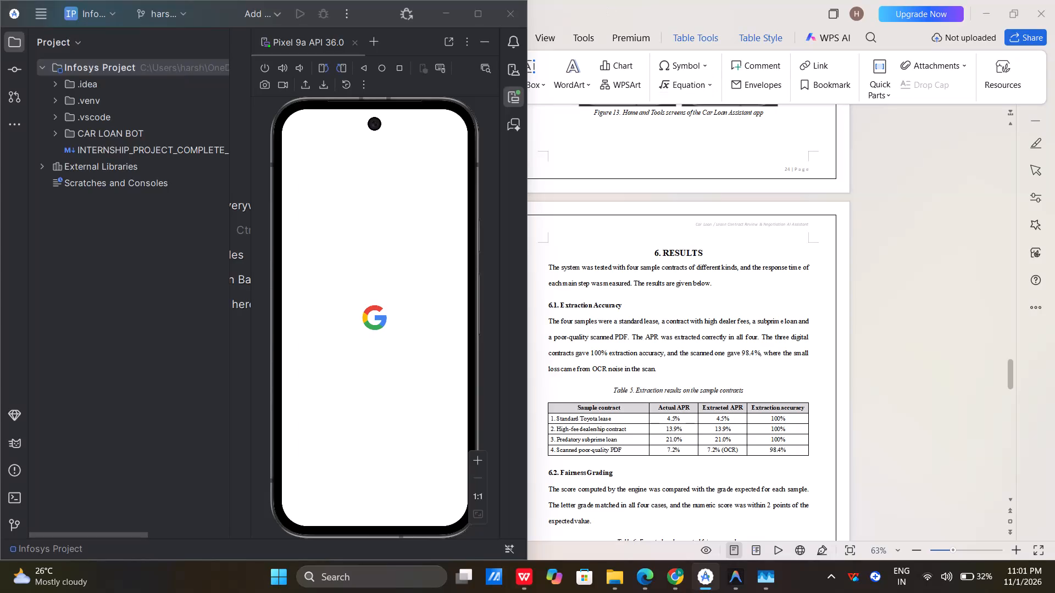
# Switch back to the report in WPS Office and look through chapter 6 onward to the Appendix certificate placeholder.
pyautogui.click(702, 214)
pyautogui.scroll(4, 702, 214)
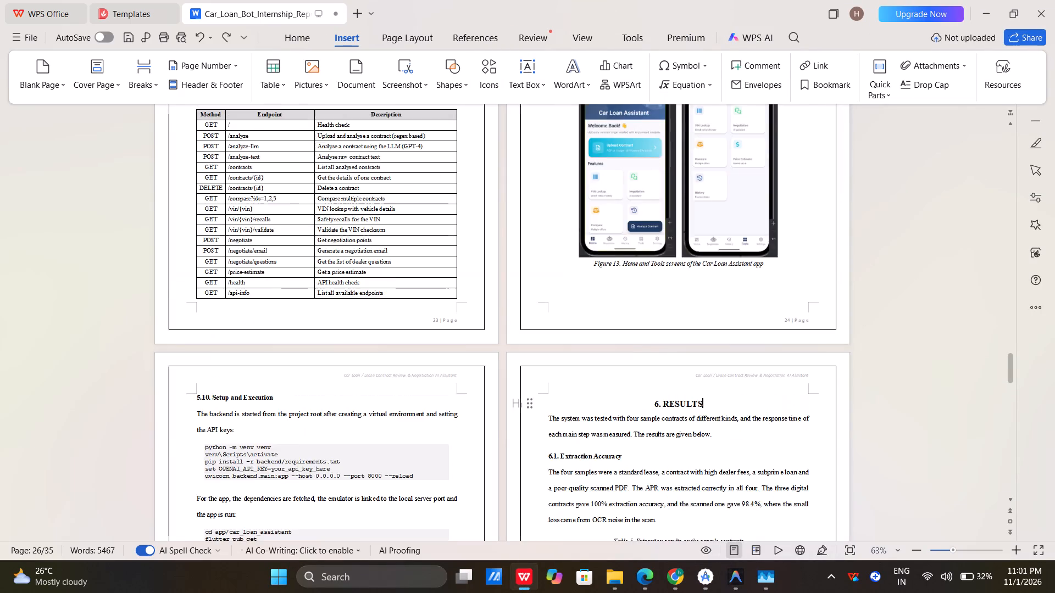
pyautogui.scroll(-16, 702, 214)
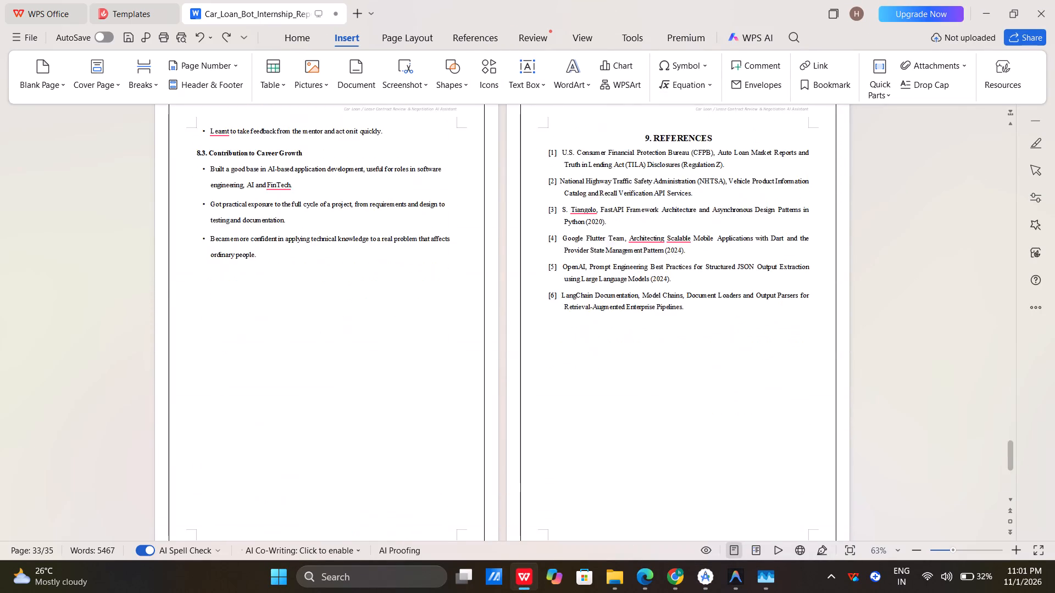
pyautogui.scroll(5, 702, 214)
pyautogui.scroll(-5, 702, 214)
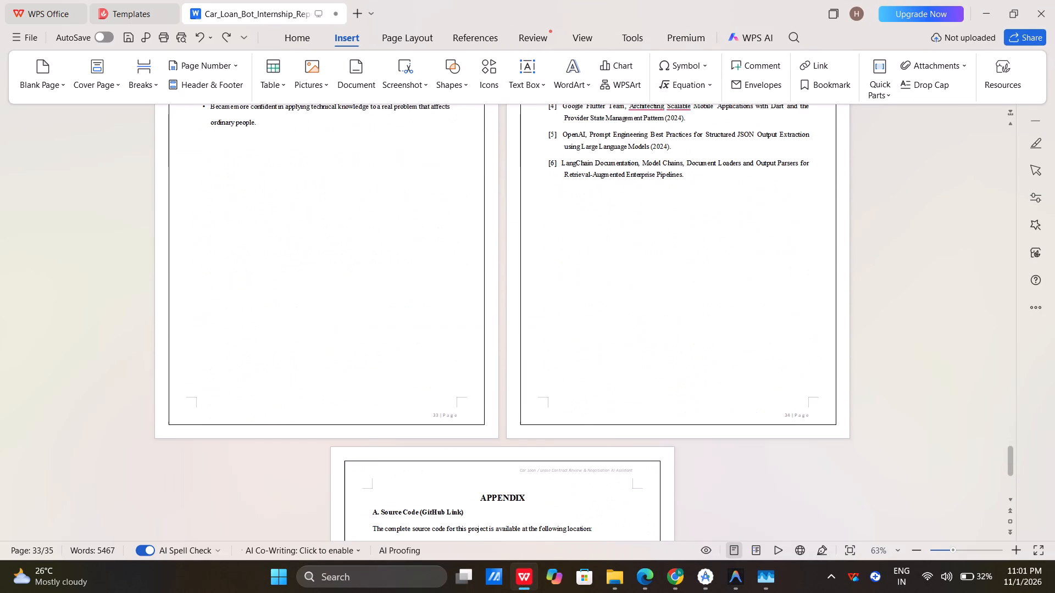
pyautogui.scroll(-3, 702, 214)
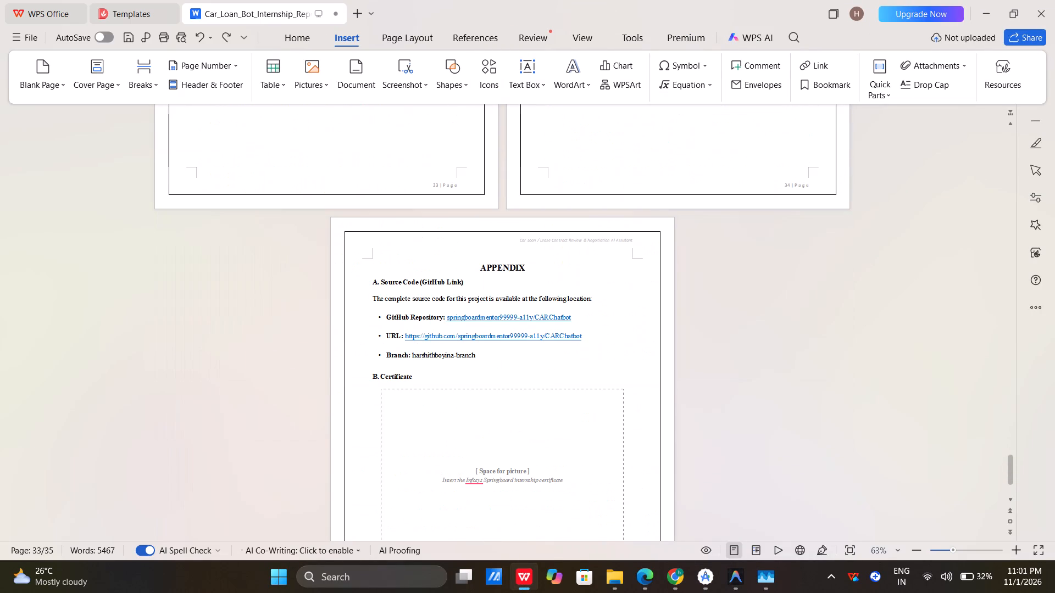
# Look back through the report from the Appendix to chapter 2, checking figures, placeholders and section content.
pyautogui.scroll(12, 702, 214)
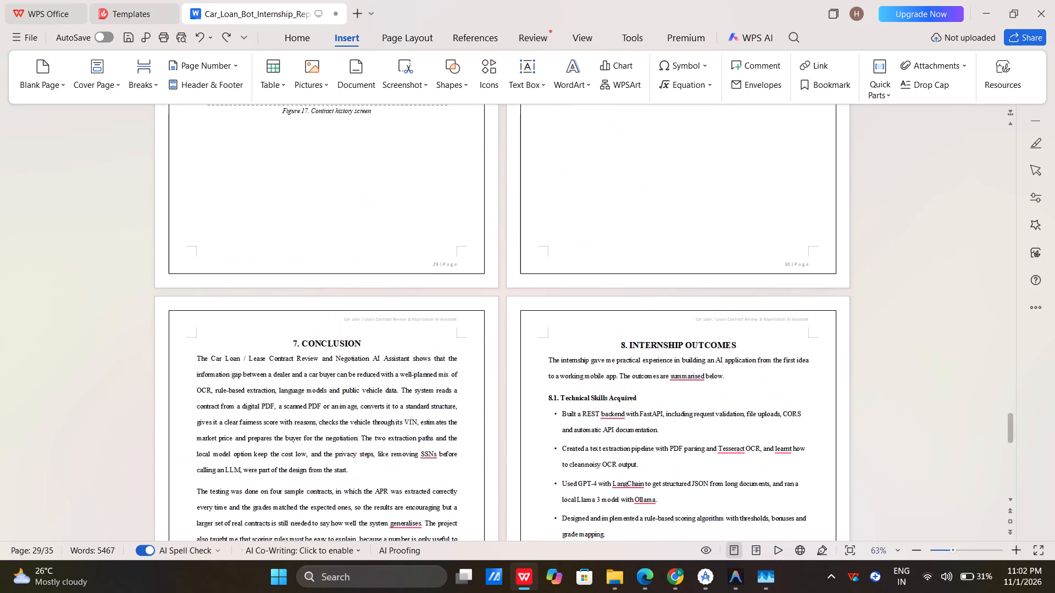
pyautogui.hscroll(1, 702, 214)
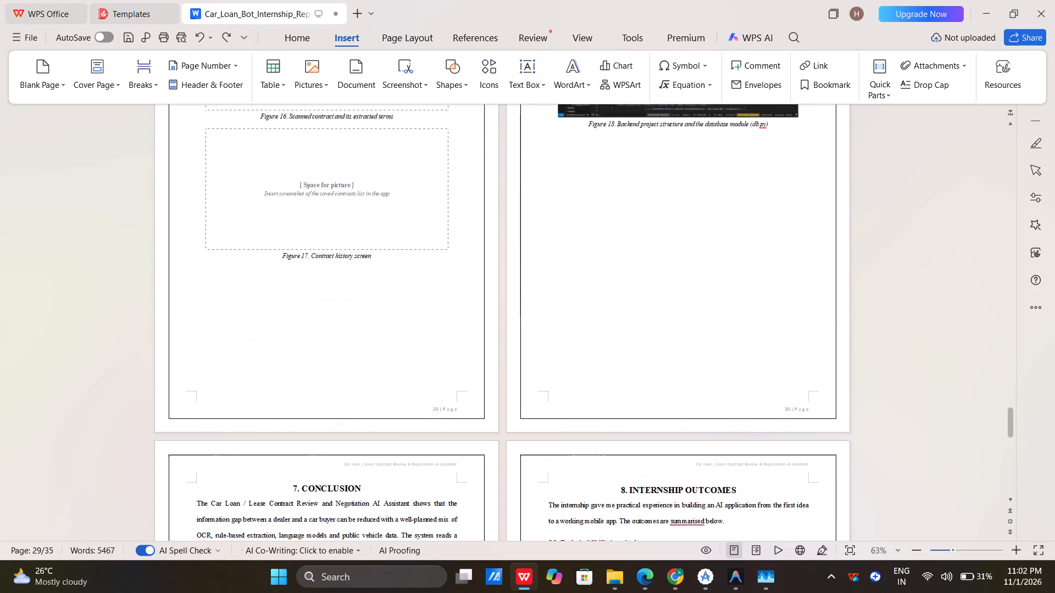
pyautogui.scroll(14, 702, 214)
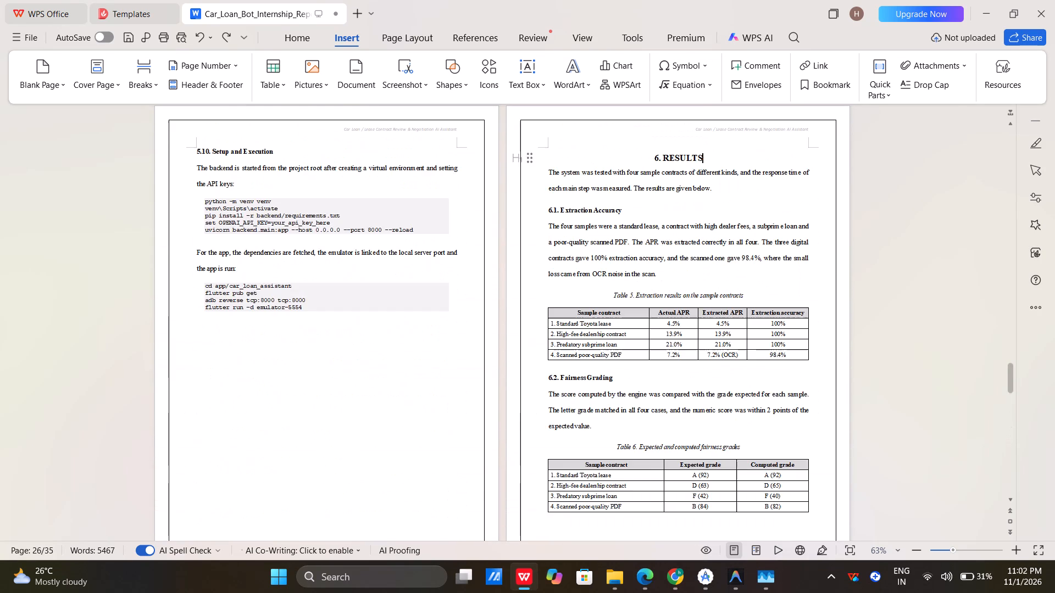
pyautogui.scroll(6, 702, 214)
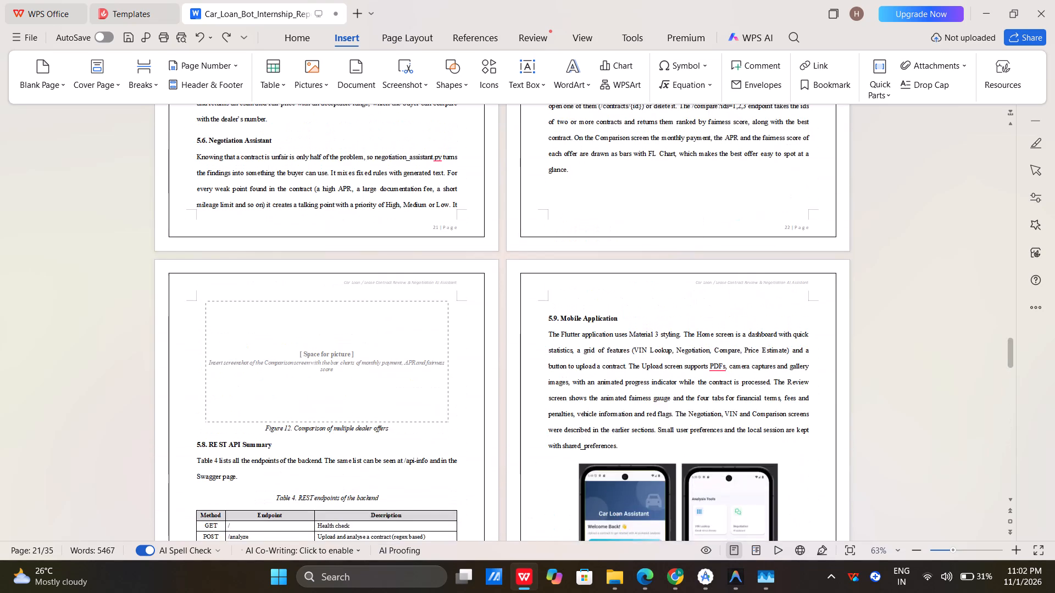
pyautogui.scroll(6, 702, 214)
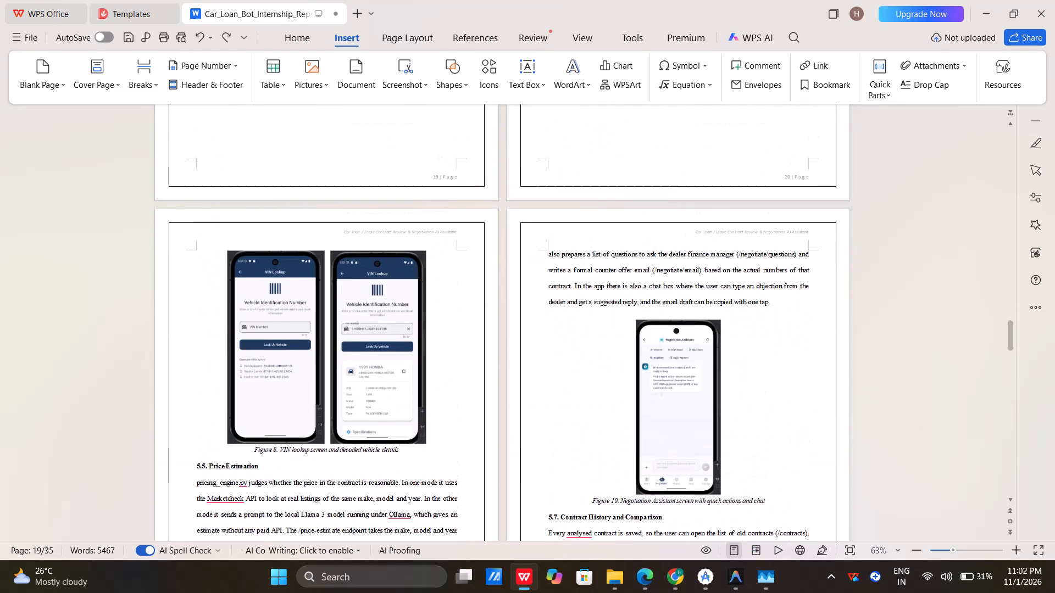
pyautogui.scroll(18, 702, 214)
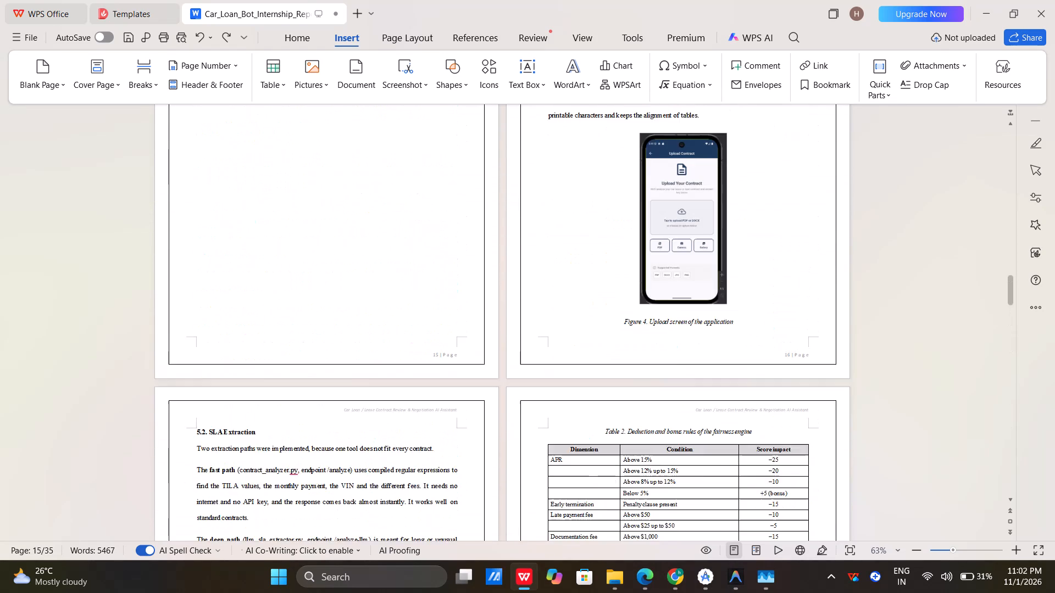
pyautogui.scroll(8, 702, 214)
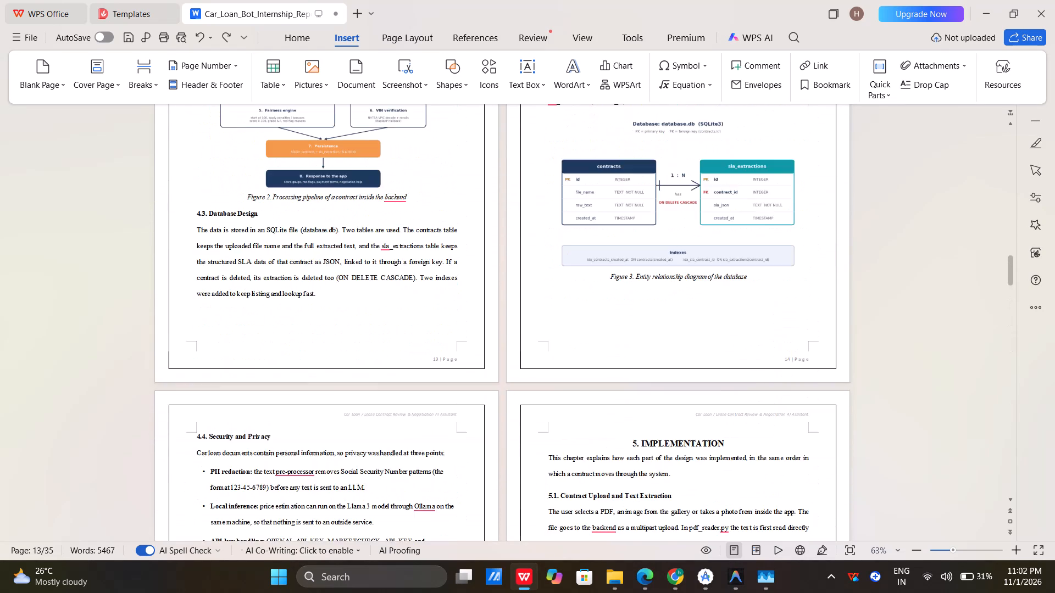
pyautogui.scroll(1, 702, 214)
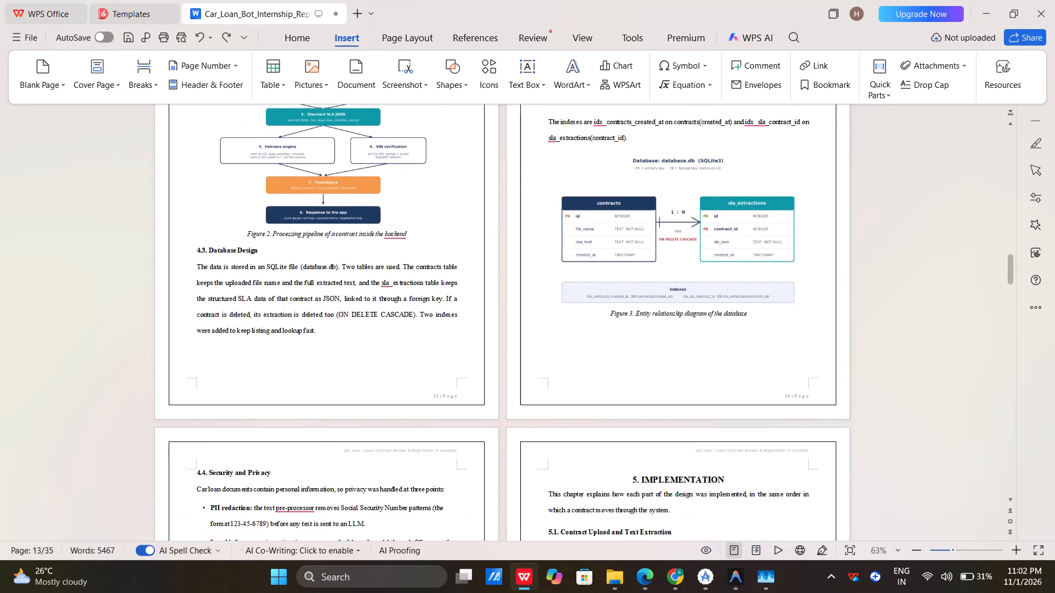
pyautogui.scroll(4, 702, 214)
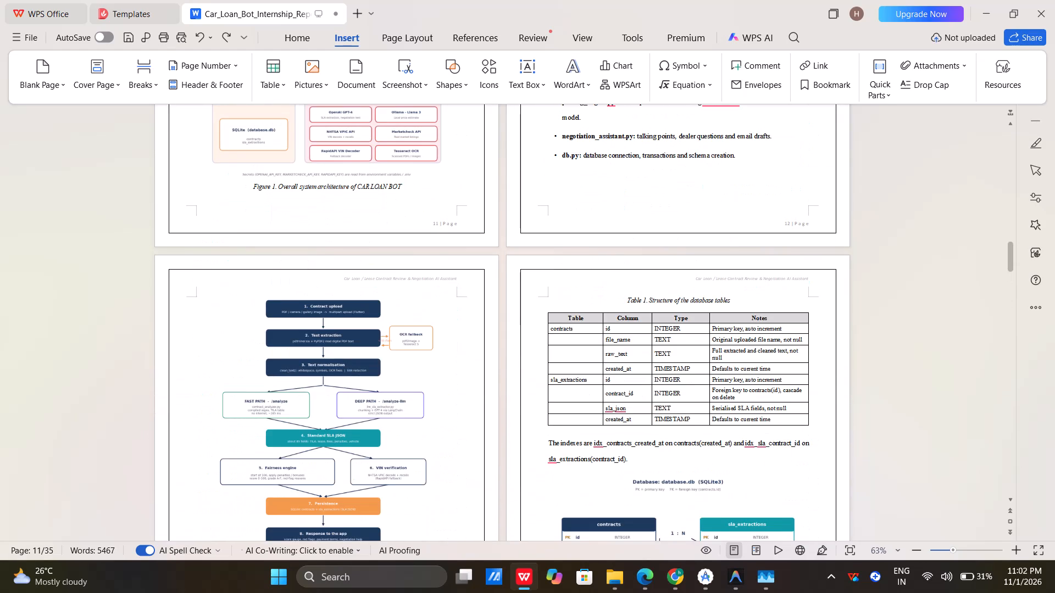
pyautogui.scroll(12, 702, 214)
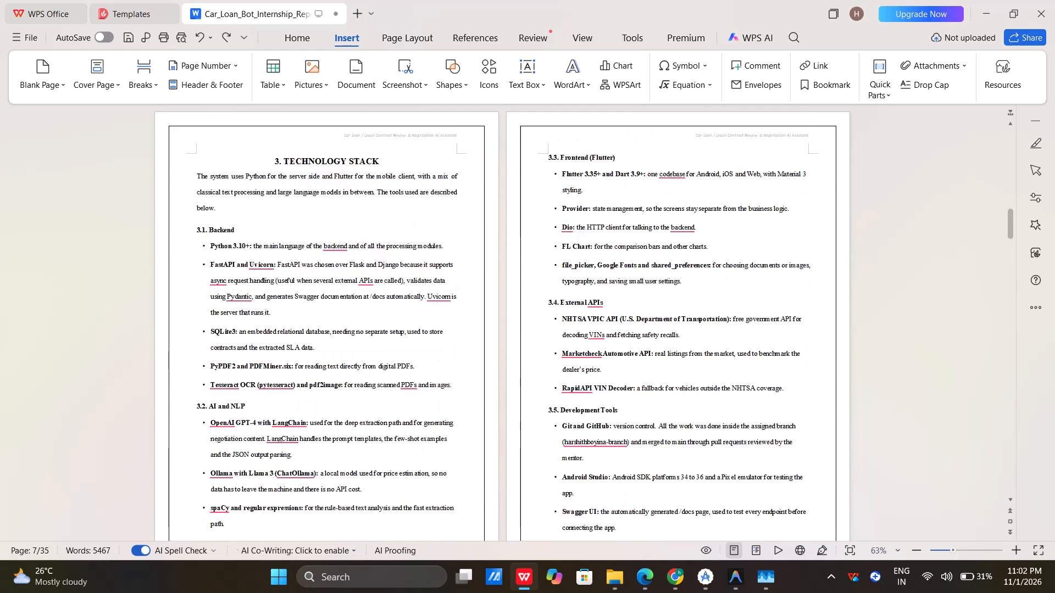
pyautogui.scroll(4, 702, 214)
# Look through the report forward from section 2.2 through the technology stack and system design chapters to chapter 5.
pyautogui.scroll(-6, 702, 214)
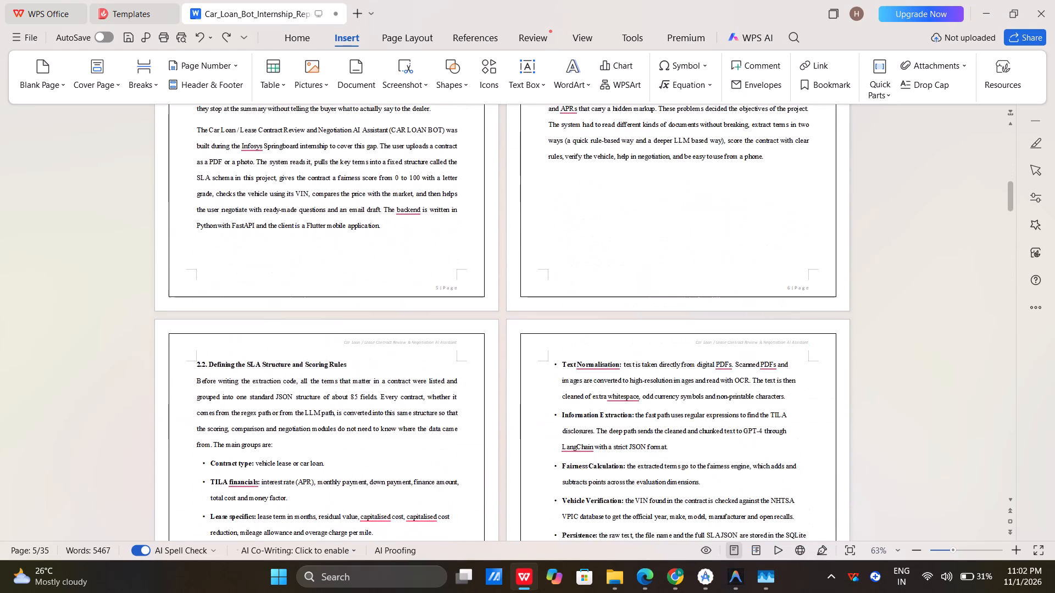
pyautogui.scroll(-2, 702, 214)
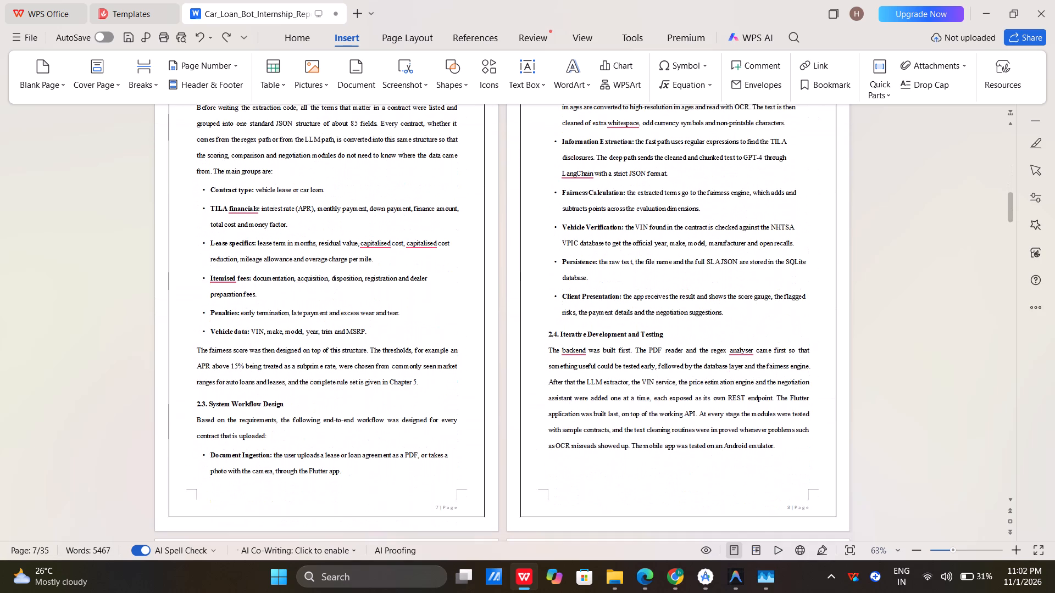
pyautogui.scroll(-4, 702, 214)
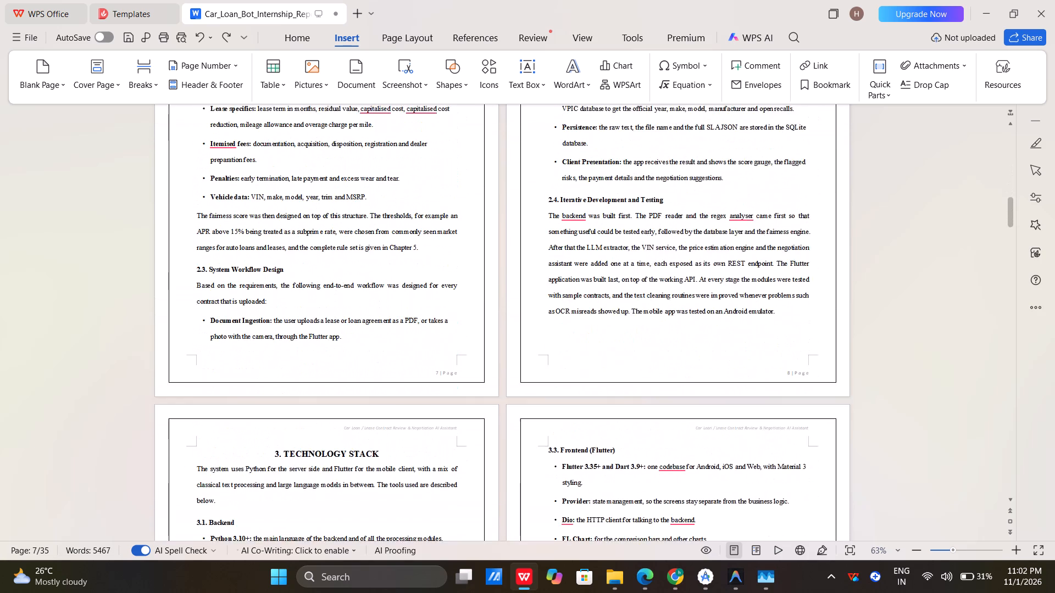
pyautogui.scroll(-8, 702, 214)
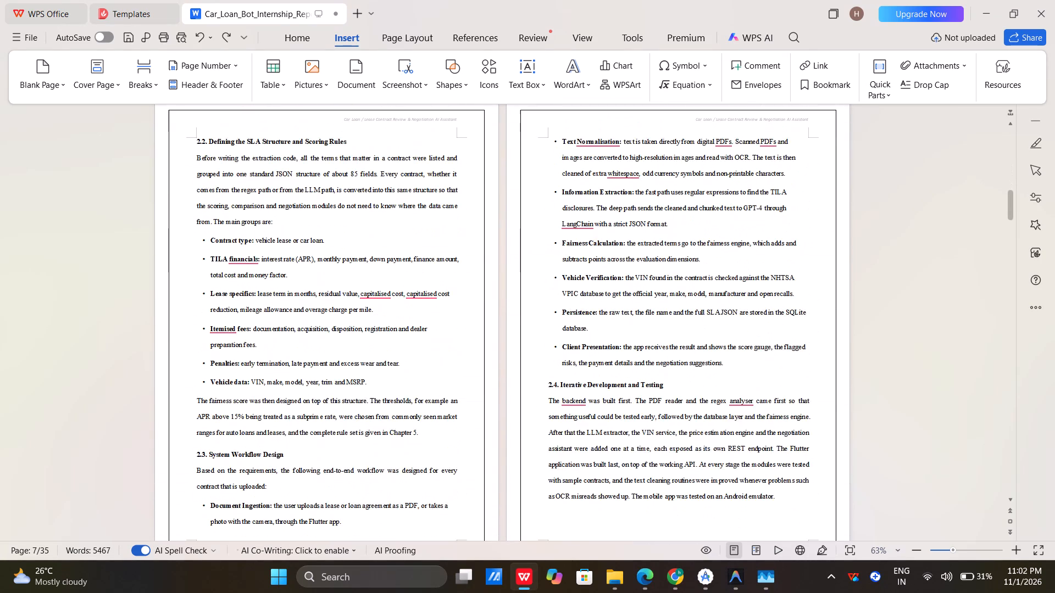
pyautogui.scroll(-3, 702, 214)
pyautogui.scroll(5, 702, 214)
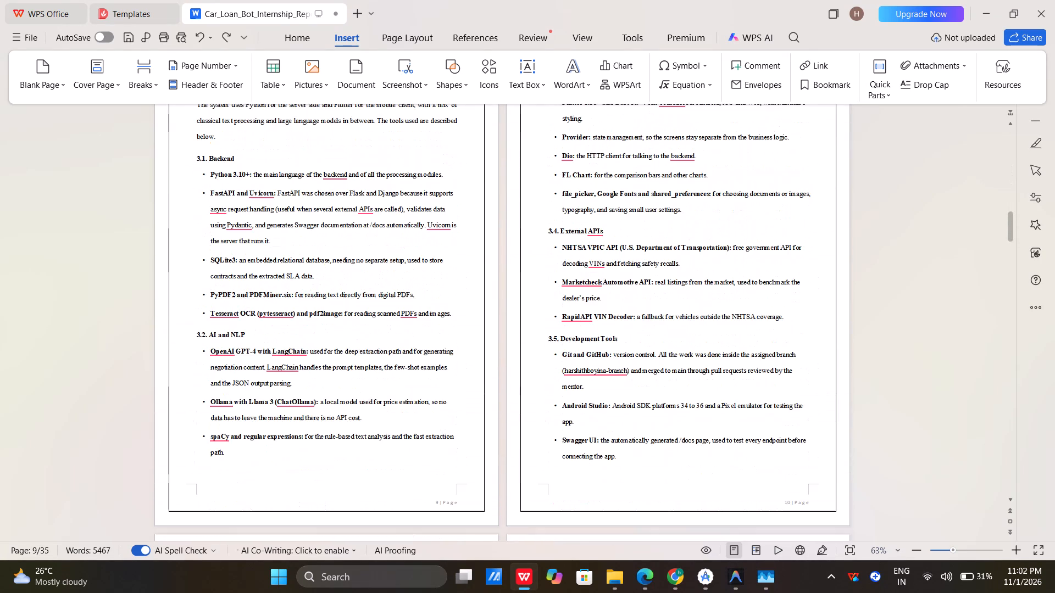
pyautogui.scroll(2, 702, 214)
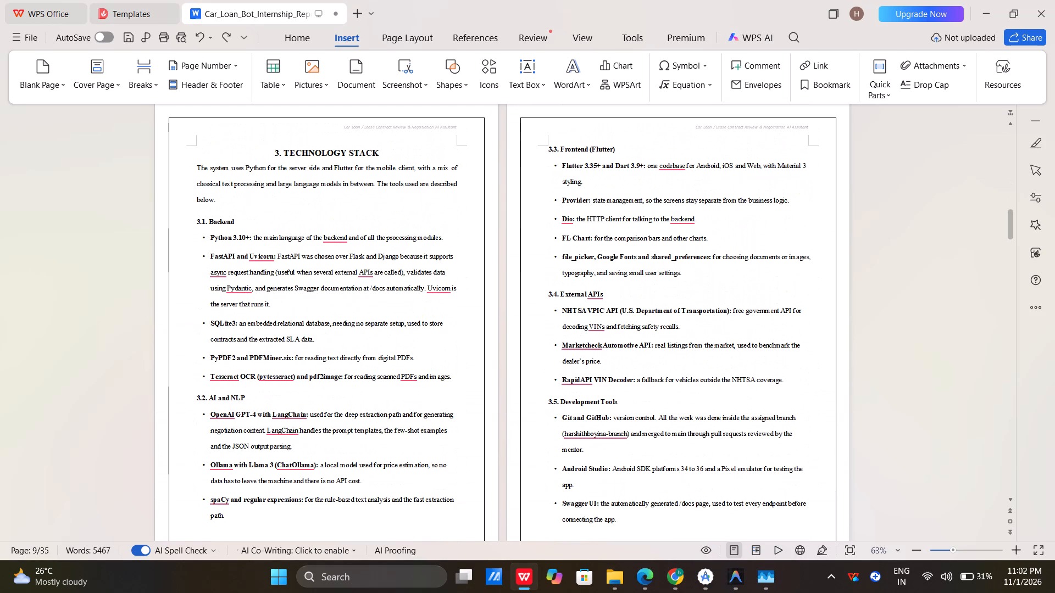
pyautogui.scroll(-6, 702, 214)
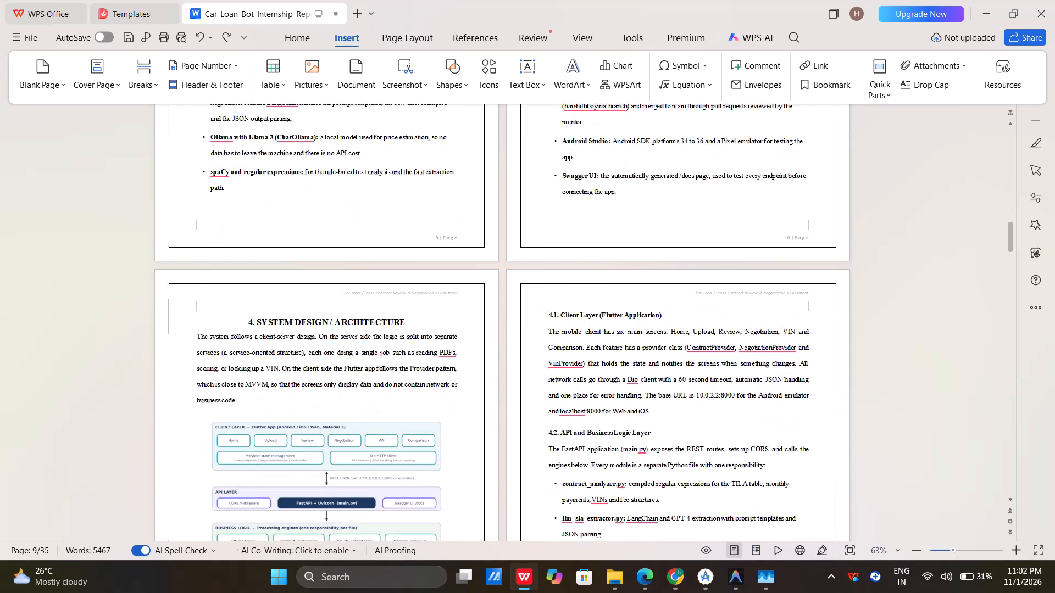
pyautogui.scroll(-7, 702, 214)
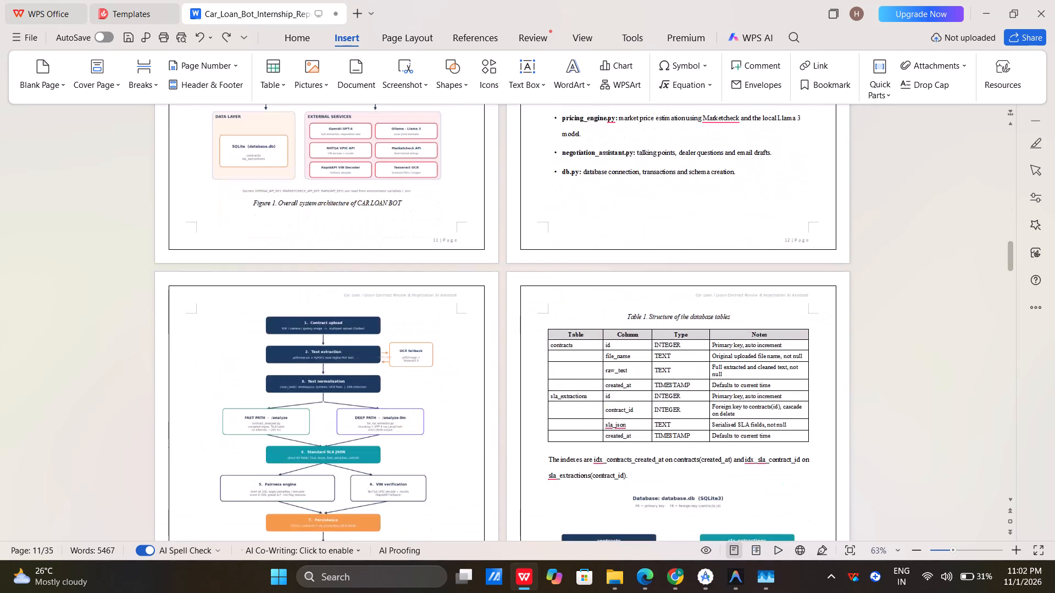
pyautogui.scroll(-10, 702, 214)
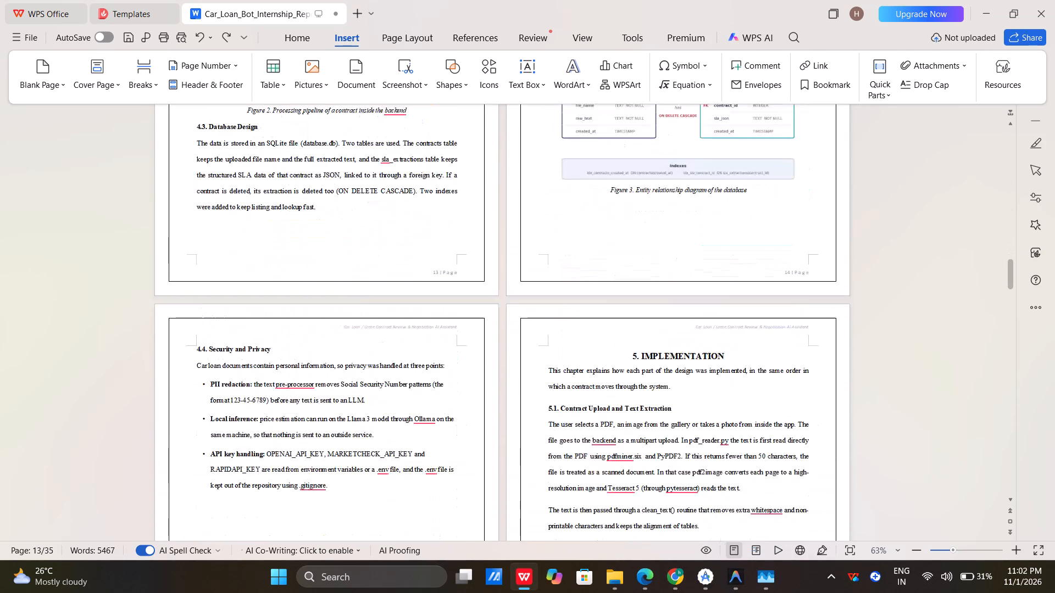
# Examine the database design and Security and Privacy sections of chapter 4 and the start of chapter 5.
pyautogui.scroll(6, 702, 214)
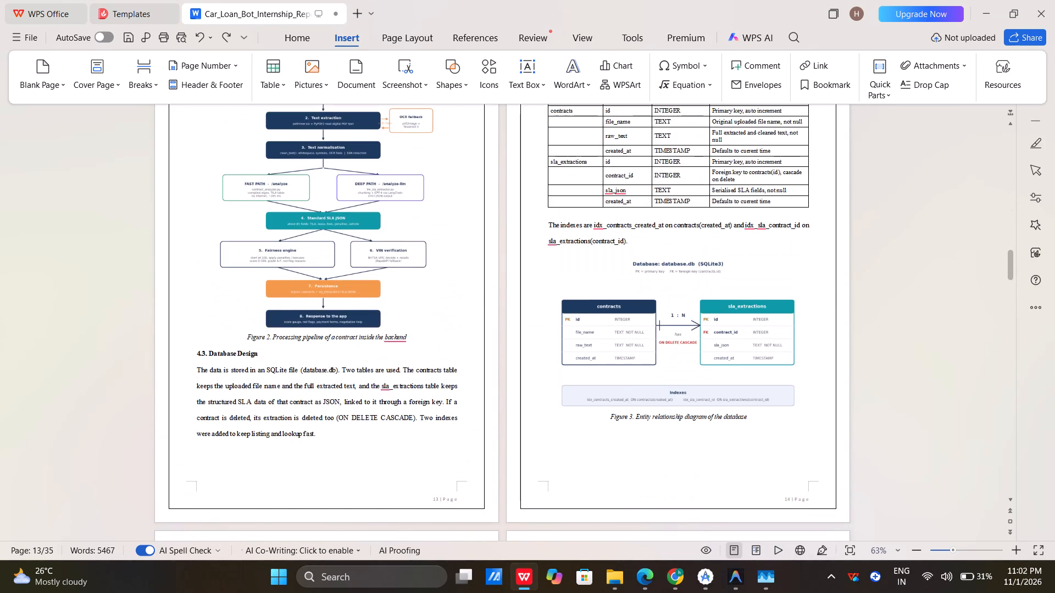
pyautogui.scroll(1, 702, 214)
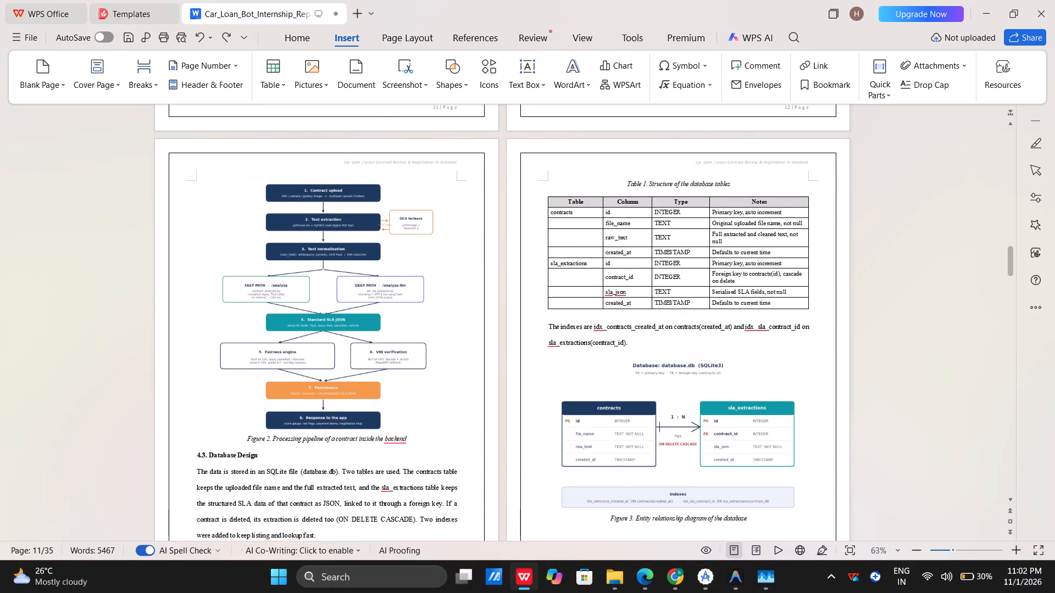
pyautogui.scroll(-2, 801, 348)
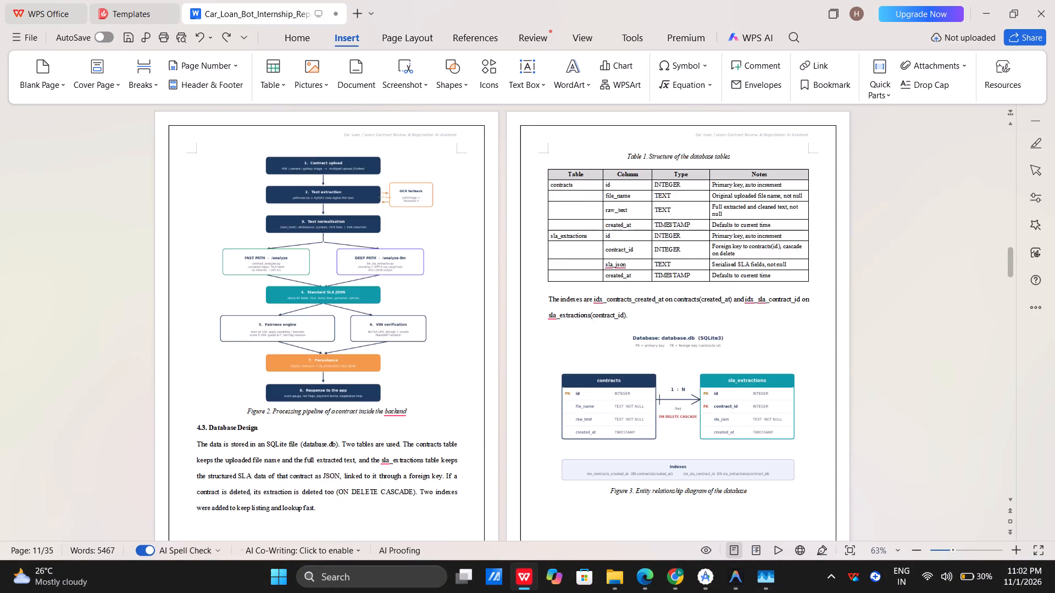
pyautogui.scroll(-5, 801, 348)
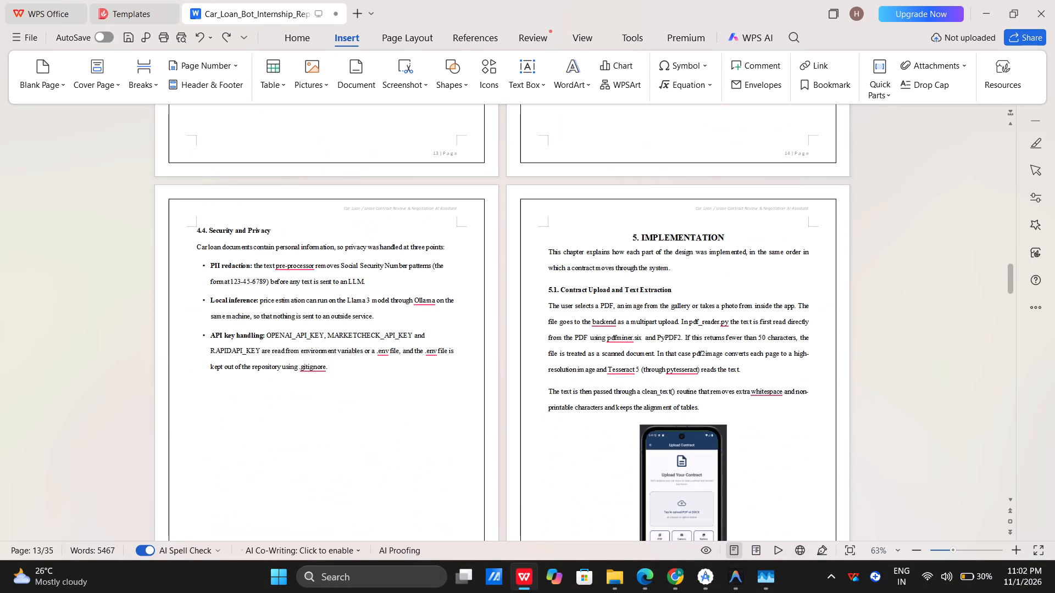
pyautogui.scroll(-2, 801, 348)
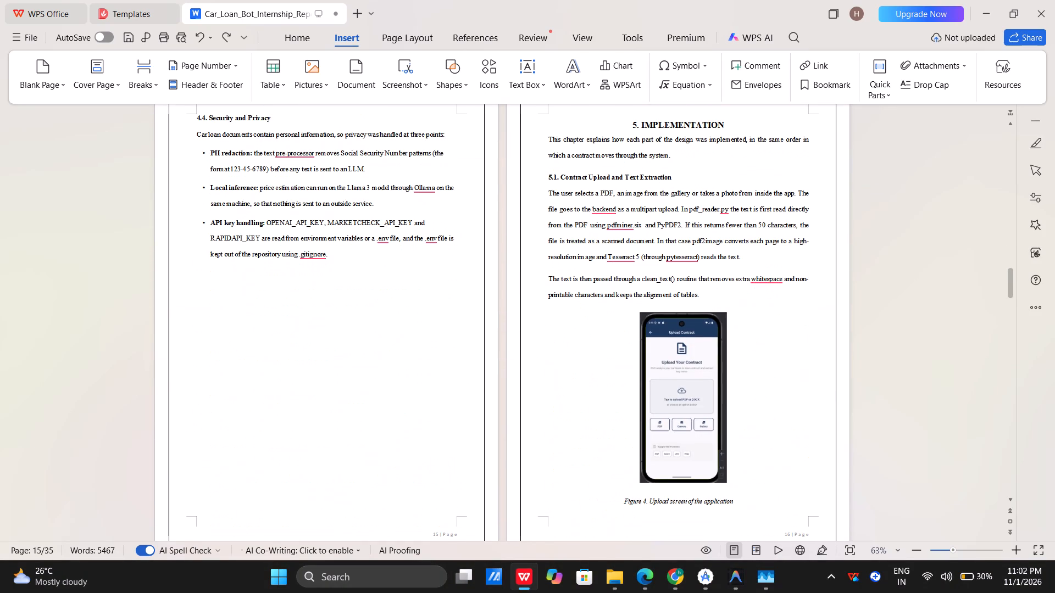
pyautogui.scroll(10, 801, 348)
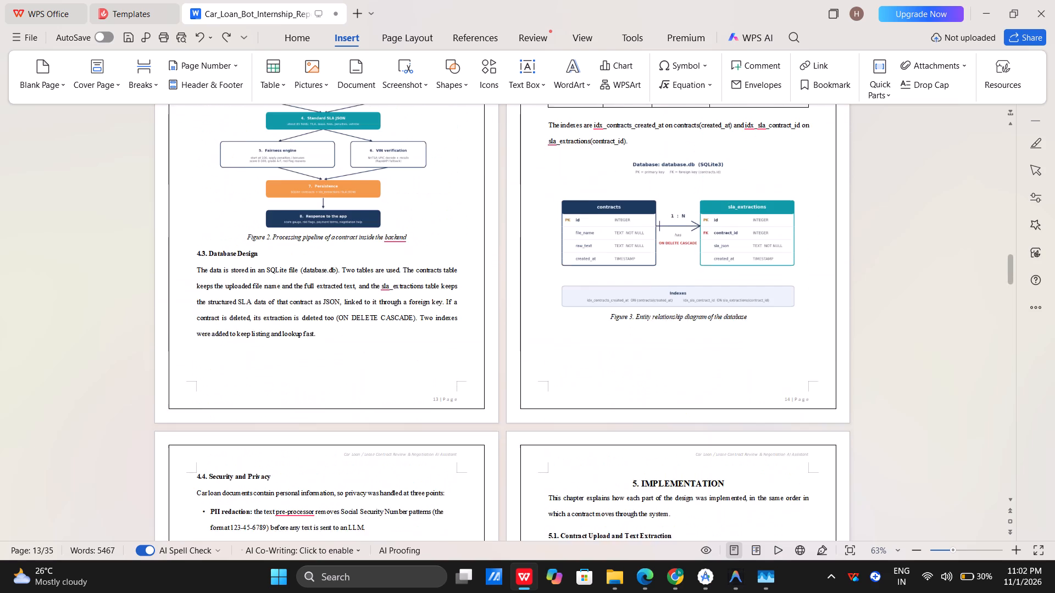
# Delete the whole section 4.4 Security and Privacy, including its heading, introduction and three bullet points.
pyautogui.scroll(-6, 801, 348)
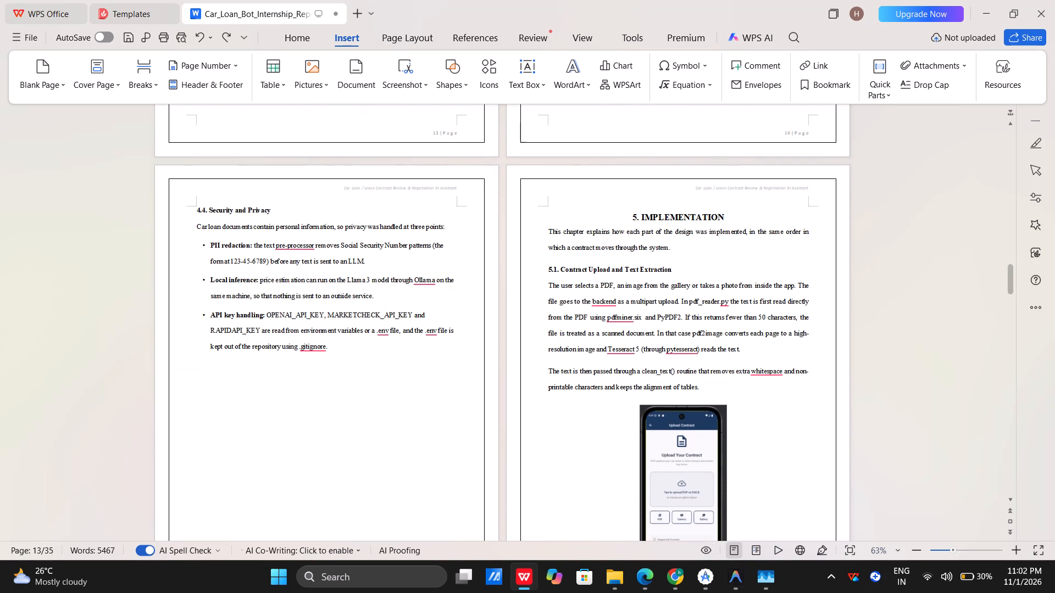
pyautogui.moveTo(341, 356); pyautogui.dragTo(197, 216)
pyautogui.press('BackSpace')
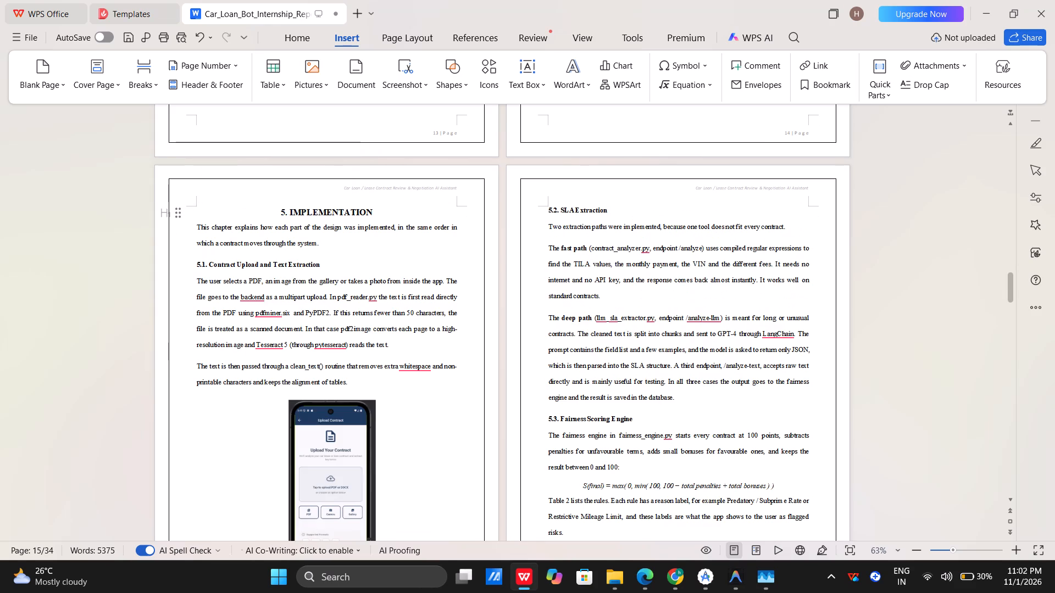
# Look through chapter 5 from the implementation section to the Figure 12 comparison placeholder to check the layout.
pyautogui.scroll(-9, 573, 270)
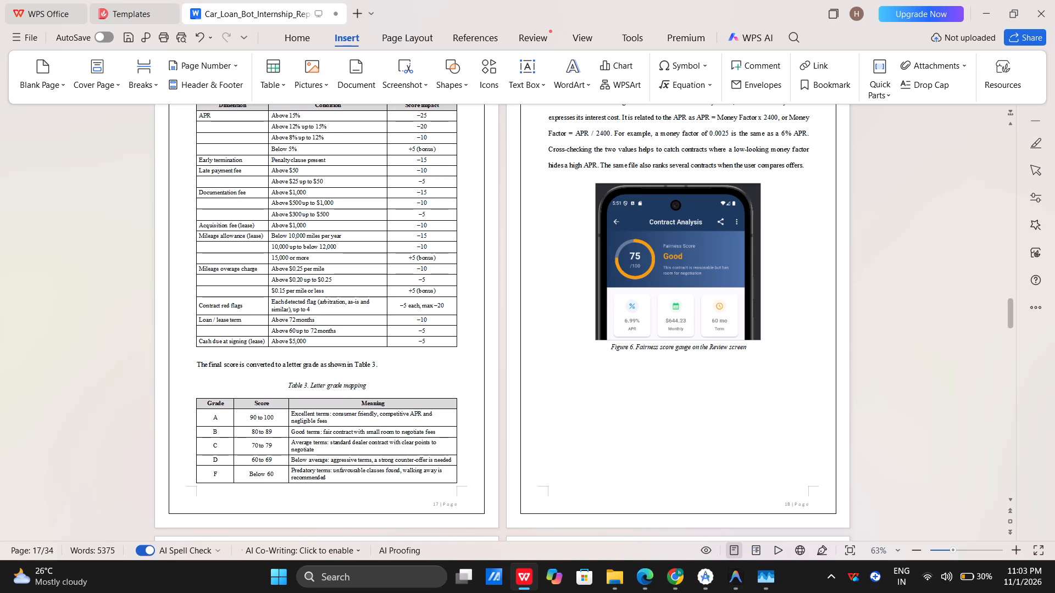
pyautogui.scroll(-7, 573, 270)
pyautogui.scroll(-3, 576, 211)
pyautogui.scroll(4, 576, 211)
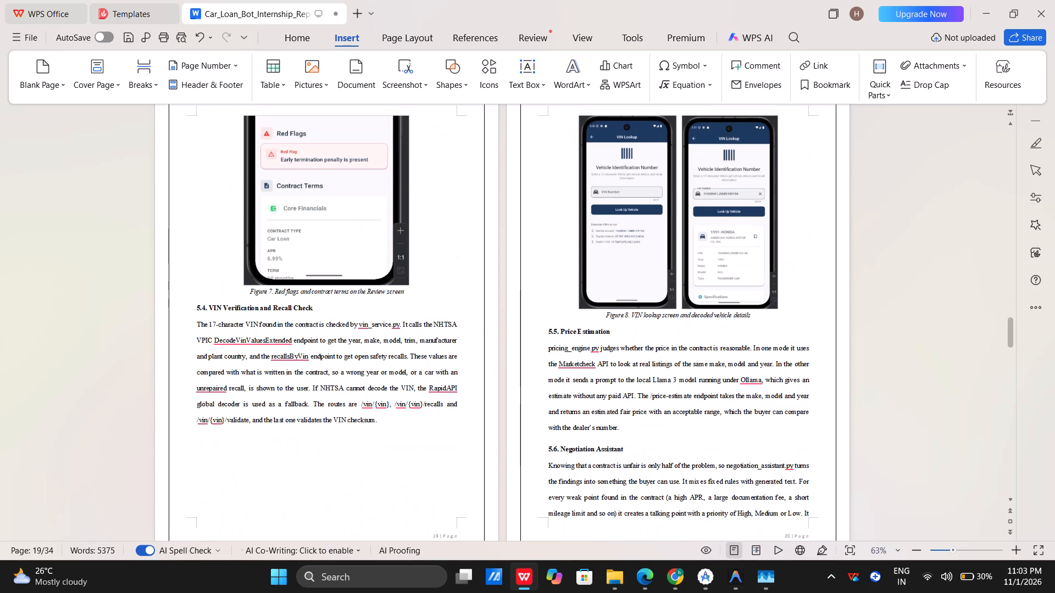
pyautogui.scroll(-5, 576, 211)
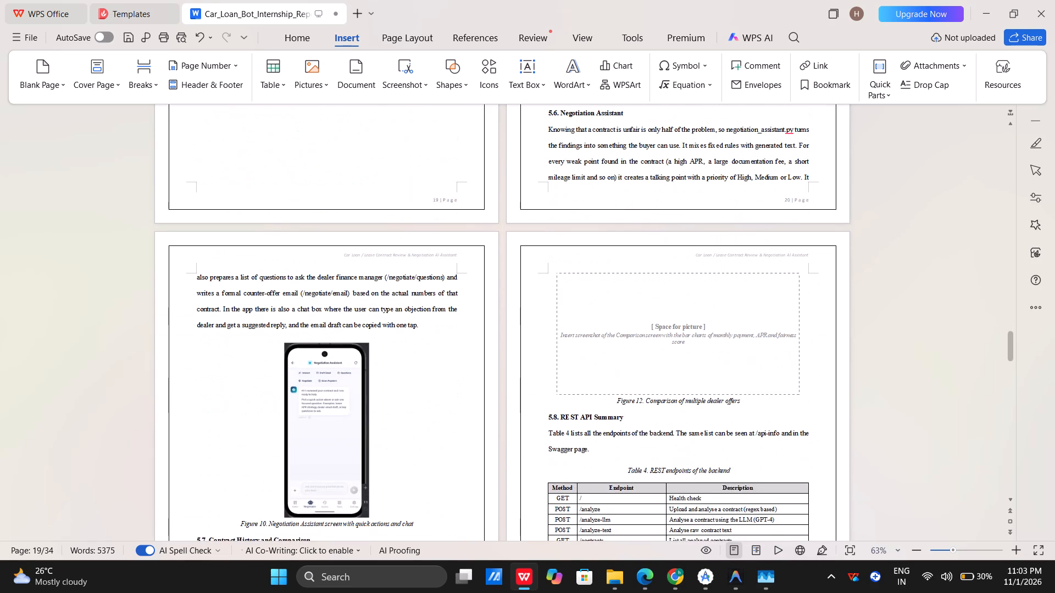
# Look through sections 5.7 to 5.10 and the start of chapter 6, examining the Figure 13 picture of the Home and Tools screens.
pyautogui.scroll(-4, 576, 211)
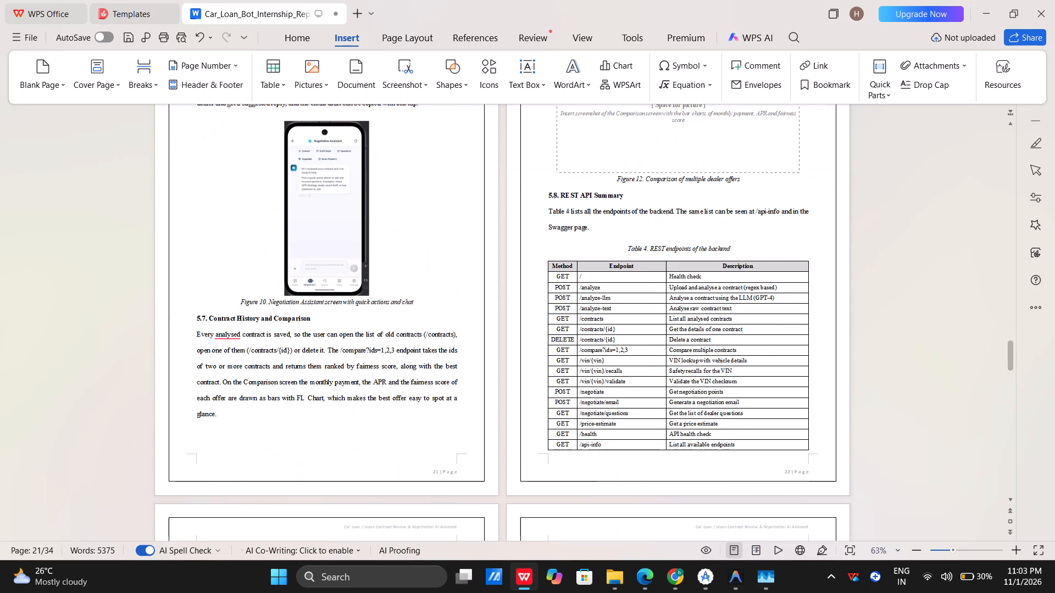
pyautogui.scroll(-4, 452, 400)
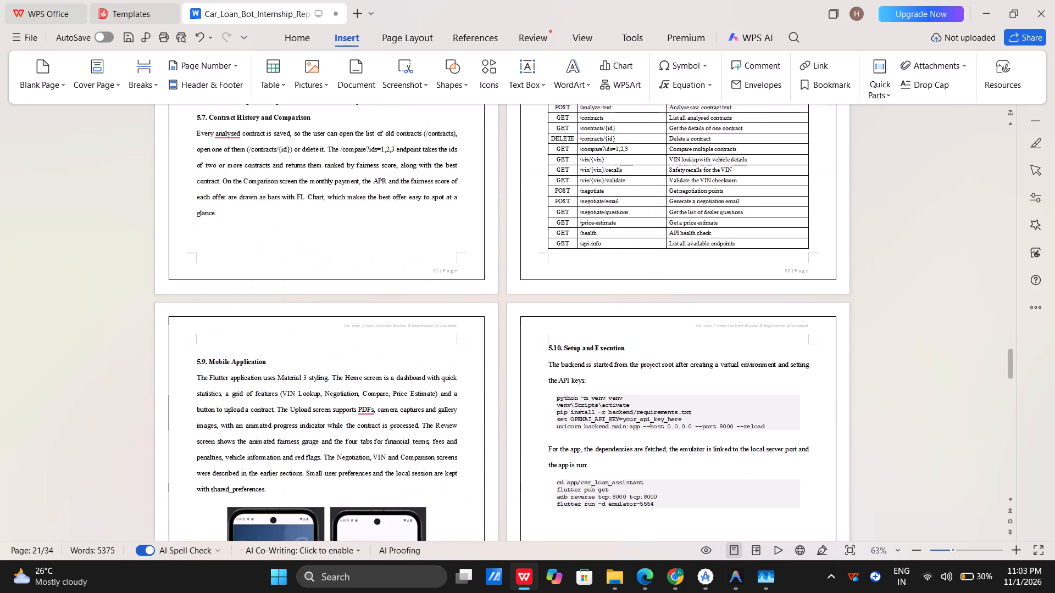
pyautogui.hscroll(1, 452, 400)
pyautogui.scroll(-4, 452, 400)
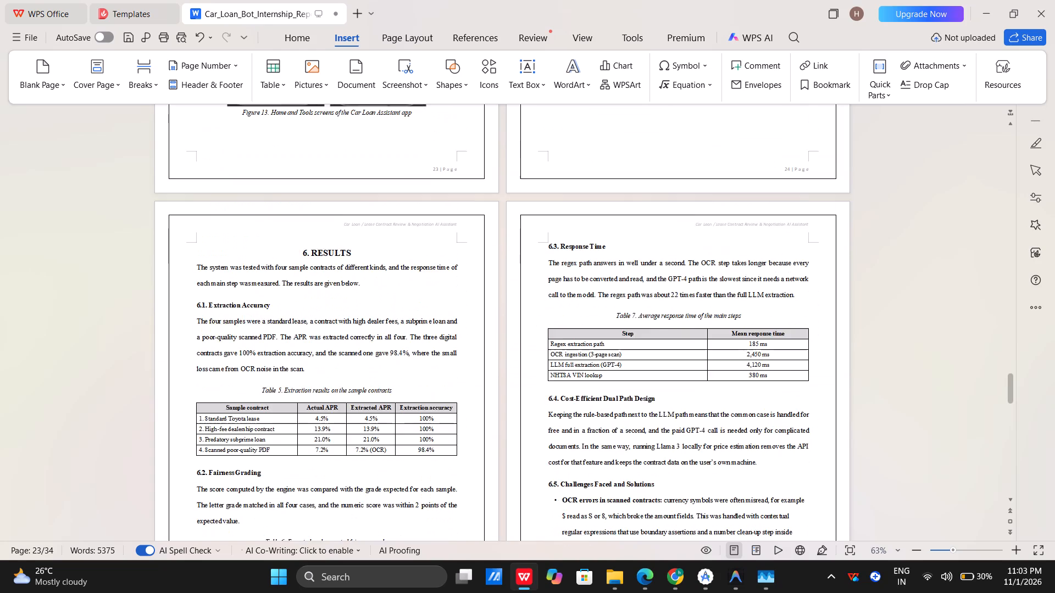
pyautogui.scroll(7, 452, 400)
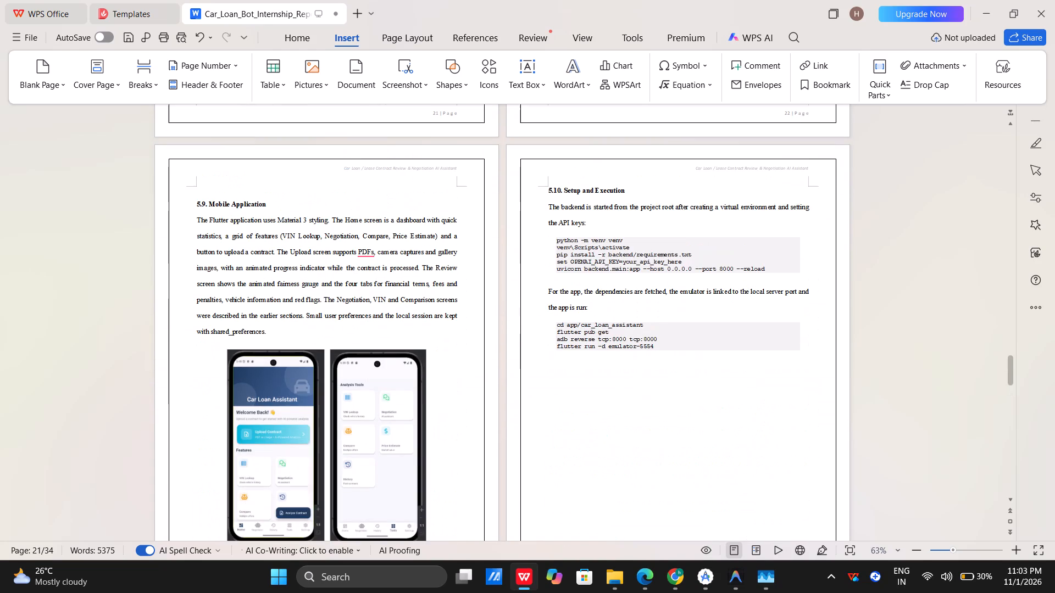
pyautogui.scroll(-6, 452, 400)
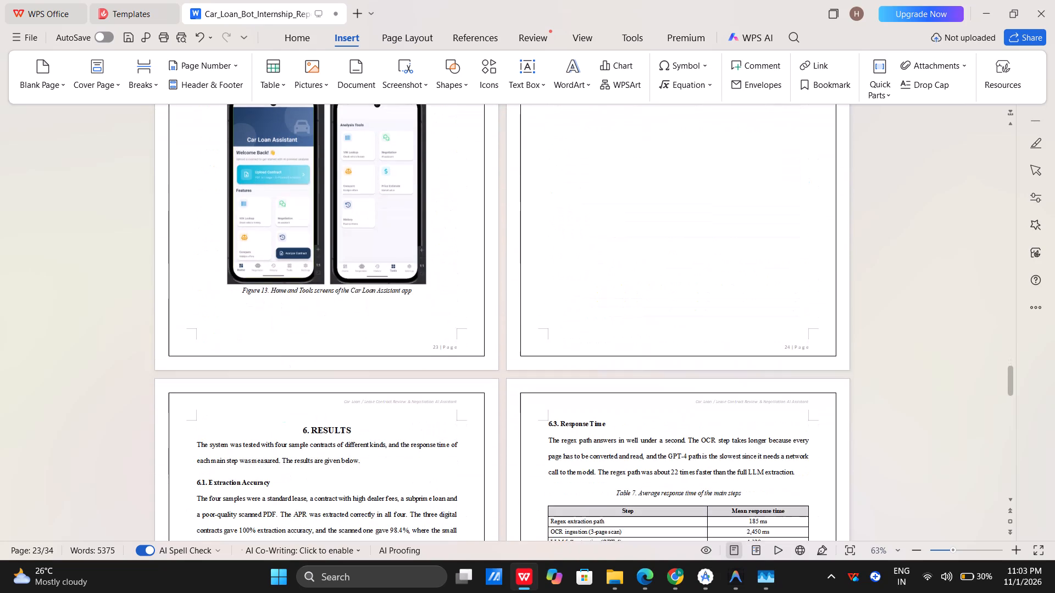
pyautogui.scroll(8, 452, 400)
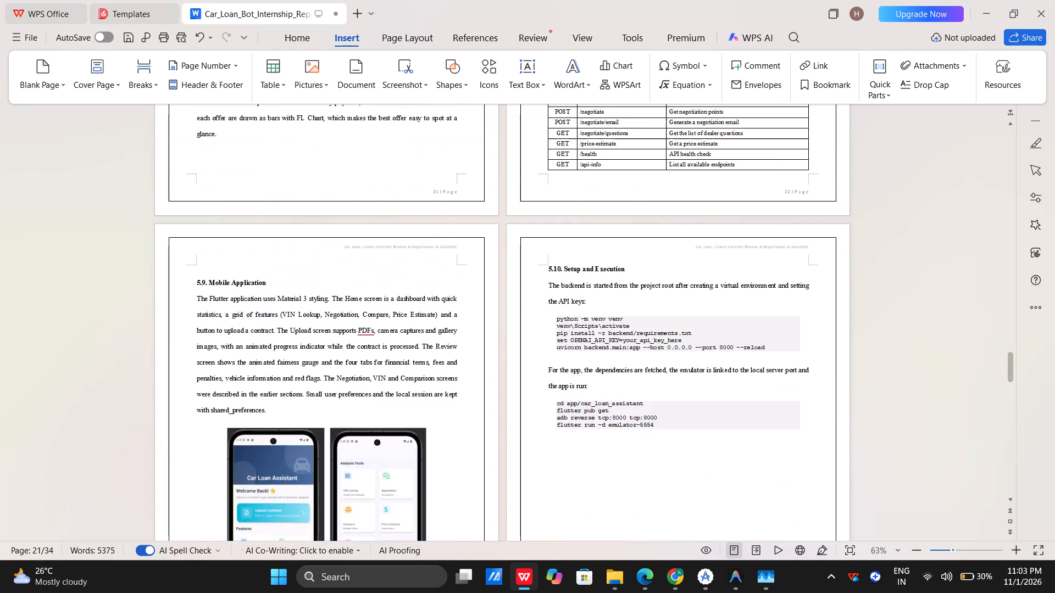
pyautogui.scroll(1, 452, 400)
pyautogui.scroll(-4, 452, 400)
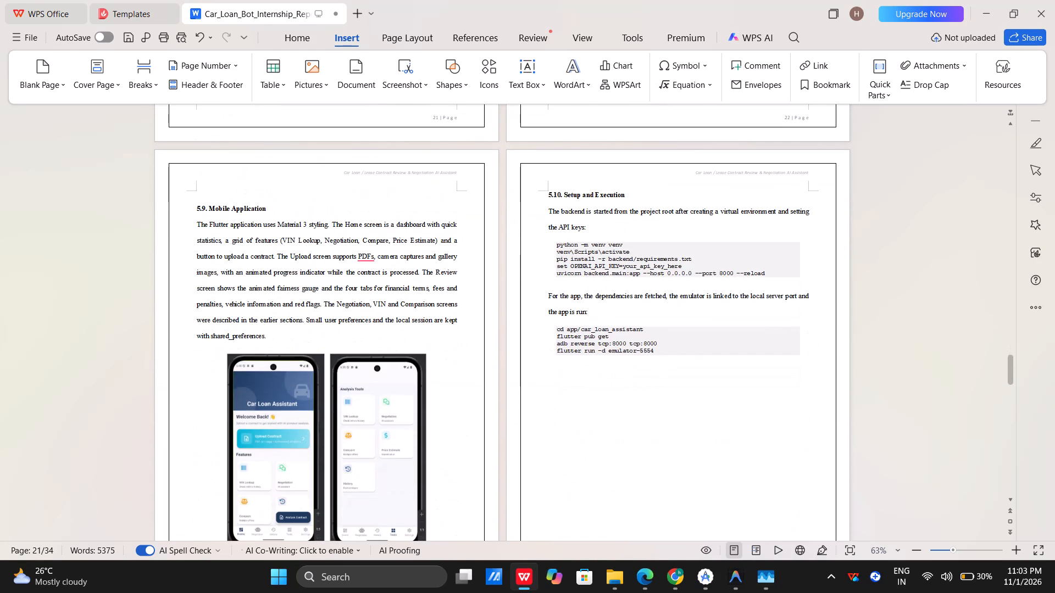
pyautogui.click(279, 407)
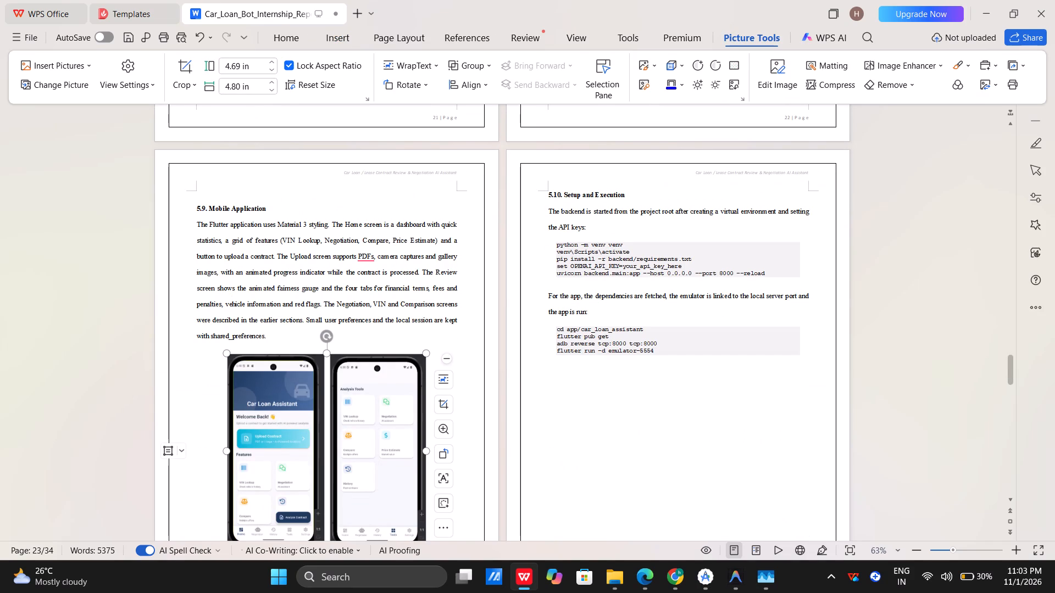
# Look back through chapter 5 from section 5.9 to the Figure 4 upload screen picture in section 5.1.
pyautogui.scroll(13, 431, 296)
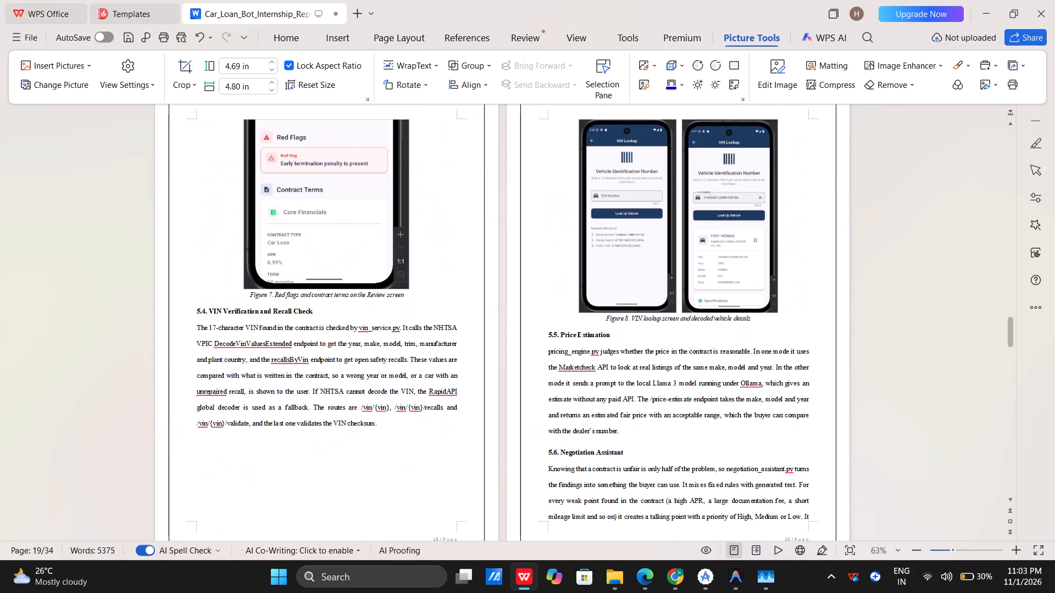
pyautogui.scroll(9, 431, 296)
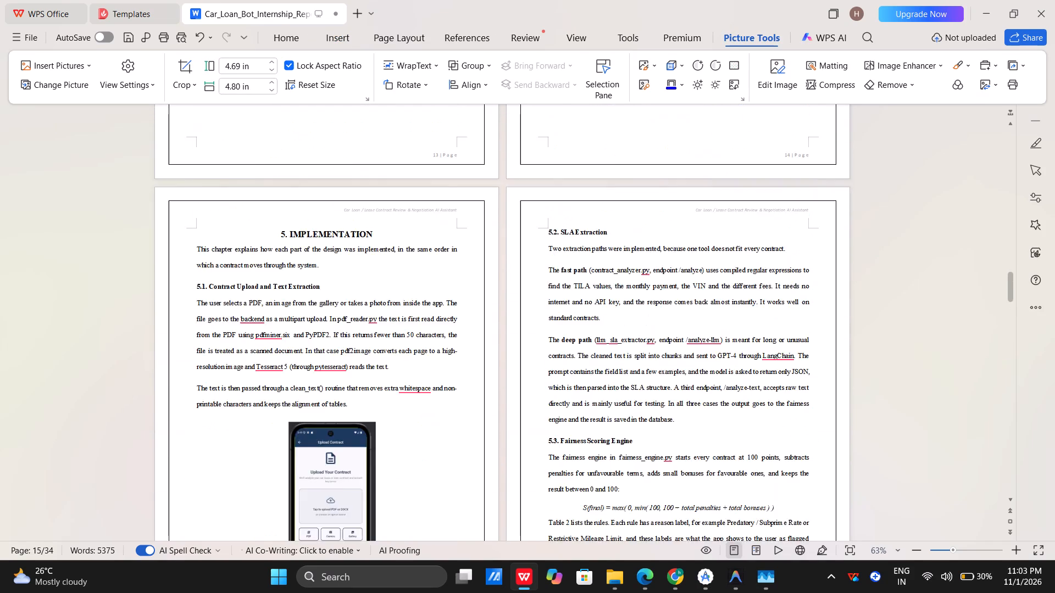
pyautogui.scroll(2, 431, 296)
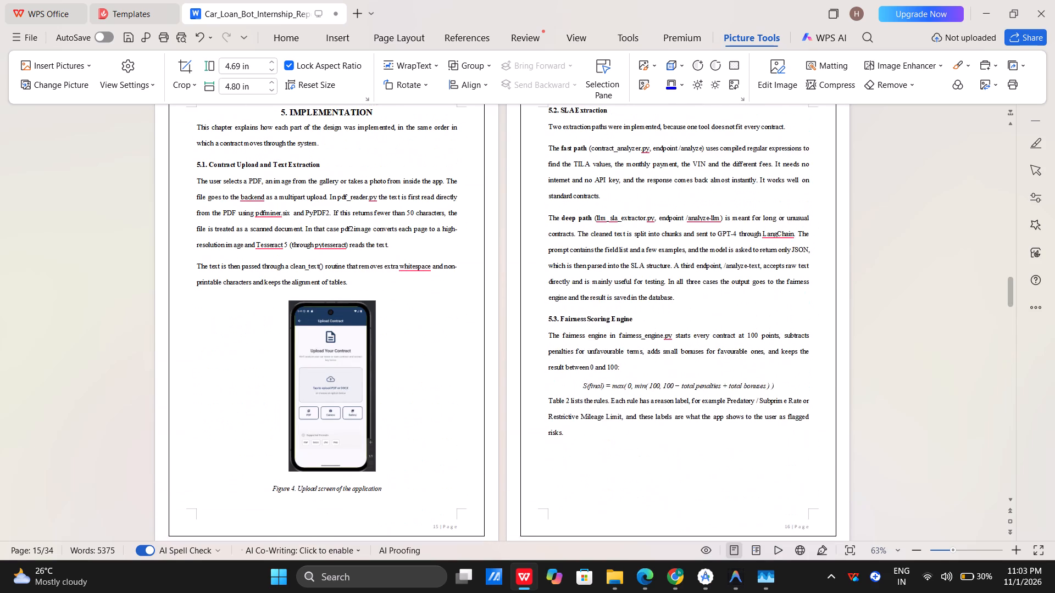
pyautogui.scroll(1, 431, 296)
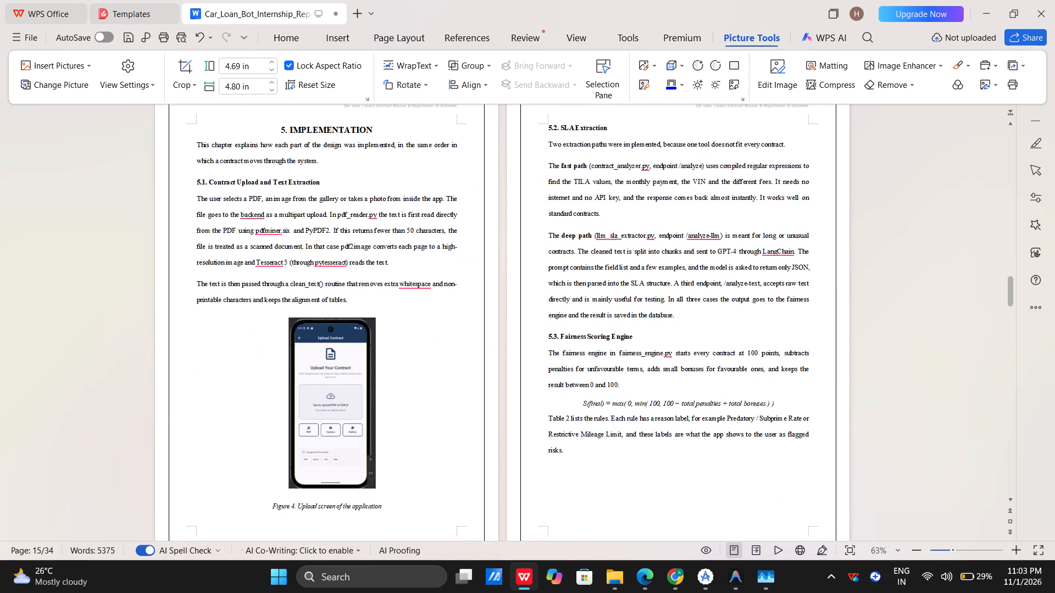
# Start inserting a picture from this device beside the Figure 4 upload screen image, browsing the newest files in the Screenshots folder.
pyautogui.moveTo(310, 381); pyautogui.dragTo(328, 384)
pyautogui.click(328, 384)
pyautogui.moveTo(328, 384); pyautogui.dragTo(353, 386)
pyautogui.click(264, 354)
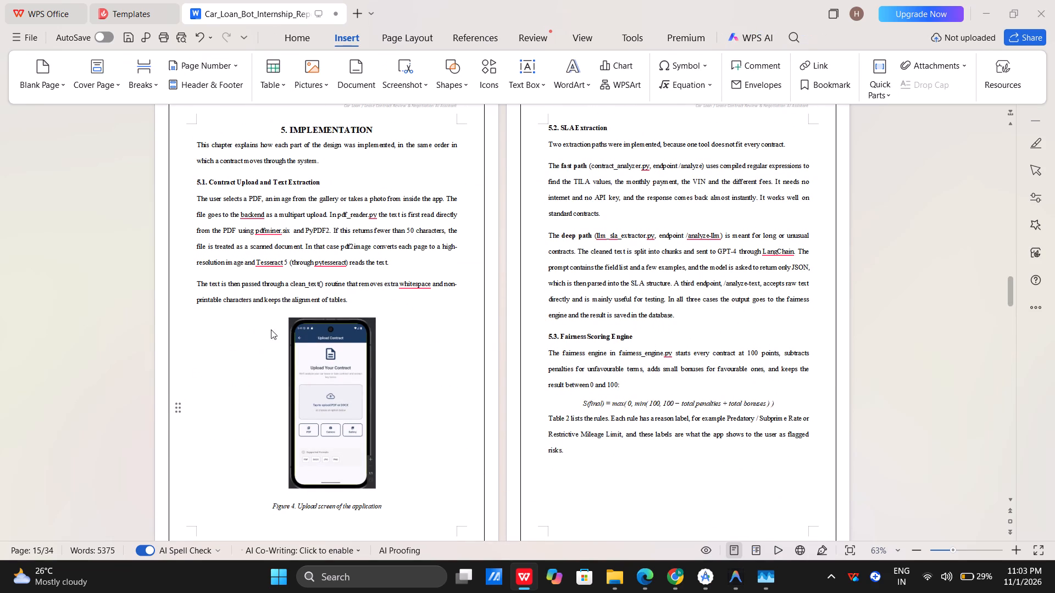
pyautogui.click(271, 329)
pyautogui.click(262, 474)
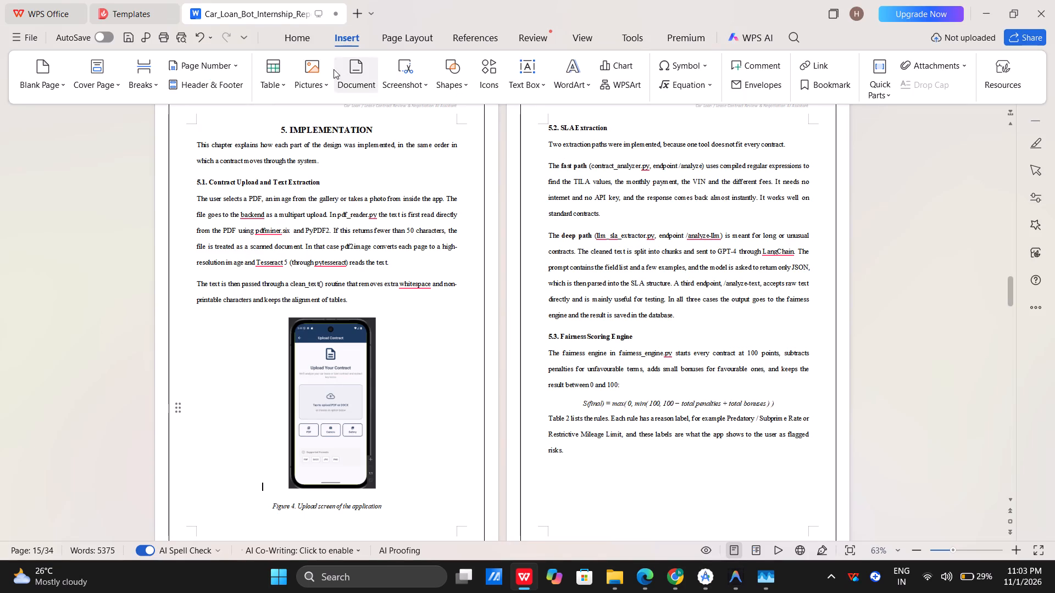
pyautogui.click(321, 81)
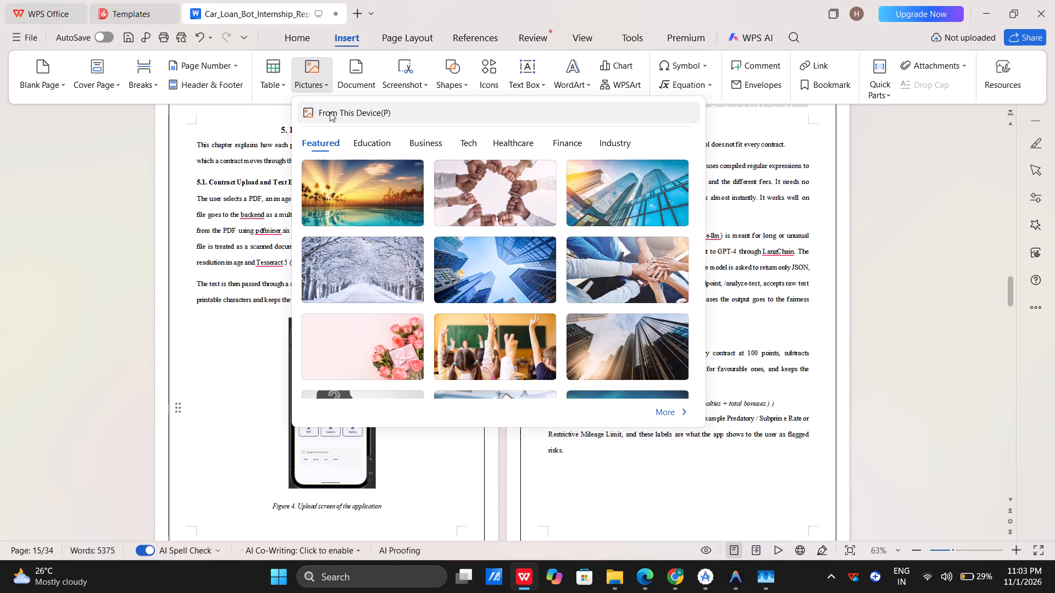
pyautogui.click(330, 112)
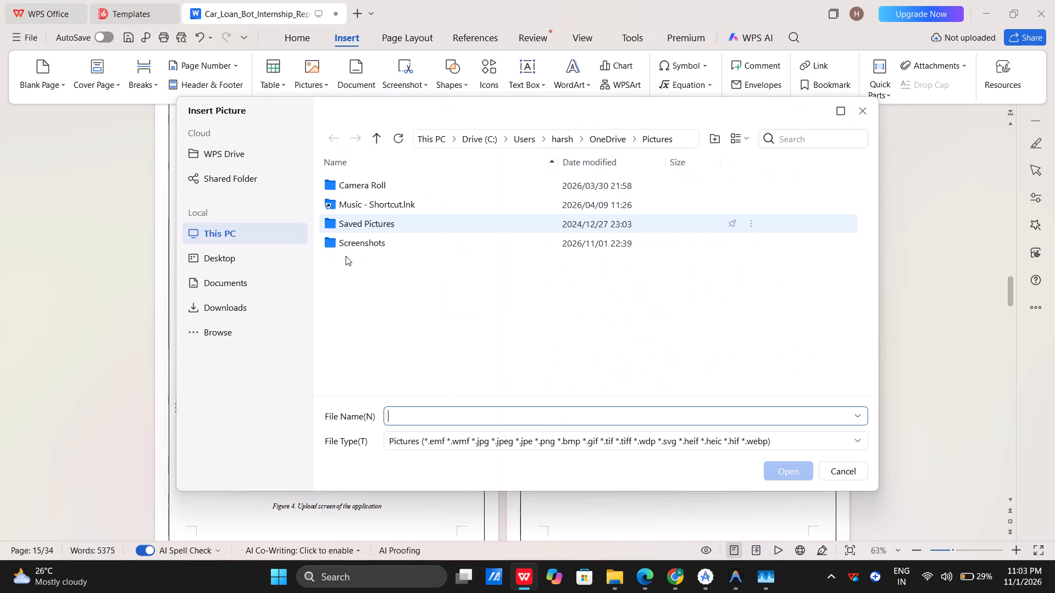
pyautogui.click(360, 236)
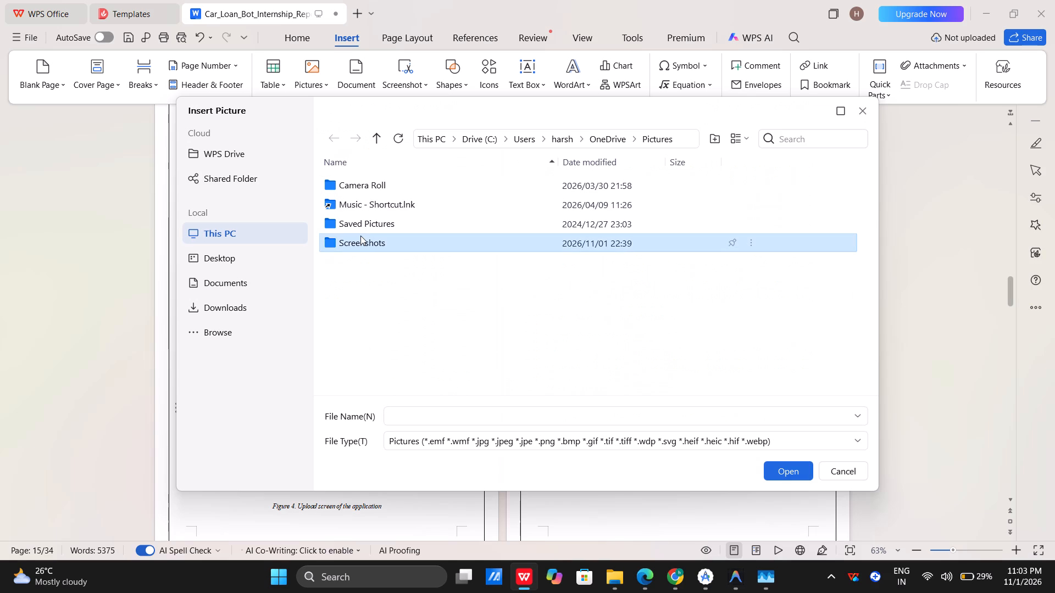
pyautogui.doubleClick(360, 236)
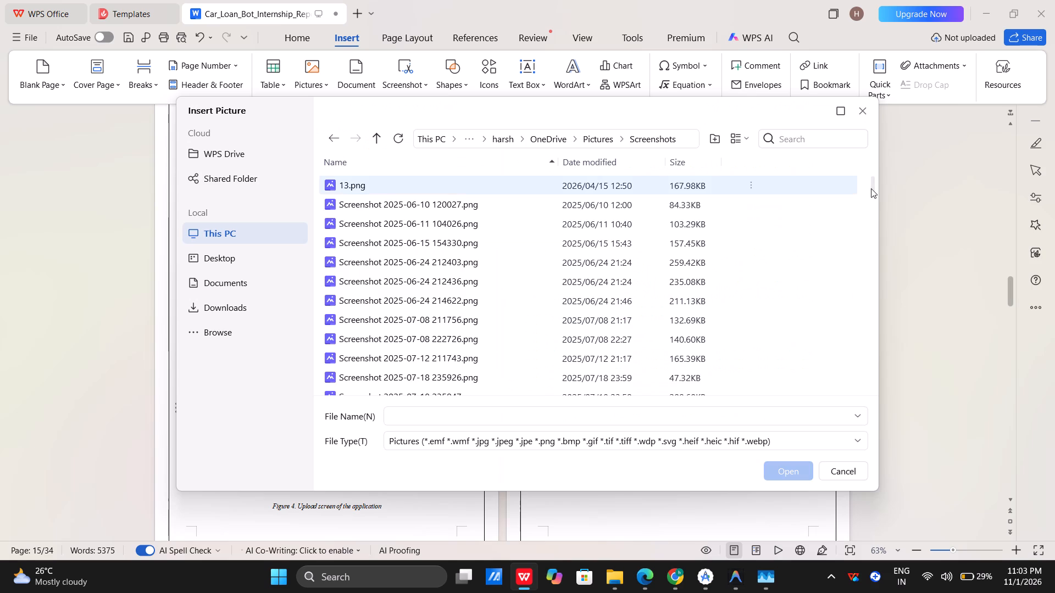
pyautogui.moveTo(874, 190); pyautogui.dragTo(887, 416)
pyautogui.scroll(-3, 557, 354)
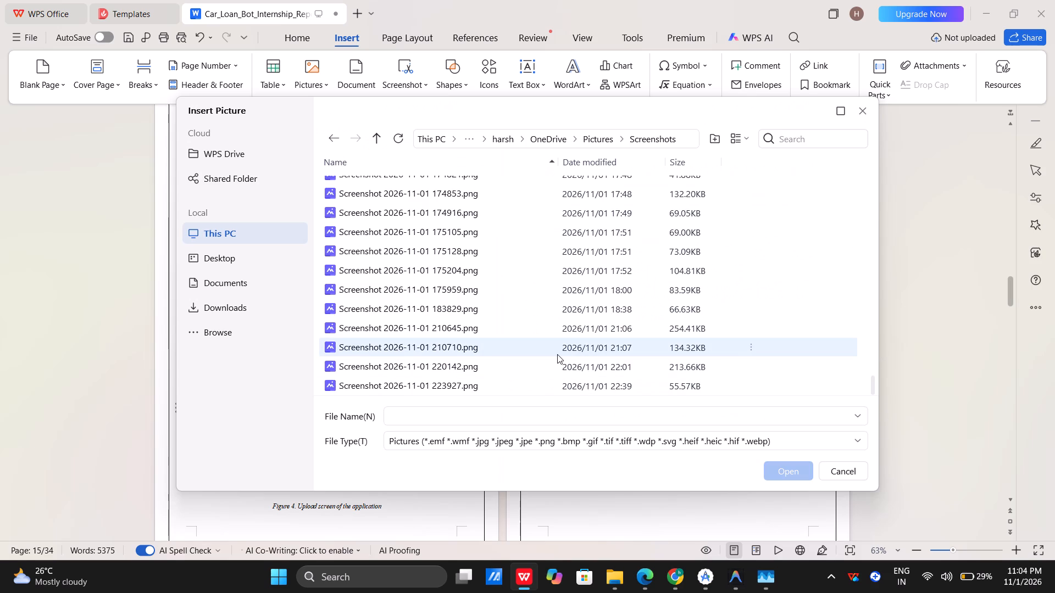
pyautogui.scroll(-2, 557, 354)
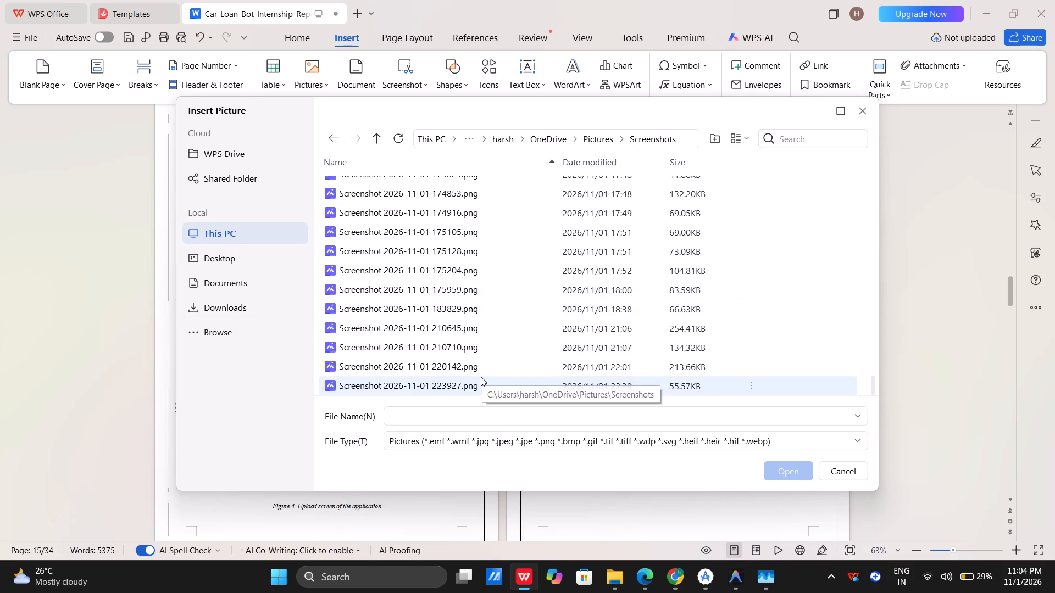
pyautogui.scroll(-2, 481, 377)
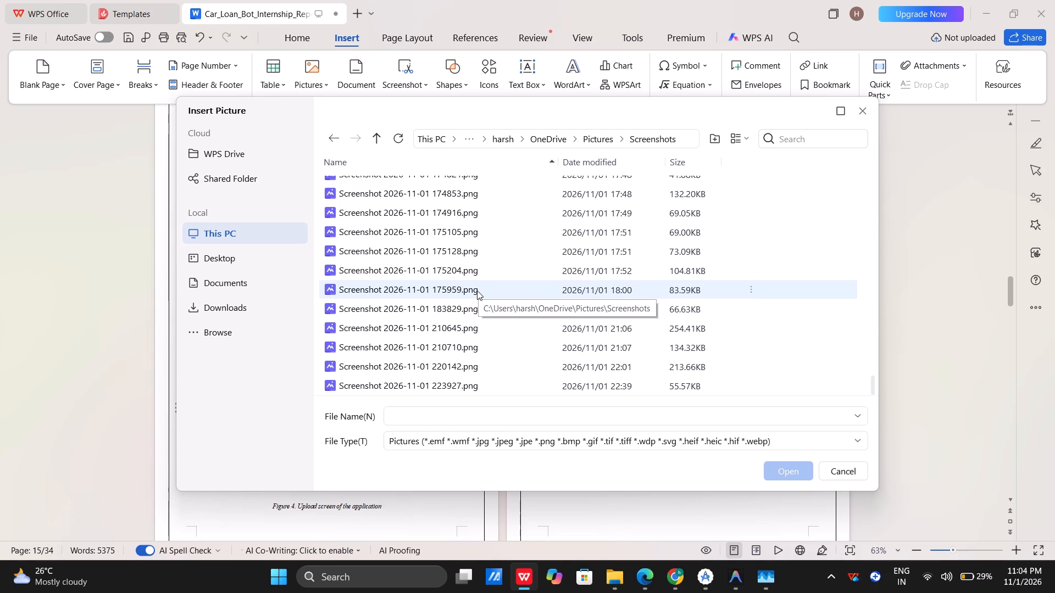
pyautogui.scroll(-1, 474, 251)
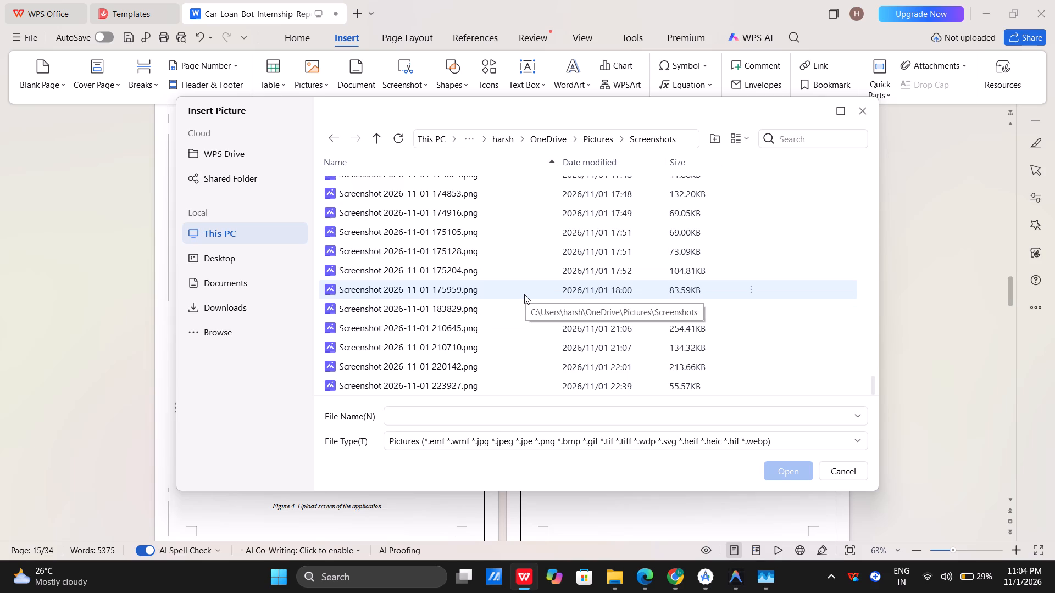
pyautogui.scroll(-1, 524, 294)
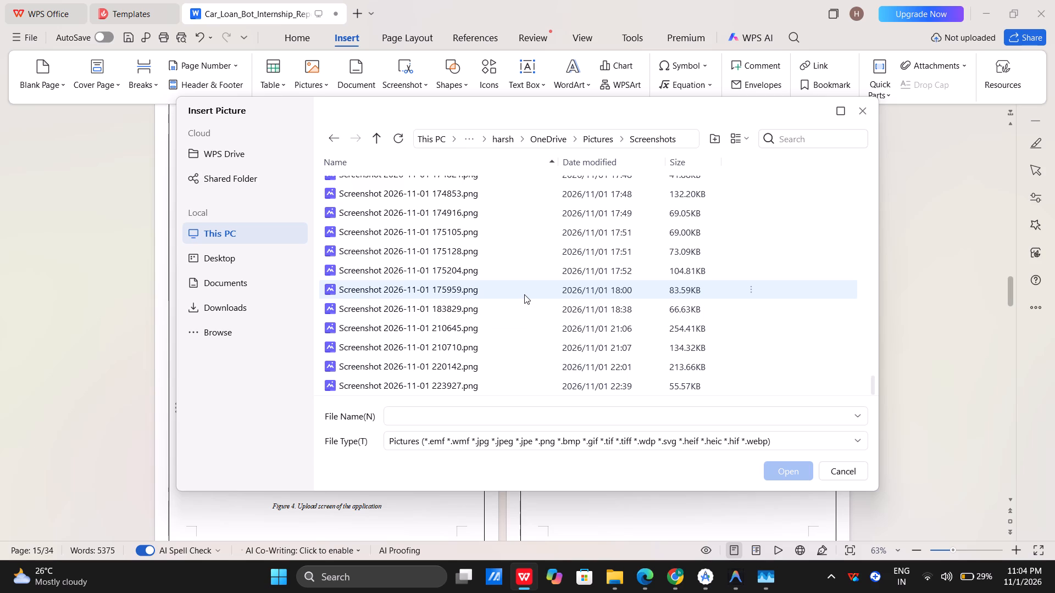
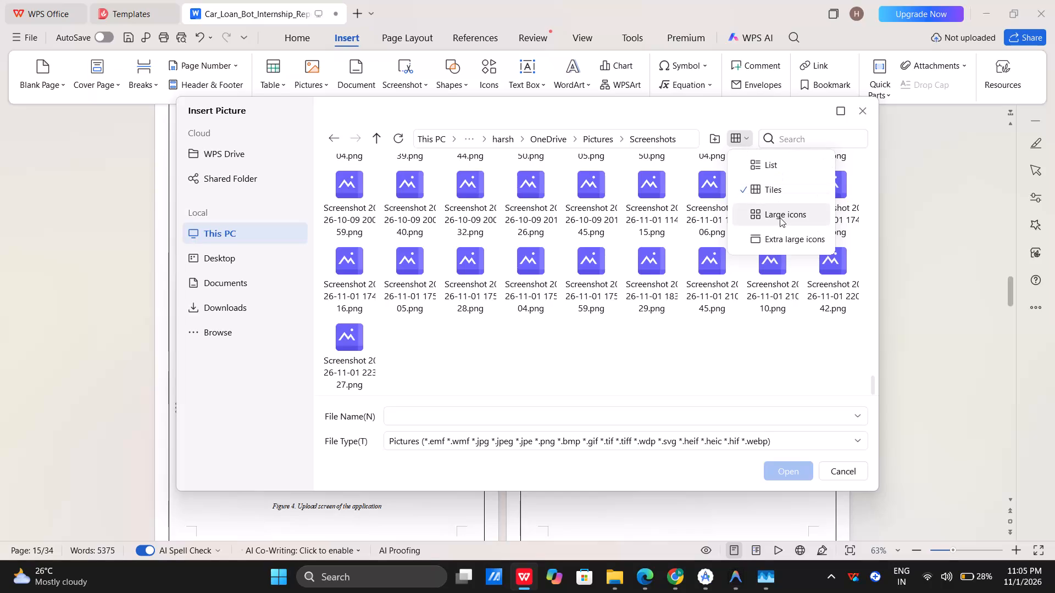
# Show the Screenshots folder's pictures as tiles and look through the newest thumbnails for an app screen picture.
pyautogui.click(756, 192)
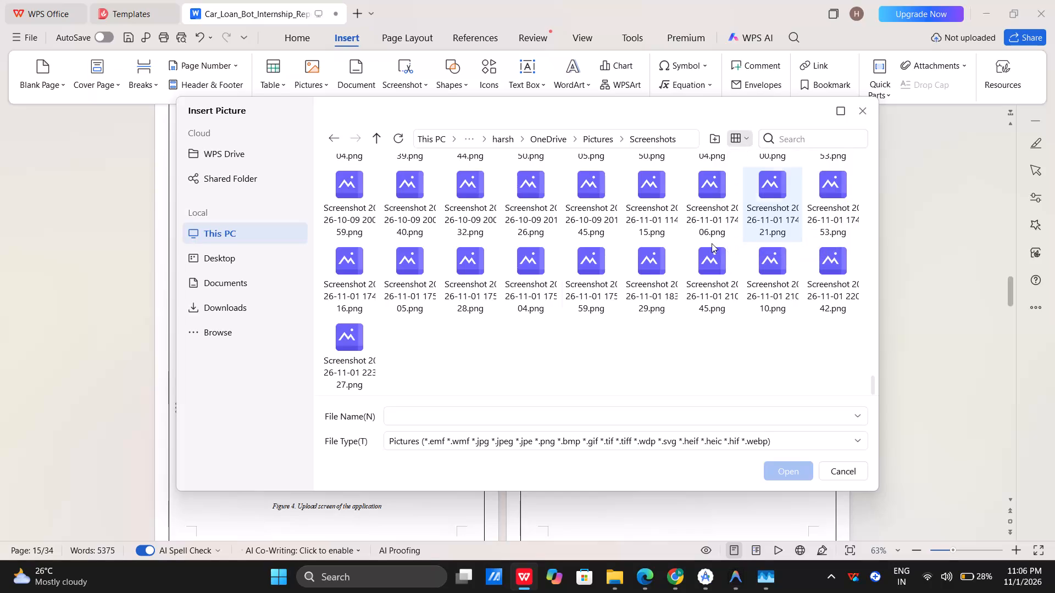
pyautogui.scroll(3, 588, 244)
pyautogui.scroll(-6, 588, 244)
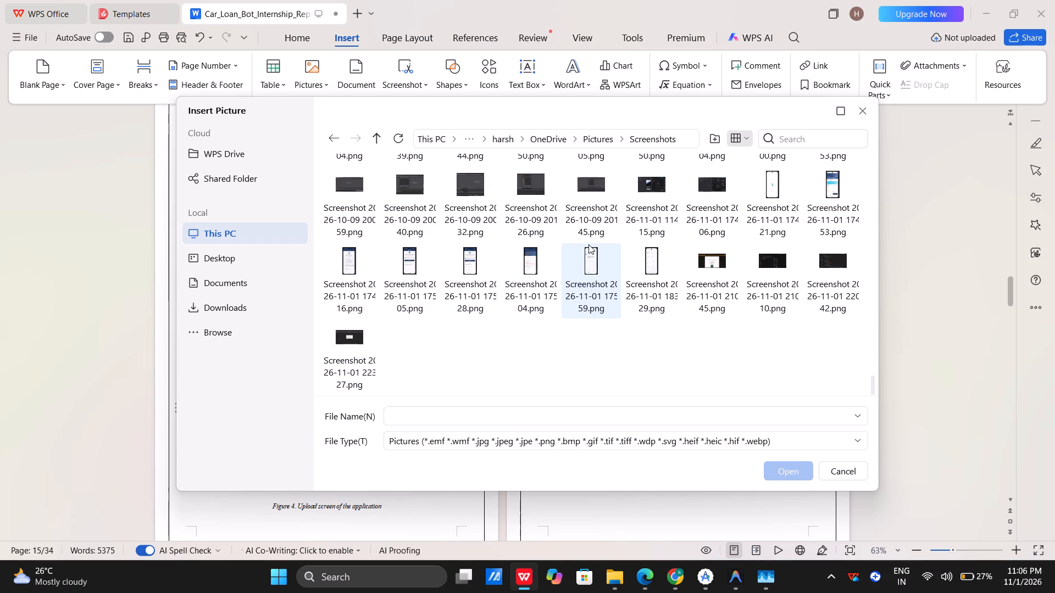
# Switch to Android Studio and check the running Pixel 9a emulator, trying its navigation controls.
pyautogui.click(696, 586)
pyautogui.click(377, 244)
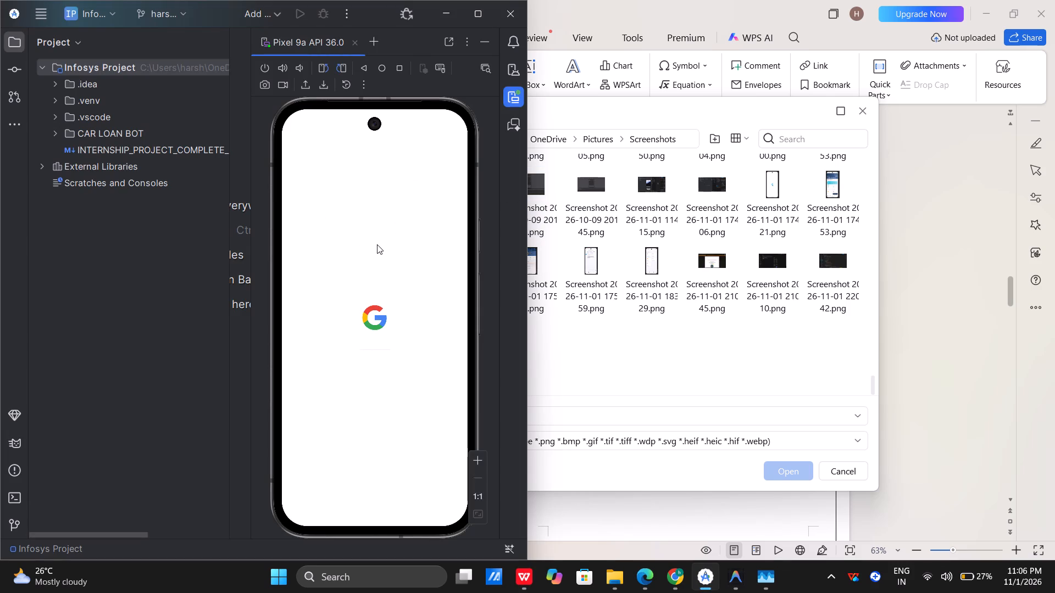
pyautogui.click(372, 64)
pyautogui.tripleClick(372, 64)
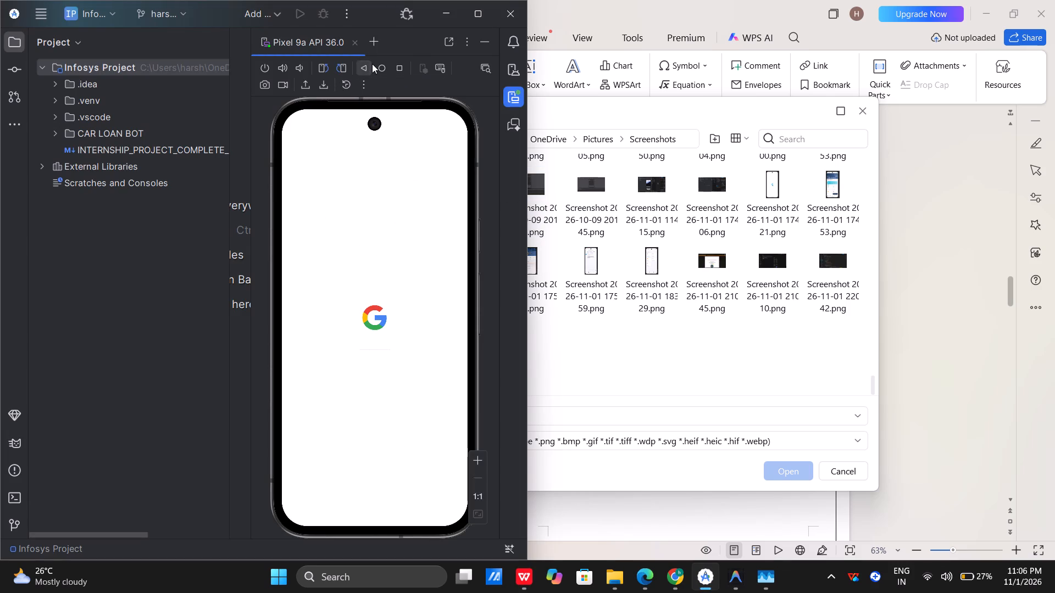
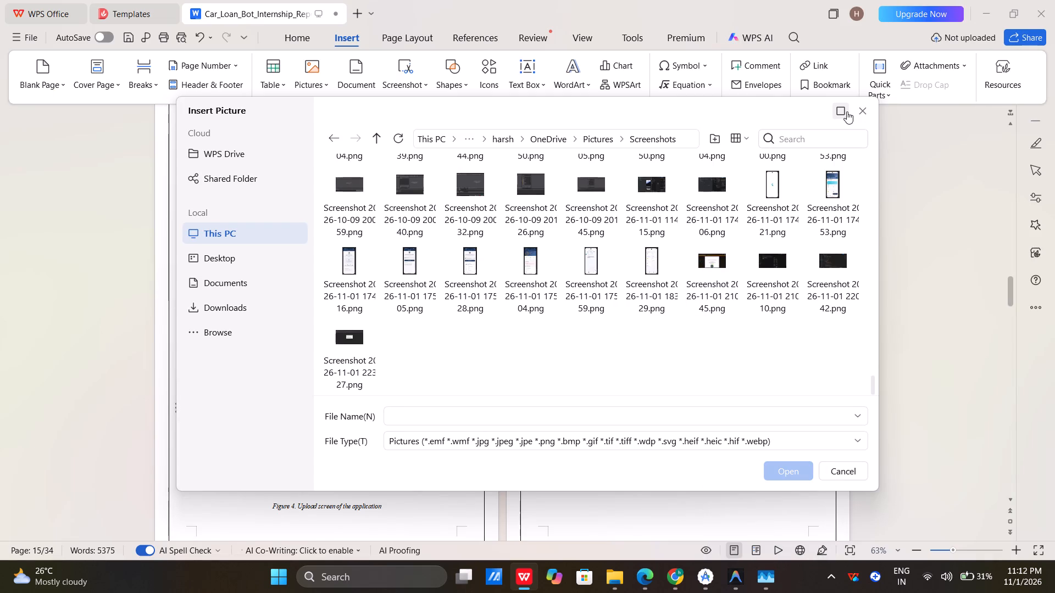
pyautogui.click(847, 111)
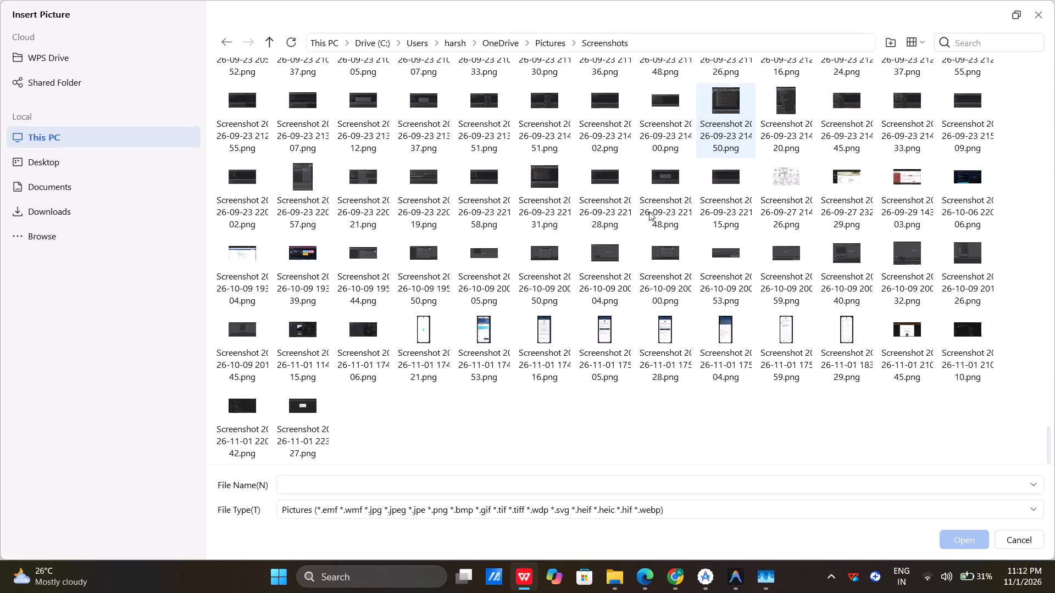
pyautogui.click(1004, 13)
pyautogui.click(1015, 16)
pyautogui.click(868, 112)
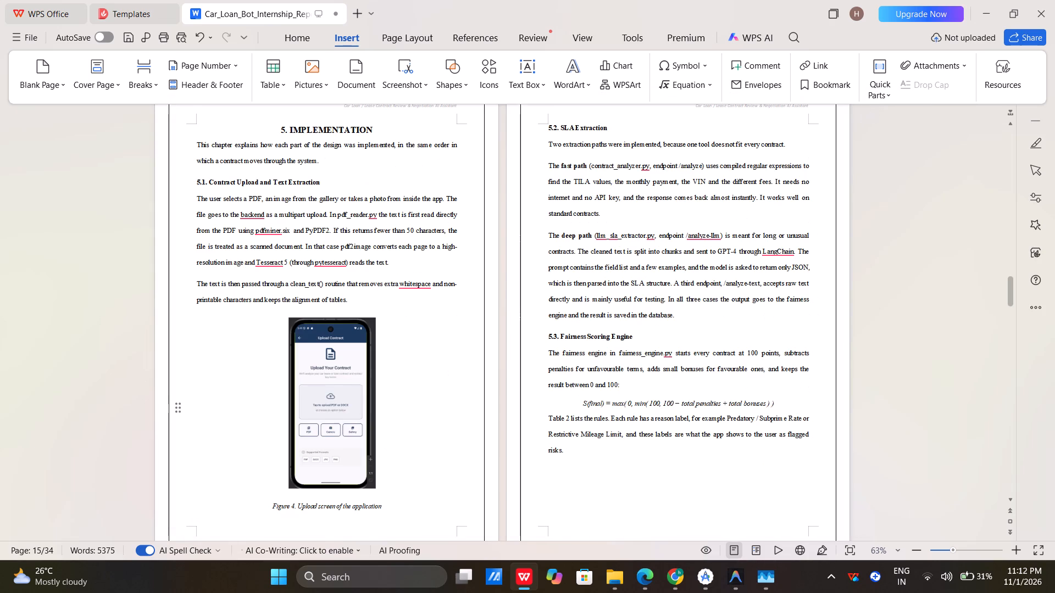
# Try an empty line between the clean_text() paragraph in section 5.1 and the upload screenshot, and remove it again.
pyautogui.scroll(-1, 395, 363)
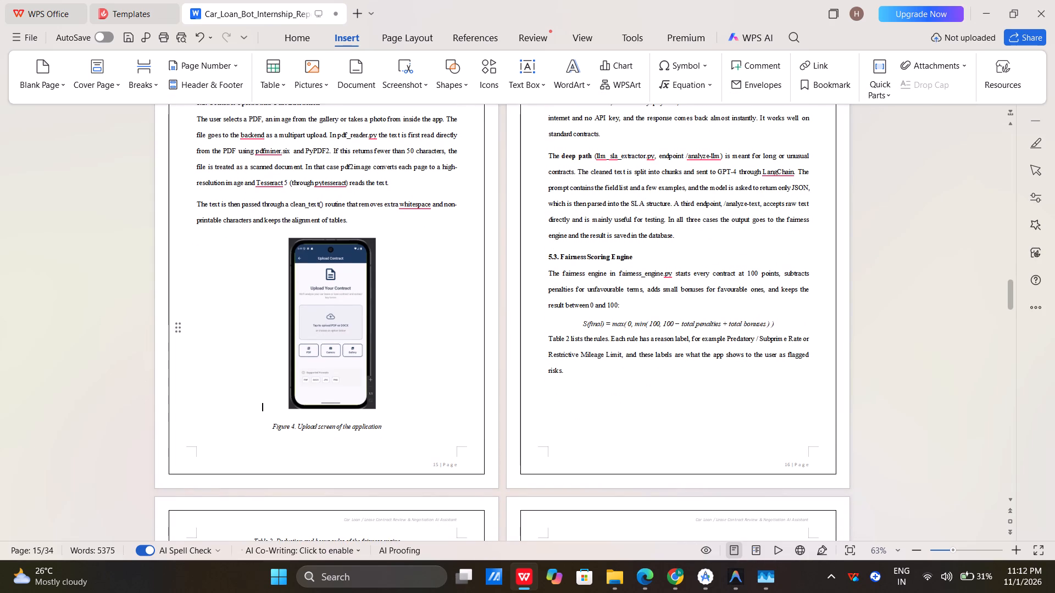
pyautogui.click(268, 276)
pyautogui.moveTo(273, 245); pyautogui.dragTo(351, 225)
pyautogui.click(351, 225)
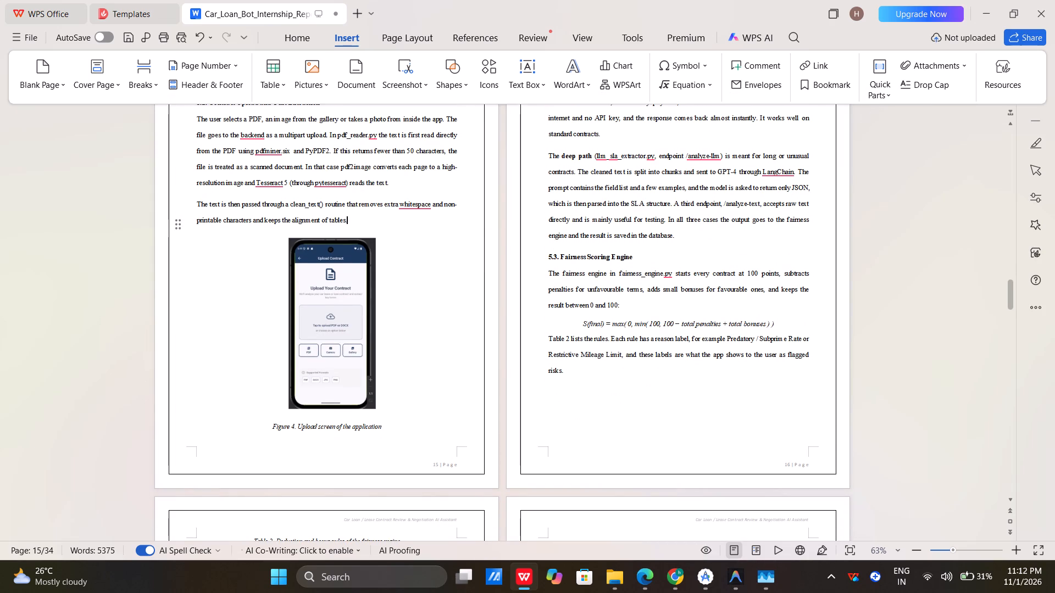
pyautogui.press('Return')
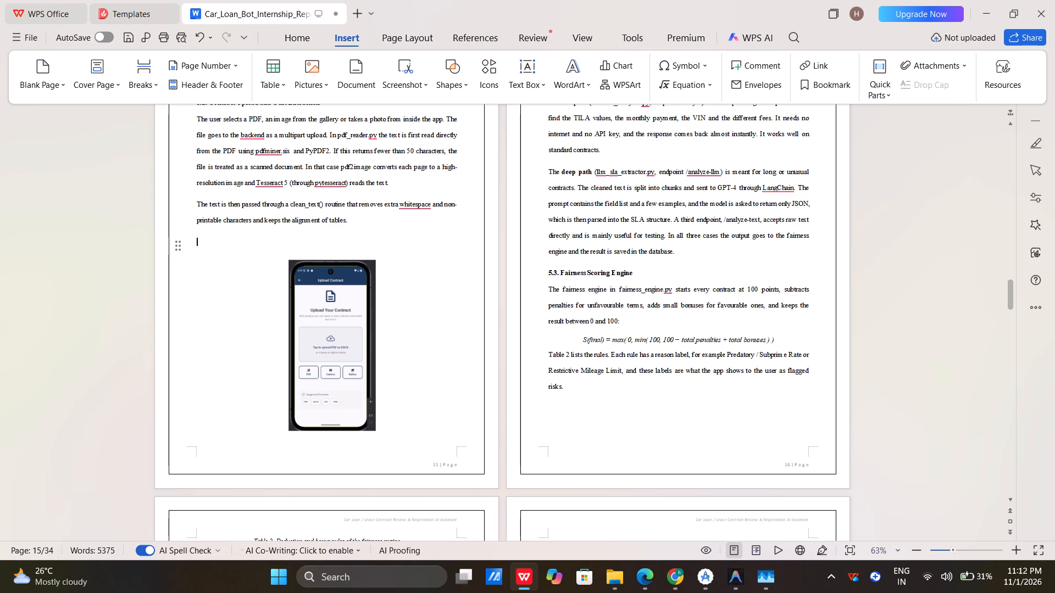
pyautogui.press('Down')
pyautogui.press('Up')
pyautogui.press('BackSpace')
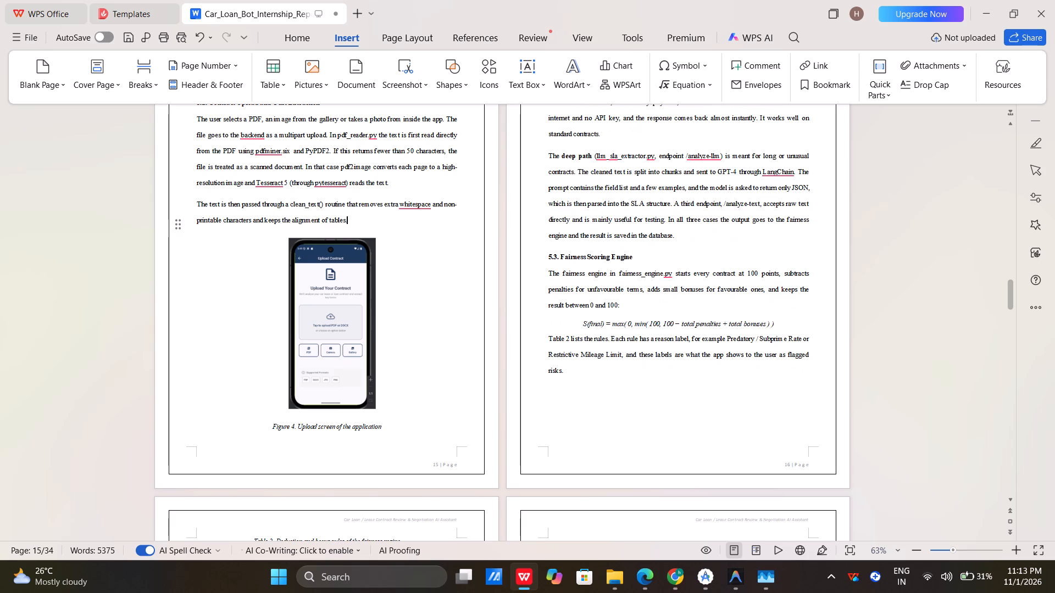
# Insert Screenshot 2026-11-01 174853.png from the Screenshots folder directly before the Figure 4 upload screenshot in section 5.1.
pyautogui.click(269, 351)
pyautogui.scroll(2, 538, 362)
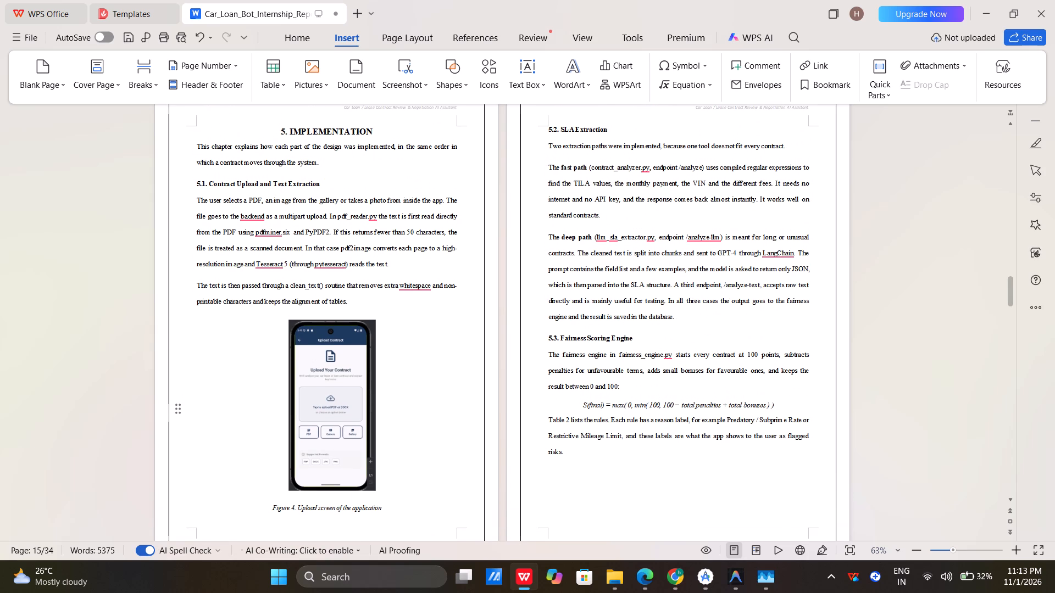
pyautogui.click(284, 337)
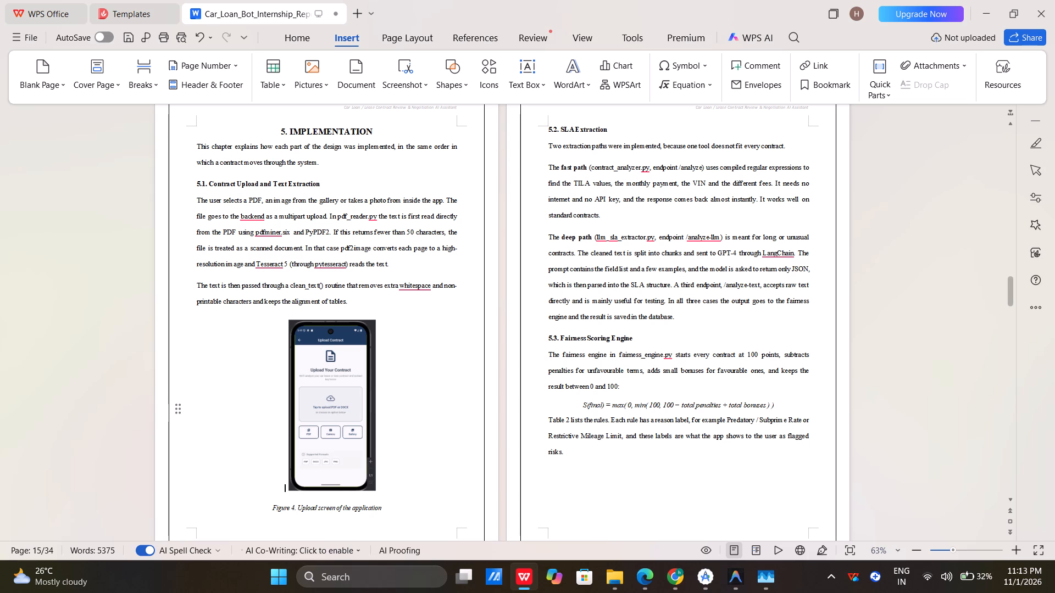
pyautogui.click(316, 87)
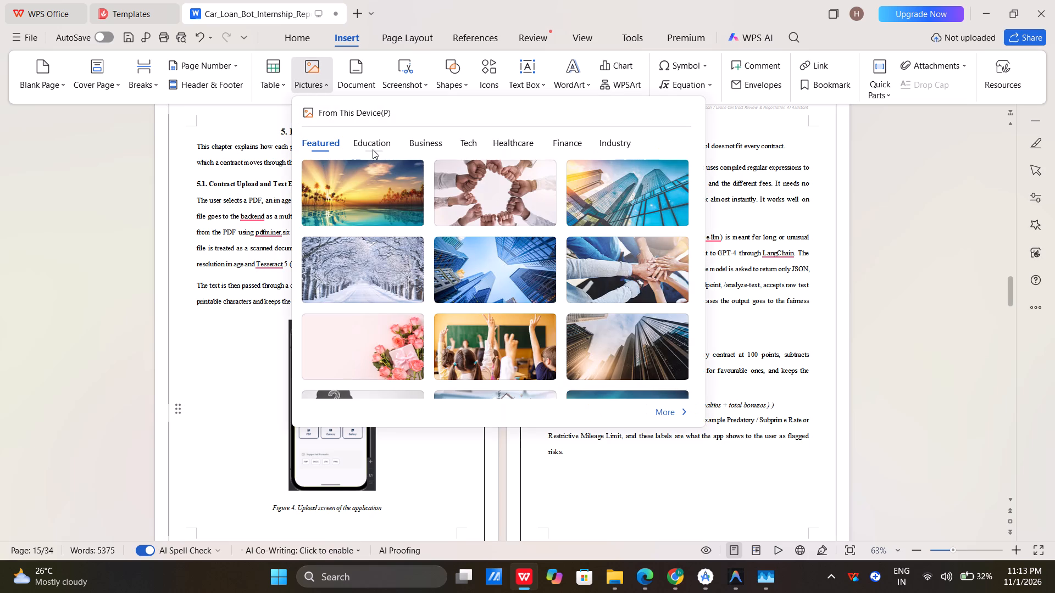
pyautogui.click(362, 116)
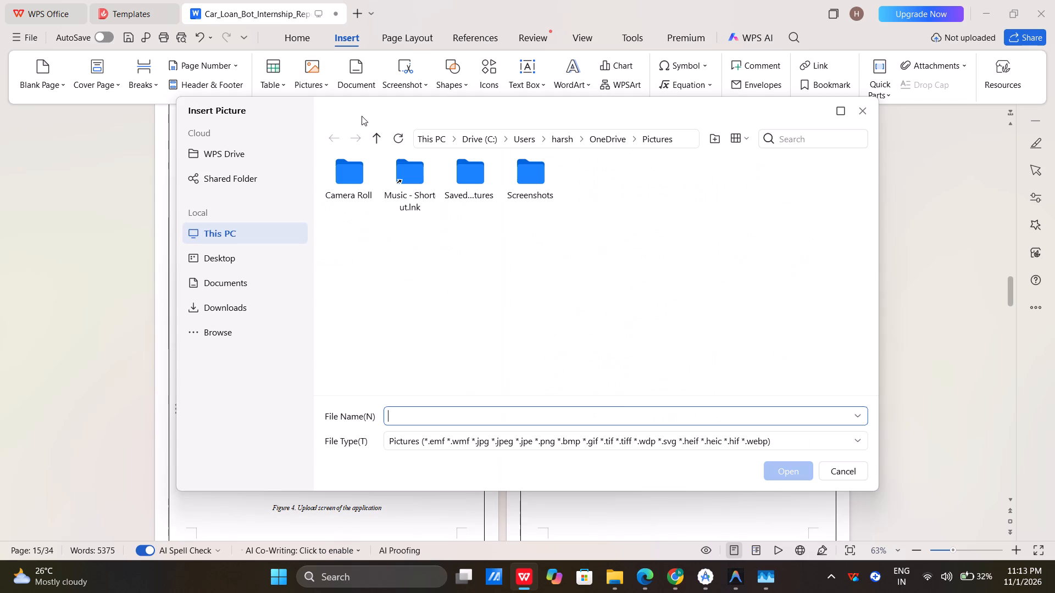
pyautogui.click(514, 190)
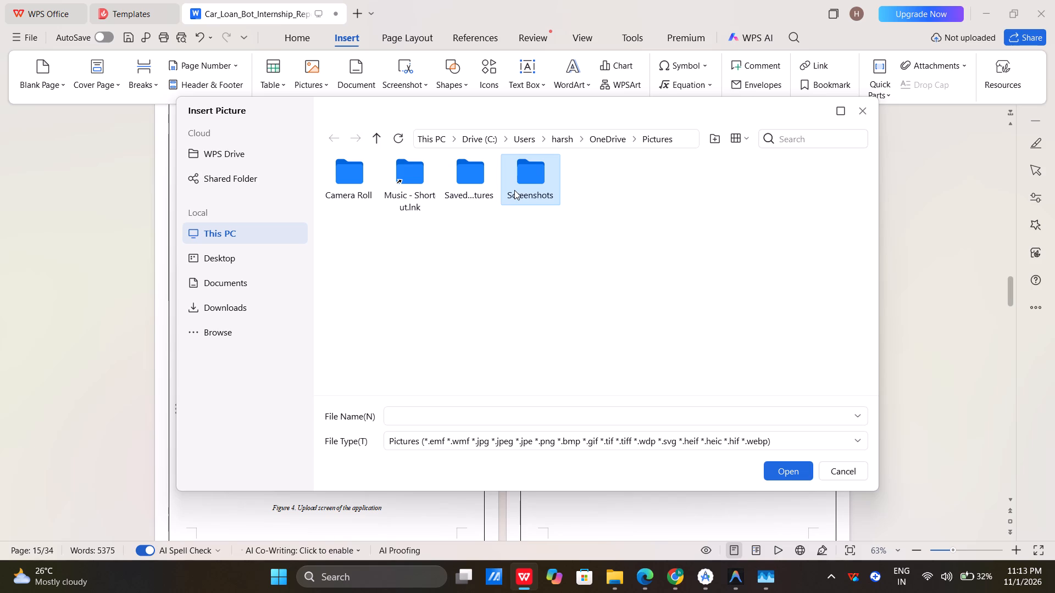
pyautogui.click(793, 468)
pyautogui.moveTo(872, 166); pyautogui.dragTo(870, 324)
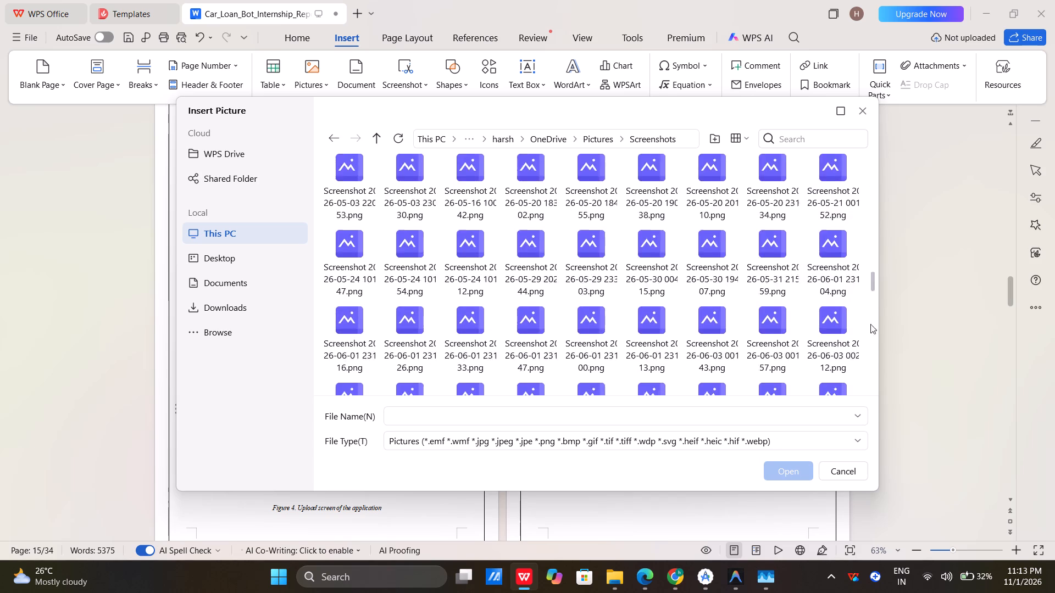
pyautogui.moveTo(870, 324); pyautogui.dragTo(878, 396)
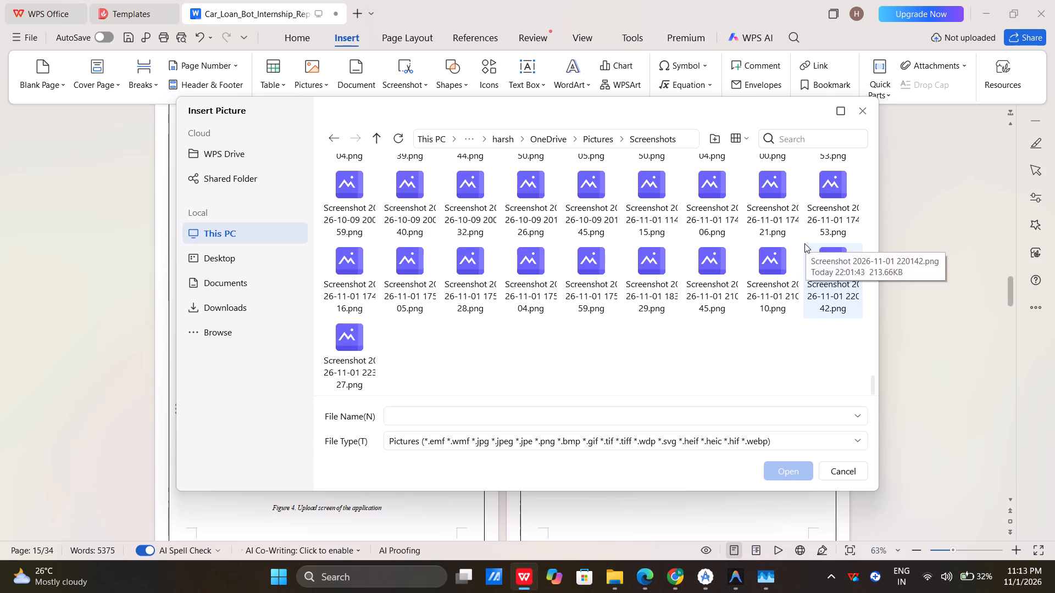
pyautogui.scroll(7, 694, 271)
pyautogui.scroll(-8, 694, 271)
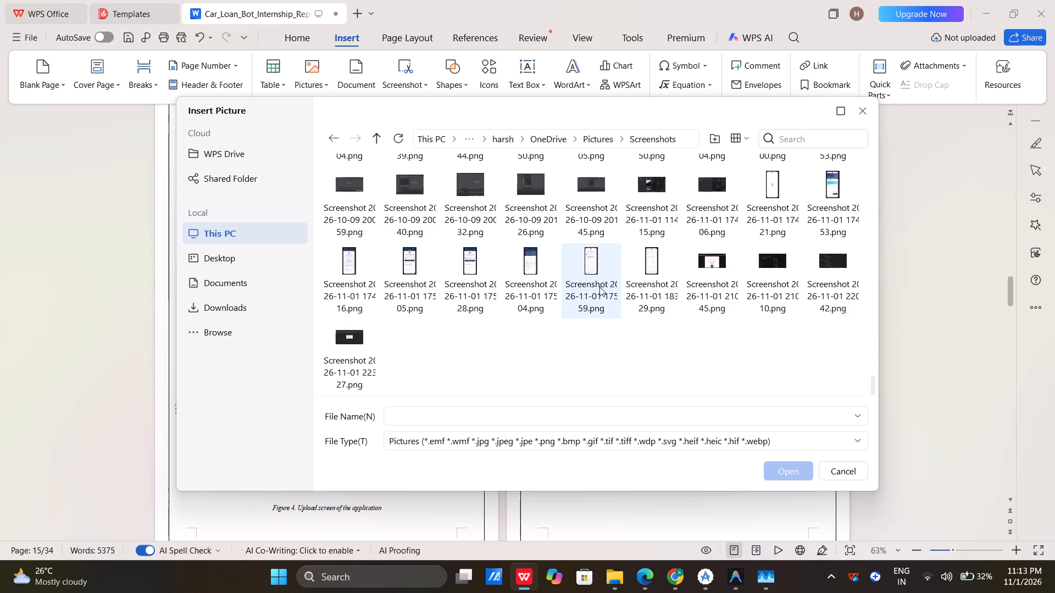
pyautogui.click(832, 183)
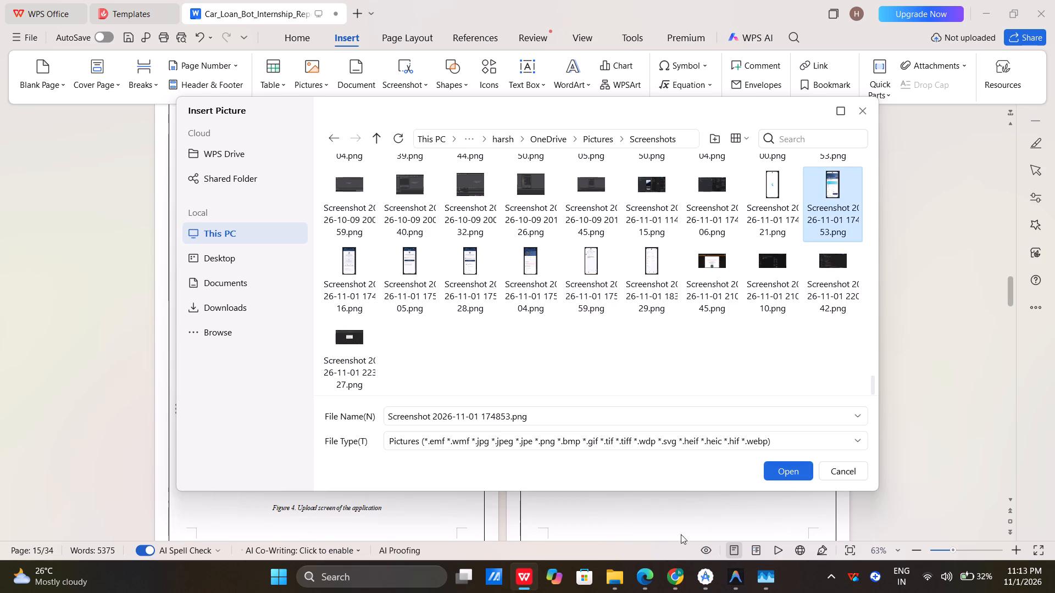
pyautogui.click(795, 472)
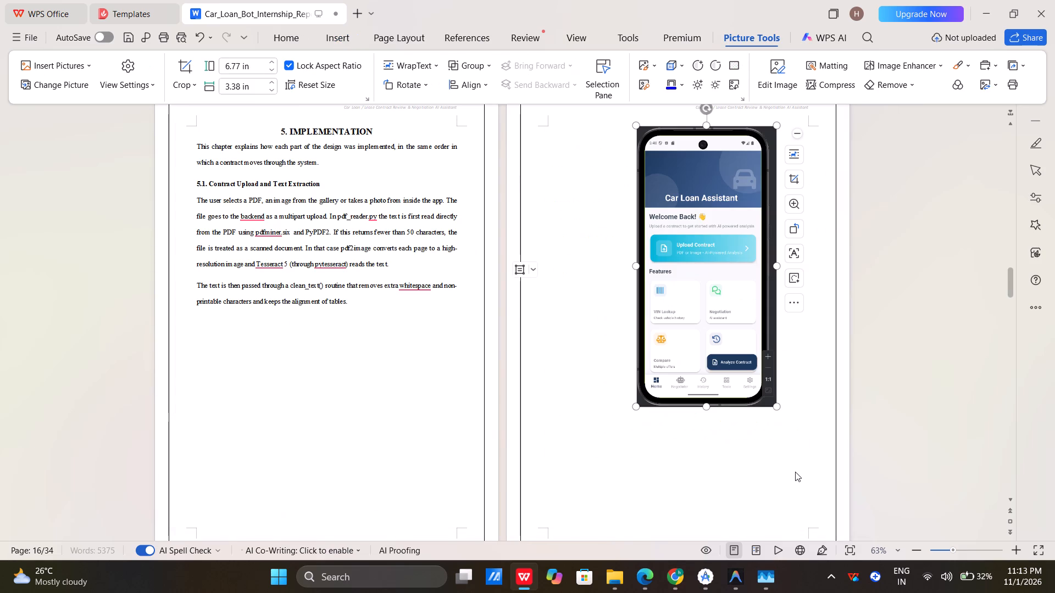
# Shrink the inserted Car Loan Assistant home-screen picture proportionally to about 5.61 in high by 2.80 in wide, and deselect it.
pyautogui.scroll(5, 636, 379)
pyautogui.scroll(-3, 636, 379)
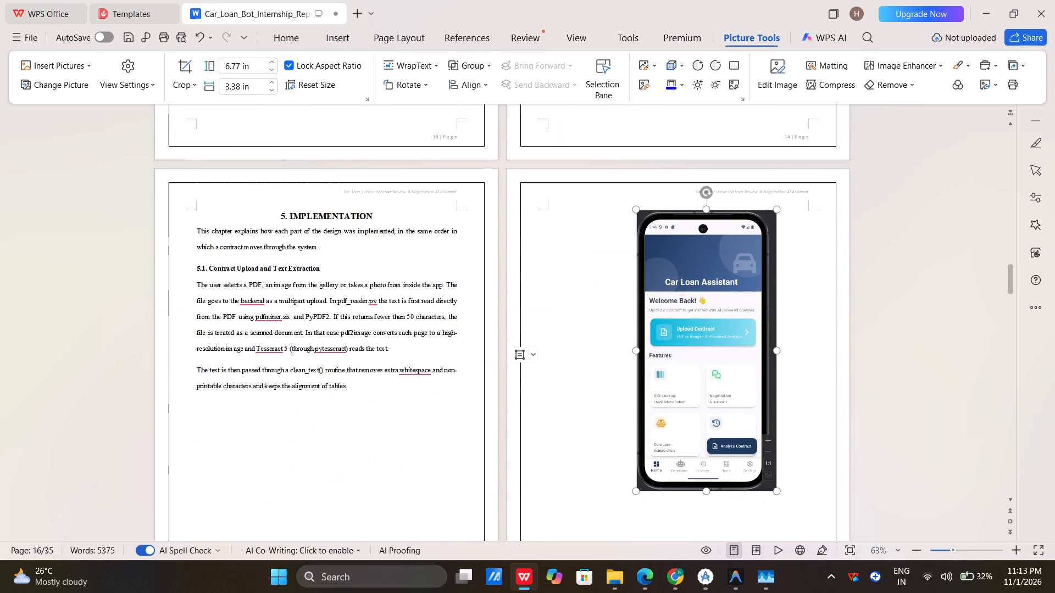
pyautogui.scroll(-3, 636, 379)
pyautogui.moveTo(684, 290); pyautogui.dragTo(678, 283)
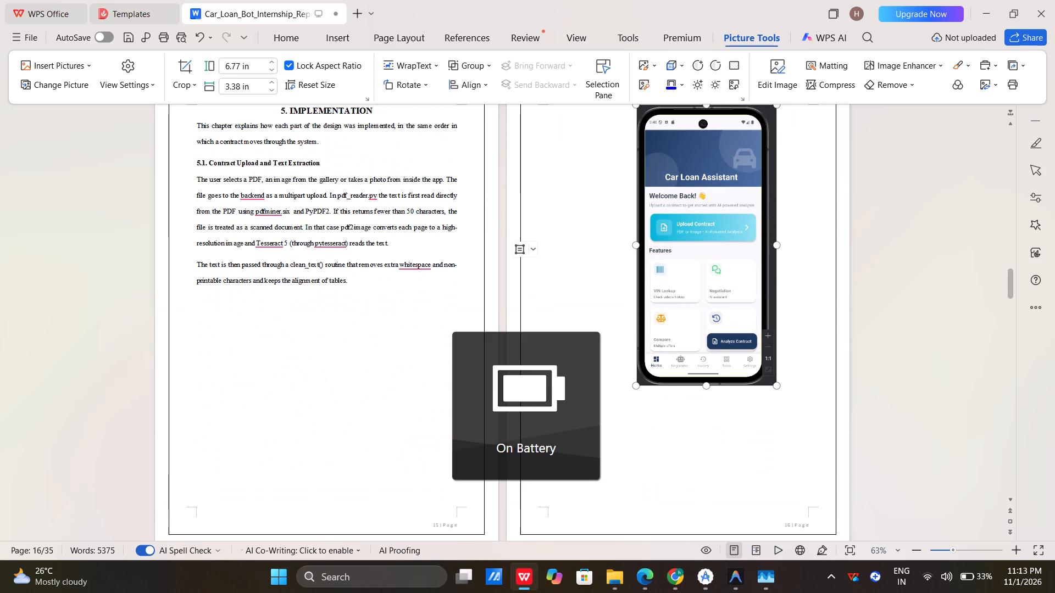
pyautogui.scroll(-6, 672, 390)
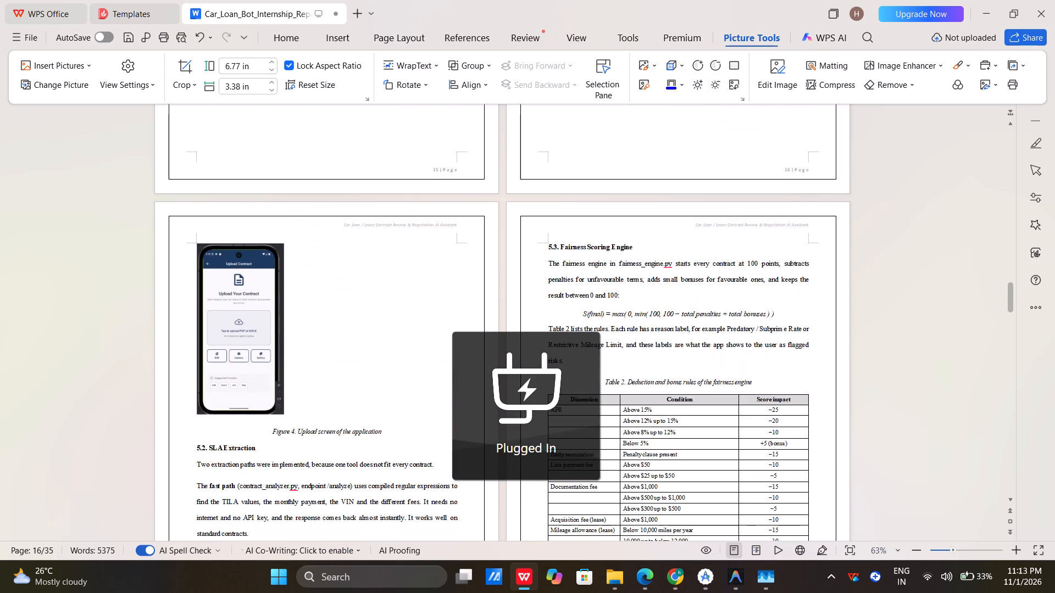
pyautogui.scroll(5, 672, 390)
pyautogui.click(708, 271)
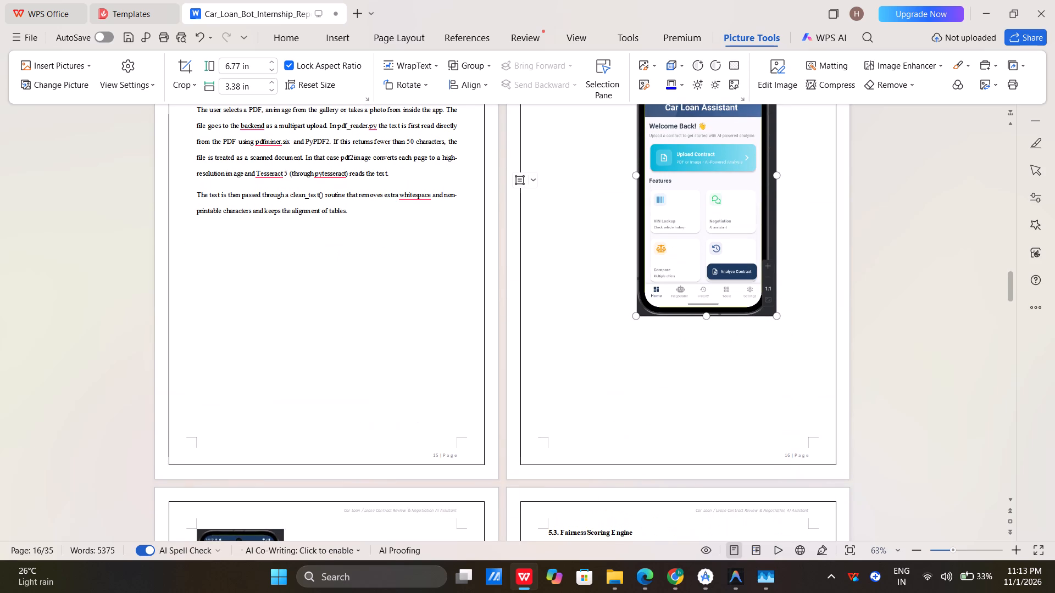
pyautogui.moveTo(708, 271); pyautogui.dragTo(701, 255)
pyautogui.scroll(1, 701, 255)
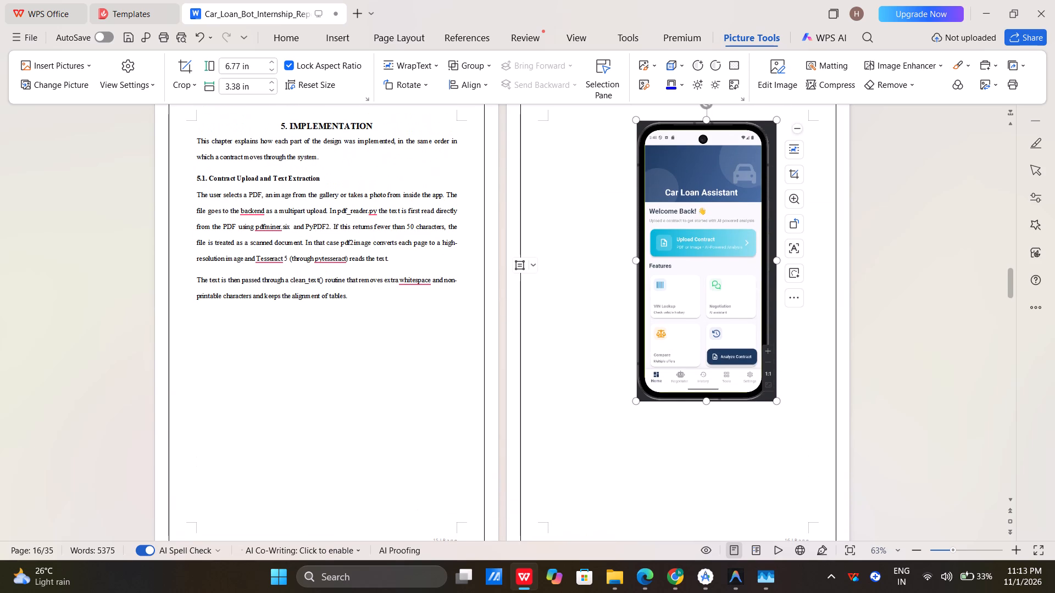
pyautogui.moveTo(780, 405); pyautogui.dragTo(770, 393)
pyautogui.moveTo(776, 401); pyautogui.dragTo(775, 398)
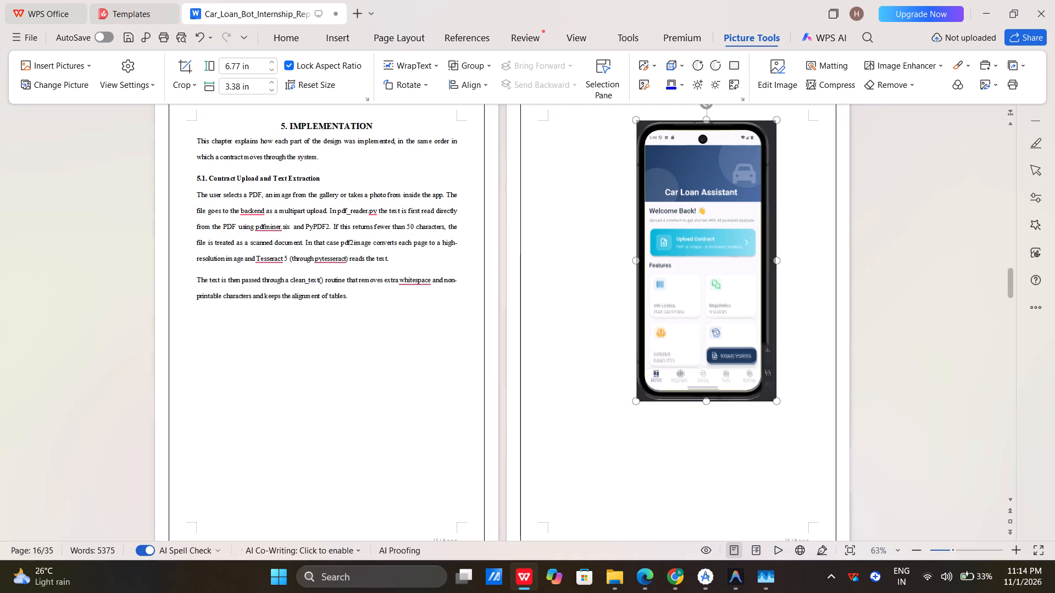
pyautogui.moveTo(775, 398); pyautogui.dragTo(758, 382)
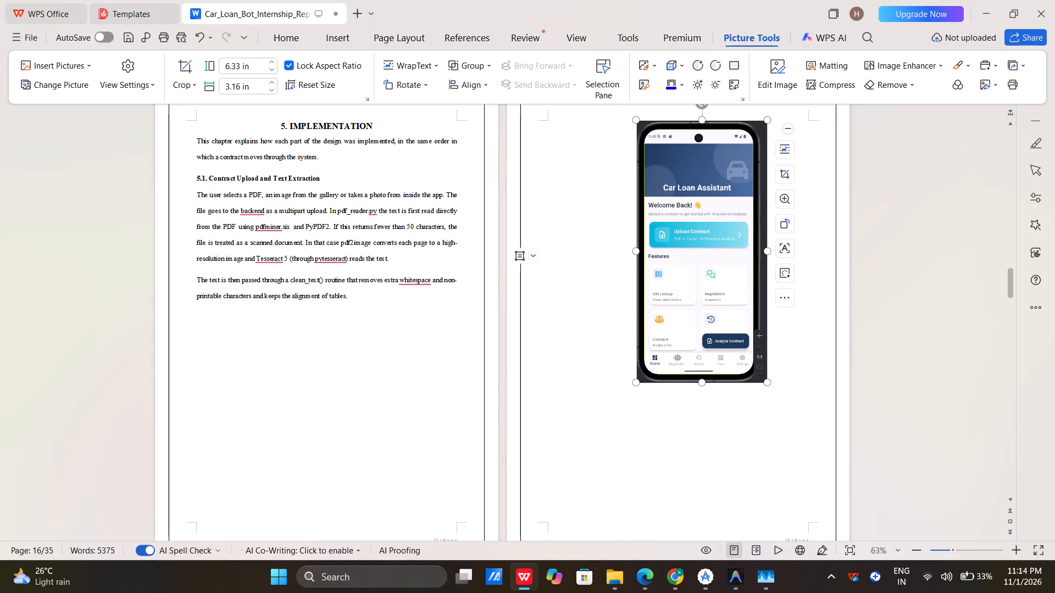
pyautogui.moveTo(770, 382); pyautogui.dragTo(738, 353)
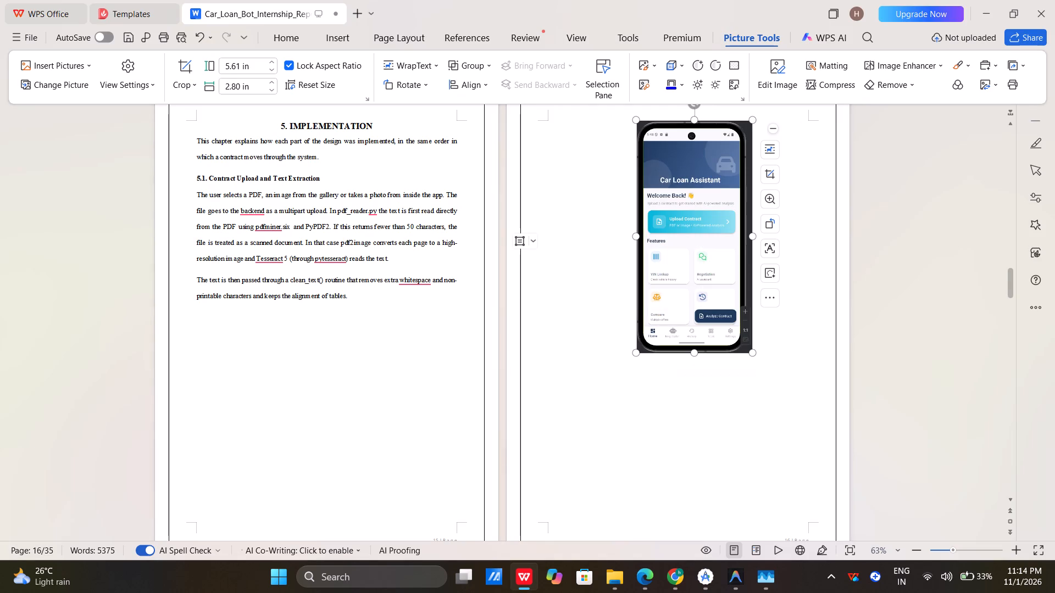
pyautogui.click(696, 288)
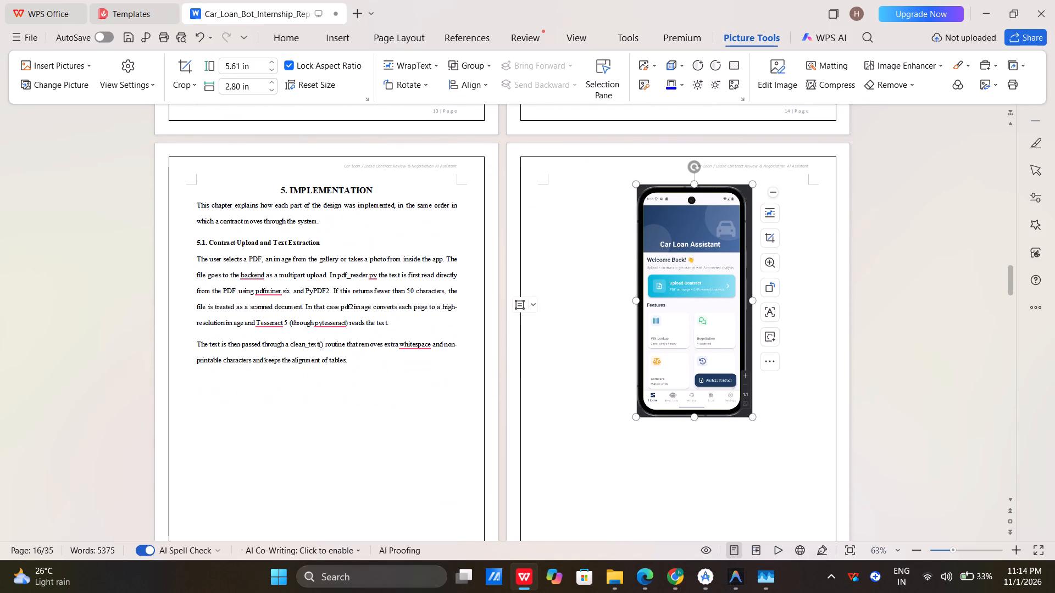
pyautogui.click(604, 187)
pyautogui.click(626, 194)
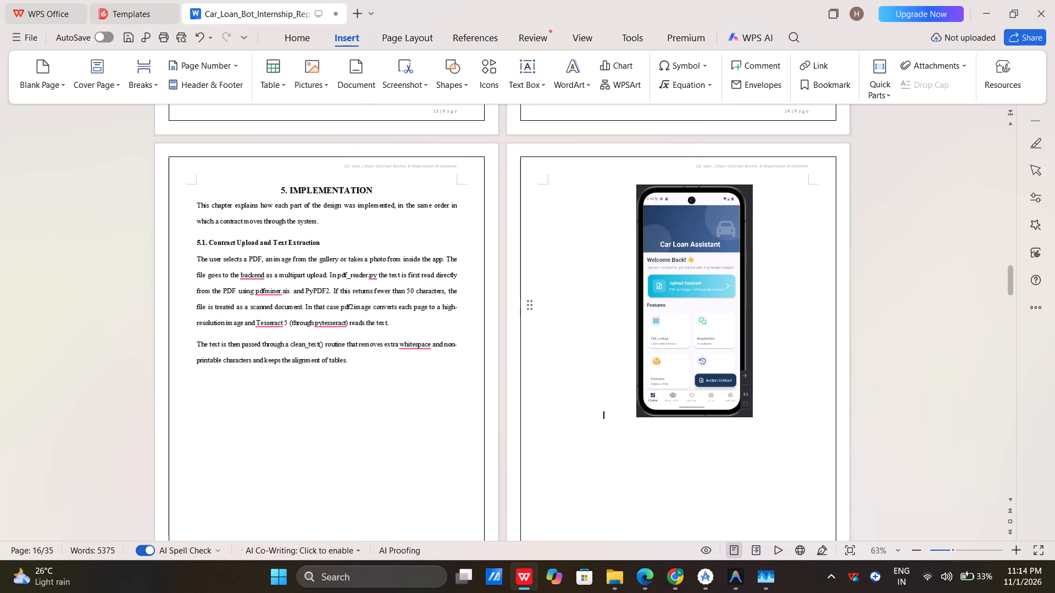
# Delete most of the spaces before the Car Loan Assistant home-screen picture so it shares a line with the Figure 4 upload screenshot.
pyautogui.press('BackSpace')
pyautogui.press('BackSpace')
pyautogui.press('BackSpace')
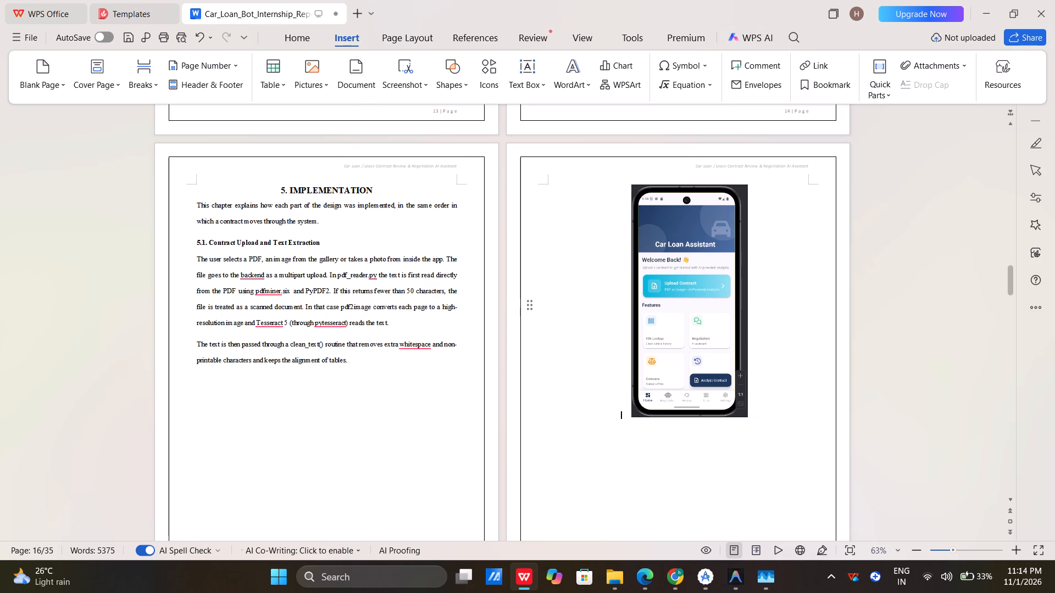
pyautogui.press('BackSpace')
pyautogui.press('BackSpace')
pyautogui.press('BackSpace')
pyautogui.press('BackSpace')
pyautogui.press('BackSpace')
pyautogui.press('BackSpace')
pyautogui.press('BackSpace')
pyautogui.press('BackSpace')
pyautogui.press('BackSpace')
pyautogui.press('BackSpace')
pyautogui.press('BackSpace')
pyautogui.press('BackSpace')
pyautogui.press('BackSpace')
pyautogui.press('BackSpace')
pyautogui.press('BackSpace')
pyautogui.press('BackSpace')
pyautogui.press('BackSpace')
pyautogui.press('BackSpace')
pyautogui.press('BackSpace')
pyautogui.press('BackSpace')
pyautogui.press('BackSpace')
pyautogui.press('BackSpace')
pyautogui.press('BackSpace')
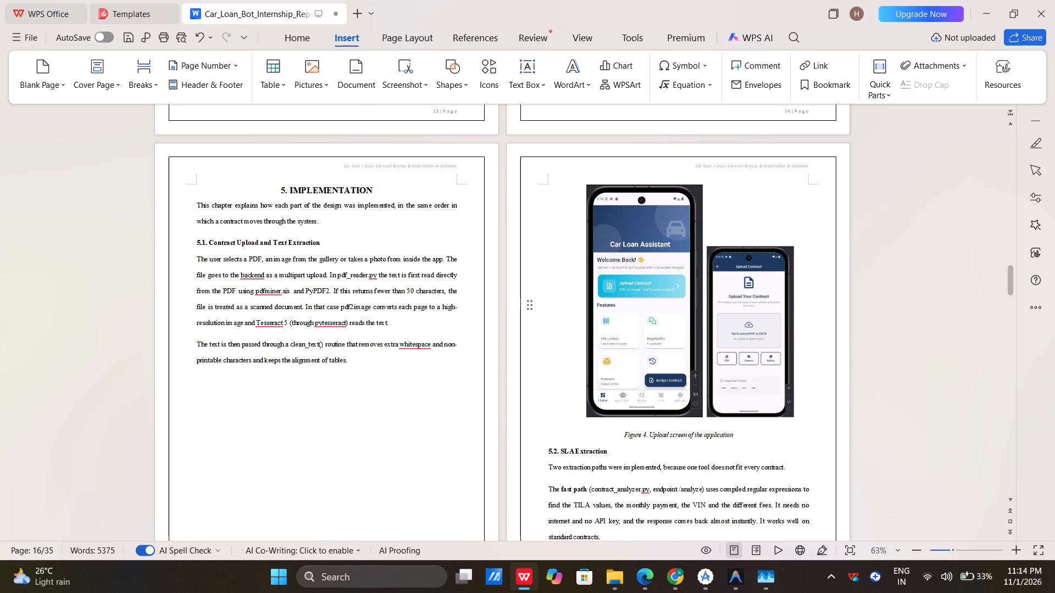
# Look over the screenshot layout of the following chapter 5 pages as far as section 5.7, and return to Figure 4.
pyautogui.scroll(-3, 726, 355)
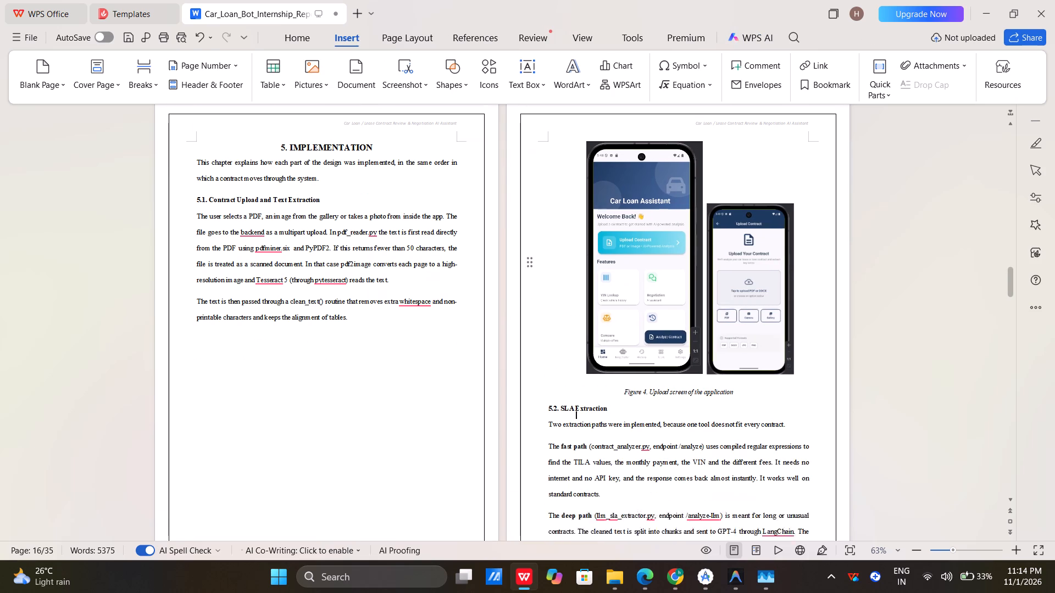
pyautogui.scroll(-7, 726, 355)
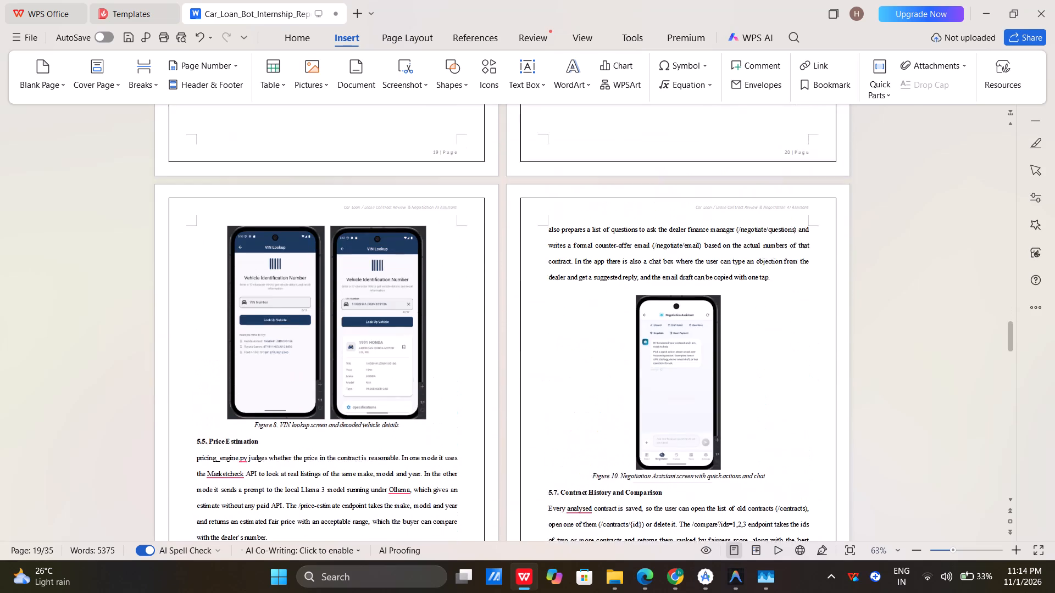
pyautogui.scroll(-1, 726, 355)
pyautogui.scroll(3, 624, 190)
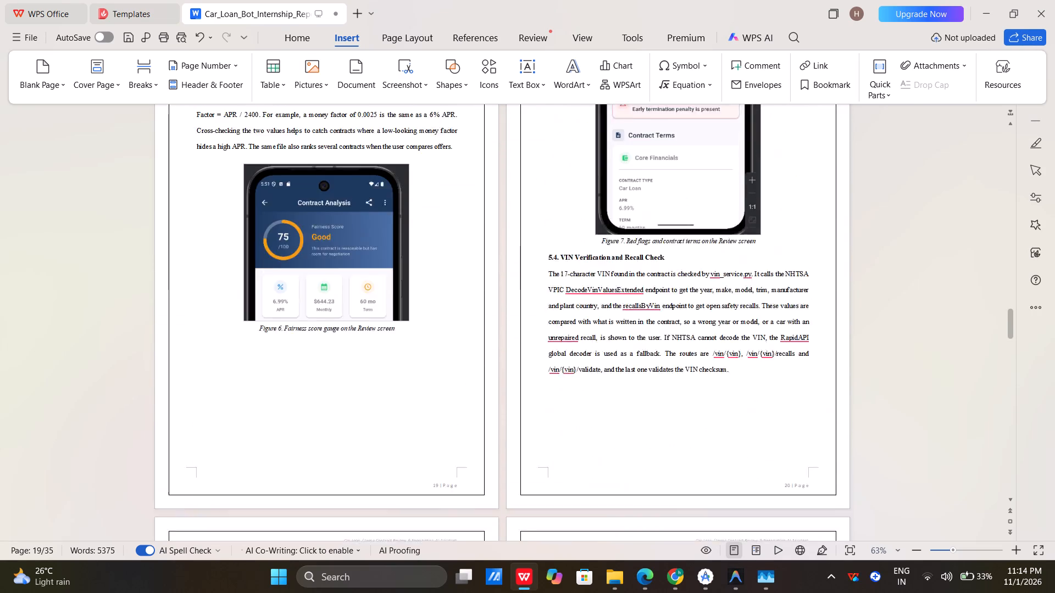
pyautogui.scroll(8, 624, 190)
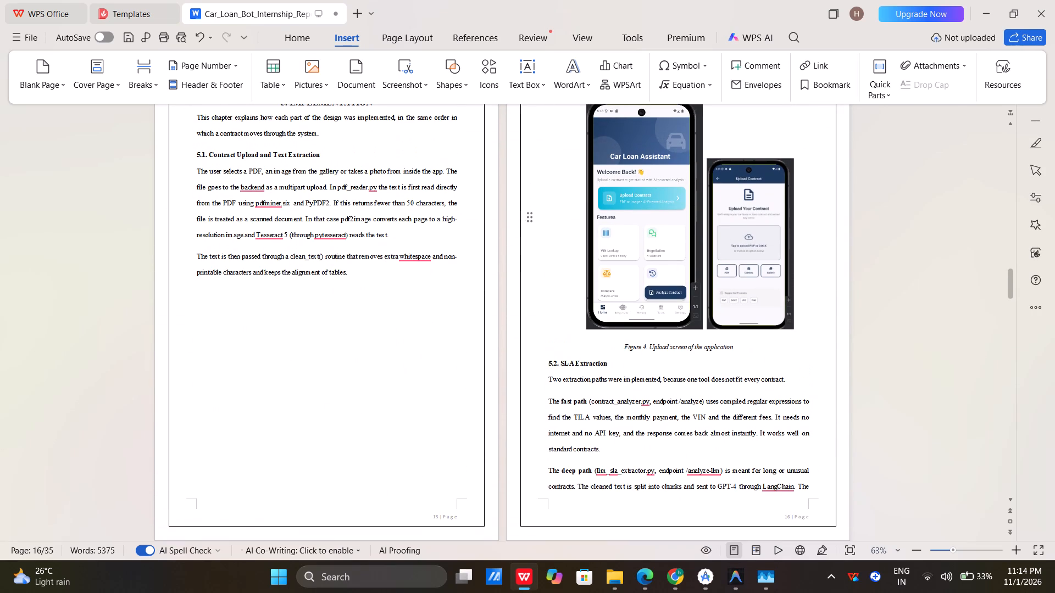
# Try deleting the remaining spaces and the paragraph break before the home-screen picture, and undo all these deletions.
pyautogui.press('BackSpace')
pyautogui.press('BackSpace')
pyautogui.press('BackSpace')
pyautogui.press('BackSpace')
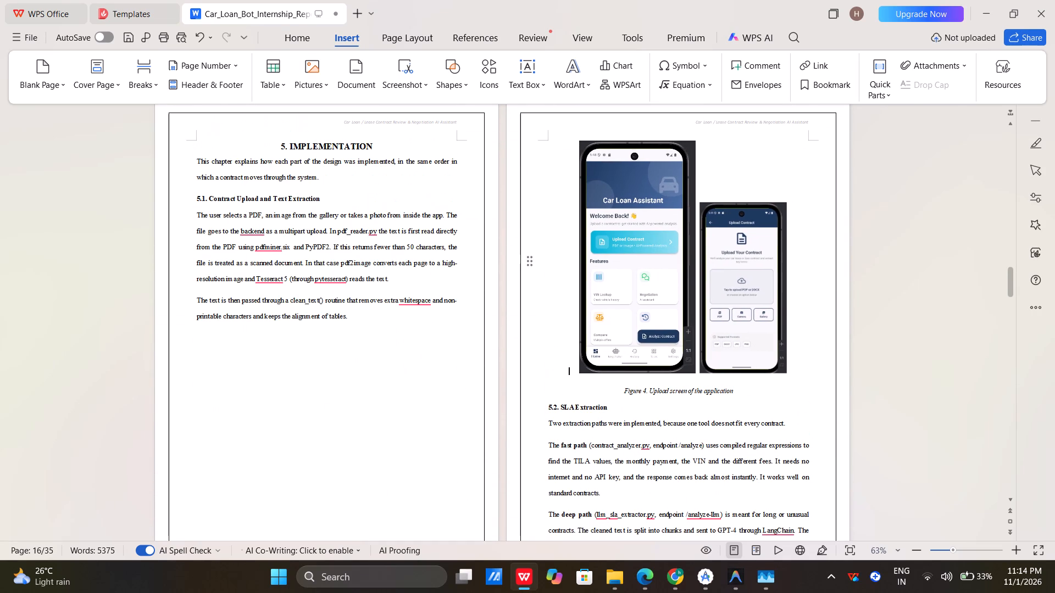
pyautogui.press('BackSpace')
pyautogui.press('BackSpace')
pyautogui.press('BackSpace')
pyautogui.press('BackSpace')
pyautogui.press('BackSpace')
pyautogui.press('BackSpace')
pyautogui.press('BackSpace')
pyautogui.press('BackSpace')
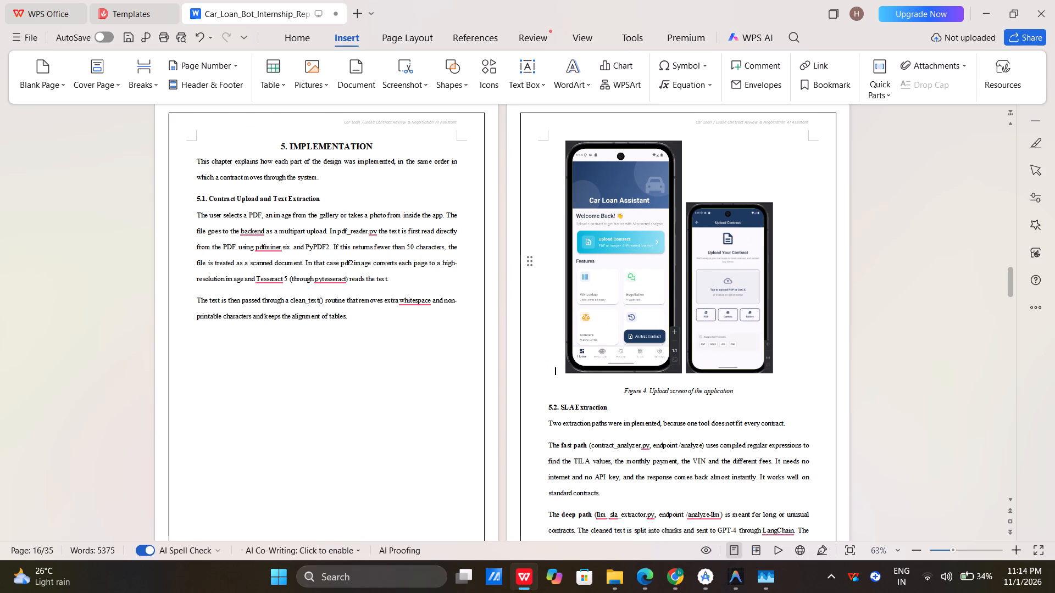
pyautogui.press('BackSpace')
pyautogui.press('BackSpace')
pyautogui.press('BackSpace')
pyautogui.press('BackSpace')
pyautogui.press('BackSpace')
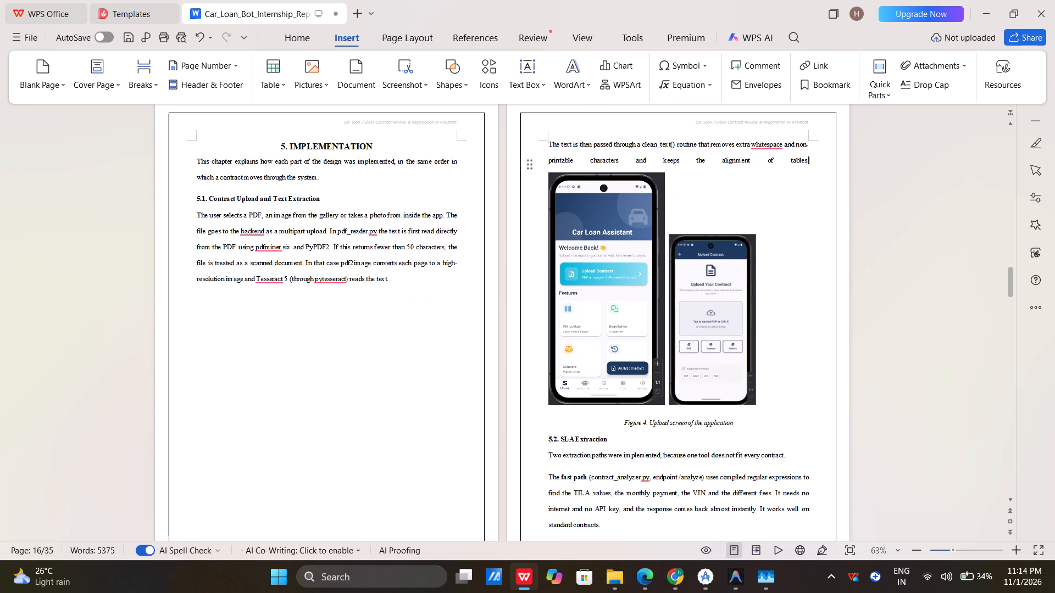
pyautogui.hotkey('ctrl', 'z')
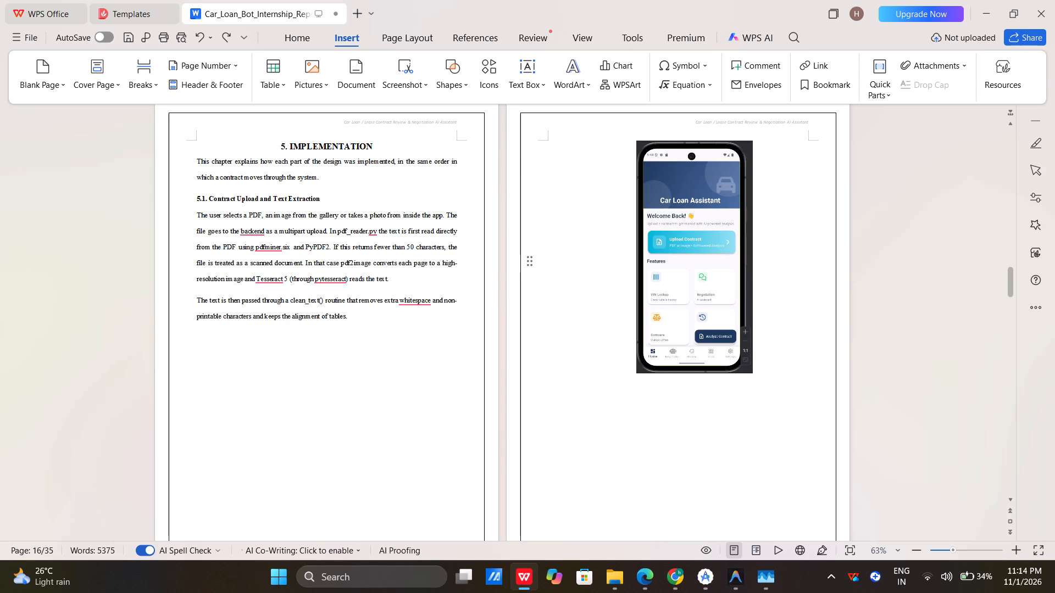
# Delete the clean_text() paragraph starting "The text is then passed" from section 5.1.
pyautogui.moveTo(352, 325); pyautogui.dragTo(221, 295)
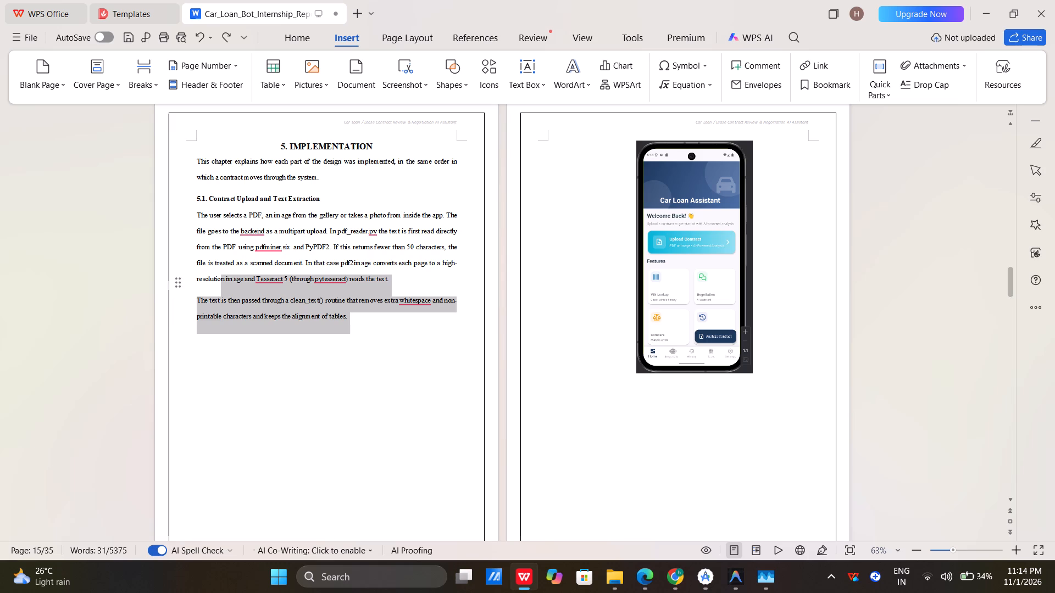
pyautogui.moveTo(221, 295); pyautogui.dragTo(199, 297)
pyautogui.press('BackSpace')
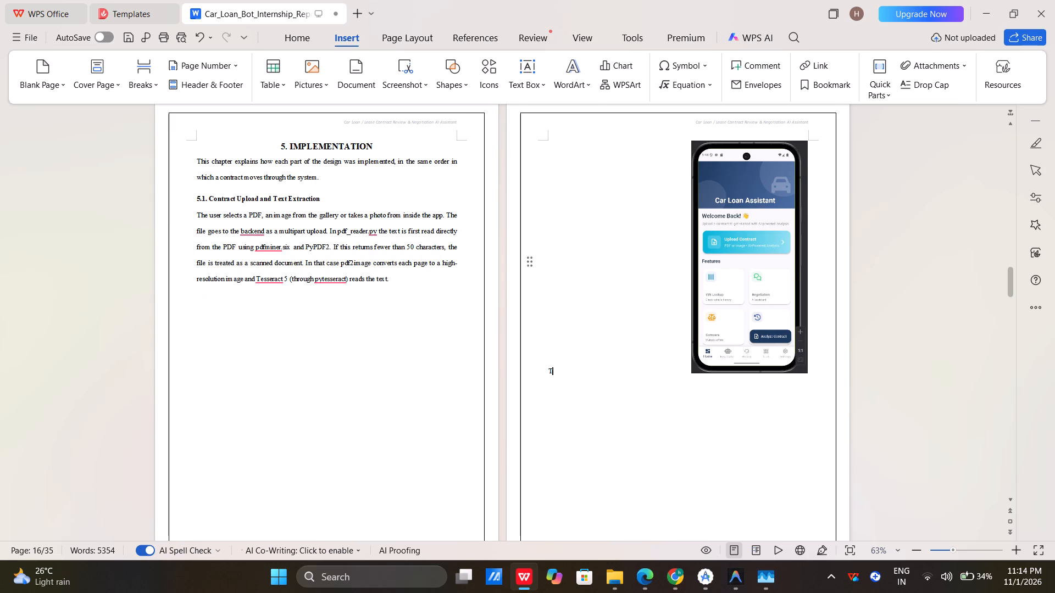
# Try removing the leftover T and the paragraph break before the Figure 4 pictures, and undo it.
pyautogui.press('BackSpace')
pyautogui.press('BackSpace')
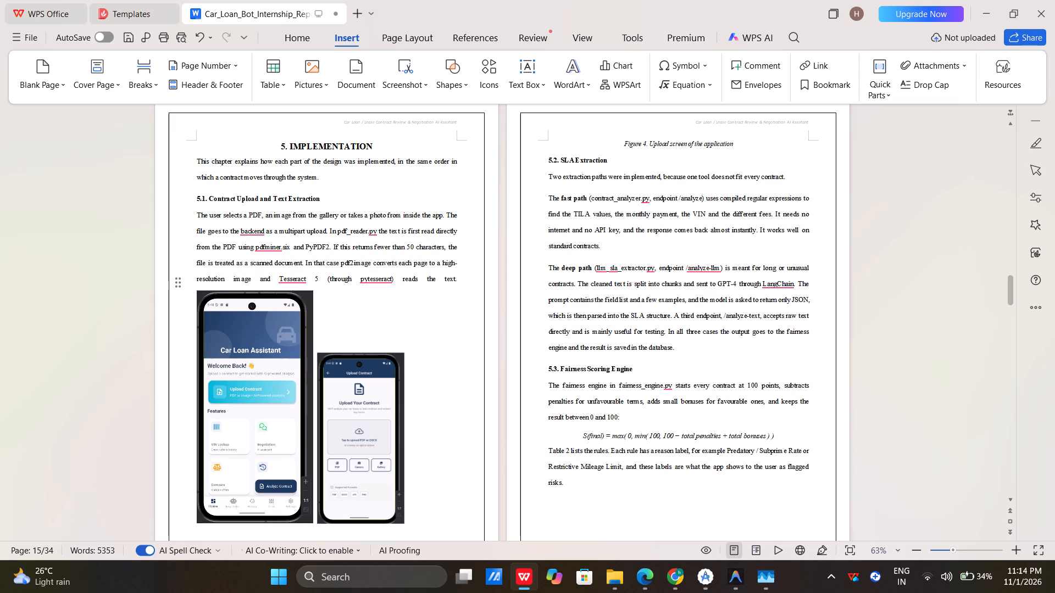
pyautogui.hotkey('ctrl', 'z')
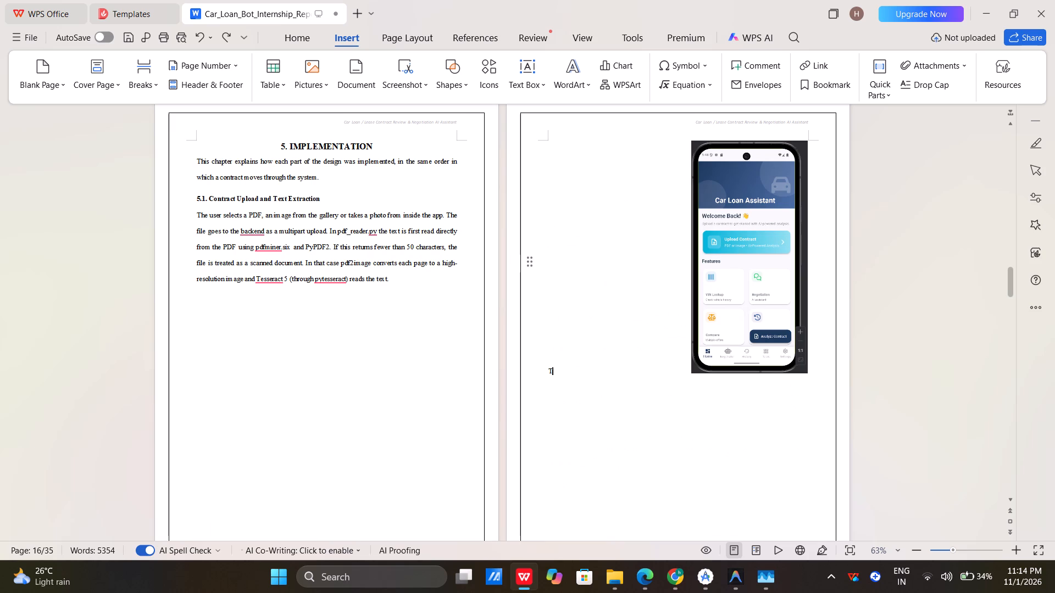
# Delete the sentence "If this returns fewer than 50 characters, the file is treated as a scanned document" from section 5.1.
pyautogui.moveTo(302, 265); pyautogui.dragTo(323, 248)
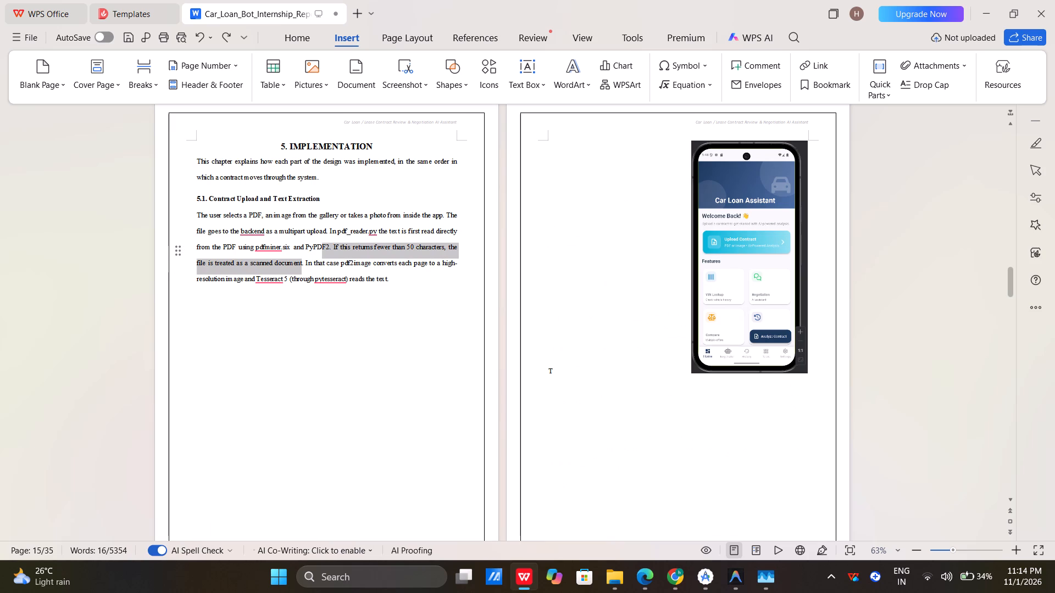
pyautogui.moveTo(323, 248); pyautogui.dragTo(334, 248)
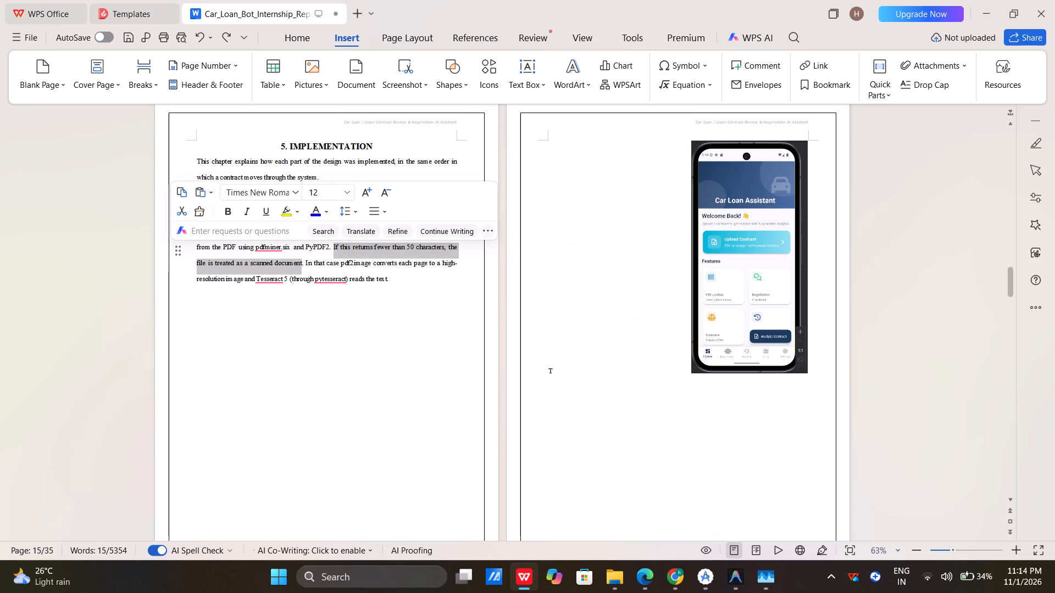
pyautogui.press('BackSpace')
pyautogui.press('BackSpace')
pyautogui.press('BackSpace')
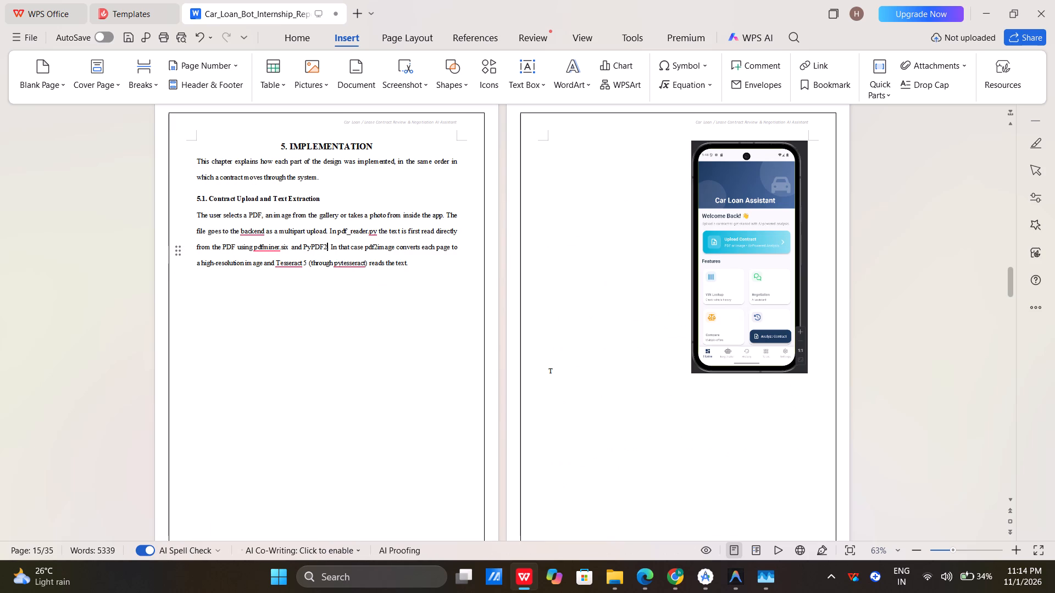
# Delete the leftover T and the spaces before the home-screen picture so both Figure 4 pictures share one line below the section 5.1 paragraph.
pyautogui.click(422, 266)
pyautogui.click(638, 225)
pyautogui.press('BackSpace')
pyautogui.press('BackSpace')
pyautogui.press('BackSpace')
pyautogui.press('BackSpace')
pyautogui.press('BackSpace')
pyautogui.press('BackSpace')
pyautogui.press('BackSpace')
pyautogui.press('BackSpace')
pyautogui.press('BackSpace')
pyautogui.press('BackSpace')
pyautogui.press('BackSpace')
pyautogui.press('BackSpace')
pyautogui.press('BackSpace')
pyautogui.press('BackSpace')
pyautogui.press('BackSpace')
pyautogui.press('BackSpace')
pyautogui.press('BackSpace')
pyautogui.press('BackSpace')
pyautogui.press('BackSpace')
pyautogui.press('BackSpace')
pyautogui.press('BackSpace')
pyautogui.press('BackSpace')
pyautogui.press('BackSpace')
pyautogui.press('BackSpace')
pyautogui.press('BackSpace')
pyautogui.press('BackSpace')
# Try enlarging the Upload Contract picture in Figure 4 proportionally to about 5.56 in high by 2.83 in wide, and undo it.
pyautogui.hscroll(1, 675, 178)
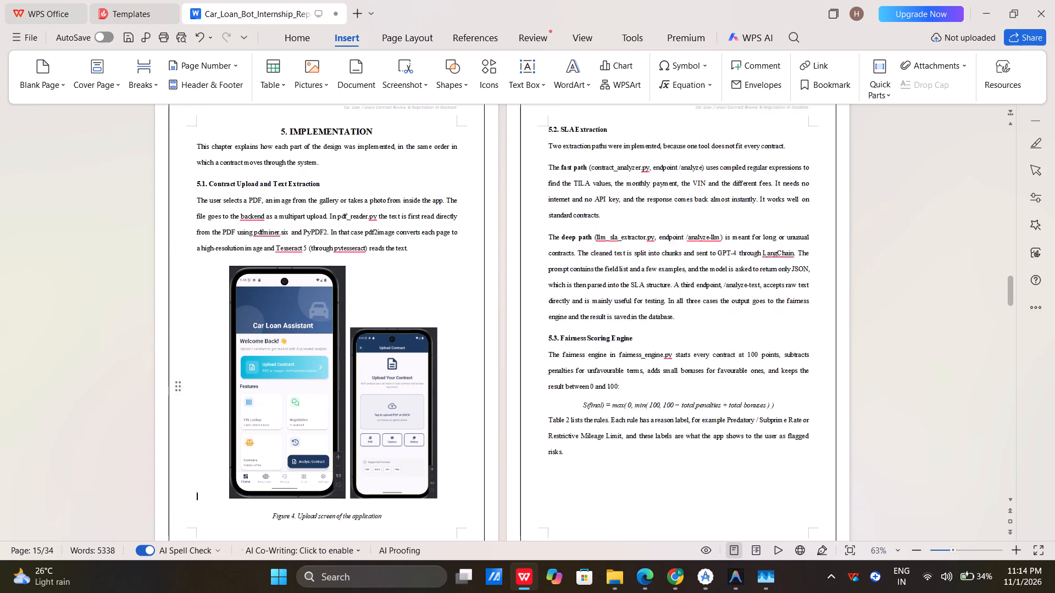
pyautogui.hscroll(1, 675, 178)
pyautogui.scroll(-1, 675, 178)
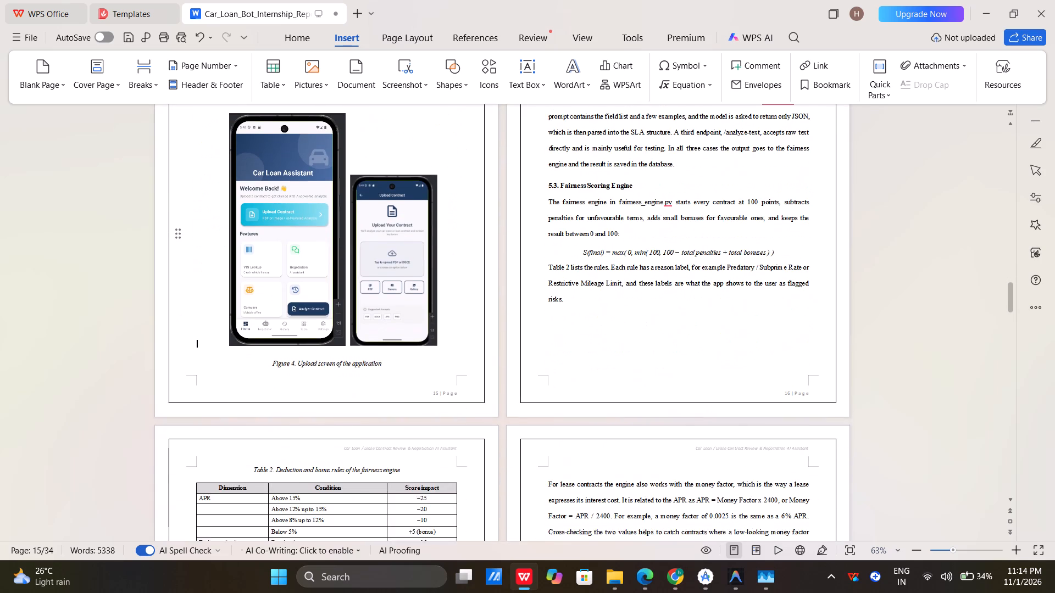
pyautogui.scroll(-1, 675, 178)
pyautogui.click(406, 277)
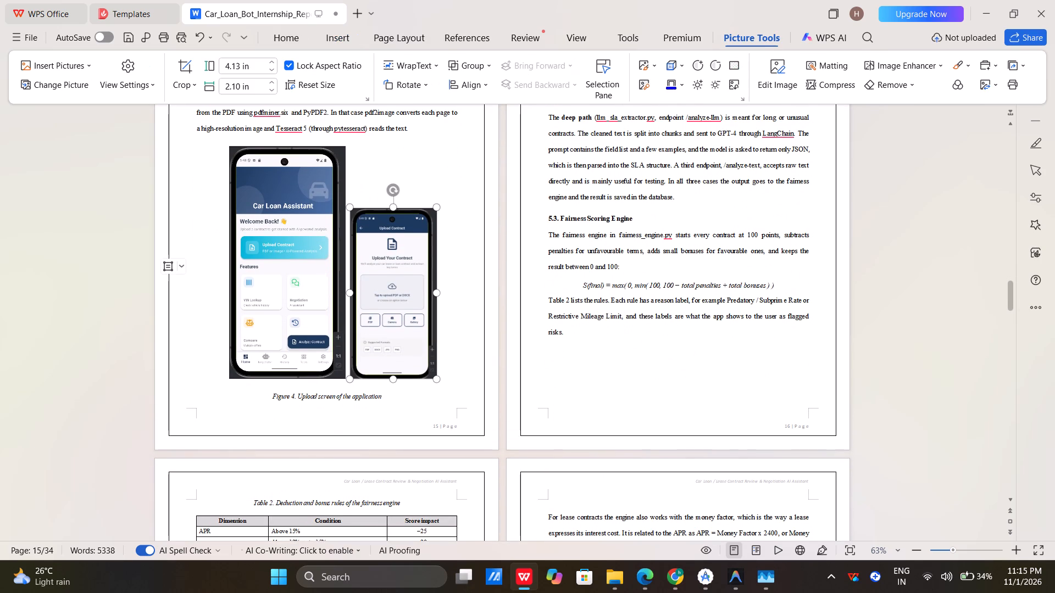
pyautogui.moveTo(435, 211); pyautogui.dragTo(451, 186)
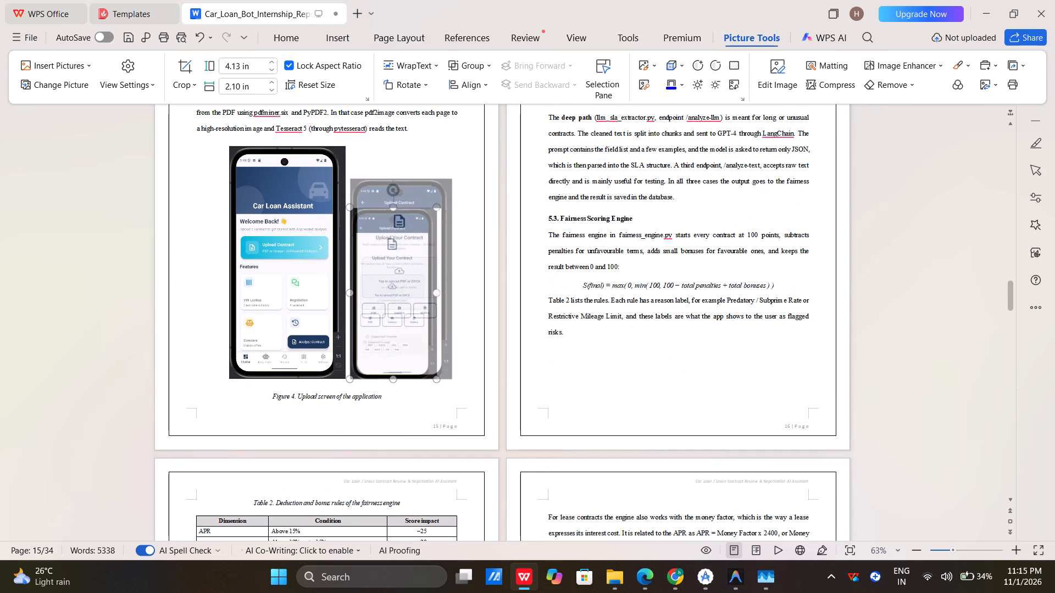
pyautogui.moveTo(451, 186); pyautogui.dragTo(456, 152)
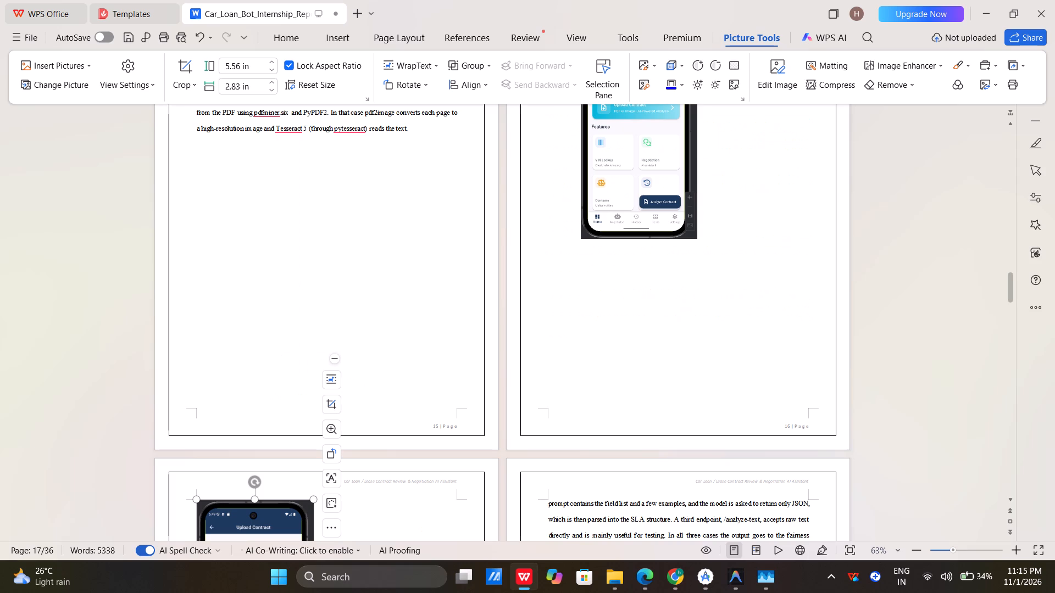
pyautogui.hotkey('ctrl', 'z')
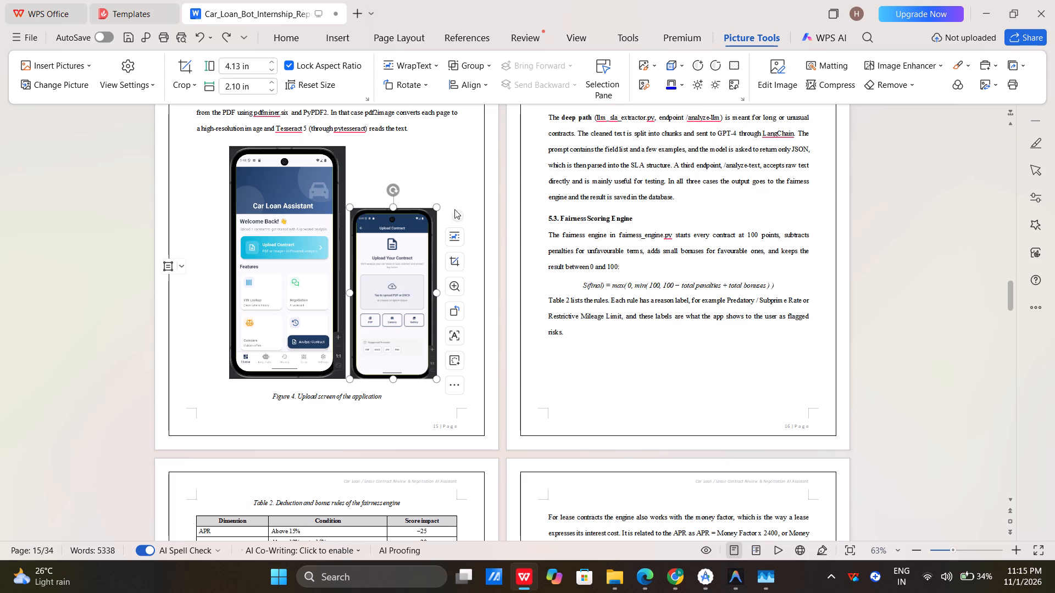
# Enlarge the Upload Contract picture in Figure 4 proportionally to about 4.73 in high by 2.40 in wide.
pyautogui.moveTo(435, 208); pyautogui.dragTo(447, 183)
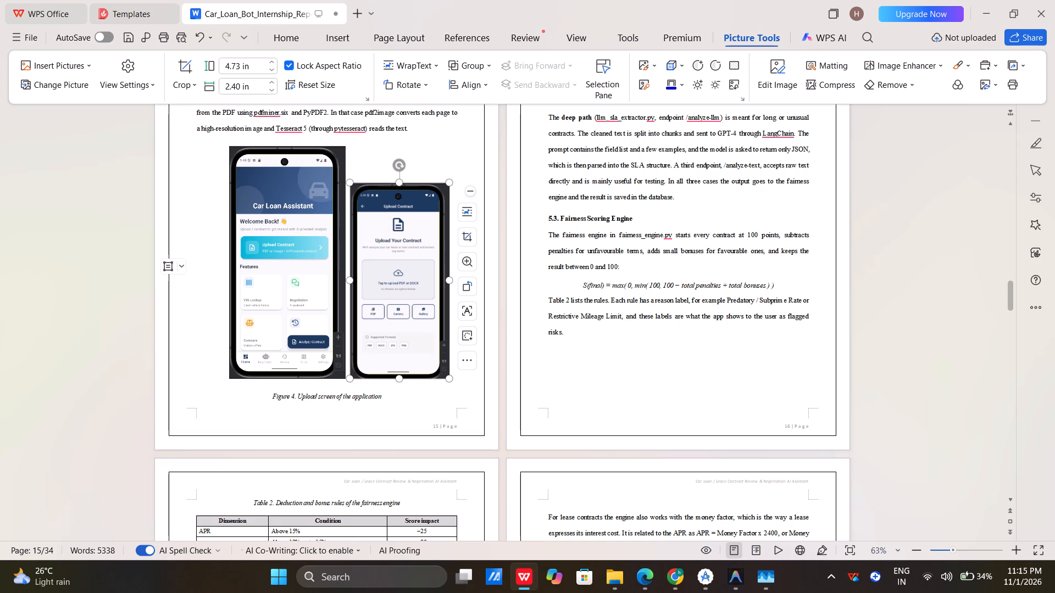
# Shrink the Car Loan Assistant home-screen picture in Figure 4 proportionally to about 4.95 in high by 2.47 in wide.
pyautogui.click(289, 265)
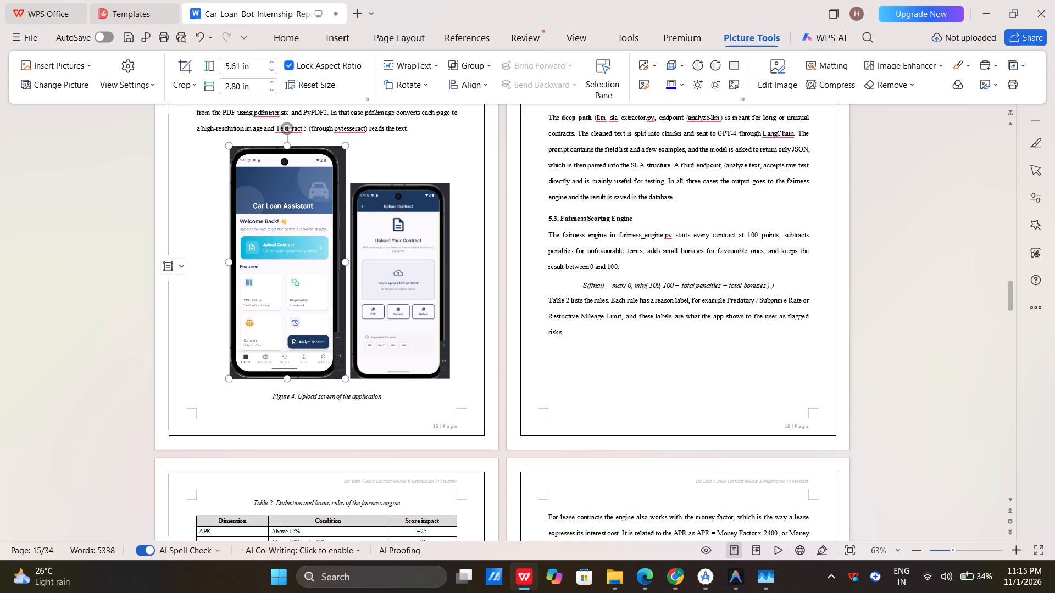
pyautogui.moveTo(342, 378); pyautogui.dragTo(334, 367)
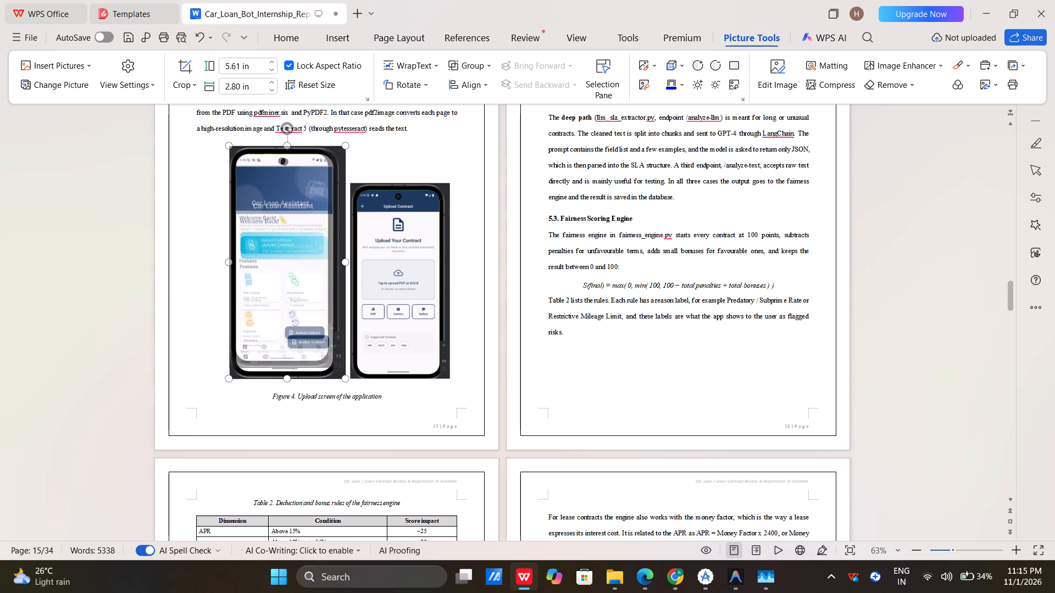
pyautogui.moveTo(334, 367); pyautogui.dragTo(330, 362)
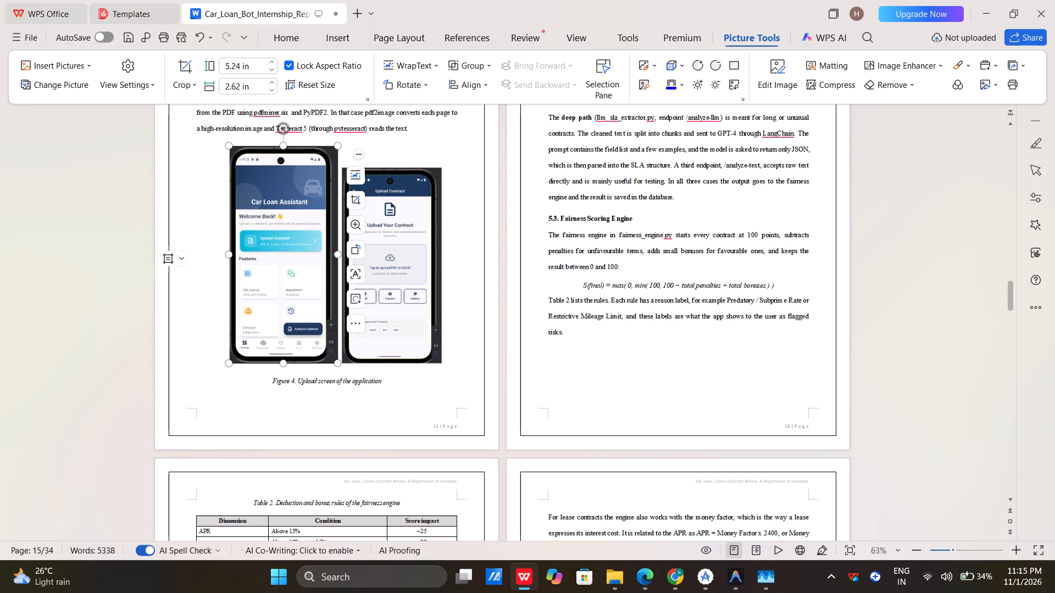
pyautogui.moveTo(337, 148); pyautogui.dragTo(330, 161)
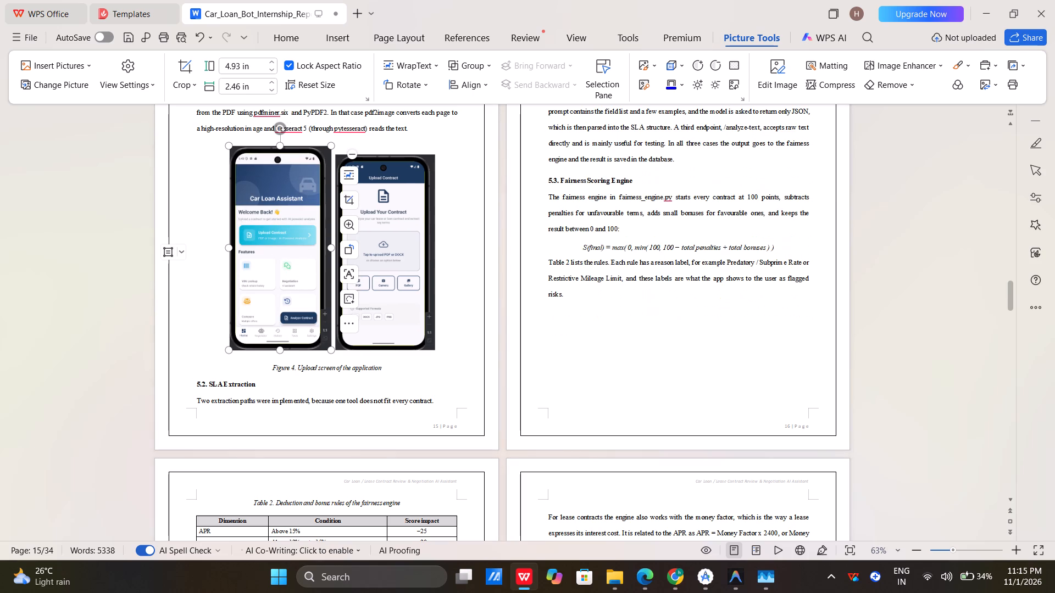
pyautogui.moveTo(335, 143); pyautogui.dragTo(326, 150)
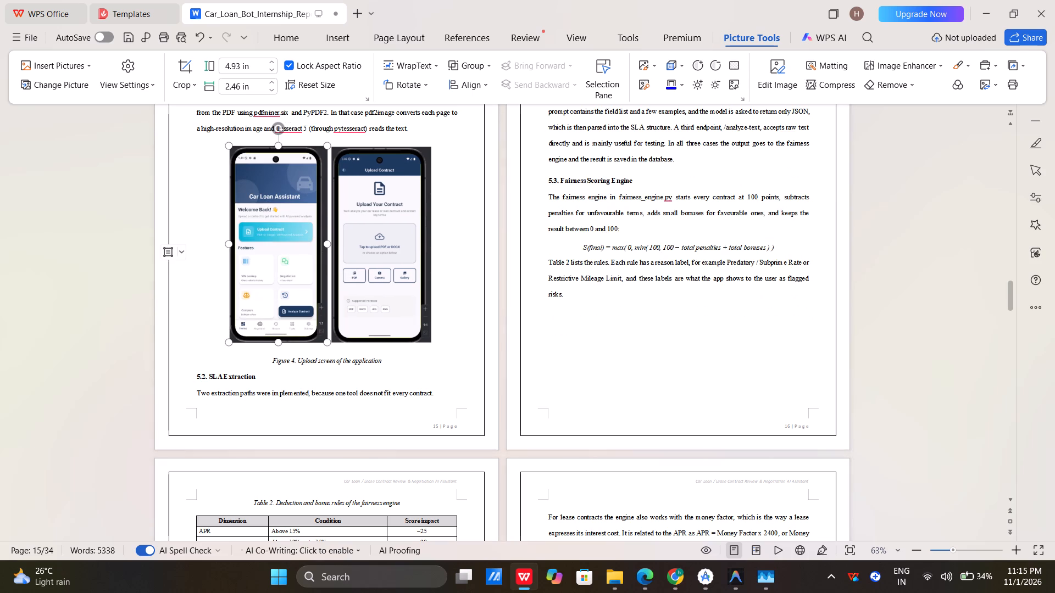
pyautogui.click(453, 251)
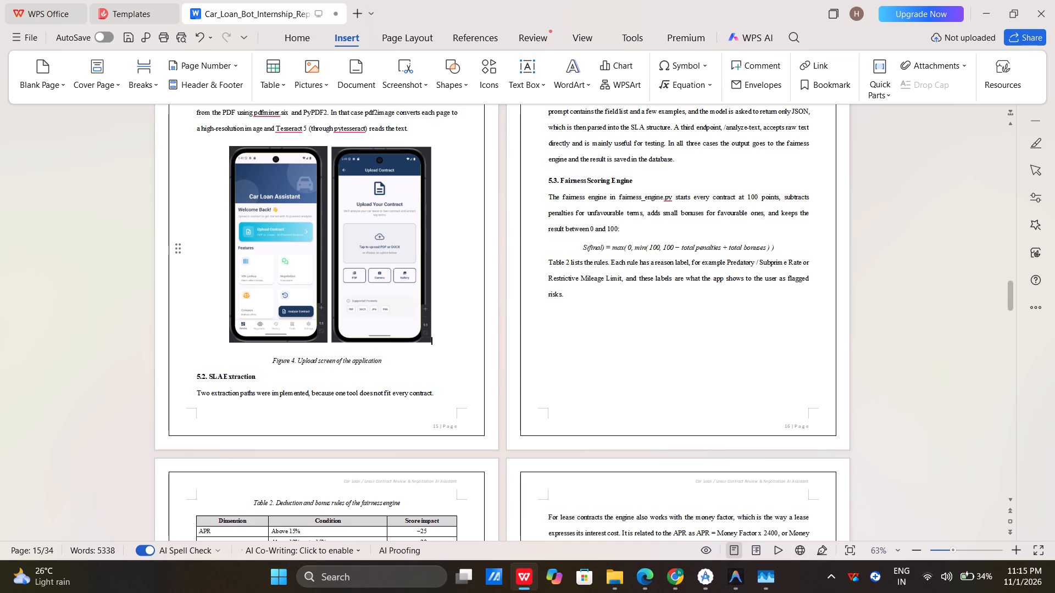
pyautogui.click(296, 188)
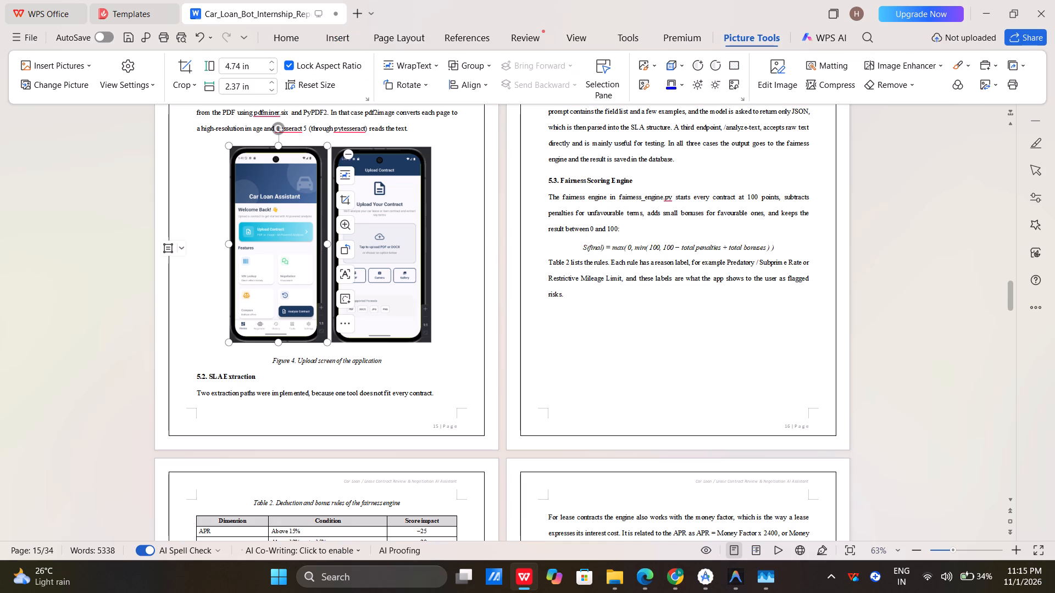
pyautogui.click(327, 143)
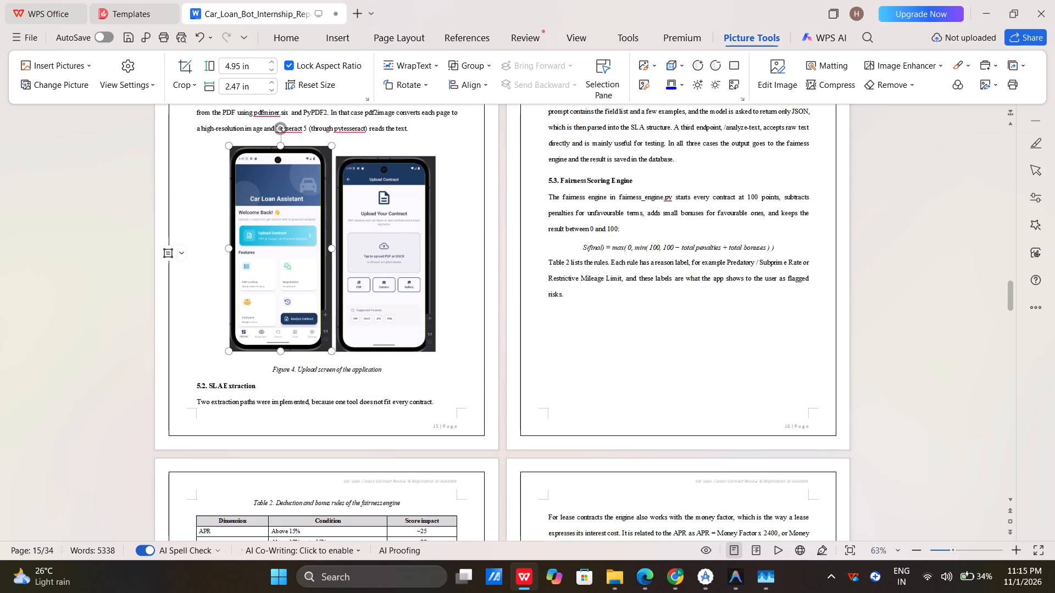
# Enlarge the Car Loan Assistant home-screen picture in Figure 4 proportionally to about 5.14 in high by 2.56 in wide.
pyautogui.click(331, 144)
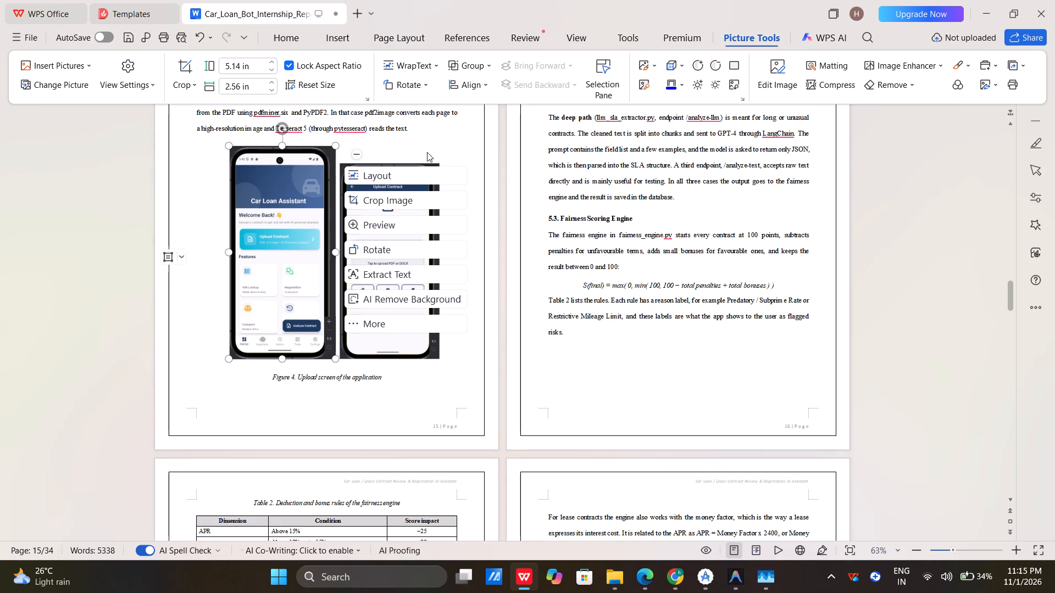
pyautogui.click(427, 152)
# Enlarge the Upload Contract picture in Figure 4 proportionally to about 5.14 in high by 2.61 in wide, matching the home-screen picture's height.
pyautogui.click(391, 338)
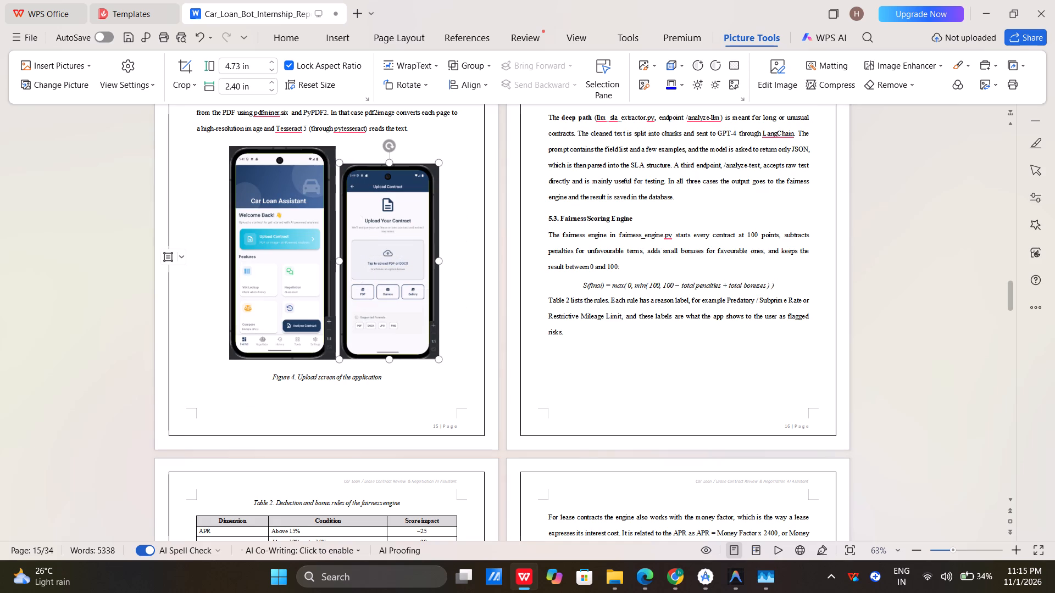
pyautogui.moveTo(439, 163); pyautogui.dragTo(442, 155)
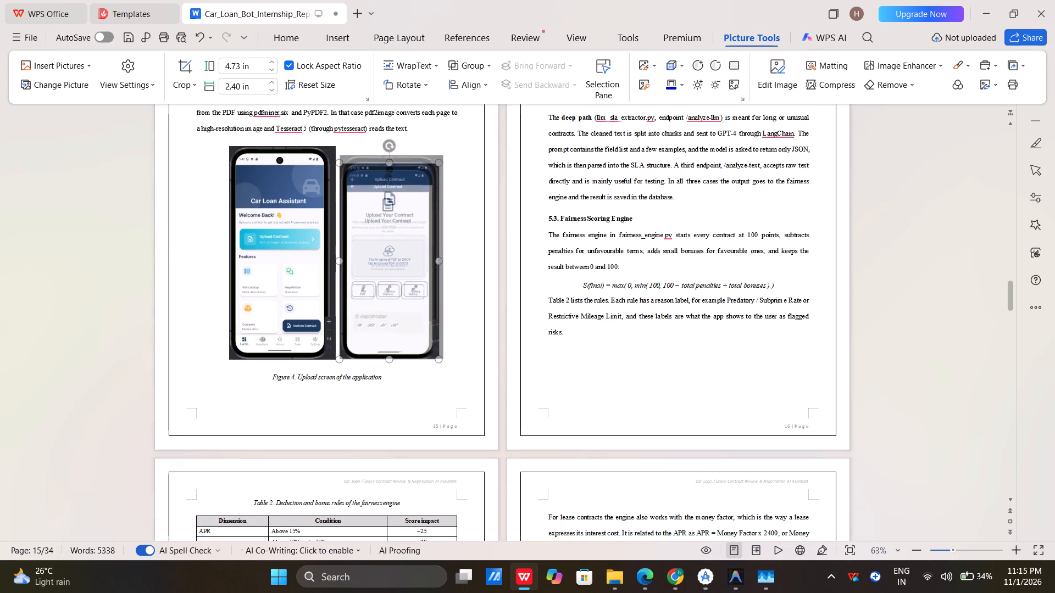
pyautogui.moveTo(442, 155); pyautogui.dragTo(445, 146)
pyautogui.click(452, 387)
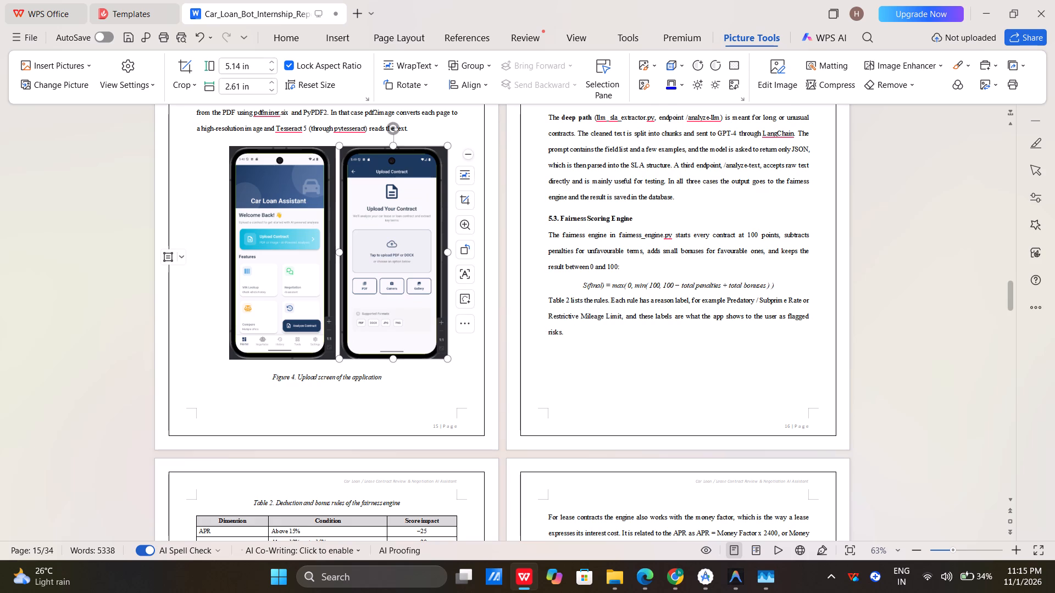
pyautogui.click(452, 387)
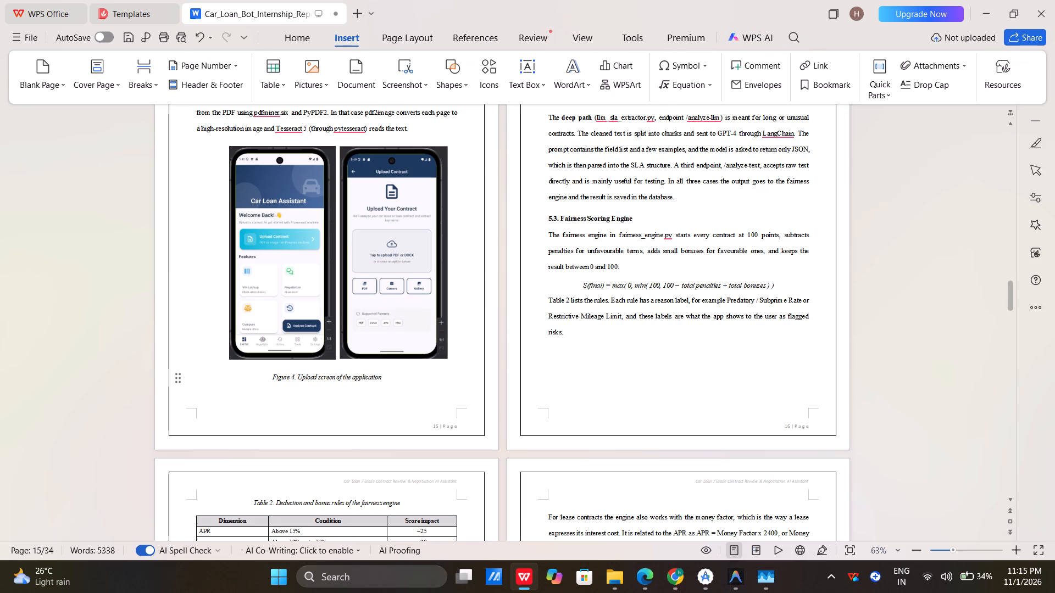
# Remove the word Upload from the Figure 4 caption so it reads "Figure 4. Screen of the application".
pyautogui.moveTo(391, 376); pyautogui.dragTo(280, 377)
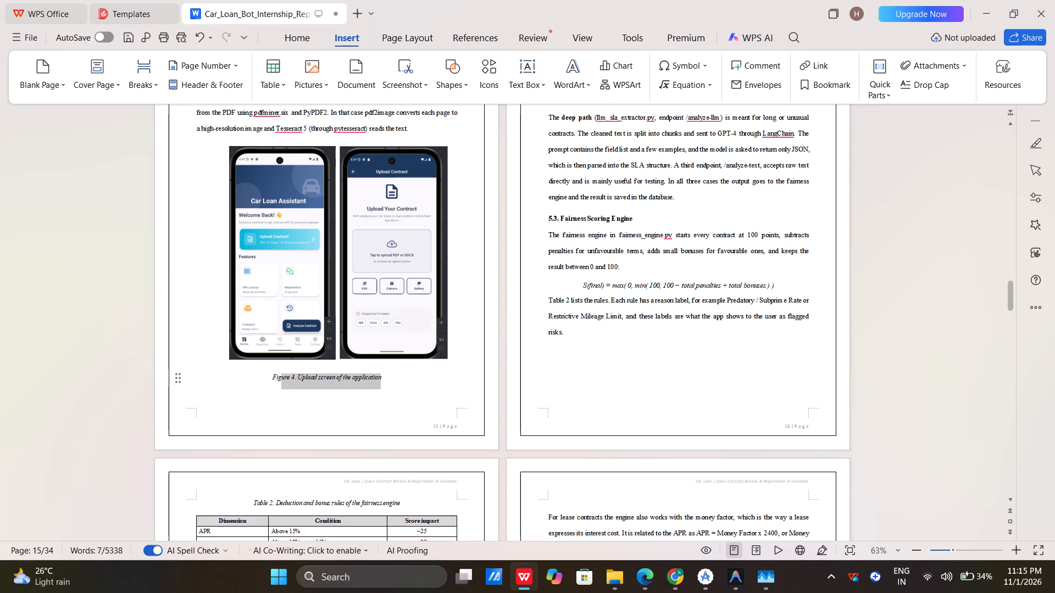
pyautogui.moveTo(280, 377); pyautogui.dragTo(271, 374)
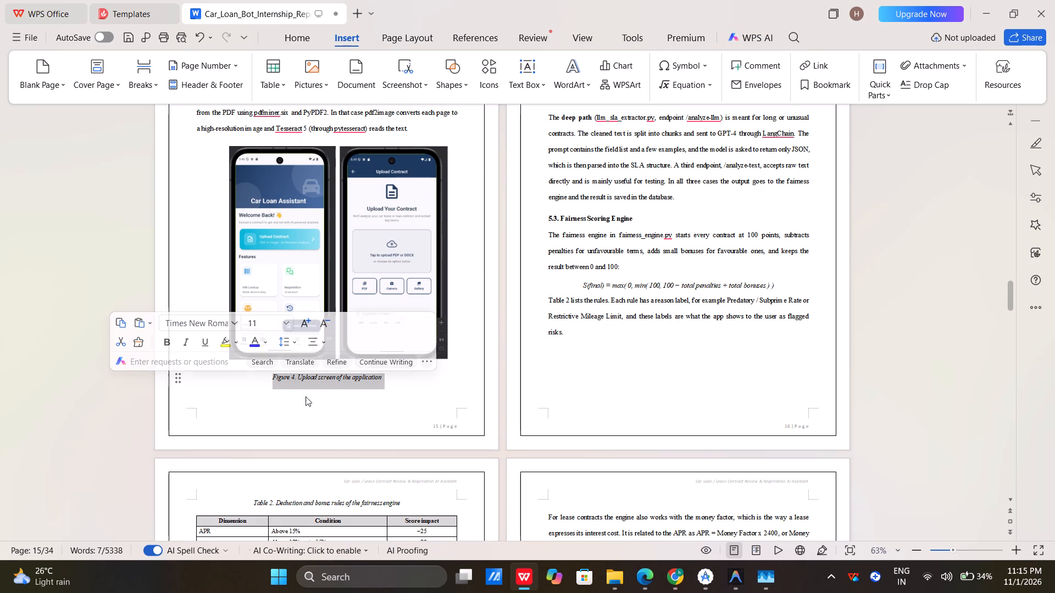
pyautogui.click(313, 399)
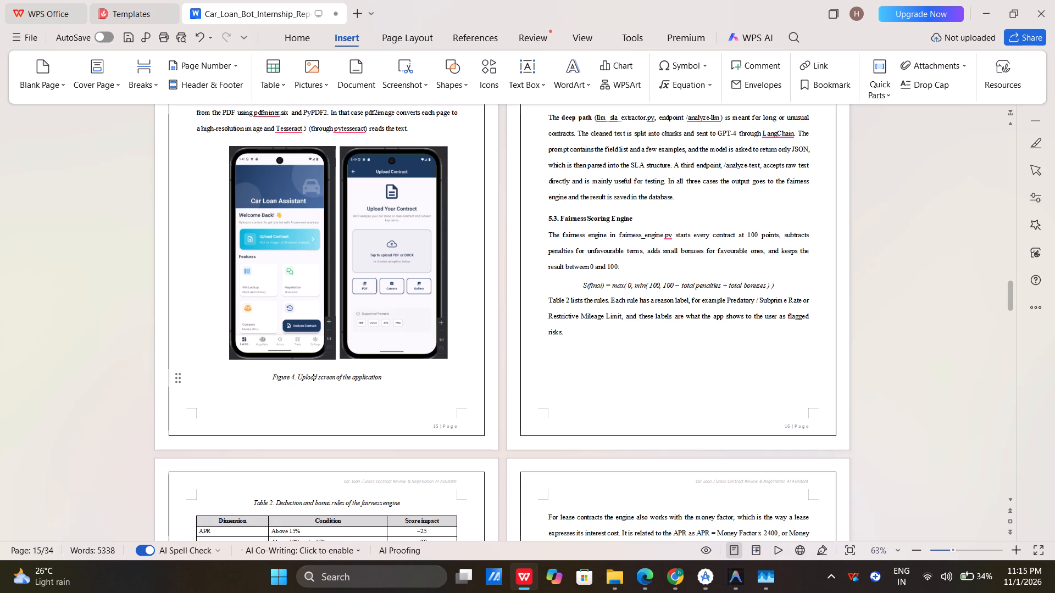
pyautogui.click(319, 378)
pyautogui.press('Right')
pyautogui.press('BackSpace')
pyautogui.press('BackSpace')
pyautogui.press('BackSpace')
pyautogui.press('BackSpace')
pyautogui.press('BackSpace')
pyautogui.press('BackSpace')
pyautogui.press('BackSpace')
pyautogui.press('BackSpace')
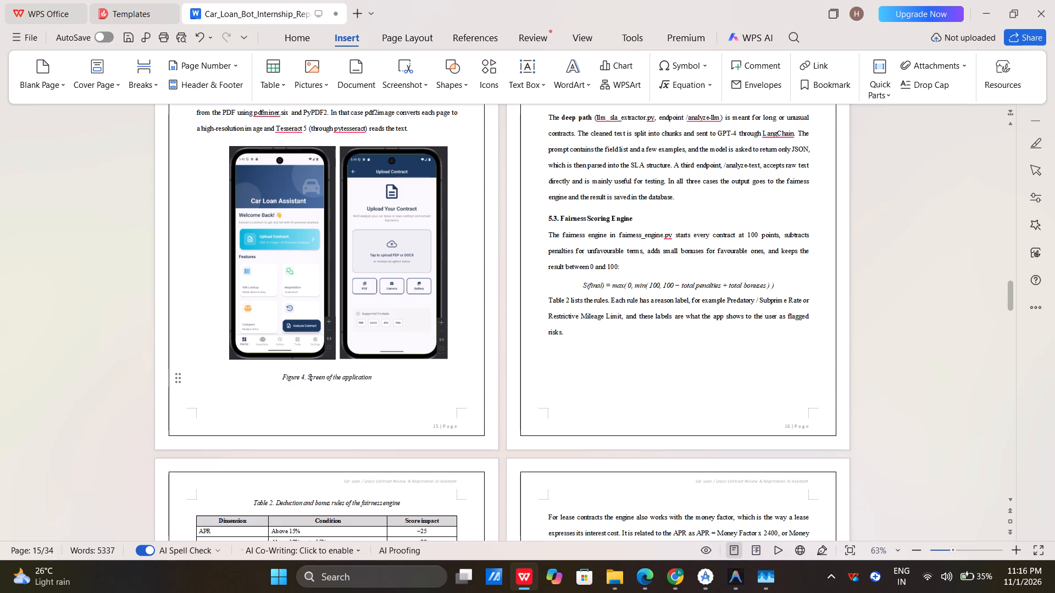
# Review the preceding pages from the chapter 3 tool lists through the system architecture and back to section 5.1.
pyautogui.scroll(1, 505, 315)
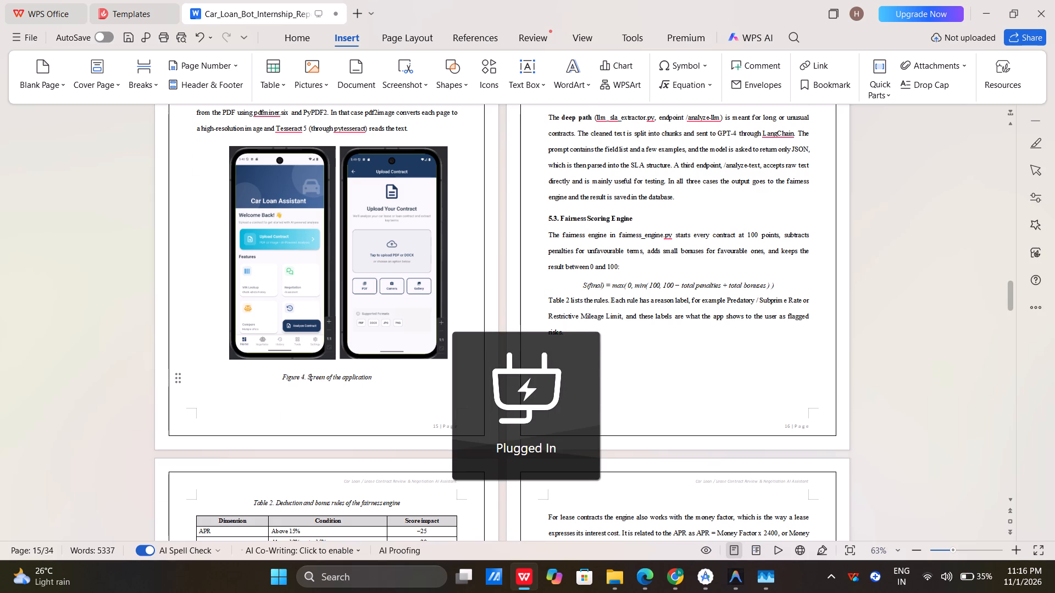
pyautogui.scroll(7, 505, 315)
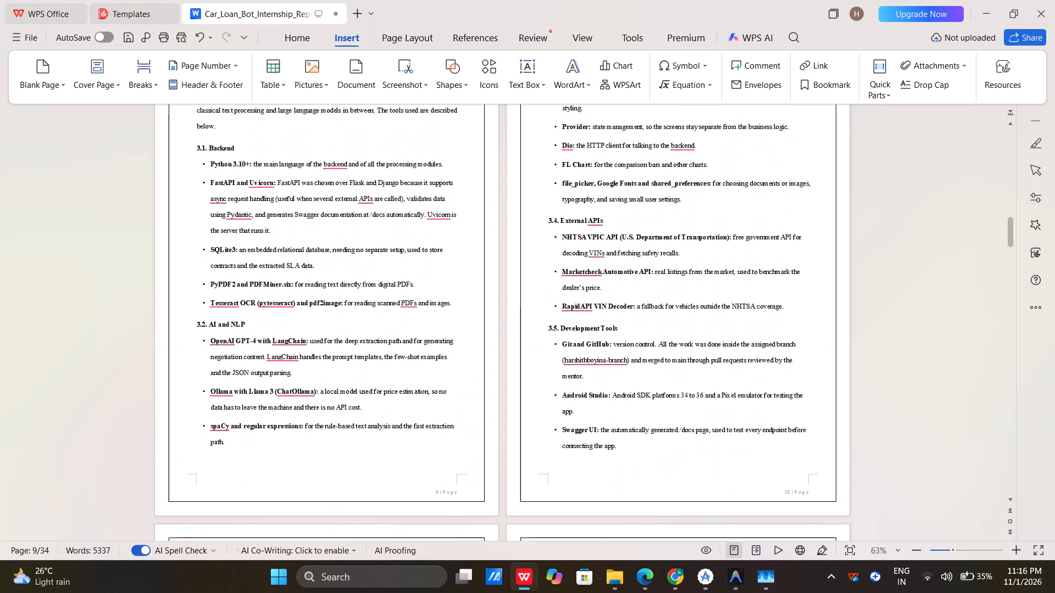
pyautogui.scroll(1, 505, 315)
pyautogui.scroll(-11, 505, 315)
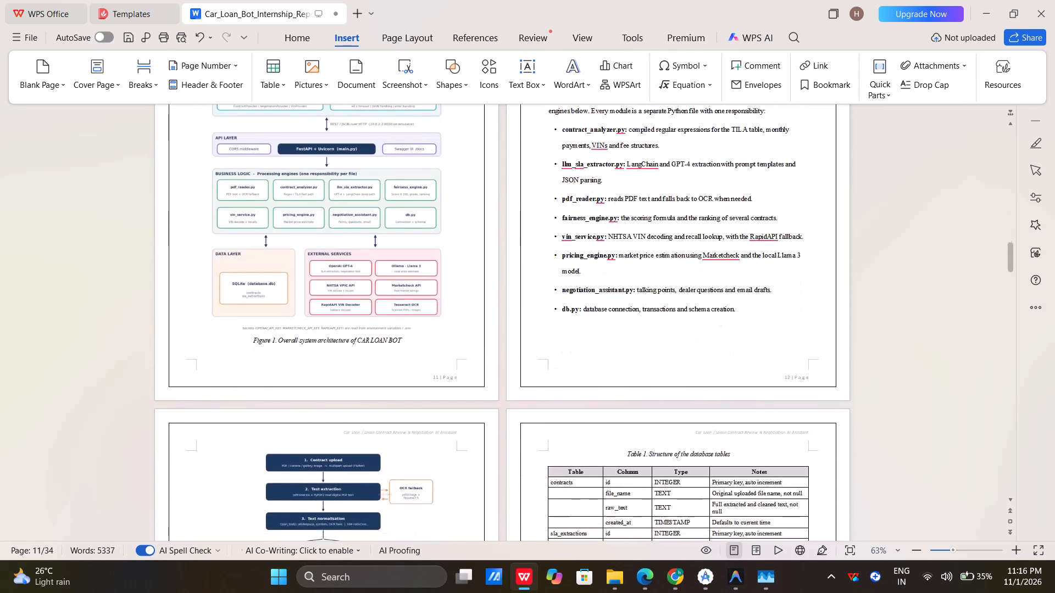
pyautogui.scroll(-7, 505, 315)
pyautogui.scroll(-1, 489, 234)
# Trim the extra spaces before the home-screen picture in Figure 4 so the picture pair sits centred above its caption.
pyautogui.click(225, 445)
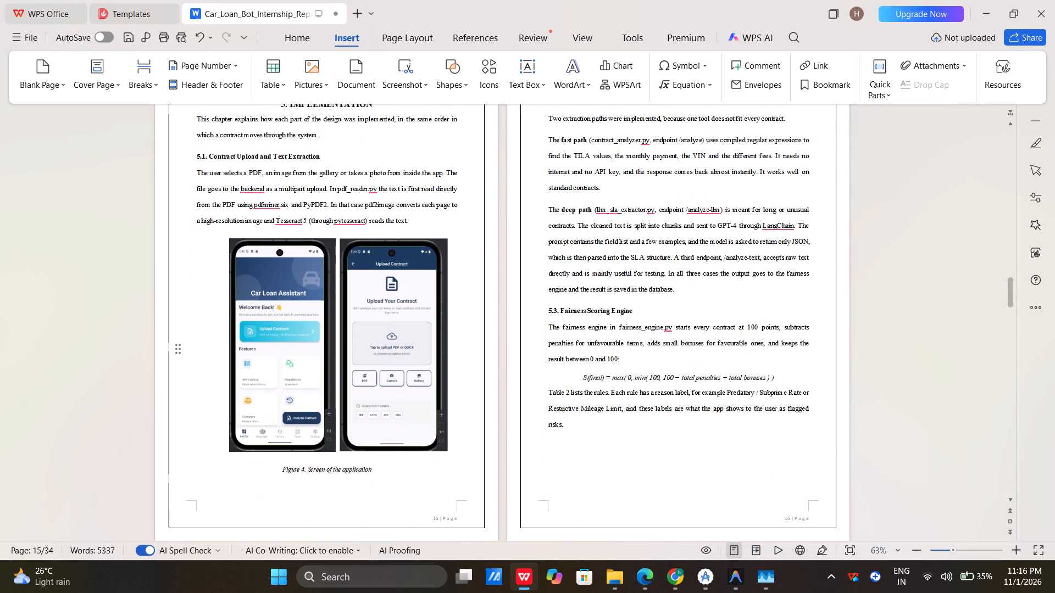
pyautogui.click(225, 445)
pyautogui.click(225, 445)
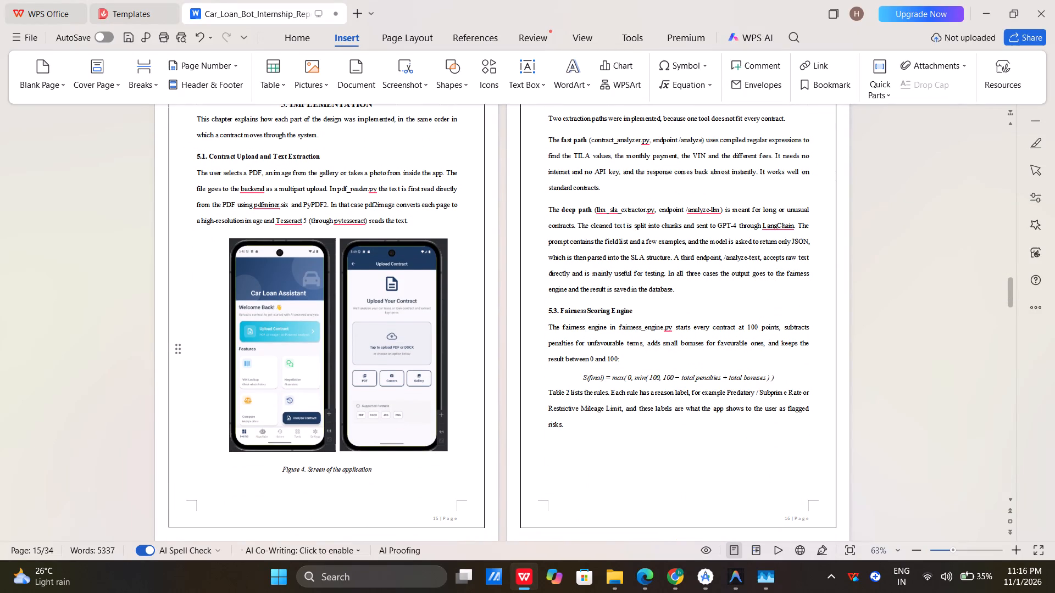
pyautogui.press('BackSpace')
pyautogui.press('BackSpace')
pyautogui.press('BackSpace')
pyautogui.press('BackSpace')
pyautogui.press('BackSpace')
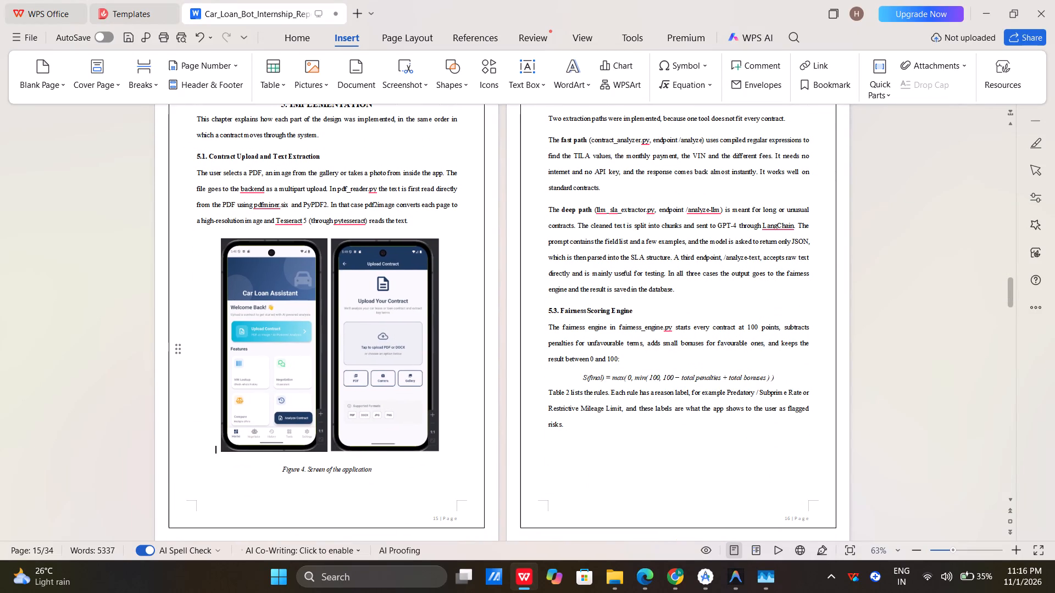
pyautogui.press('BackSpace')
pyautogui.press('BackSpace')
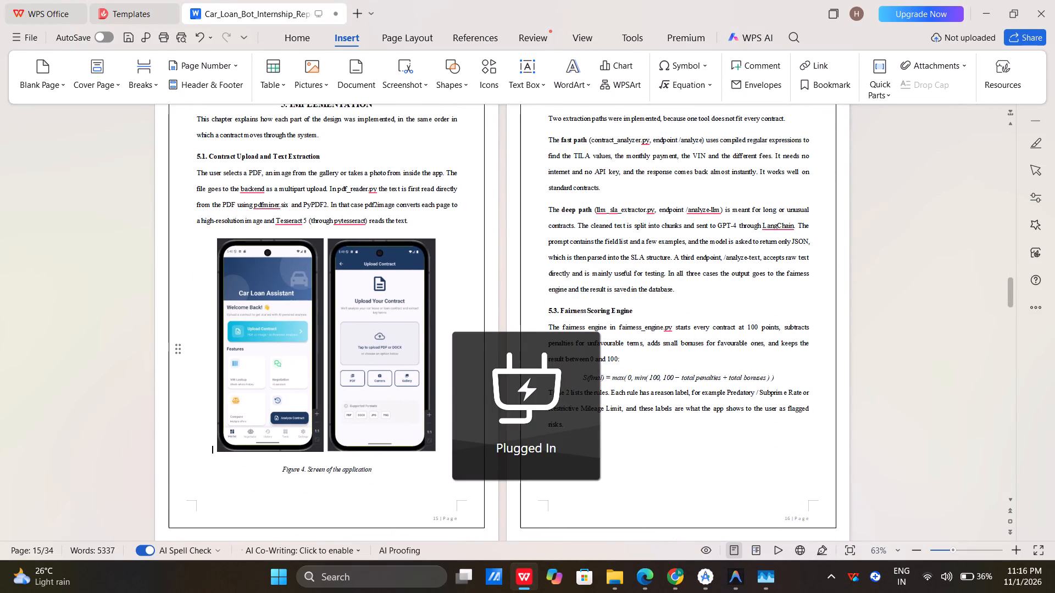
pyautogui.press('space')
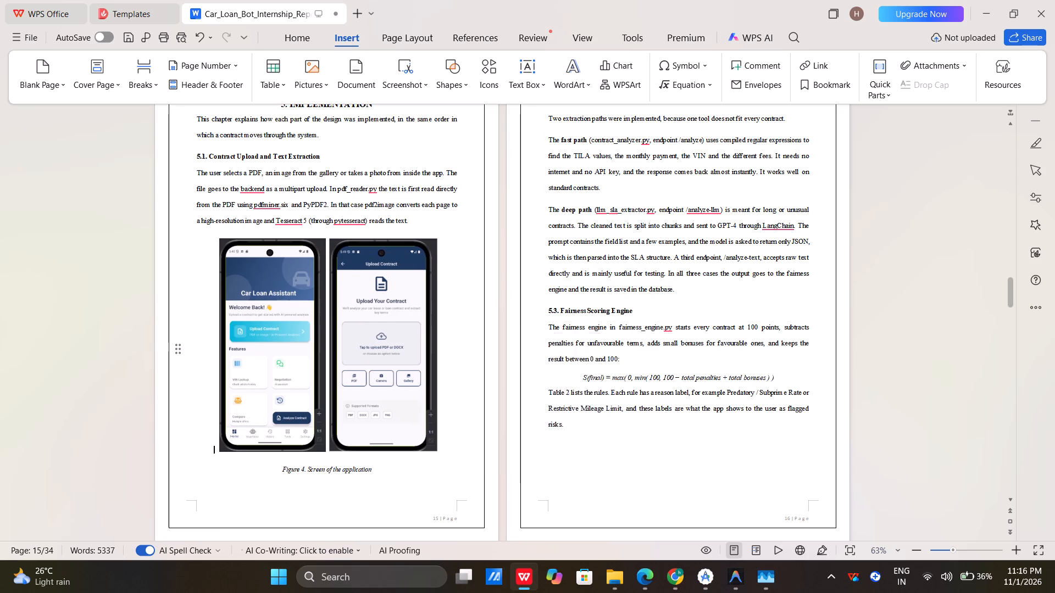
# Review the pages after Figure 4, from the remaining chapter 5 figures to the picture placeholders in section 6.6.
pyautogui.scroll(-9, 514, 292)
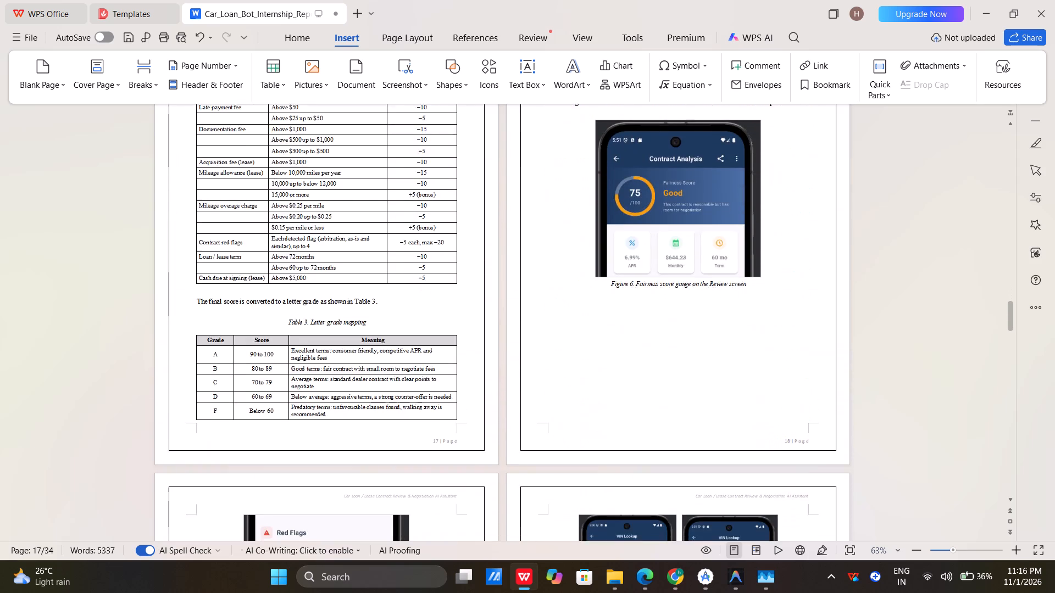
pyautogui.scroll(-6, 514, 292)
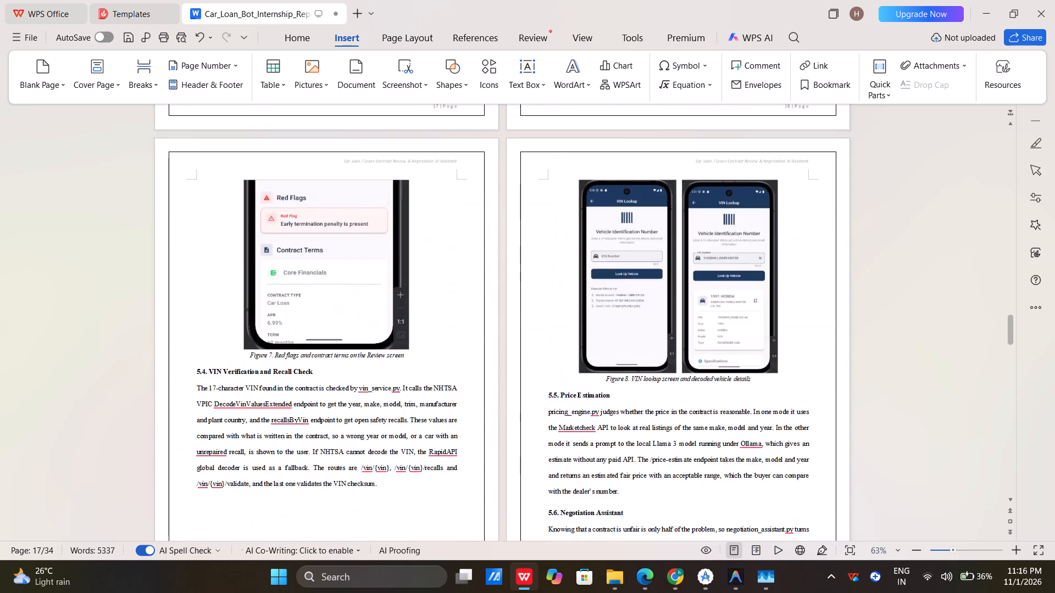
pyautogui.scroll(-4, 514, 292)
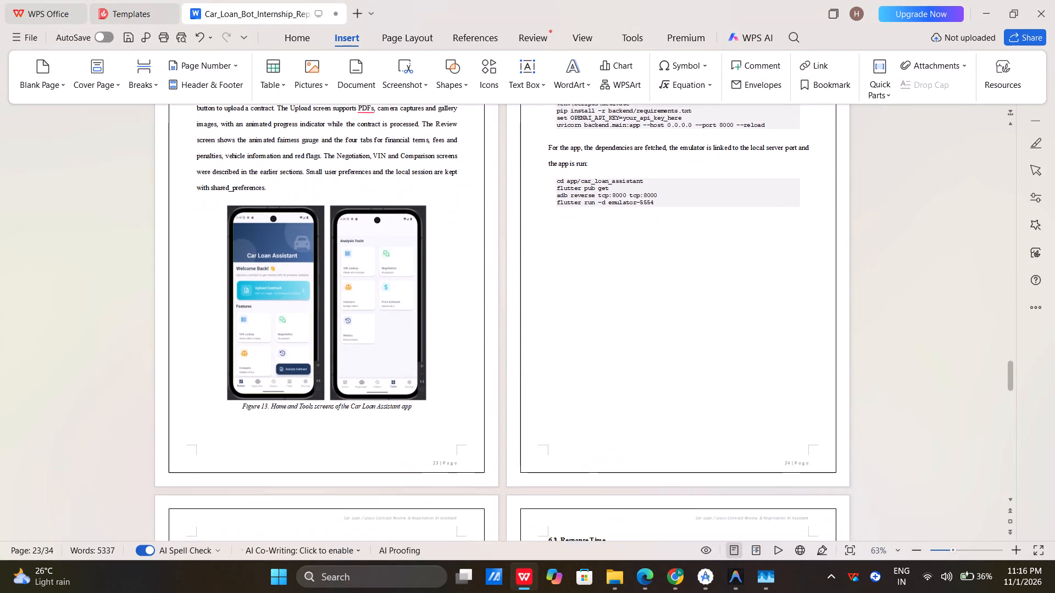
pyautogui.scroll(-2, 514, 292)
pyautogui.scroll(1, 514, 292)
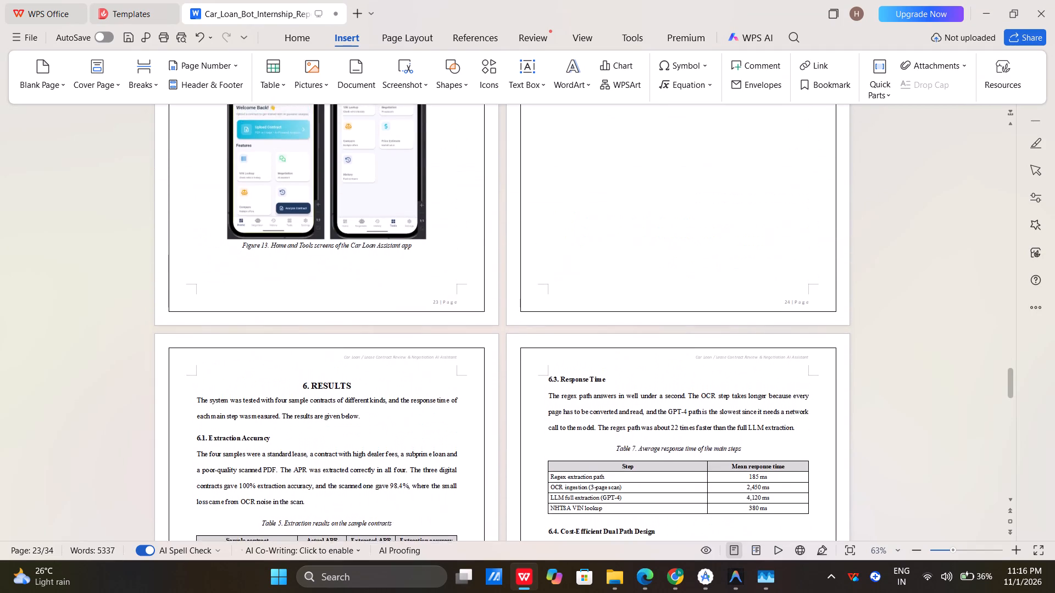
pyautogui.scroll(-13, 514, 292)
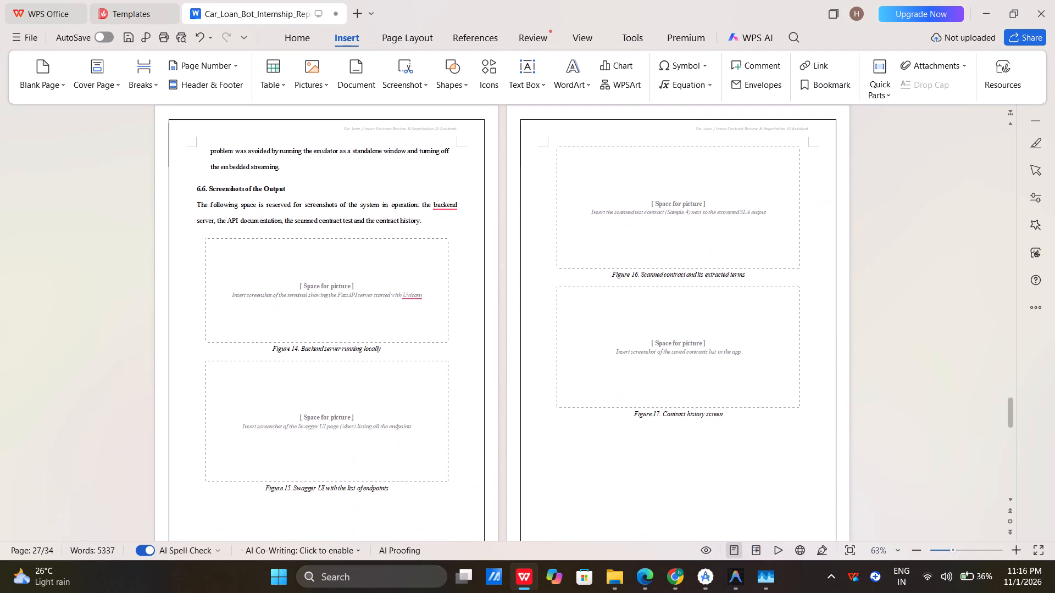
pyautogui.scroll(-3, 514, 292)
pyautogui.scroll(1, 514, 292)
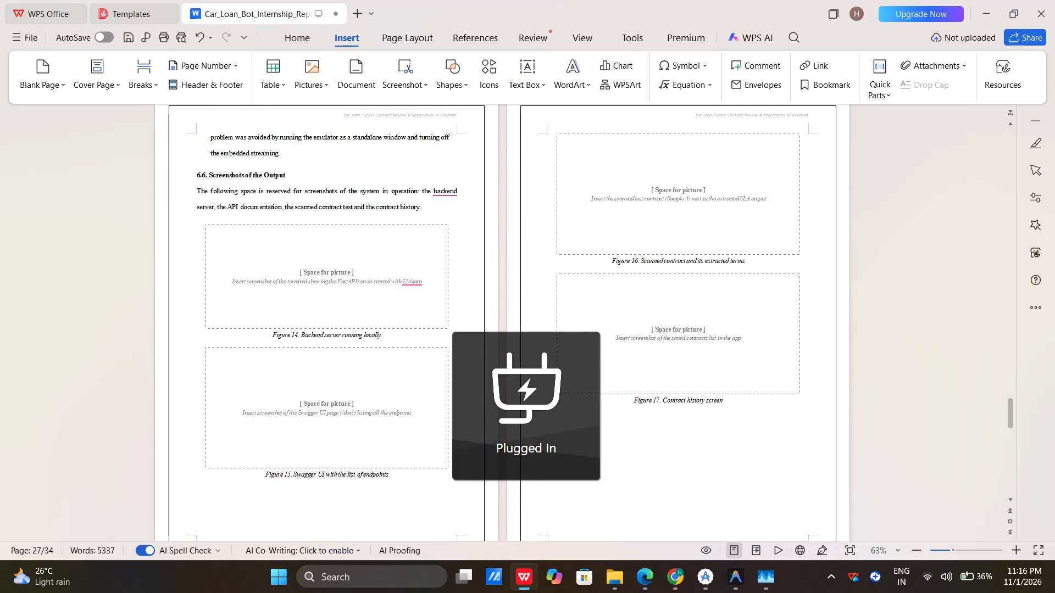
pyautogui.scroll(-1, 514, 292)
pyautogui.scroll(1, 514, 292)
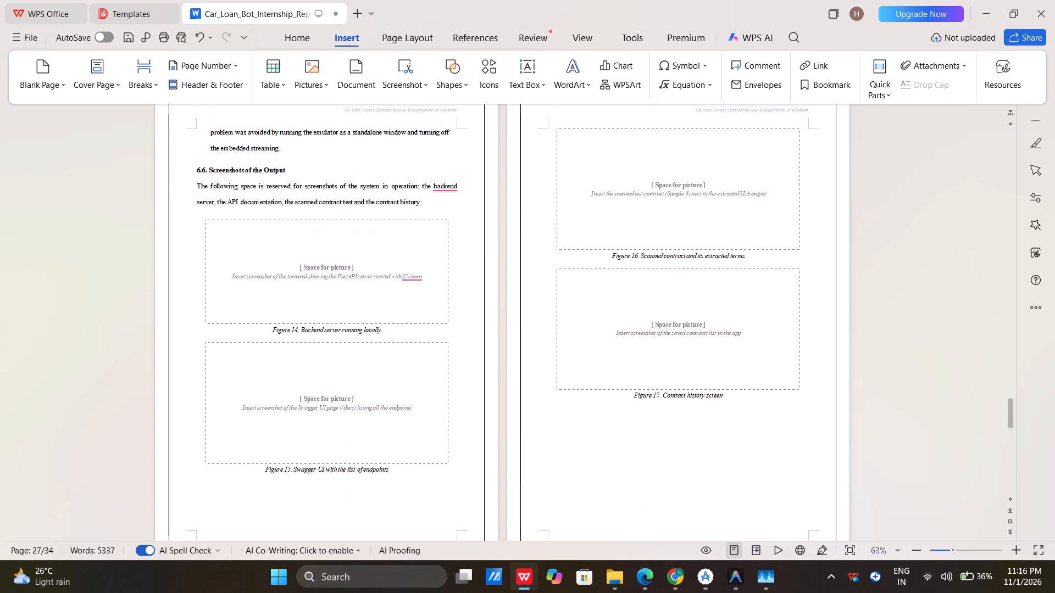
pyautogui.scroll(2, 514, 292)
# Capture a full-screen screenshot of the section 6.6 pages with the empty picture placeholders for Figures 14 to 17.
pyautogui.press('Print')
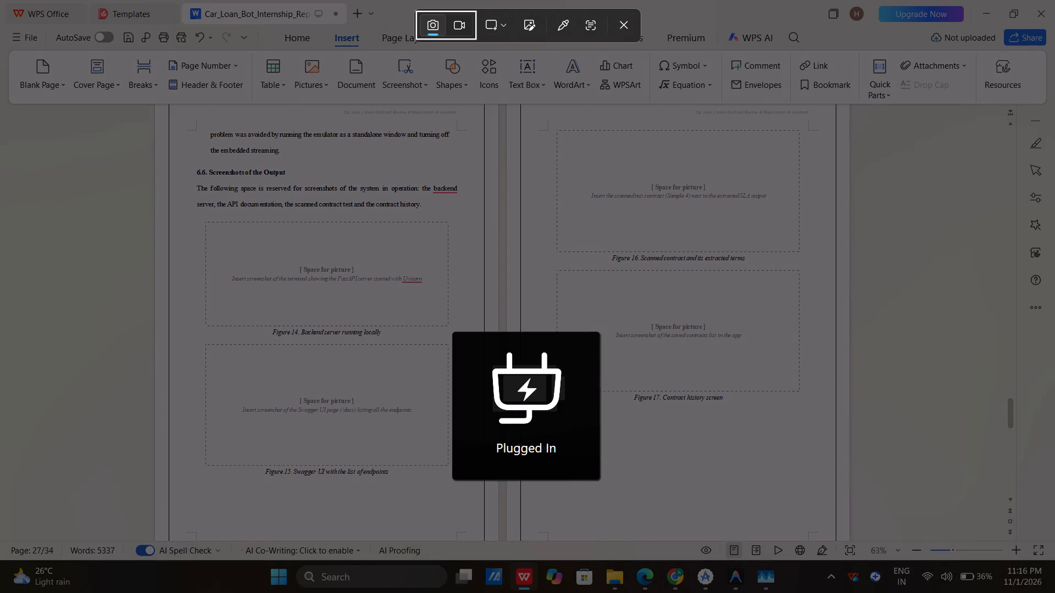
pyautogui.moveTo(0, 0); pyautogui.dragTo(1035, 413)
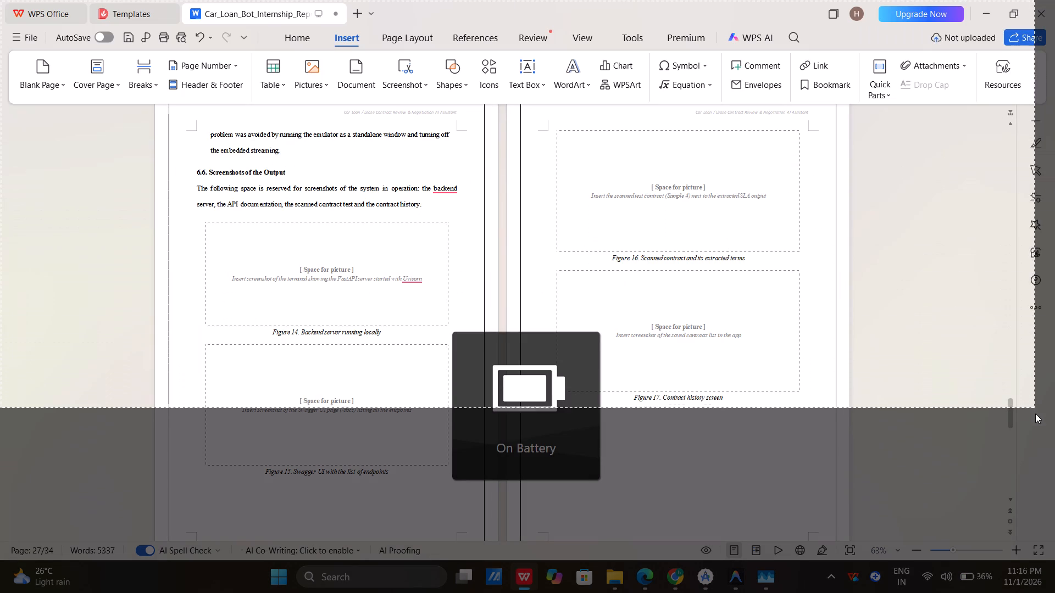
pyautogui.moveTo(1035, 413); pyautogui.dragTo(1054, 573)
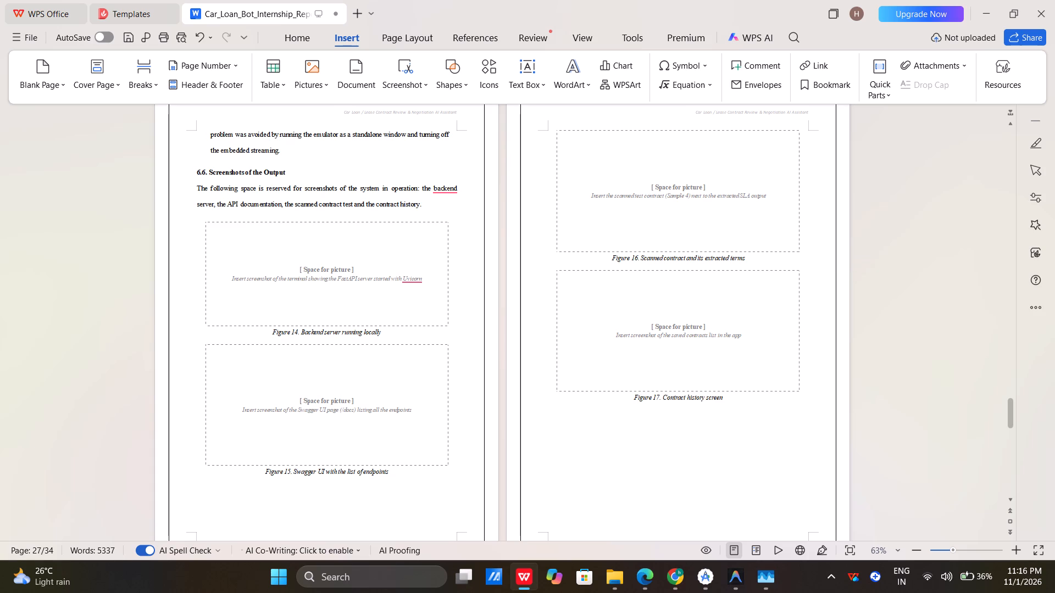
# Recheck the chapter 5 pages from Figure 4 to the Figure 12 comparison placeholder for picture layout and empty picture spaces.
pyautogui.scroll(20, 451, 266)
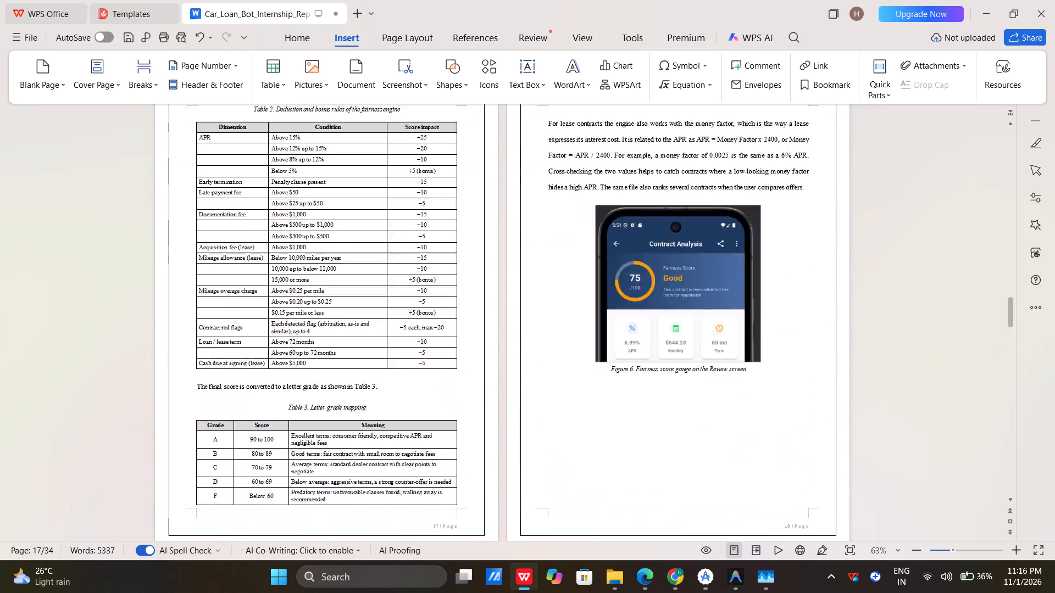
pyautogui.scroll(1, 451, 266)
pyautogui.scroll(-5, 451, 266)
pyautogui.scroll(5, 451, 266)
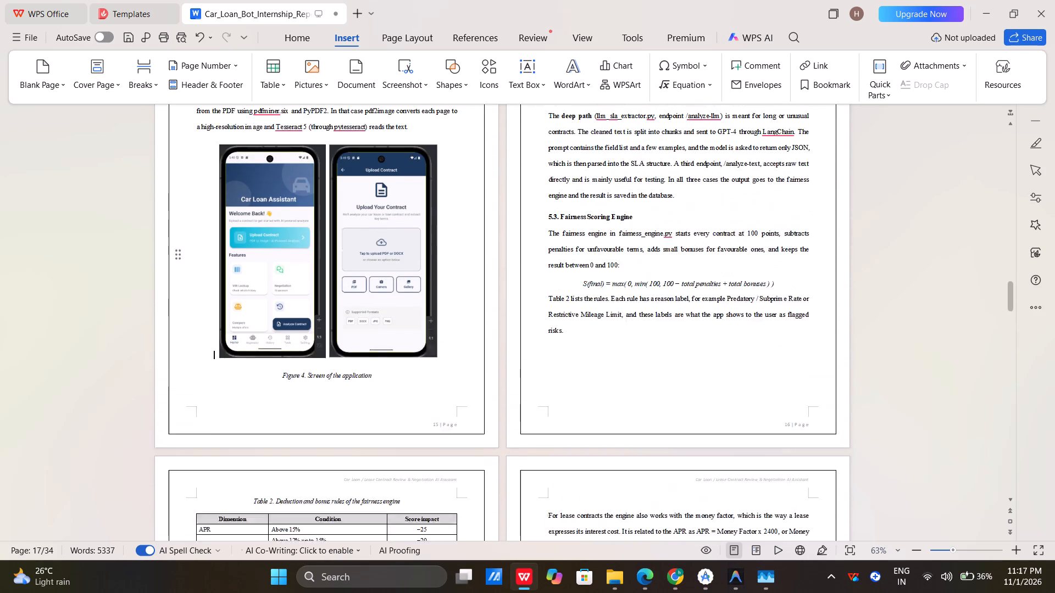
pyautogui.scroll(-10, 451, 266)
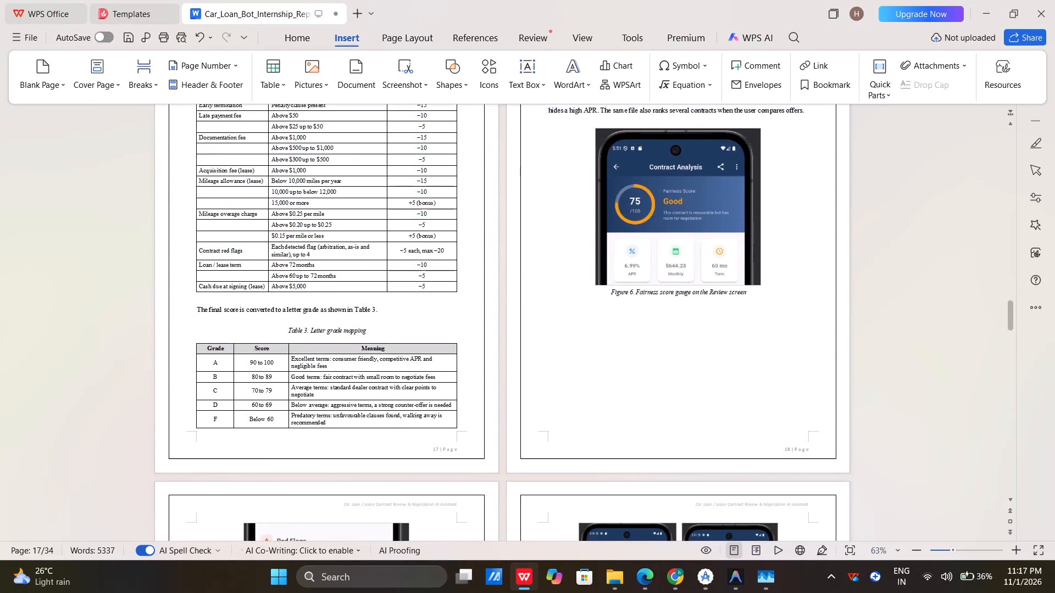
pyautogui.scroll(-6, 451, 266)
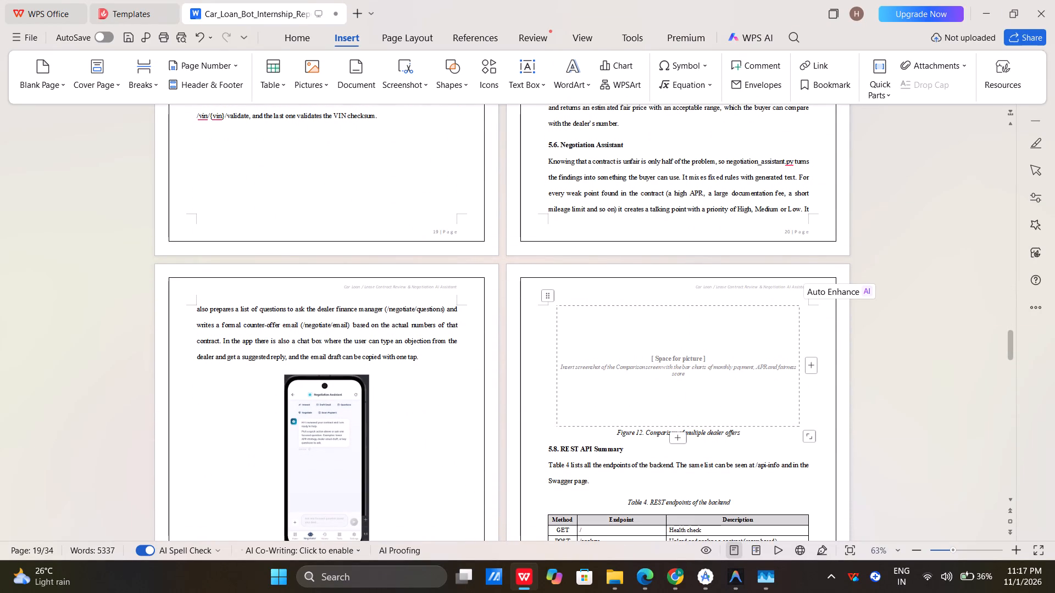
pyautogui.scroll(-3, 587, 382)
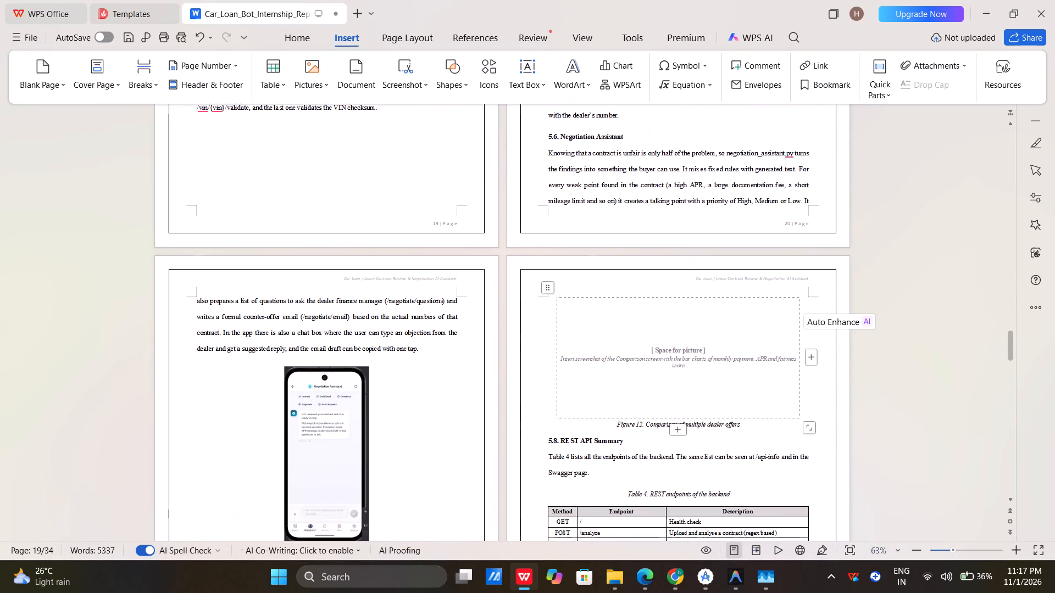
pyautogui.scroll(-2, 587, 382)
pyautogui.scroll(4, 587, 382)
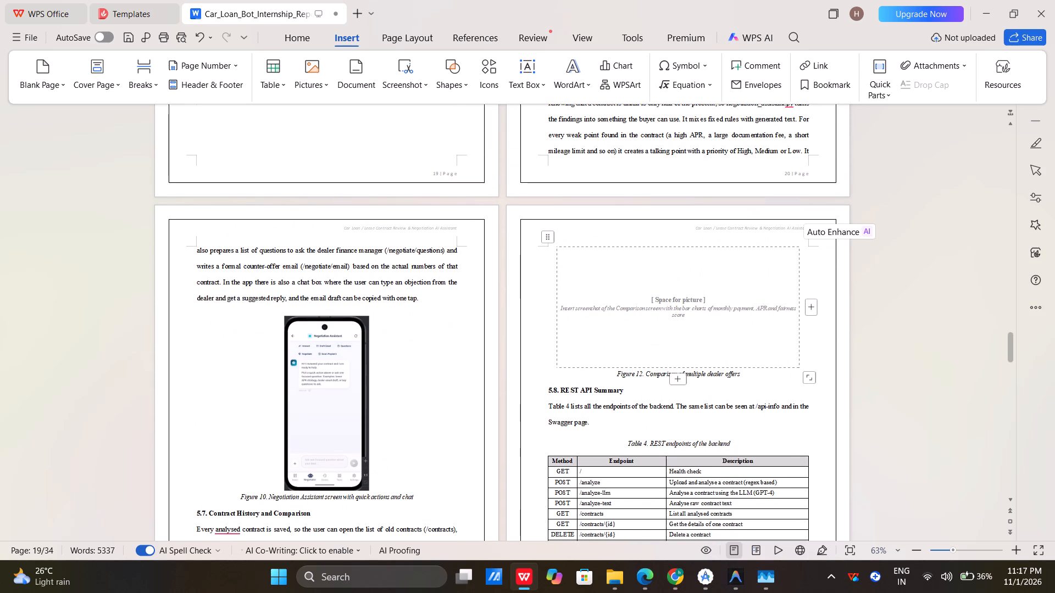
# Delete the empty Figure 12 picture placeholder together with its caption above section 5.8.
pyautogui.click(553, 269)
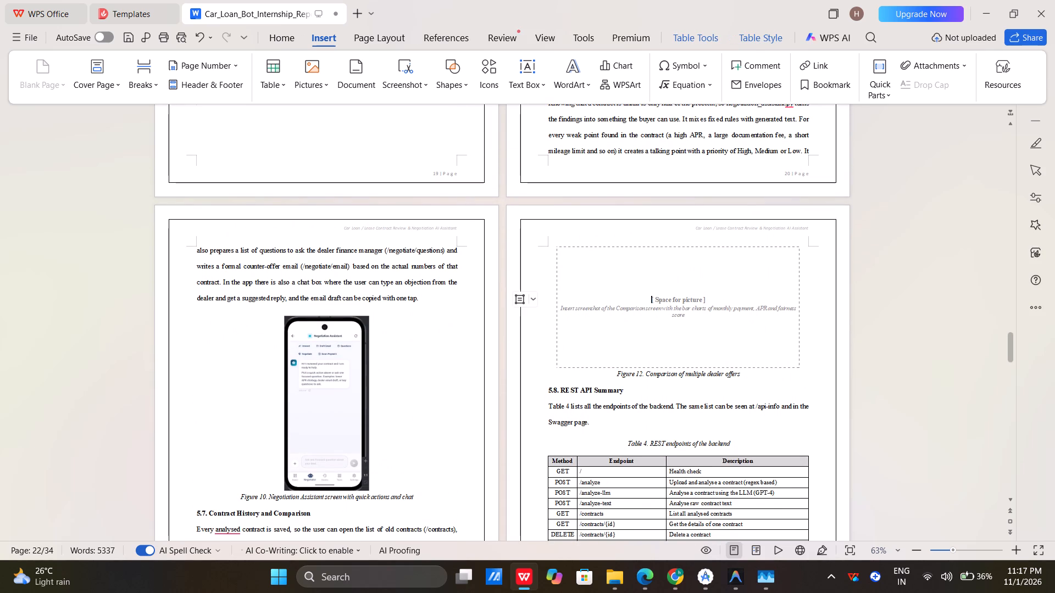
pyautogui.moveTo(756, 378); pyautogui.dragTo(661, 303)
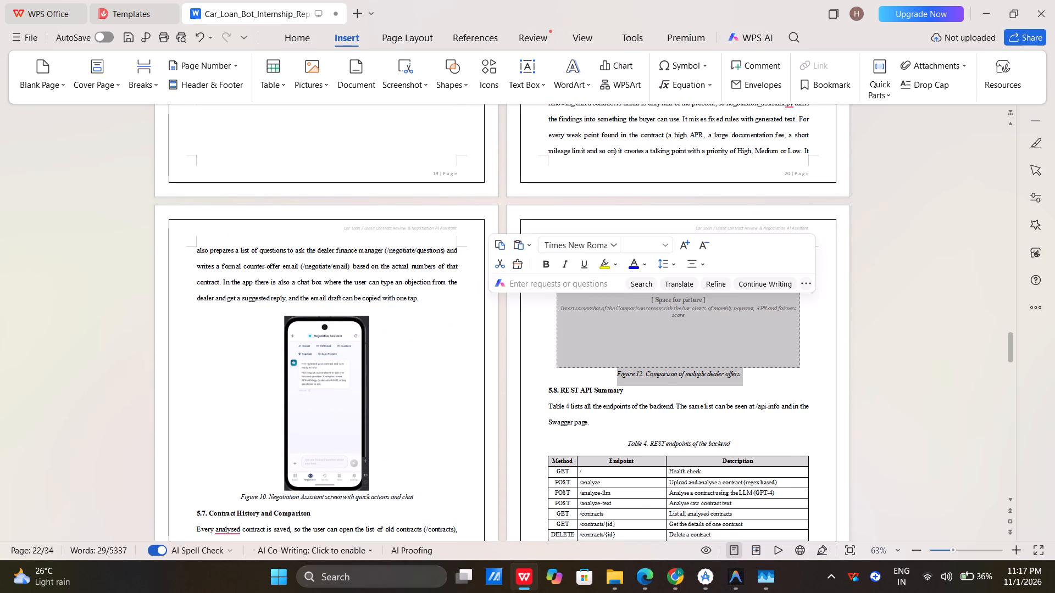
pyautogui.press('BackSpace')
# Review the page layout from section 5.7 through the Figure 13 and setup pages to the chapter 6 results.
pyautogui.scroll(-2, 661, 303)
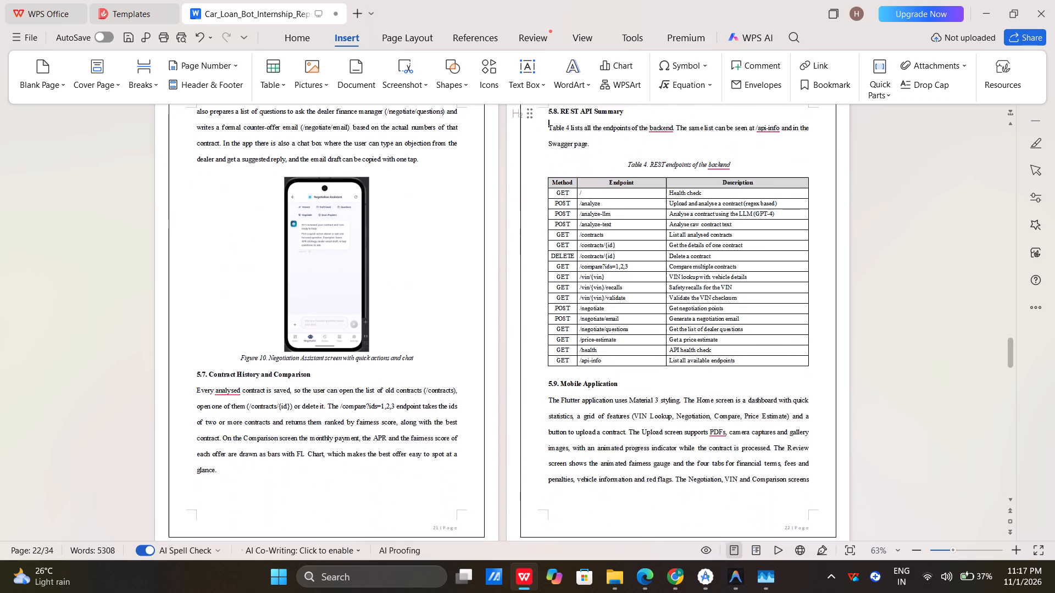
pyautogui.scroll(-10, 661, 303)
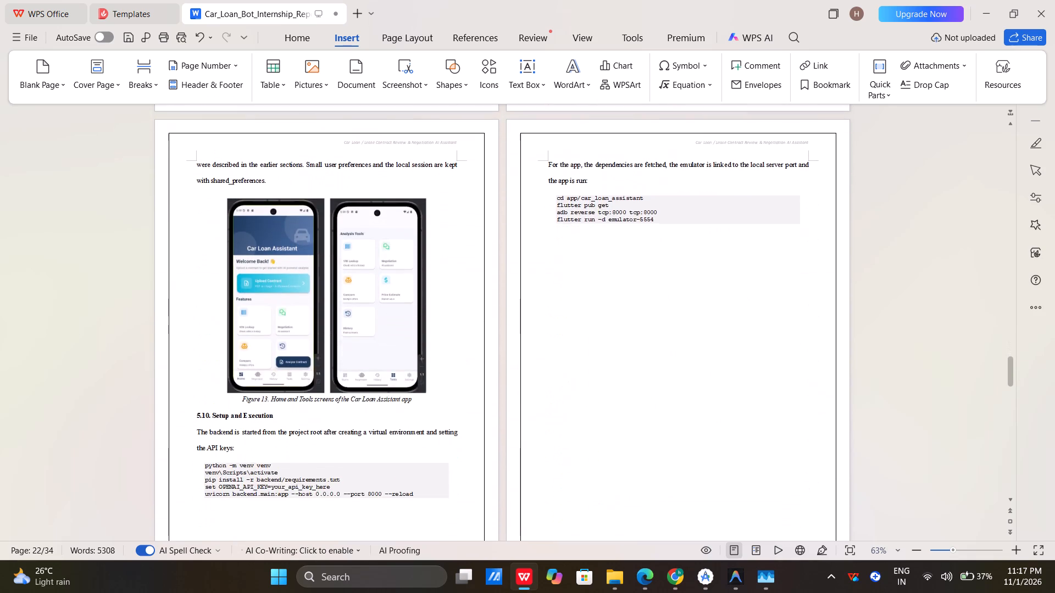
pyautogui.scroll(-2, 661, 303)
pyautogui.scroll(1, 661, 303)
pyautogui.scroll(-1, 661, 303)
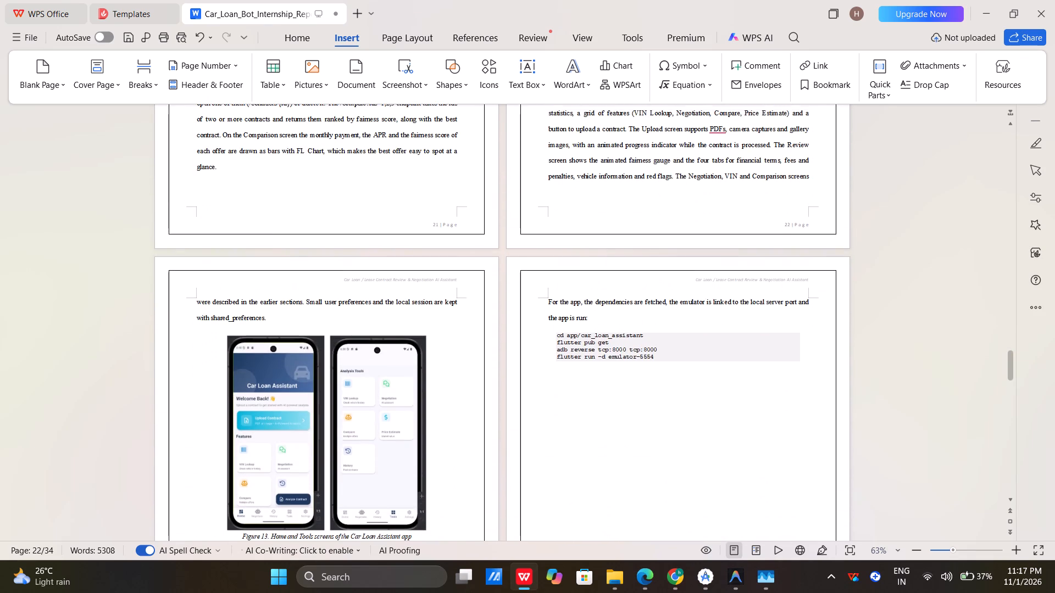
pyautogui.scroll(-2, 661, 303)
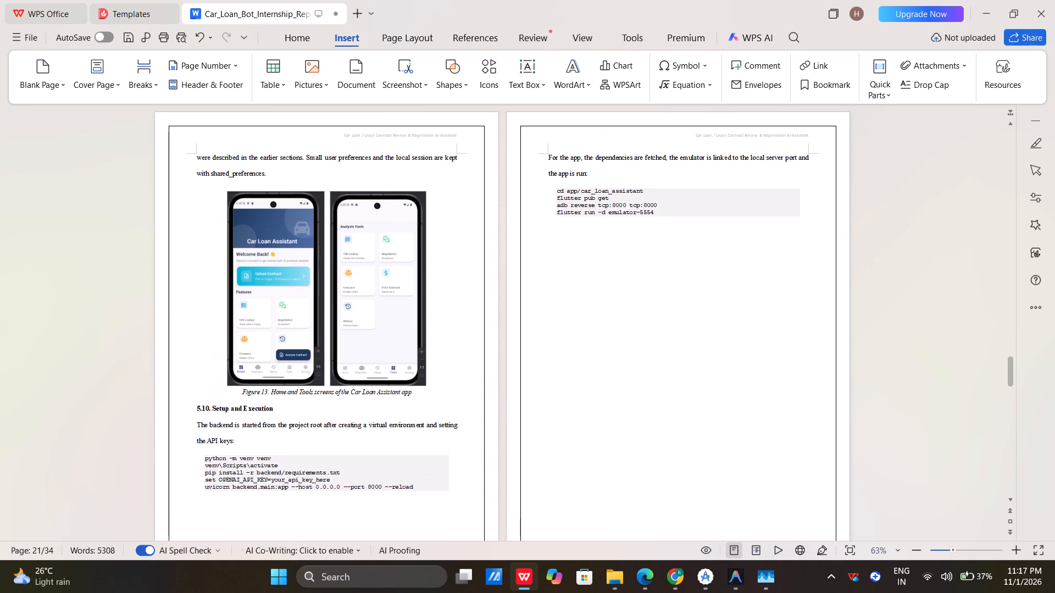
pyautogui.scroll(-8, 661, 303)
pyautogui.scroll(2, 661, 303)
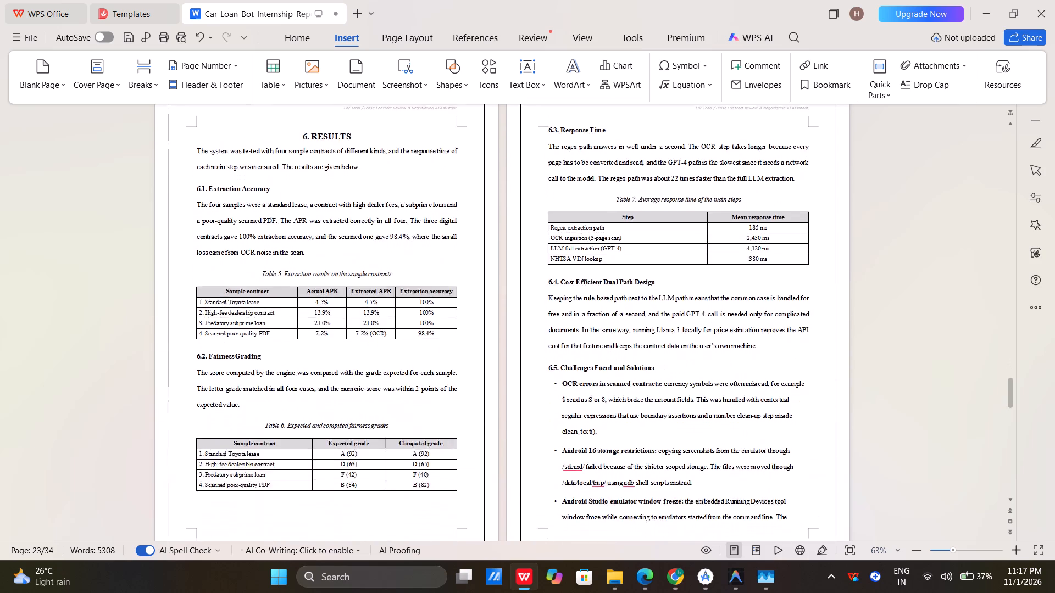
pyautogui.scroll(7, 661, 303)
pyautogui.hscroll(1, 661, 303)
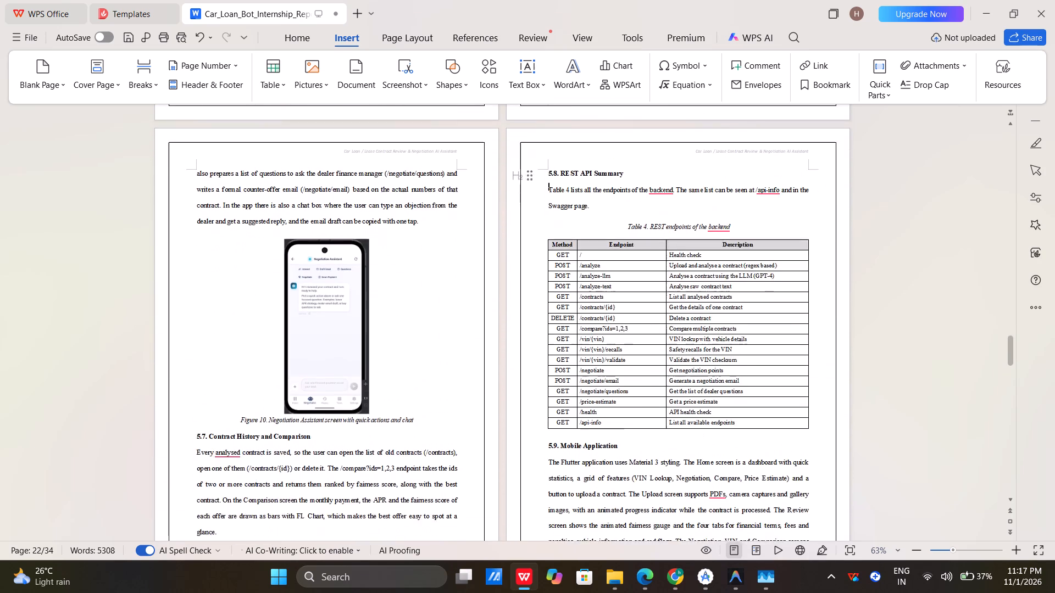
pyautogui.hscroll(1, 661, 303)
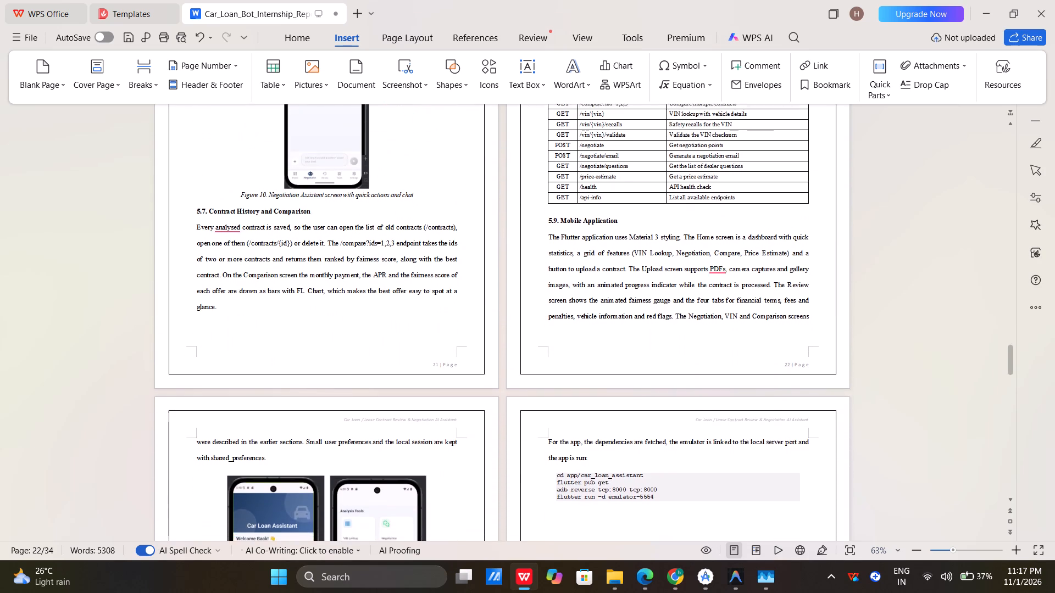
pyautogui.hscroll(1, 661, 303)
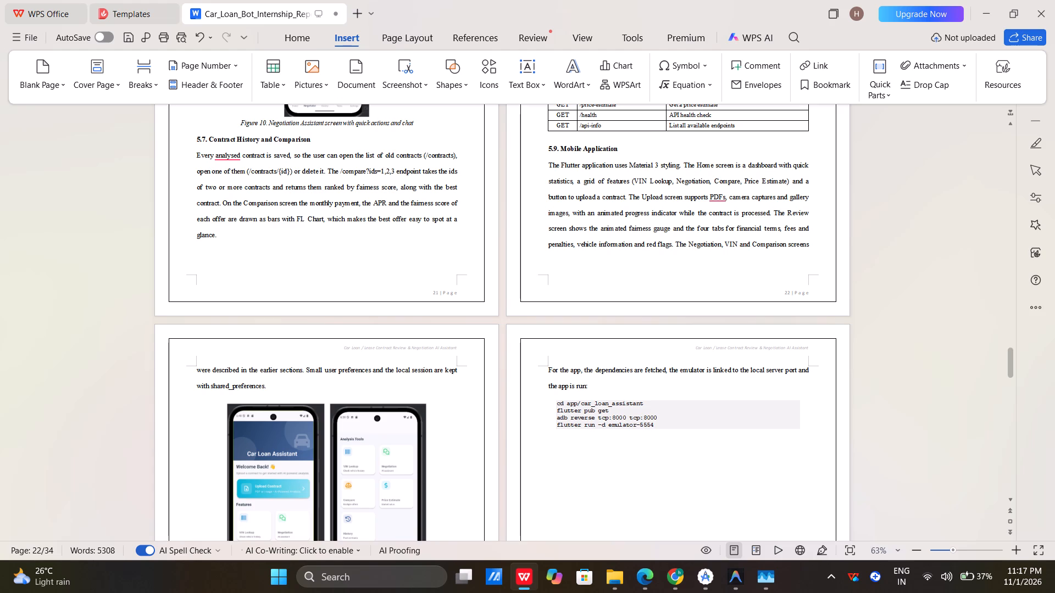
pyautogui.scroll(-3, 661, 303)
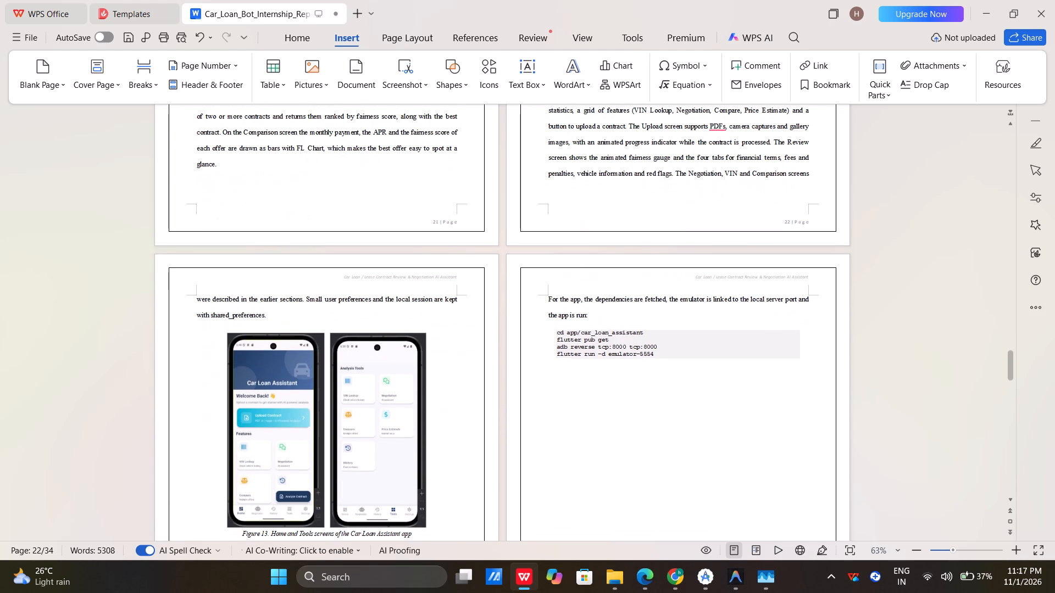
pyautogui.scroll(-2, 661, 303)
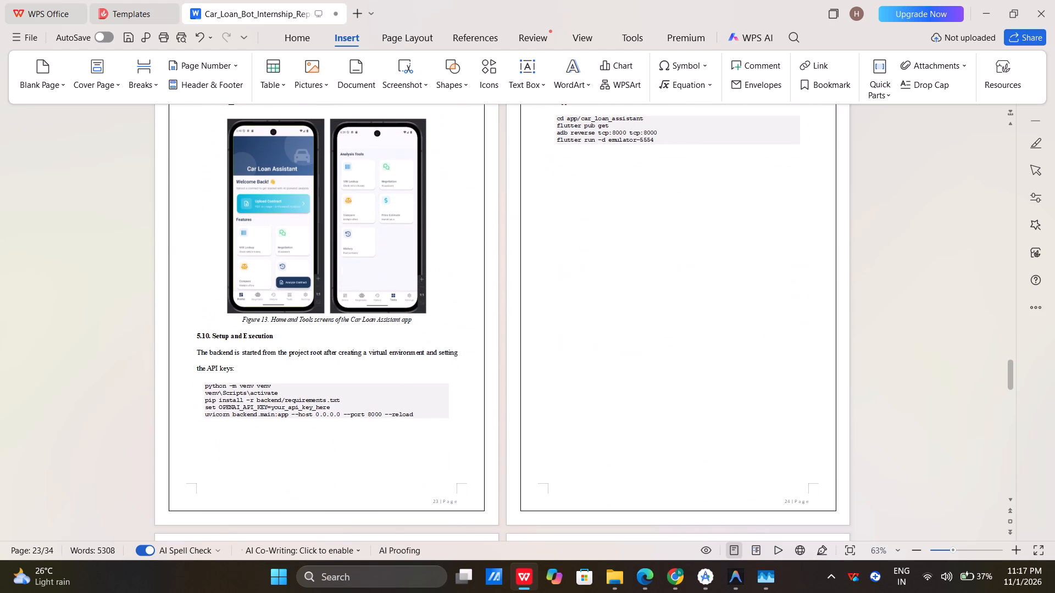
pyautogui.scroll(2, 661, 303)
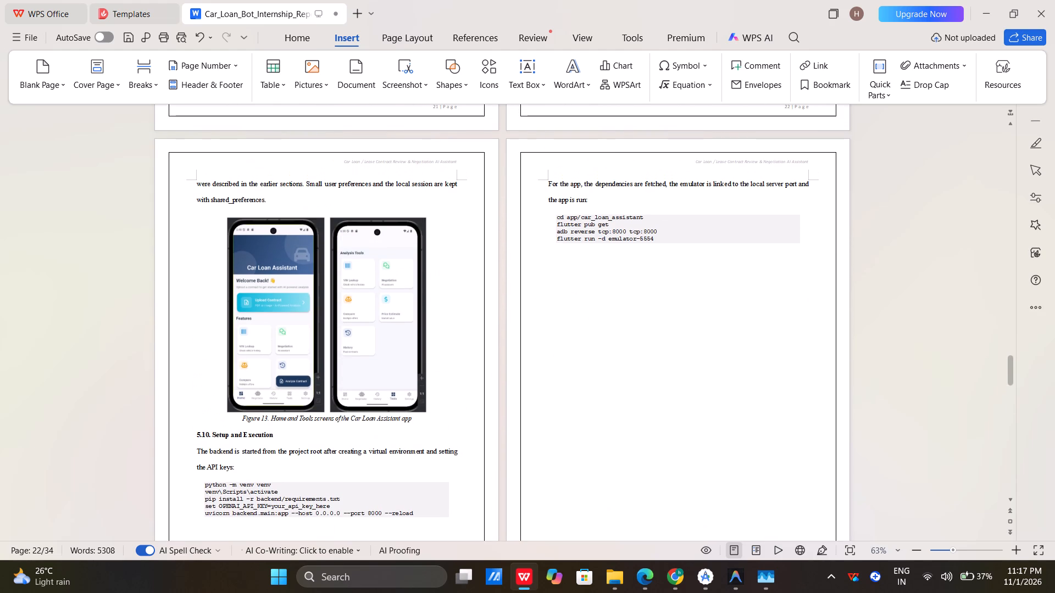
pyautogui.scroll(-1, 661, 303)
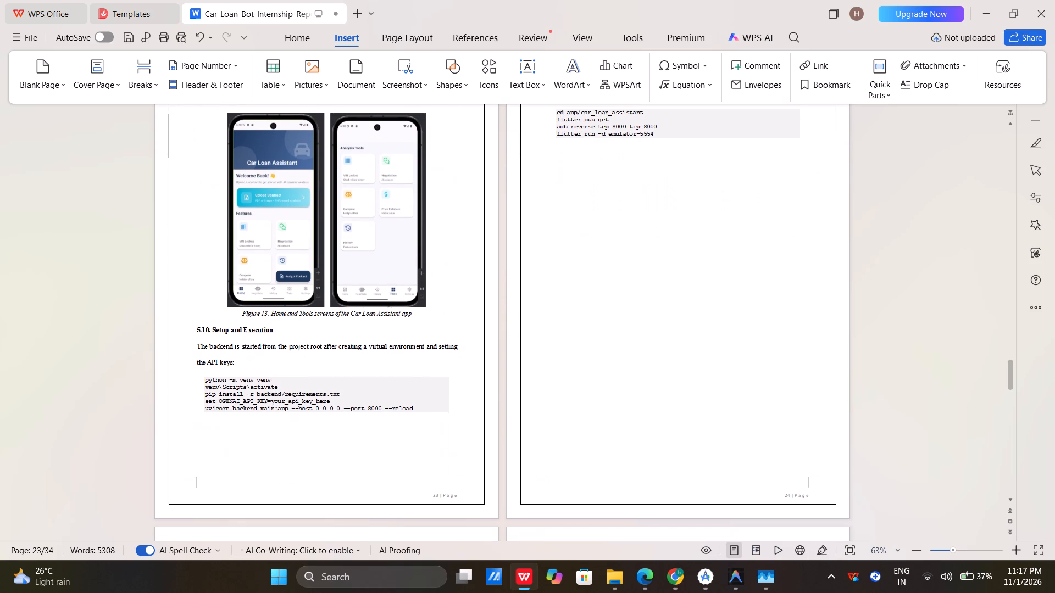
pyautogui.scroll(-1, 661, 303)
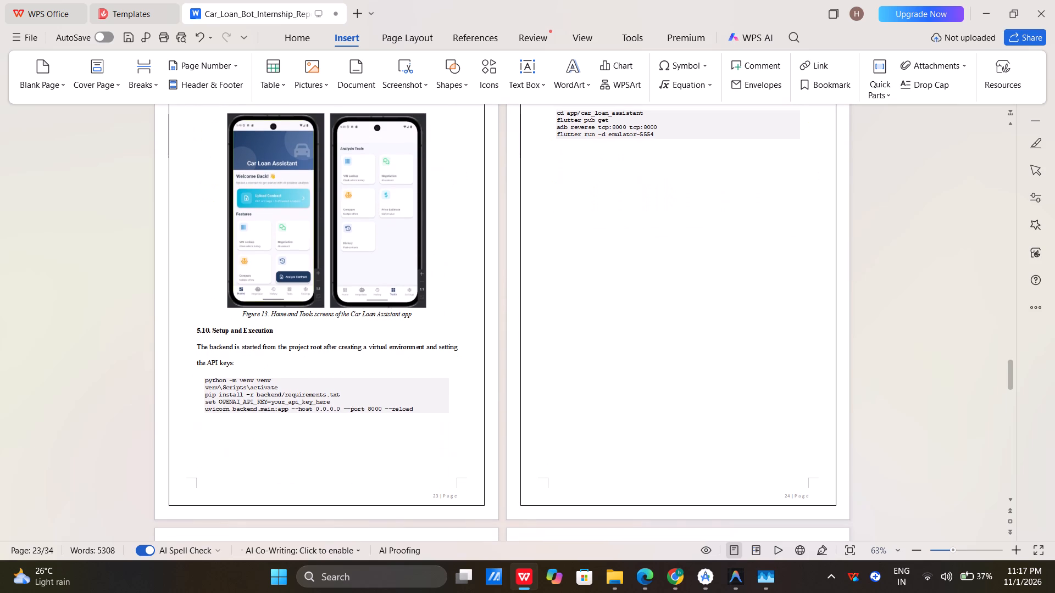
pyautogui.scroll(1, 661, 303)
pyautogui.scroll(-5, 661, 303)
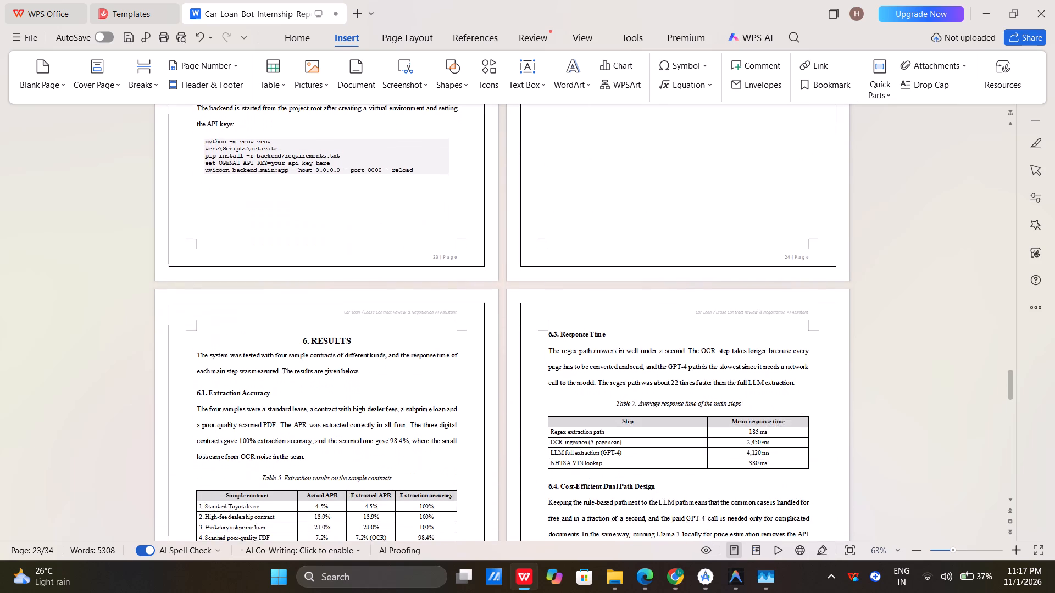
pyautogui.scroll(6, 661, 303)
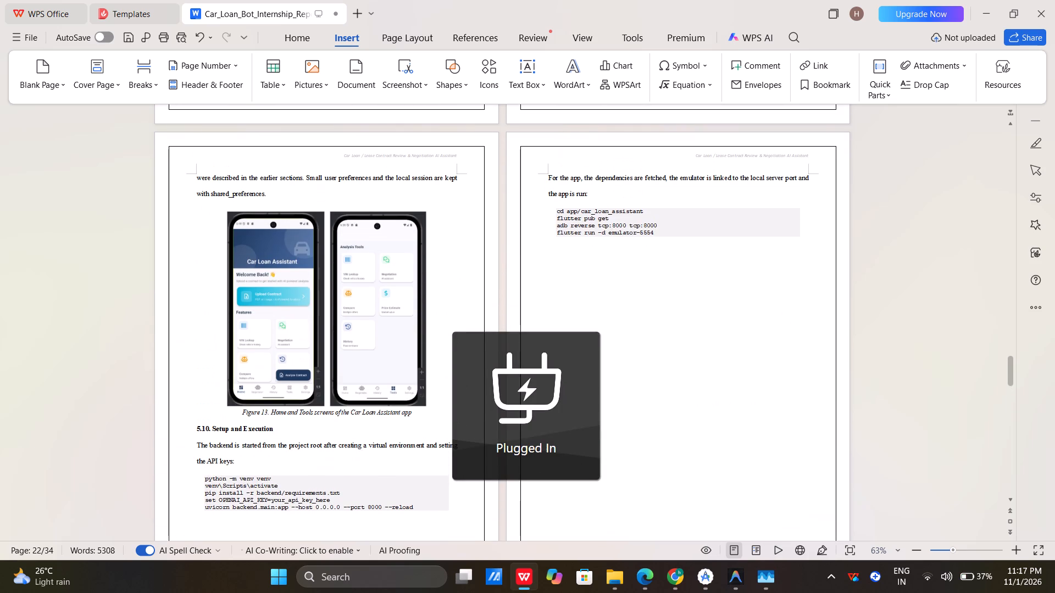
pyautogui.scroll(2, 286, 212)
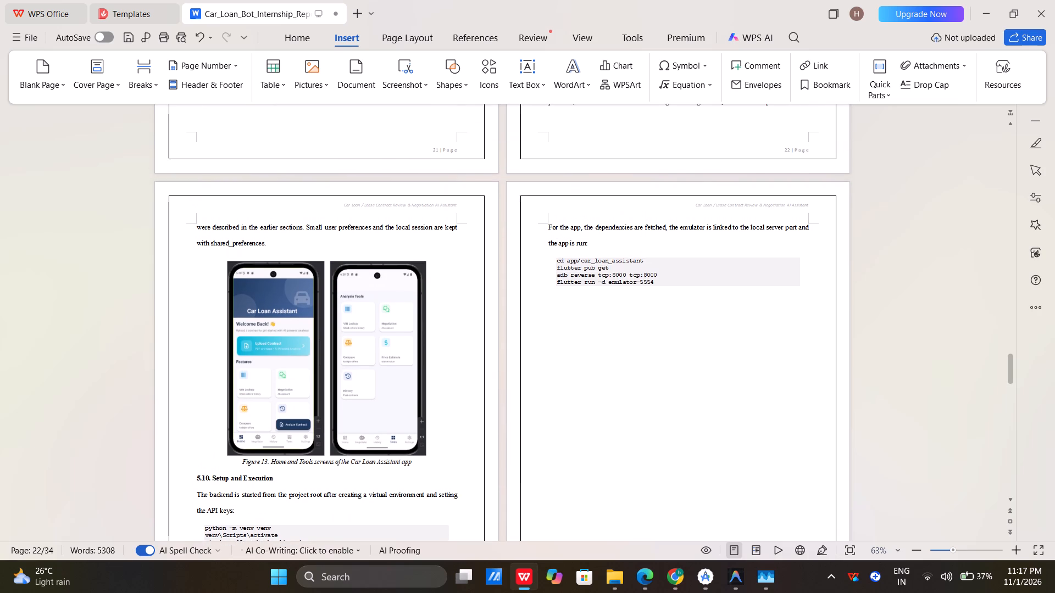
pyautogui.scroll(2, 286, 212)
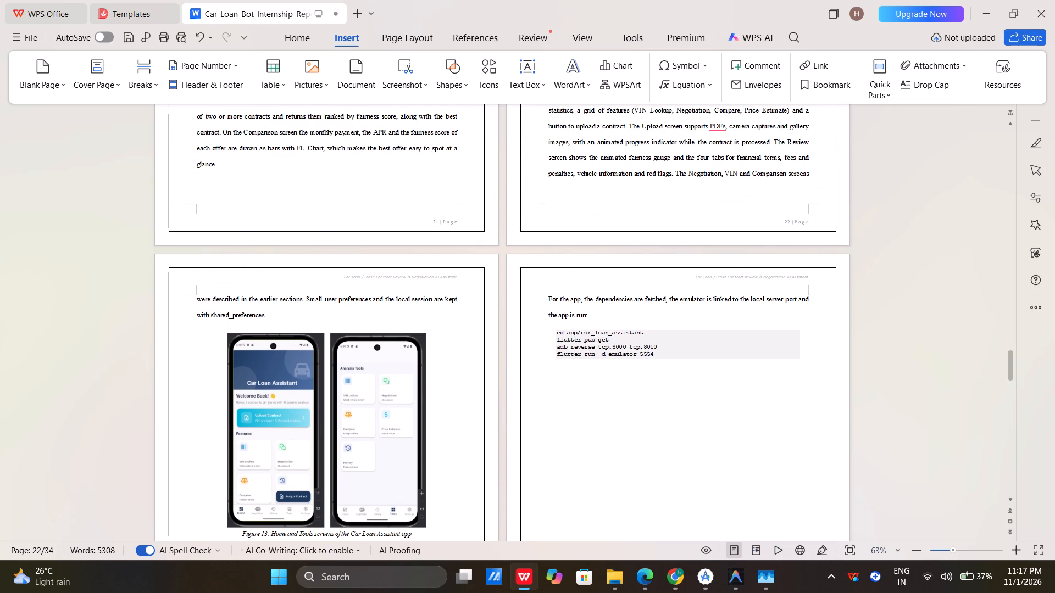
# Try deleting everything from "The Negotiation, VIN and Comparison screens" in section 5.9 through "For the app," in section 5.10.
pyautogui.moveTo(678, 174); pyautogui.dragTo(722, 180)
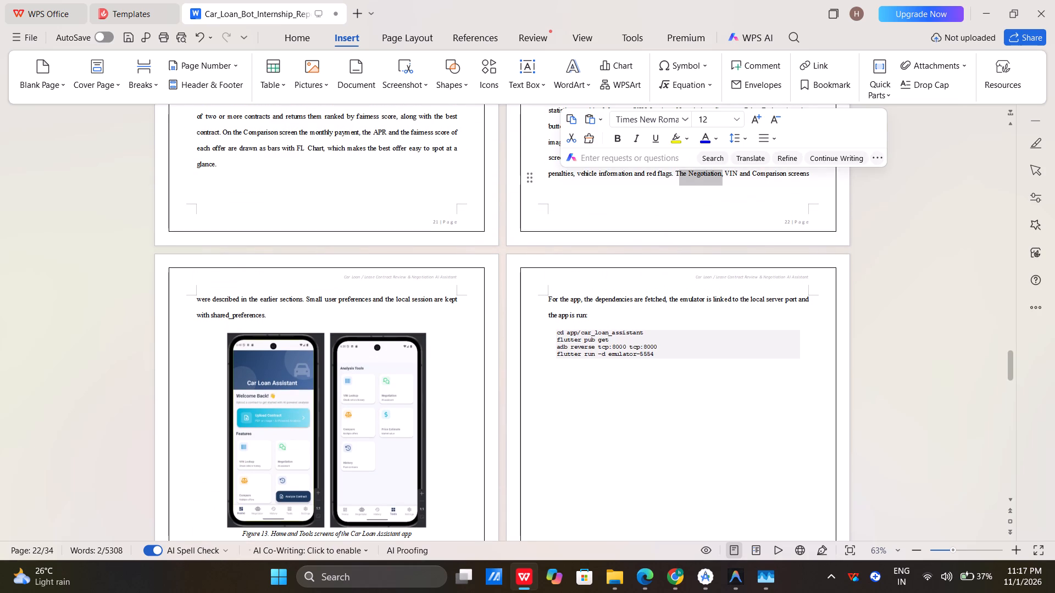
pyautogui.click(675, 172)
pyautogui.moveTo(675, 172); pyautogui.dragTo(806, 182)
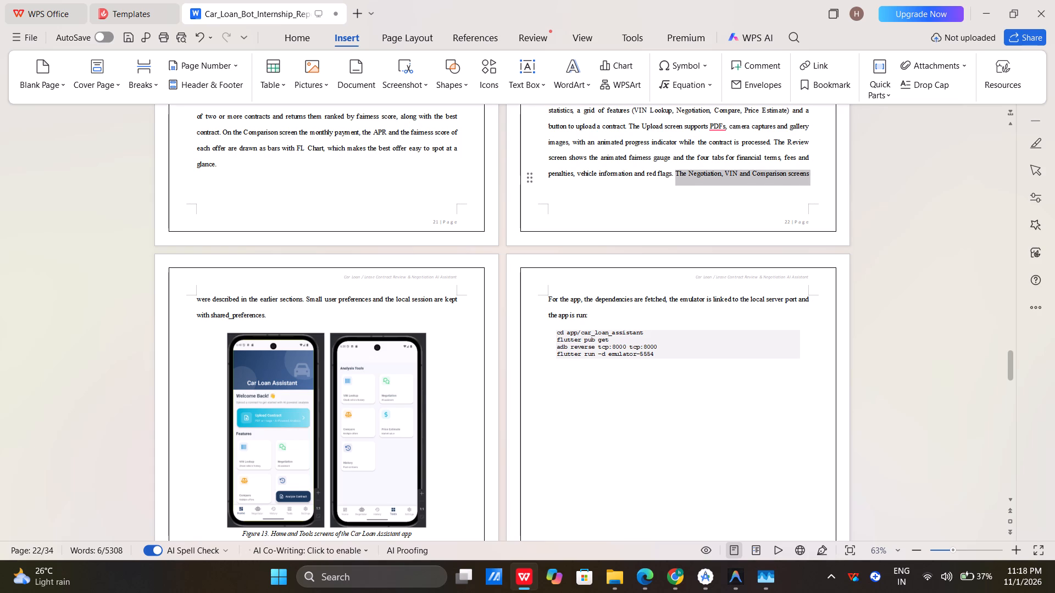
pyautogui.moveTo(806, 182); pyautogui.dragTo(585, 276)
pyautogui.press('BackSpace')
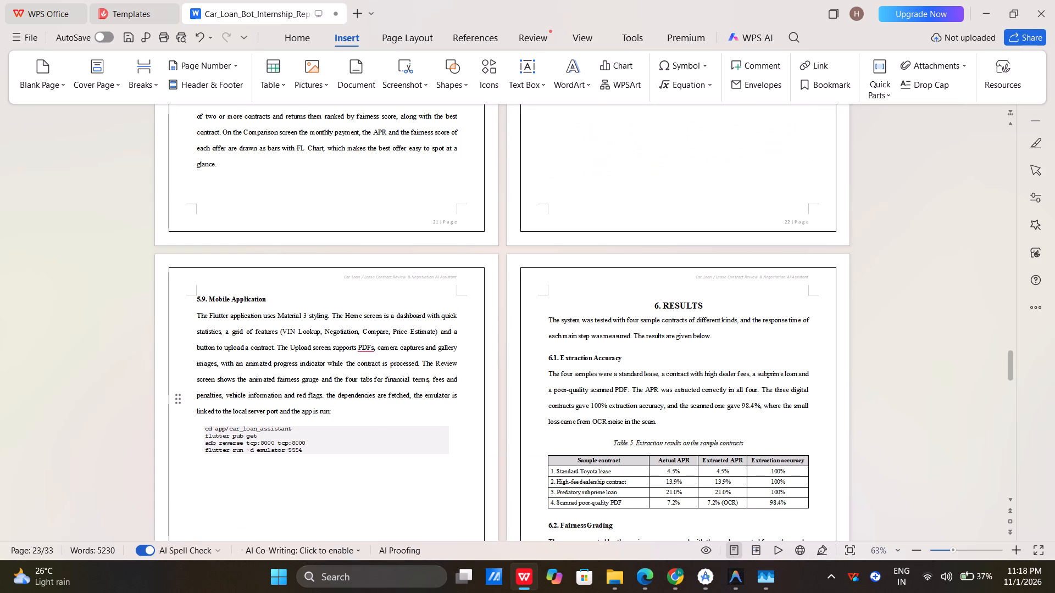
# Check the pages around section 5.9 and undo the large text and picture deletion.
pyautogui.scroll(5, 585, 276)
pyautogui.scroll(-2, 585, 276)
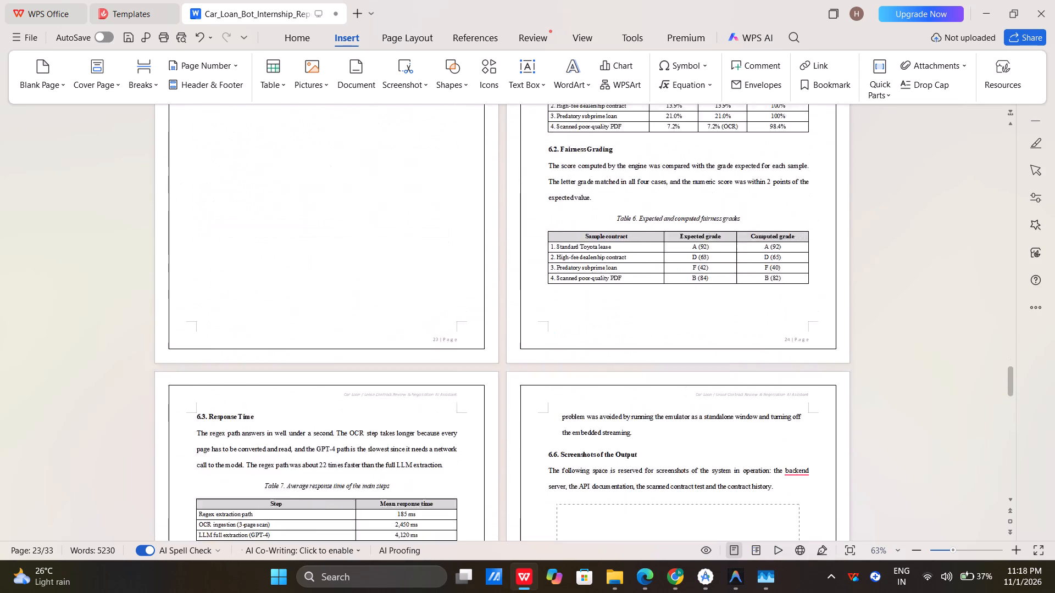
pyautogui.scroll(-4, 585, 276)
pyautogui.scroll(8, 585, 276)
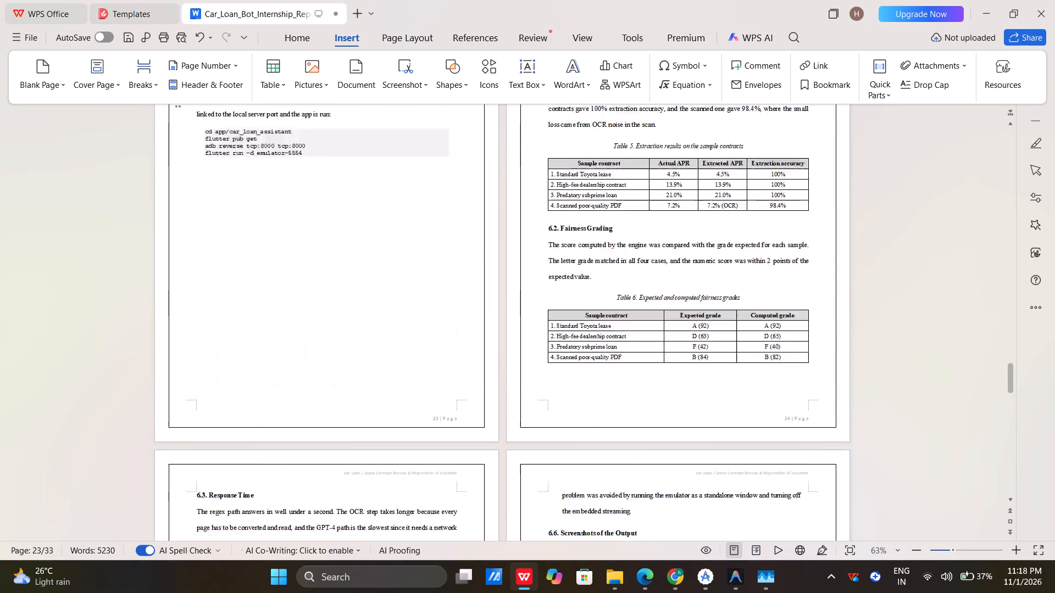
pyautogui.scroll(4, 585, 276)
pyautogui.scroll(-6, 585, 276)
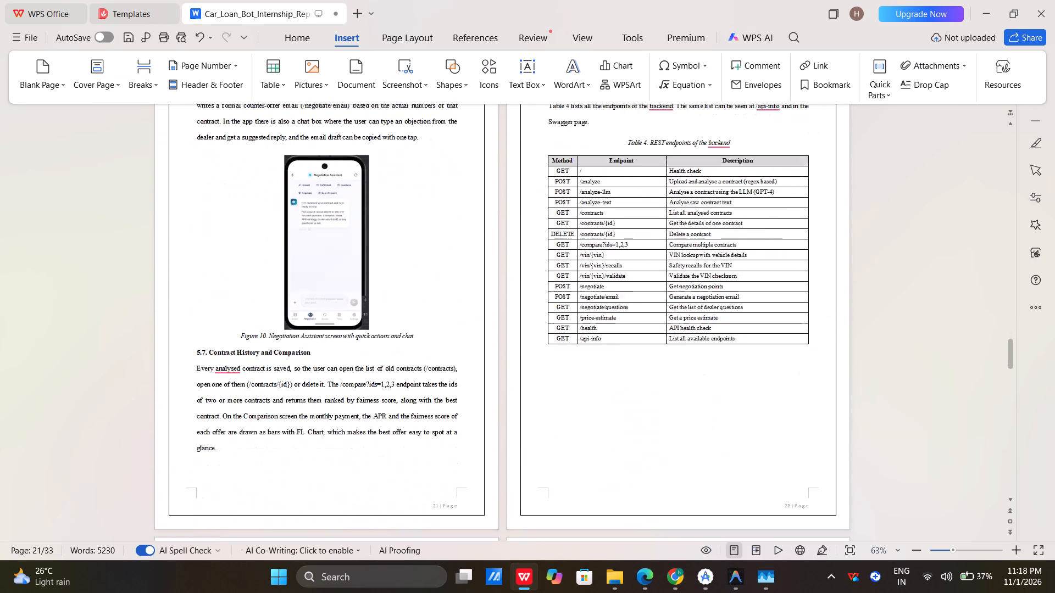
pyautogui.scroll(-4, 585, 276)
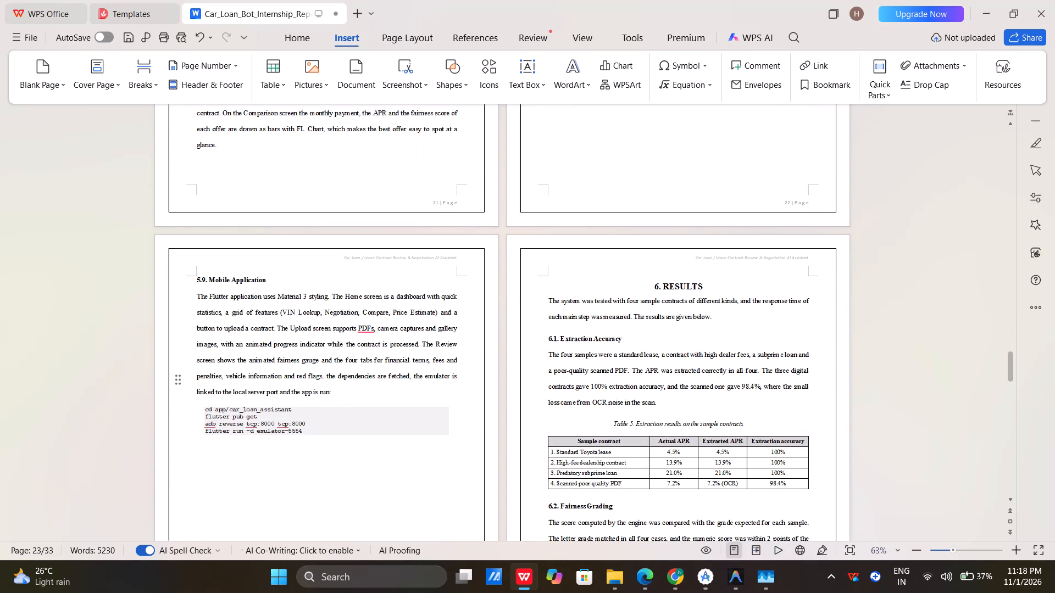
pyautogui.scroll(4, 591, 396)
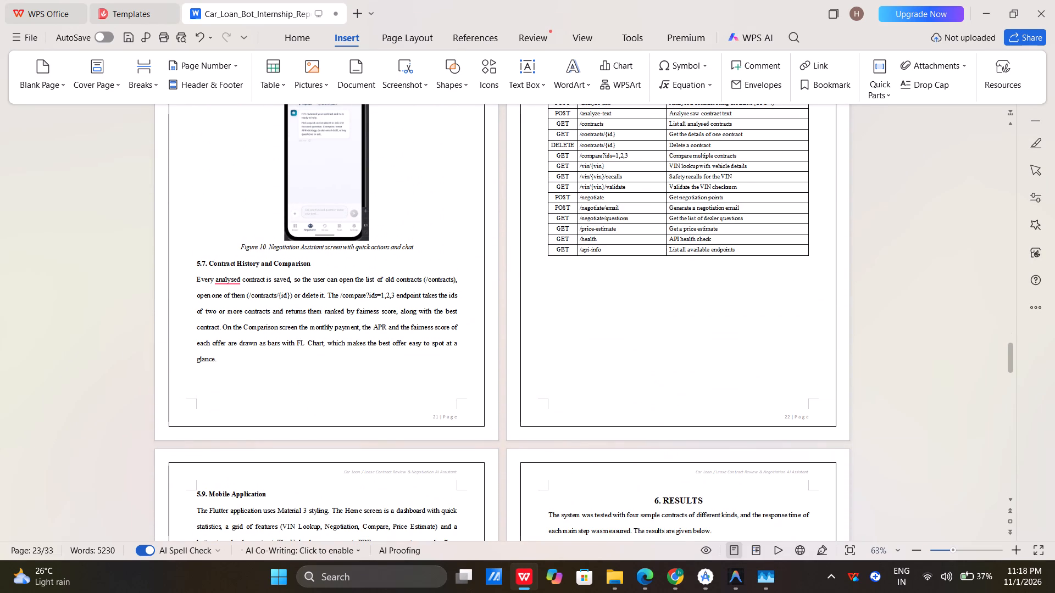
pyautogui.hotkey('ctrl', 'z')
# Delete the sentence "Small user preferences and the local session are kept with shared_preferences." from the end of section 5.9's paragraph.
pyautogui.scroll(-3, 591, 396)
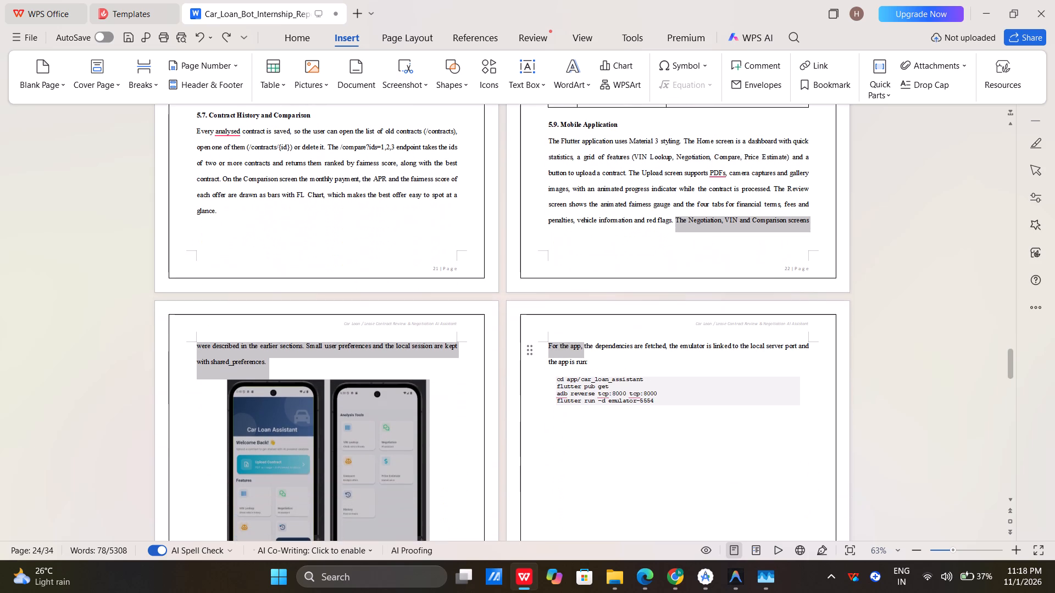
pyautogui.click(436, 361)
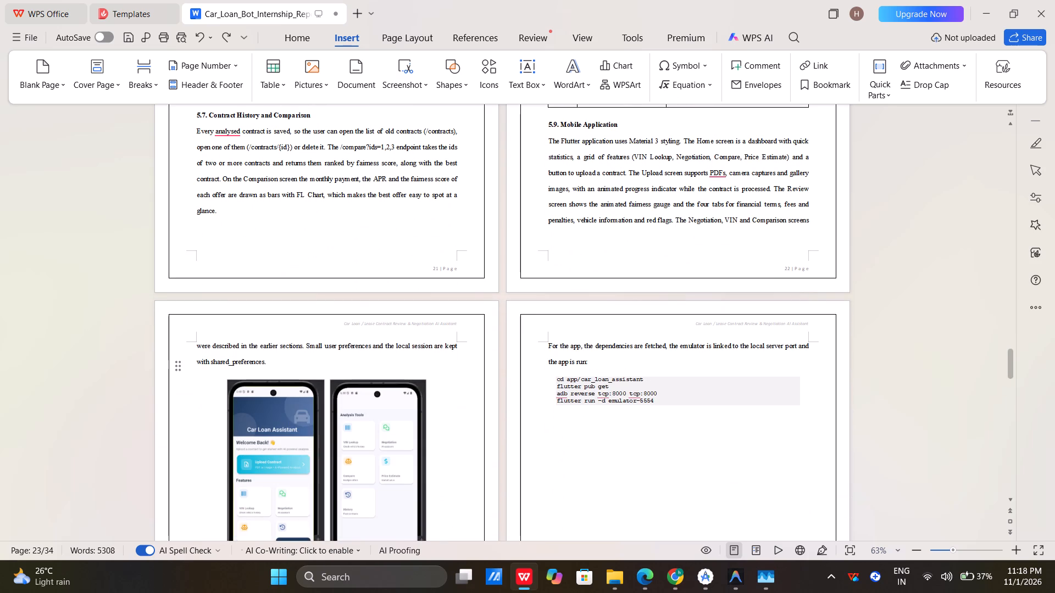
pyautogui.press('BackSpace')
pyautogui.press('BackSpace')
pyautogui.press('BackSpace')
pyautogui.press('BackSpace')
pyautogui.press('BackSpace')
pyautogui.press('BackSpace')
pyautogui.press('BackSpace')
pyautogui.press('BackSpace')
pyautogui.press('BackSpace')
pyautogui.press('BackSpace')
pyautogui.press('BackSpace')
pyautogui.press('BackSpace')
pyautogui.press('BackSpace')
pyautogui.press('BackSpace')
pyautogui.press('BackSpace')
pyautogui.press('BackSpace')
pyautogui.press('BackSpace')
pyautogui.press('BackSpace')
pyautogui.press('BackSpace')
pyautogui.press('BackSpace')
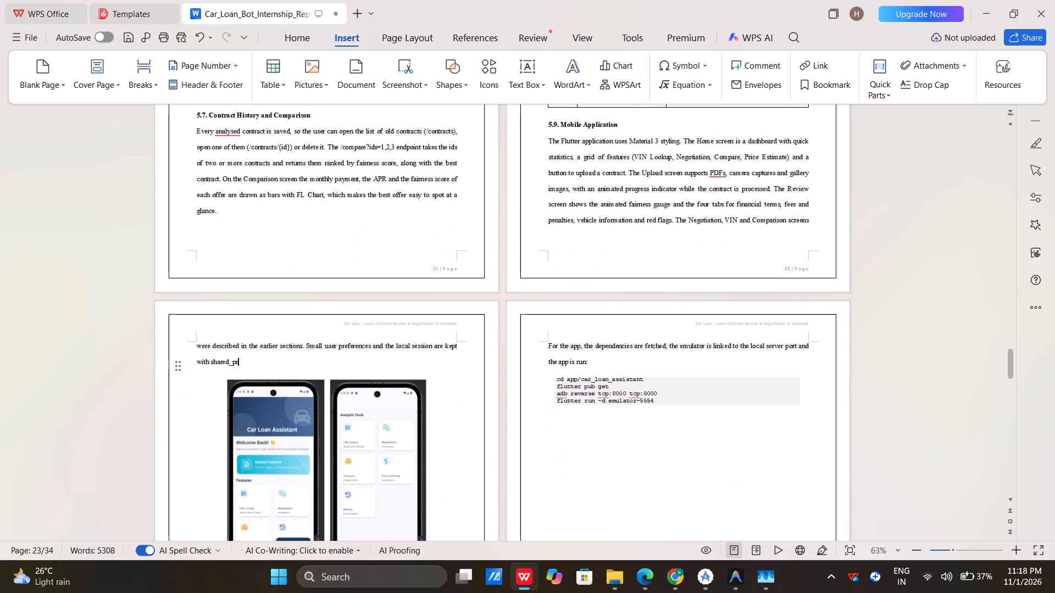
pyautogui.press('BackSpace')
pyautogui.press('BackSpace')
pyautogui.press('BackSpace')
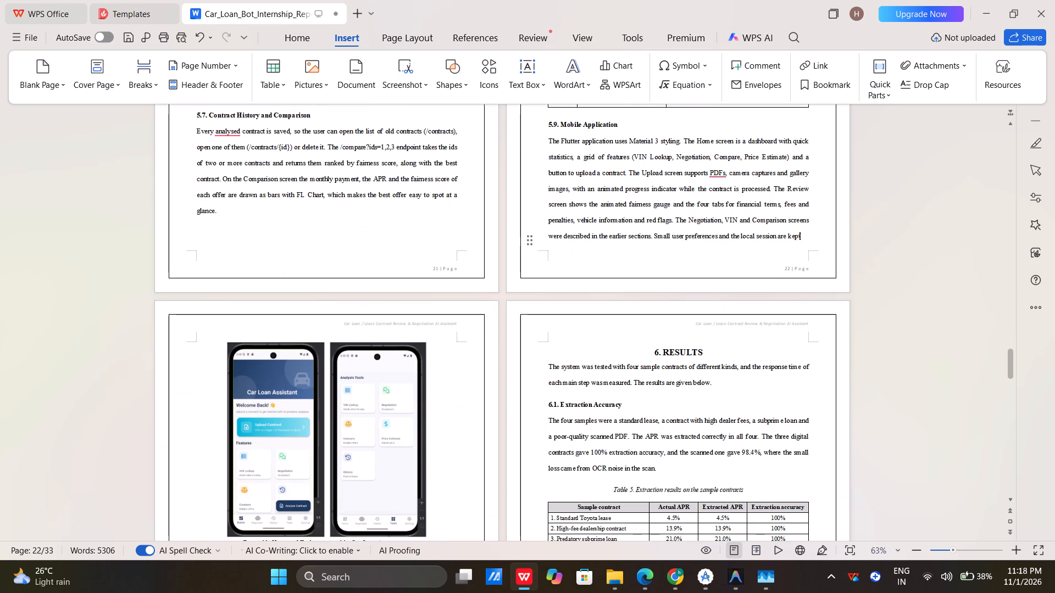
pyautogui.press('BackSpace')
pyautogui.press('BackSpace')
pyautogui.press('BackSpace')
pyautogui.press('BackSpace')
pyautogui.press('BackSpace')
pyautogui.press('BackSpace')
pyautogui.press('BackSpace')
pyautogui.press('BackSpace')
pyautogui.press('BackSpace')
pyautogui.press('BackSpace')
pyautogui.press('BackSpace')
pyautogui.press('BackSpace')
pyautogui.press('BackSpace')
pyautogui.press('BackSpace')
pyautogui.press('BackSpace')
pyautogui.press('BackSpace')
pyautogui.press('BackSpace')
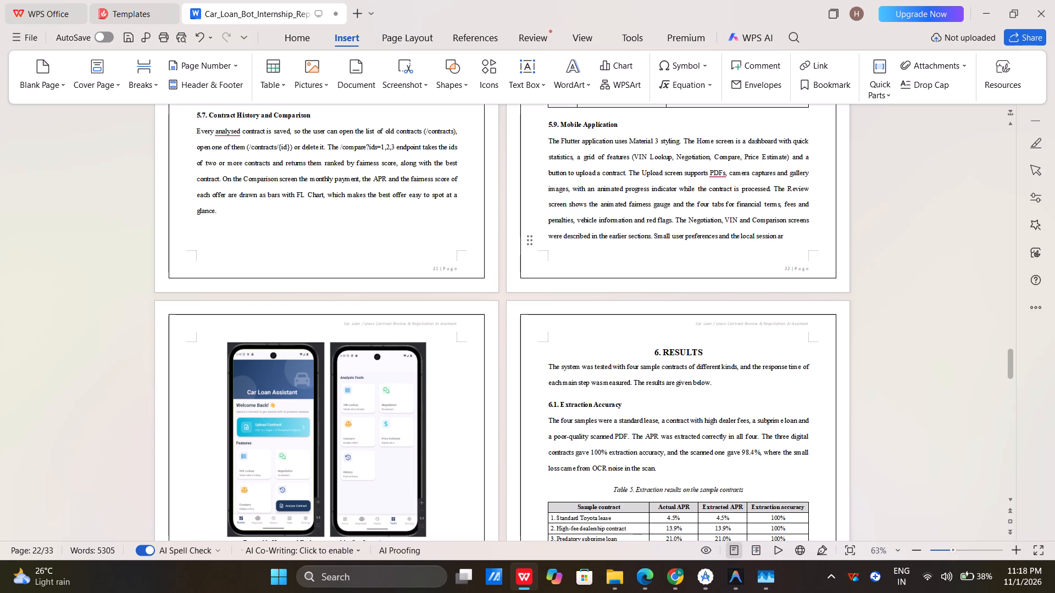
pyautogui.press('BackSpace')
pyautogui.press('BackSpace')
pyautogui.press('BackSpace')
pyautogui.press('BackSpace')
pyautogui.press('BackSpace')
pyautogui.press('BackSpace')
pyautogui.press('BackSpace')
pyautogui.press('BackSpace')
pyautogui.press('BackSpace')
pyautogui.press('BackSpace')
pyautogui.press('BackSpace')
pyautogui.press('BackSpace')
pyautogui.press('BackSpace')
pyautogui.press('BackSpace')
pyautogui.press('BackSpace')
pyautogui.press('BackSpace')
pyautogui.press('BackSpace')
pyautogui.press('BackSpace')
pyautogui.press('BackSpace')
pyautogui.press('BackSpace')
pyautogui.press('BackSpace')
pyautogui.press('BackSpace')
pyautogui.press('BackSpace')
pyautogui.press('BackSpace')
pyautogui.press('BackSpace')
pyautogui.press('BackSpace')
pyautogui.press('BackSpace')
pyautogui.press('BackSpace')
pyautogui.press('BackSpace')
pyautogui.press('BackSpace')
pyautogui.press('BackSpace')
pyautogui.press('BackSpace')
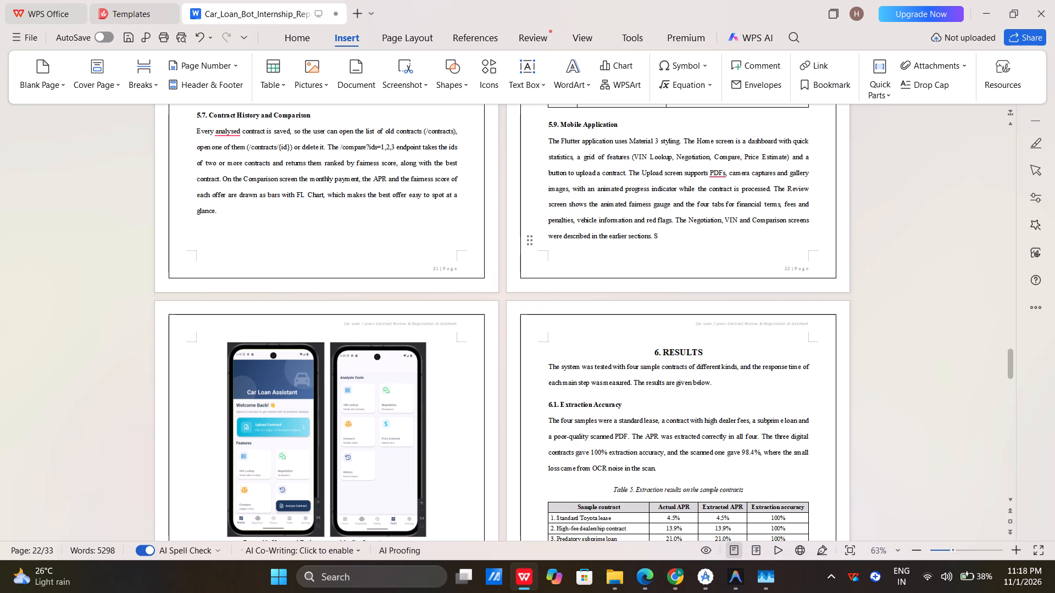
pyautogui.press('BackSpace')
pyautogui.scroll(-3, 313, 364)
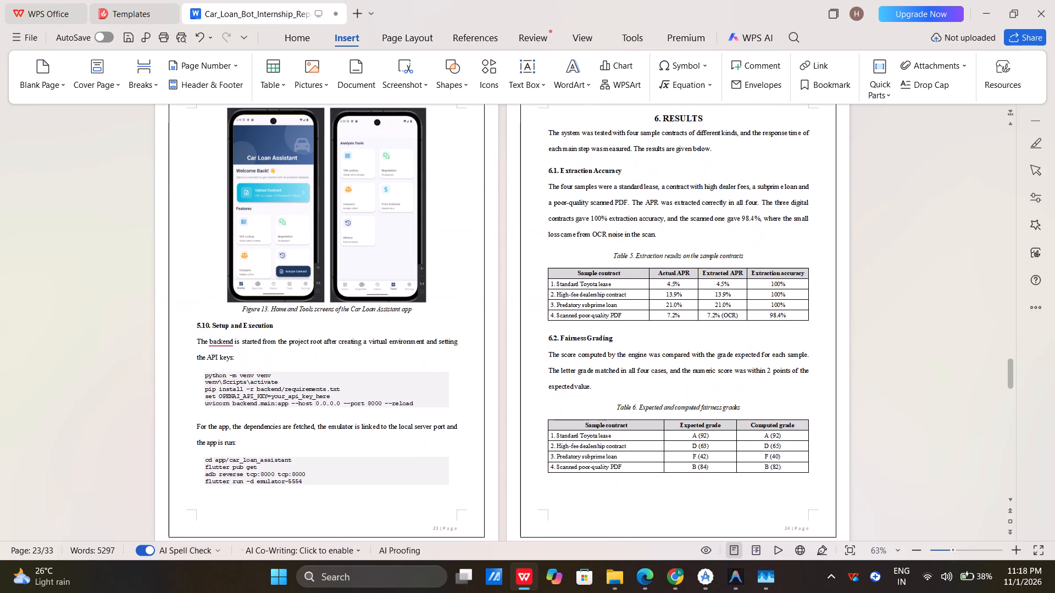
# Remove the trailing space after "were described in the earlier sections." in section 5.9.
pyautogui.scroll(3, 313, 364)
pyautogui.press('BackSpace')
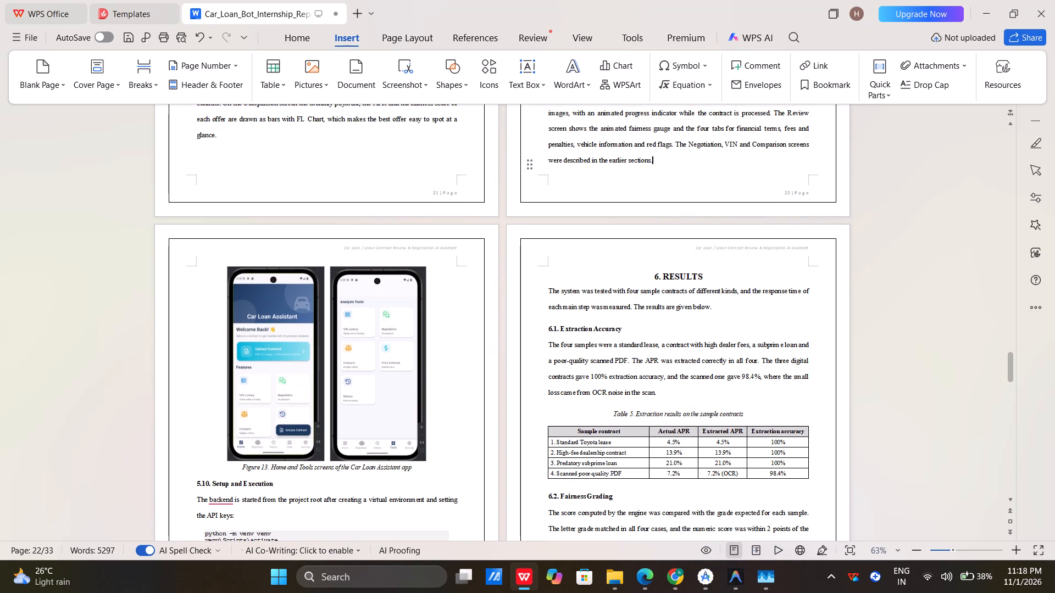
# Examine the pages from the chapter 6 results through the references and appendix for remaining picture placeholders.
pyautogui.scroll(-5, 313, 364)
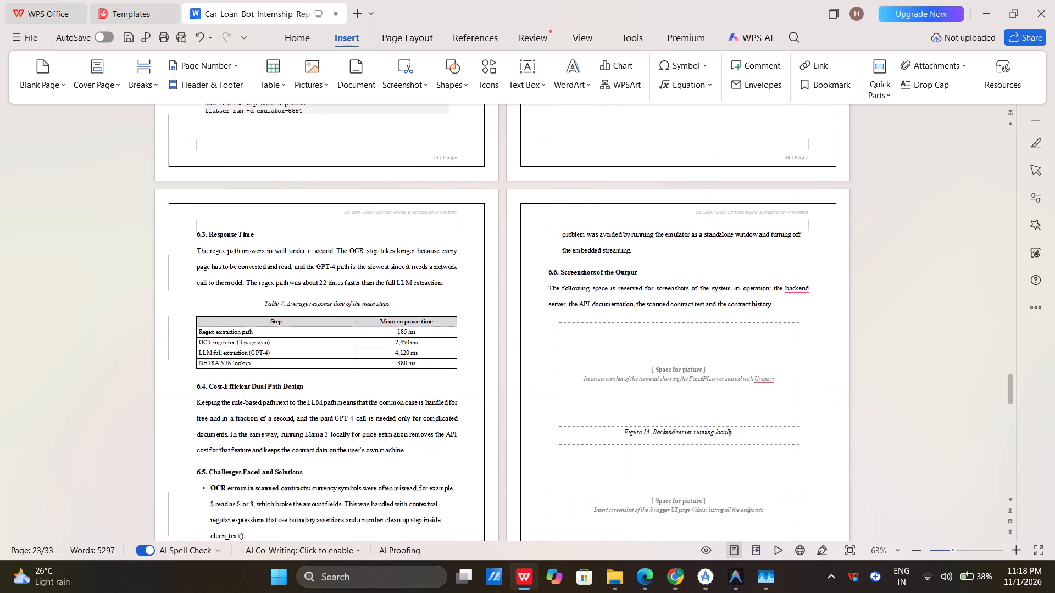
pyautogui.scroll(-3, 313, 364)
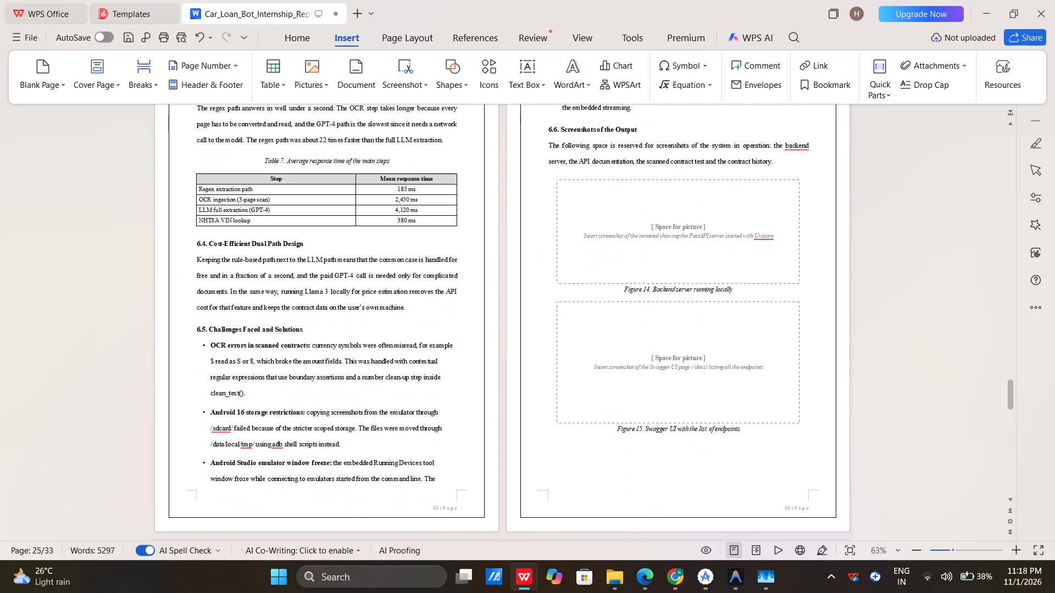
pyautogui.scroll(-12, 313, 364)
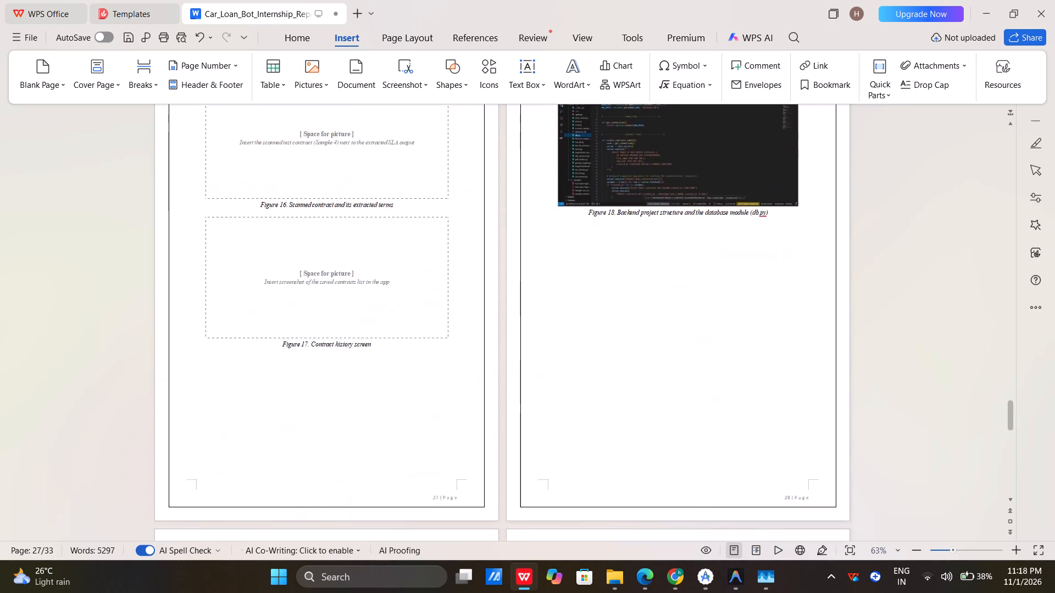
pyautogui.scroll(-10, 313, 364)
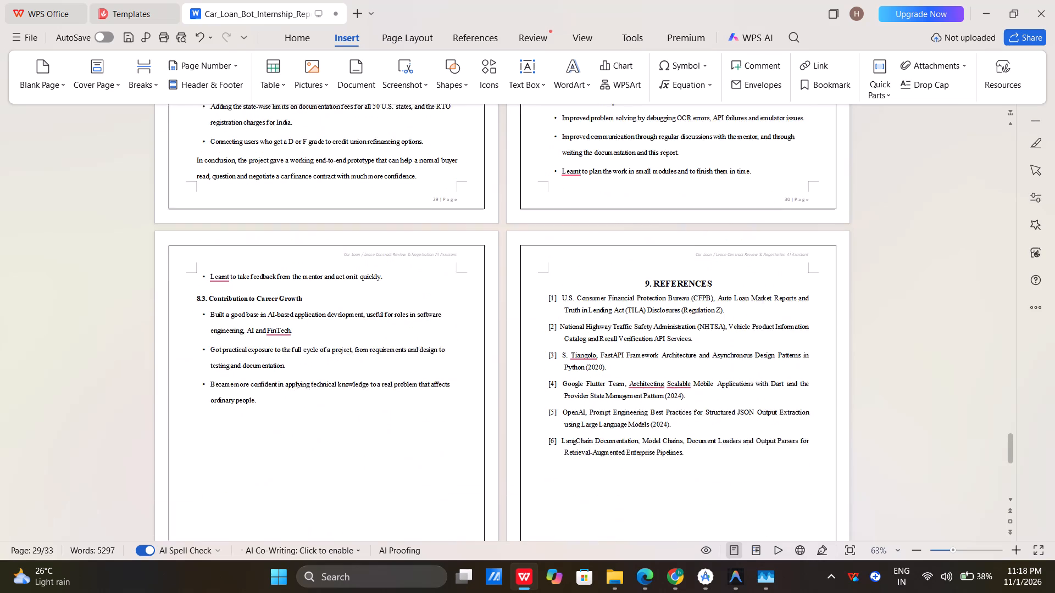
pyautogui.scroll(-7, 313, 364)
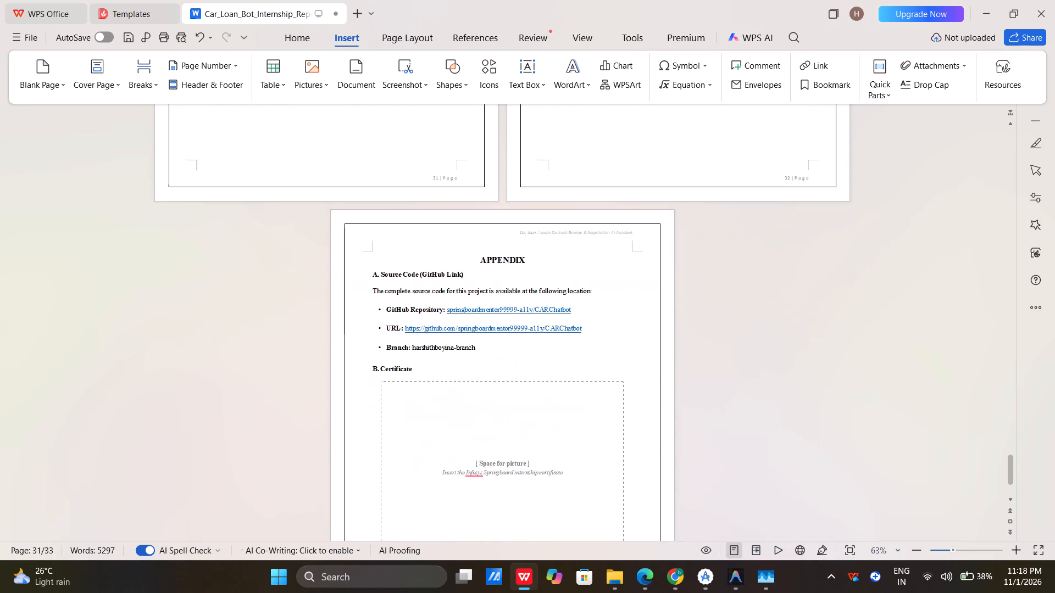
pyautogui.scroll(-6, 313, 364)
pyautogui.scroll(7, 313, 364)
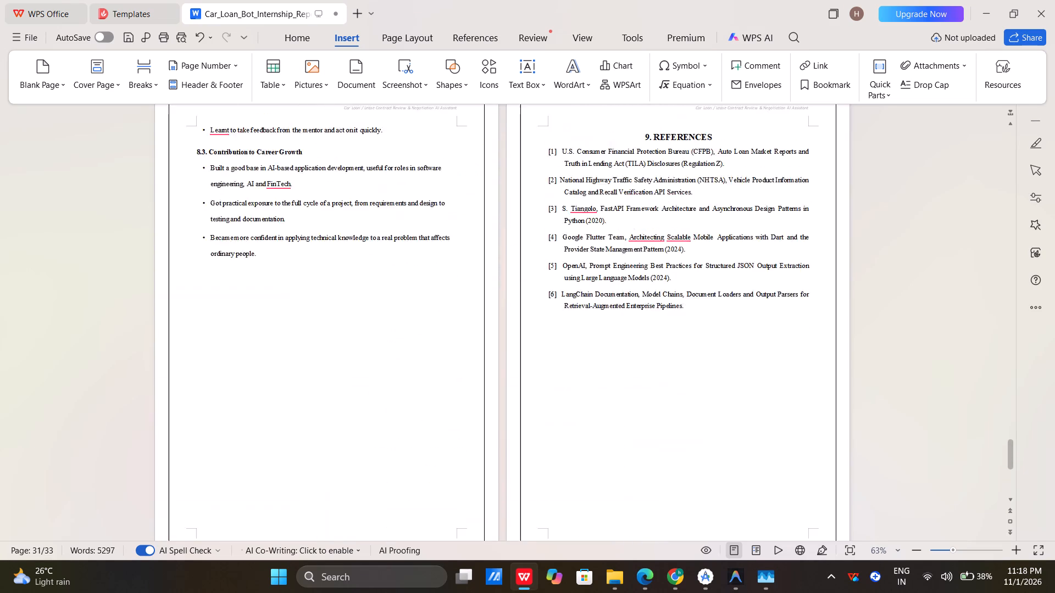
pyautogui.scroll(7, 313, 364)
pyautogui.scroll(-1, 313, 364)
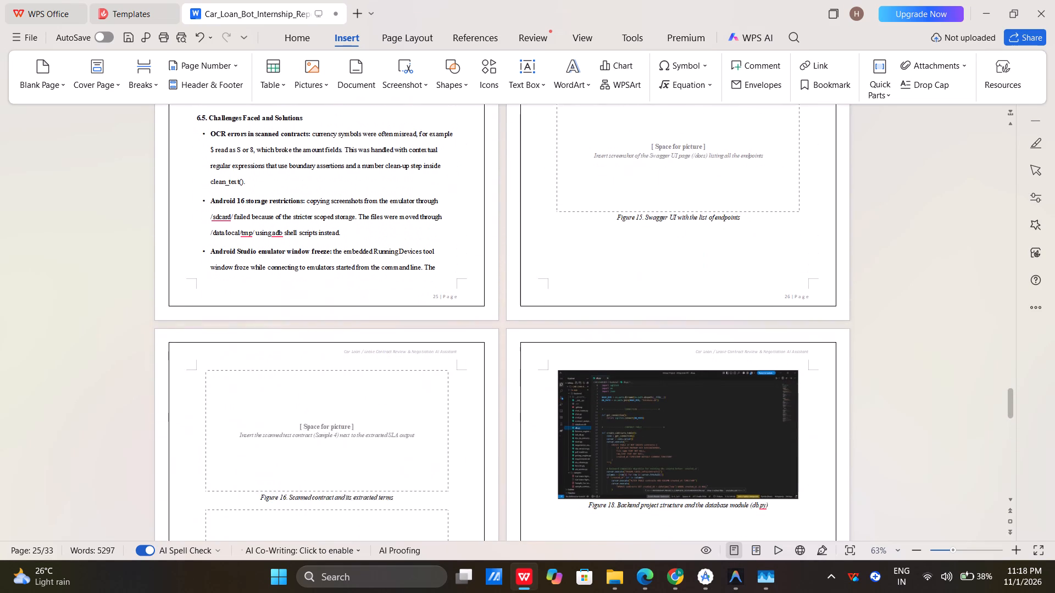
pyautogui.scroll(-2, 313, 364)
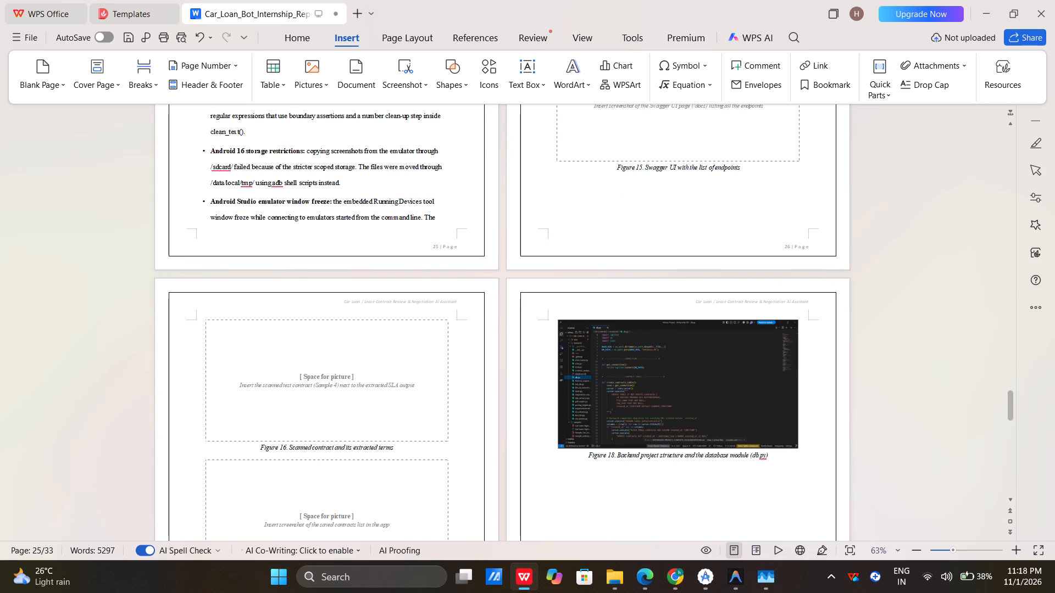
# Delete the empty picture placeholders and captions of Figures 14 to 17 under section 6.6, keeping the Figure 18 picture.
pyautogui.scroll(5, 669, 446)
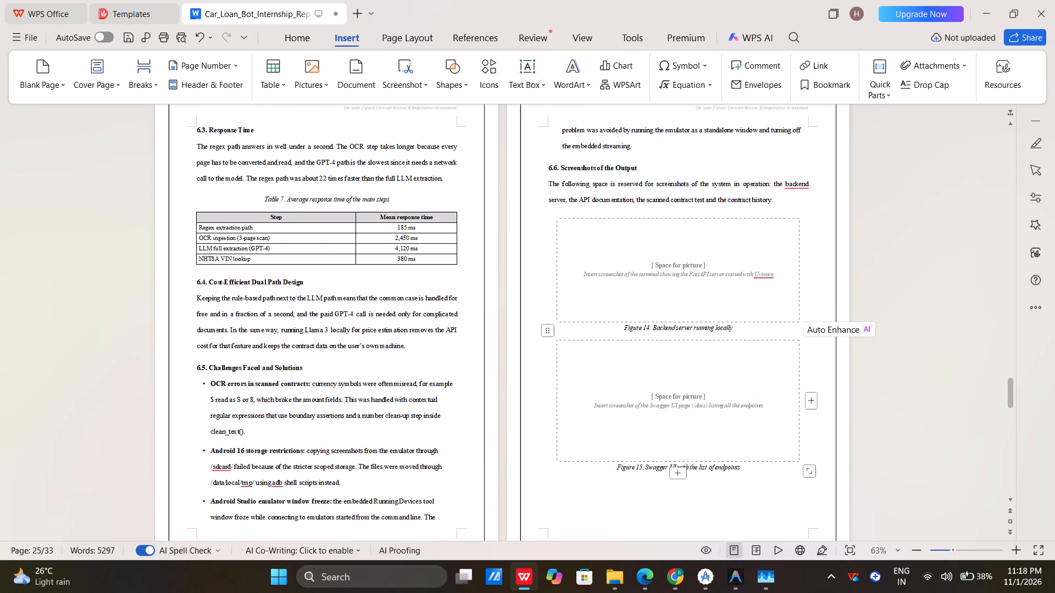
pyautogui.moveTo(751, 480); pyautogui.dragTo(687, 340)
pyautogui.press('BackSpace')
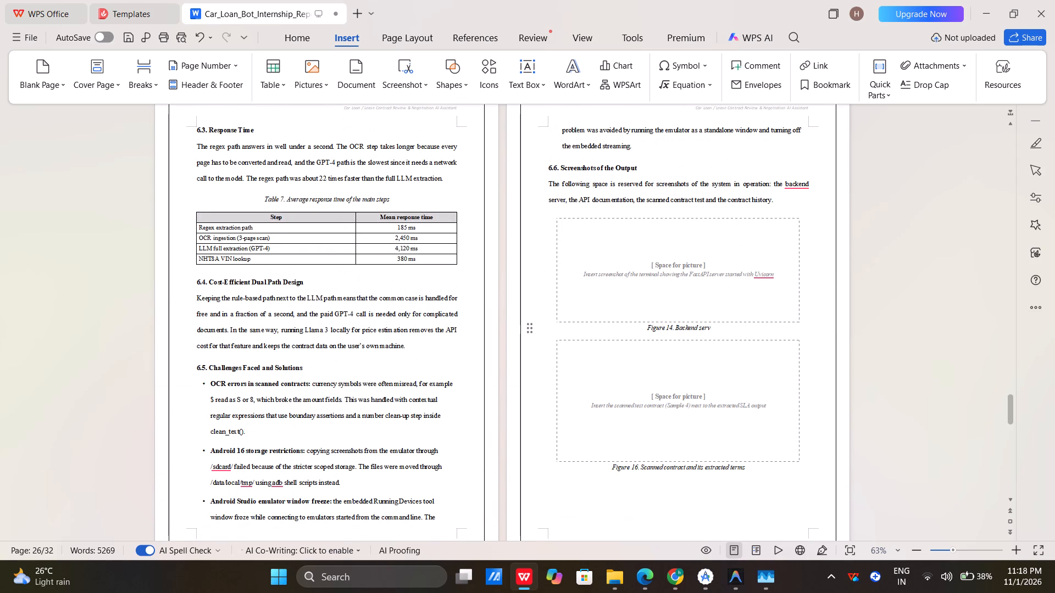
pyautogui.moveTo(764, 466); pyautogui.dragTo(682, 353)
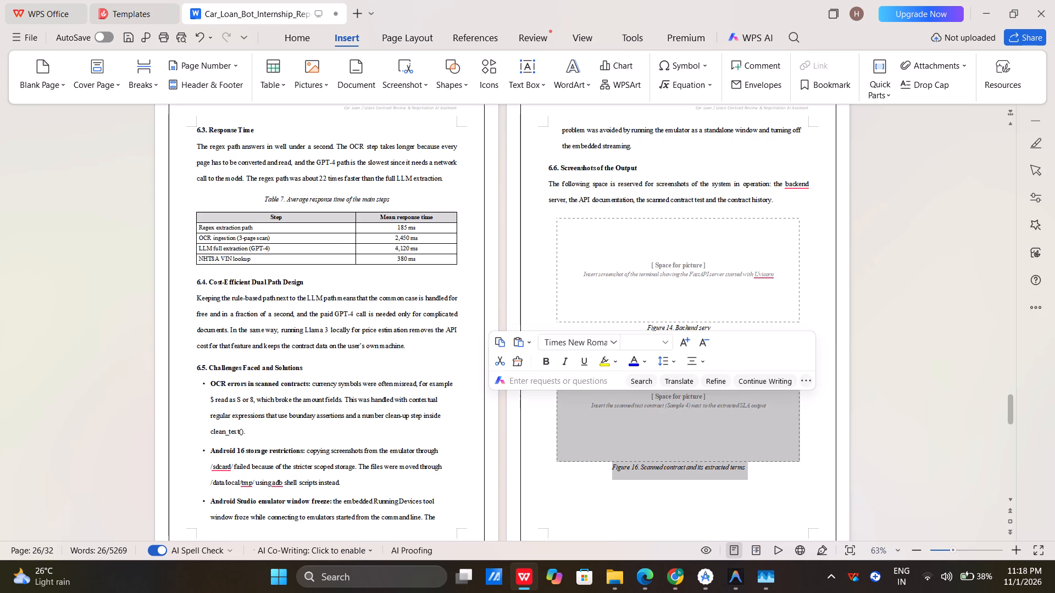
pyautogui.press('BackSpace')
pyautogui.moveTo(729, 470); pyautogui.dragTo(632, 371)
pyautogui.press('BackSpace')
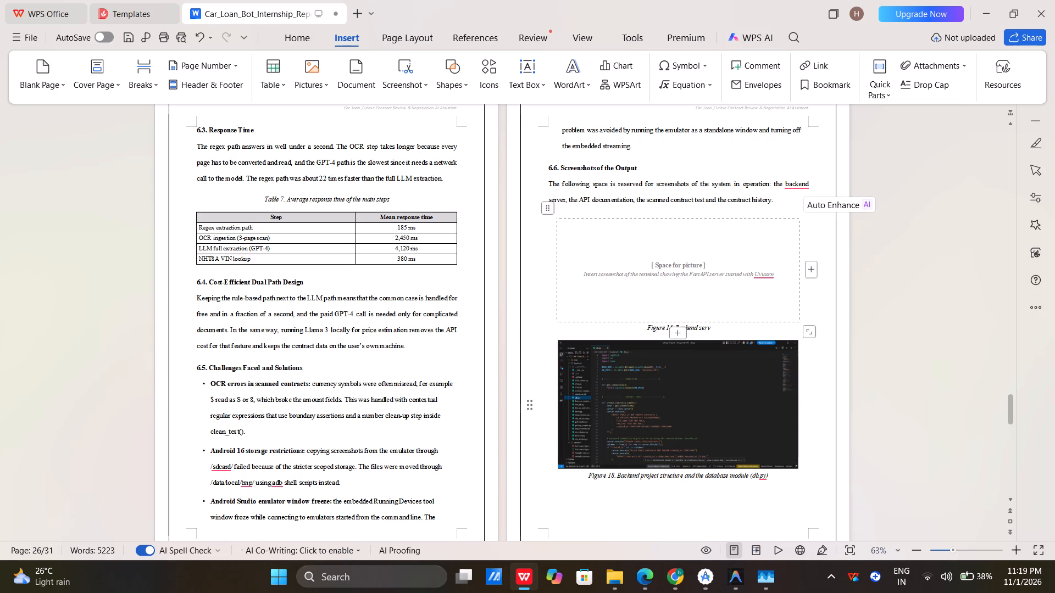
pyautogui.moveTo(723, 326); pyautogui.dragTo(615, 239)
pyautogui.press('BackSpace')
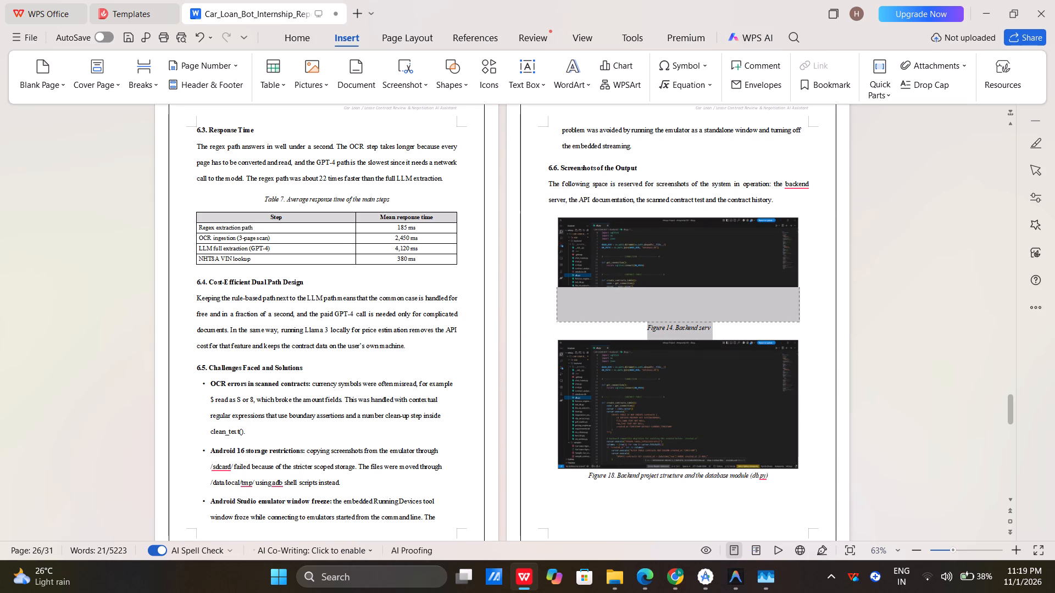
pyautogui.click(662, 448)
# Review the page layout and figure captions from section 6.6 back to chapter 4, and forward again through chapter 5.
pyautogui.scroll(-1, 662, 448)
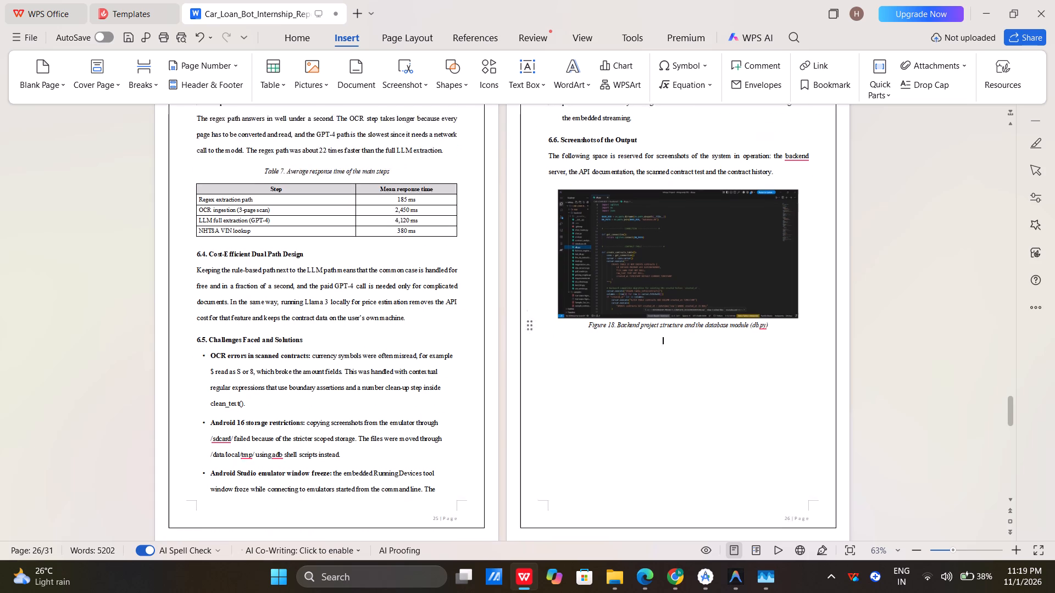
pyautogui.scroll(-1, 662, 448)
pyautogui.scroll(6, 625, 305)
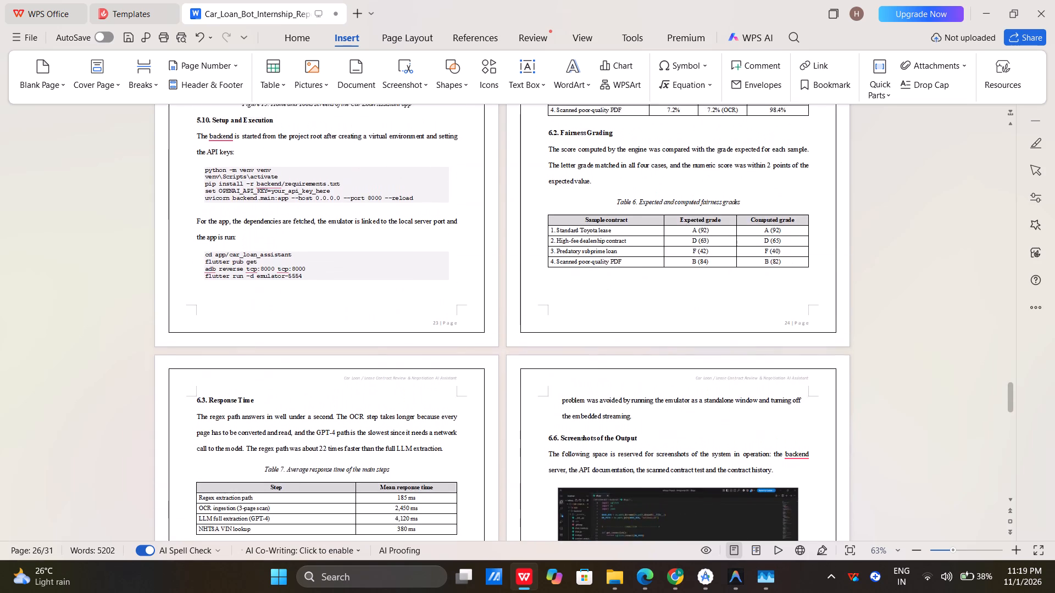
pyautogui.scroll(5, 625, 305)
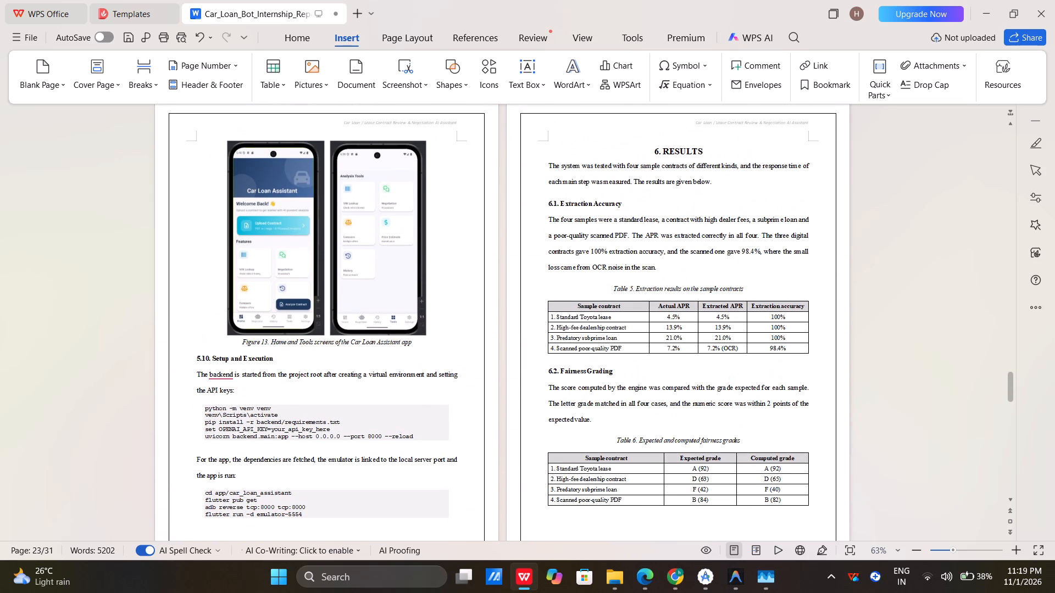
pyautogui.scroll(13, 625, 305)
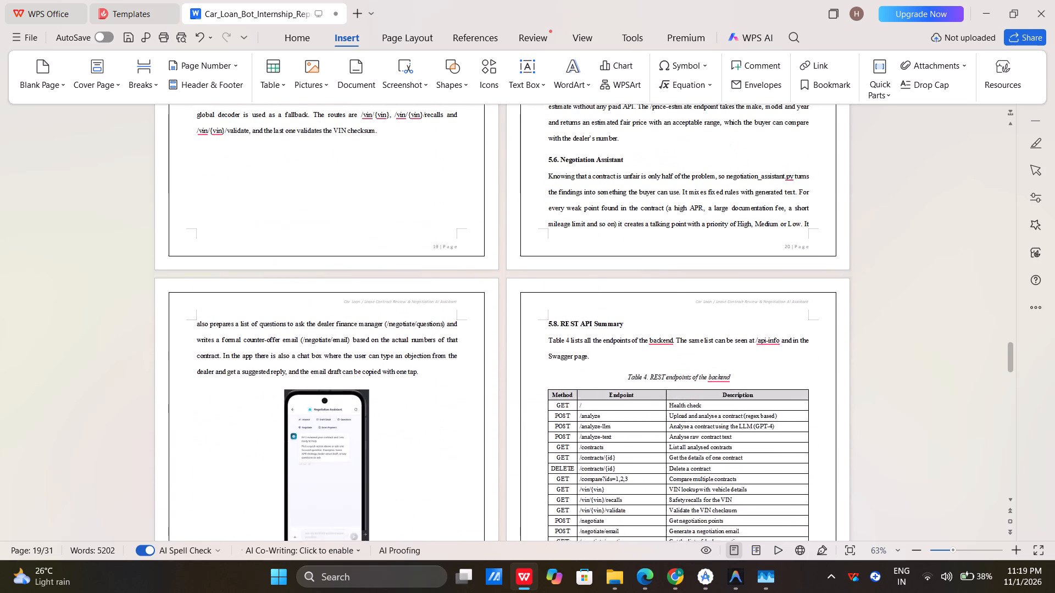
pyautogui.scroll(7, 625, 305)
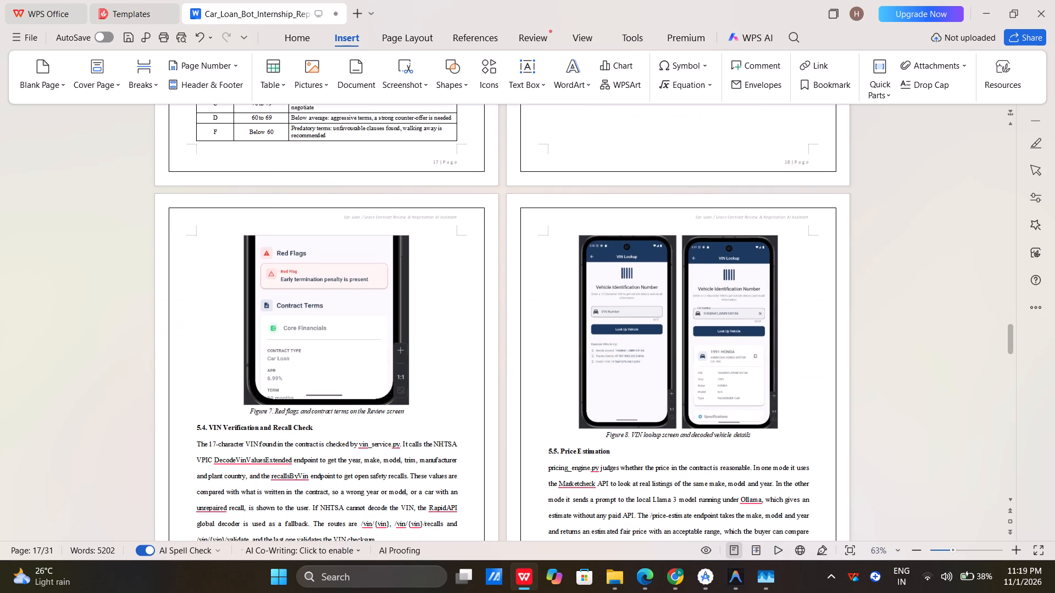
pyautogui.scroll(6, 625, 305)
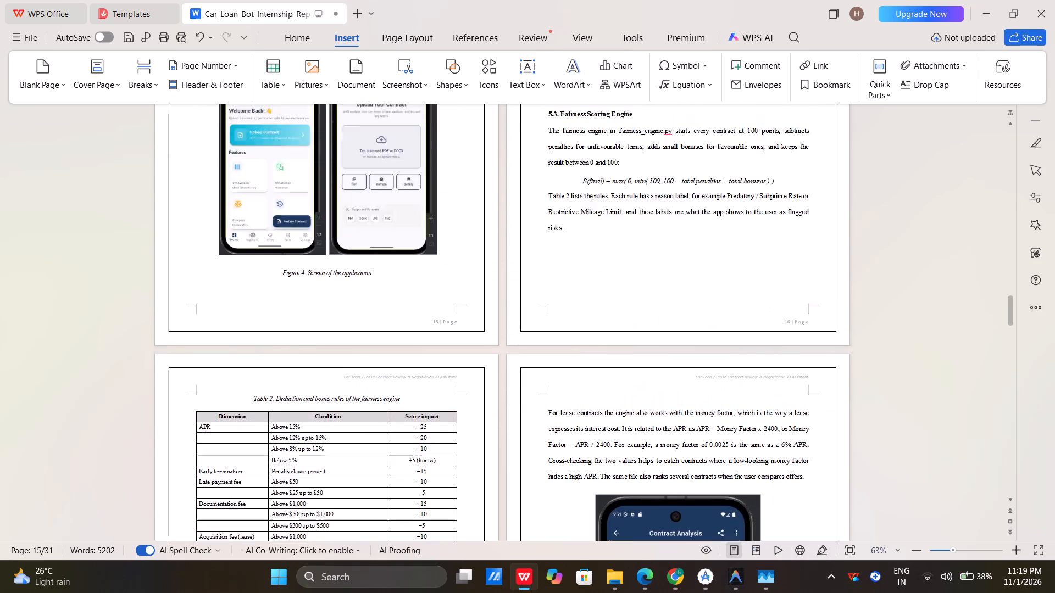
pyautogui.scroll(14, 625, 305)
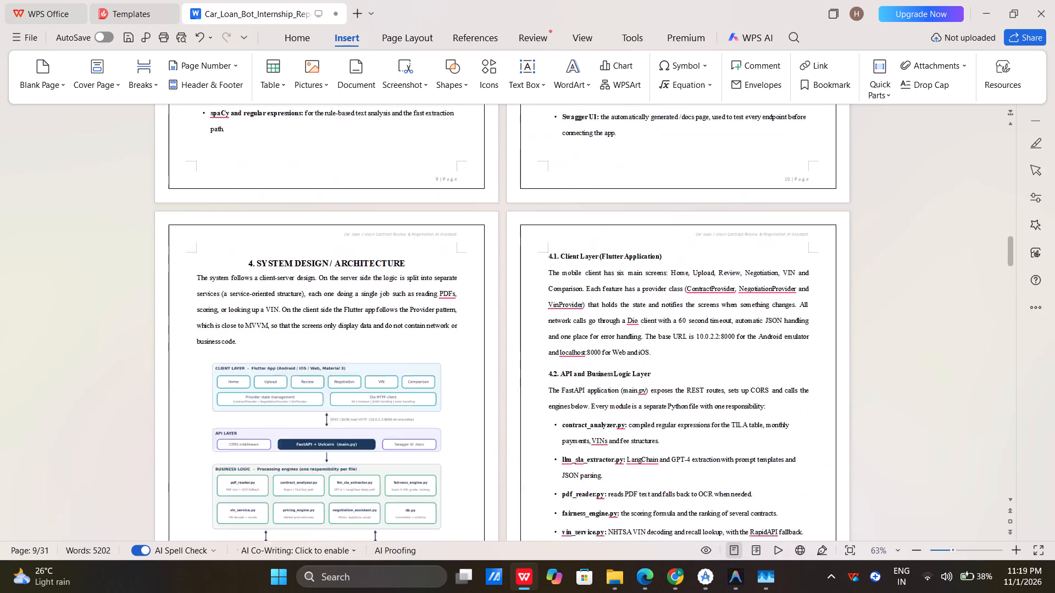
pyautogui.scroll(-5, 625, 305)
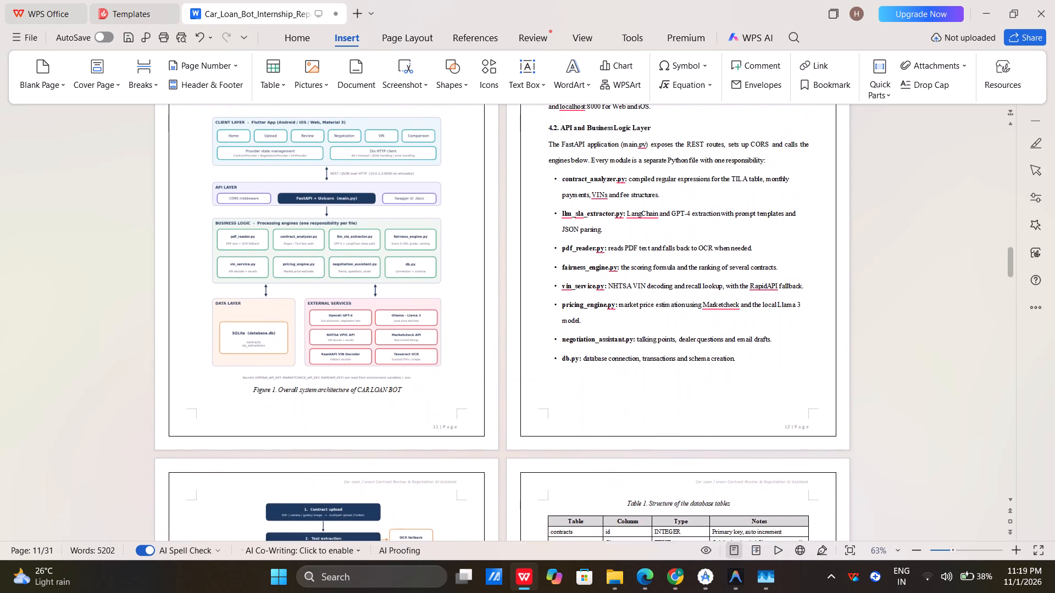
pyautogui.scroll(-4, 625, 305)
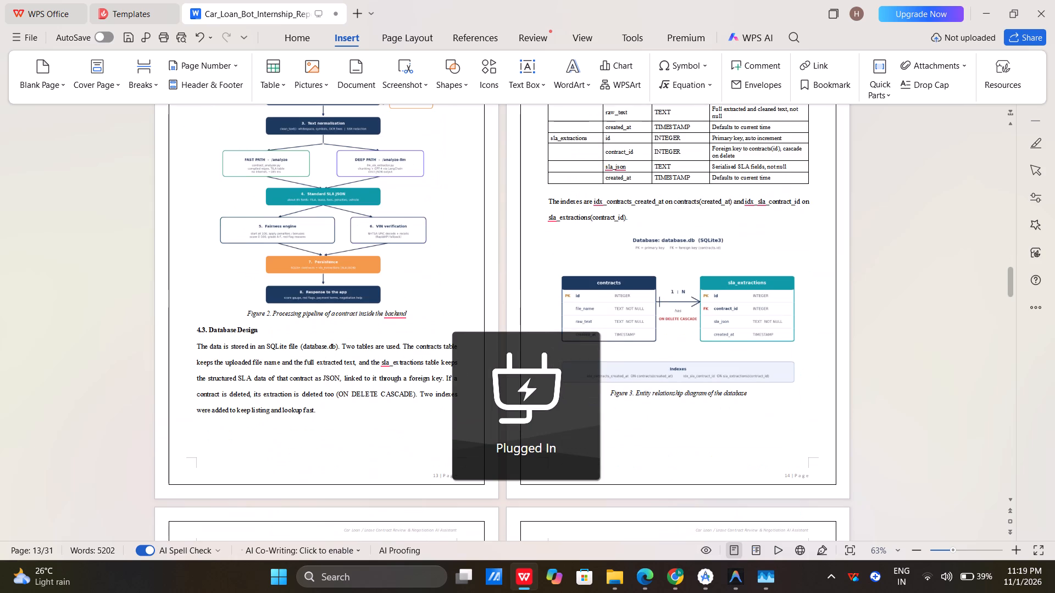
pyautogui.scroll(-1, 625, 305)
pyautogui.scroll(-4, 680, 354)
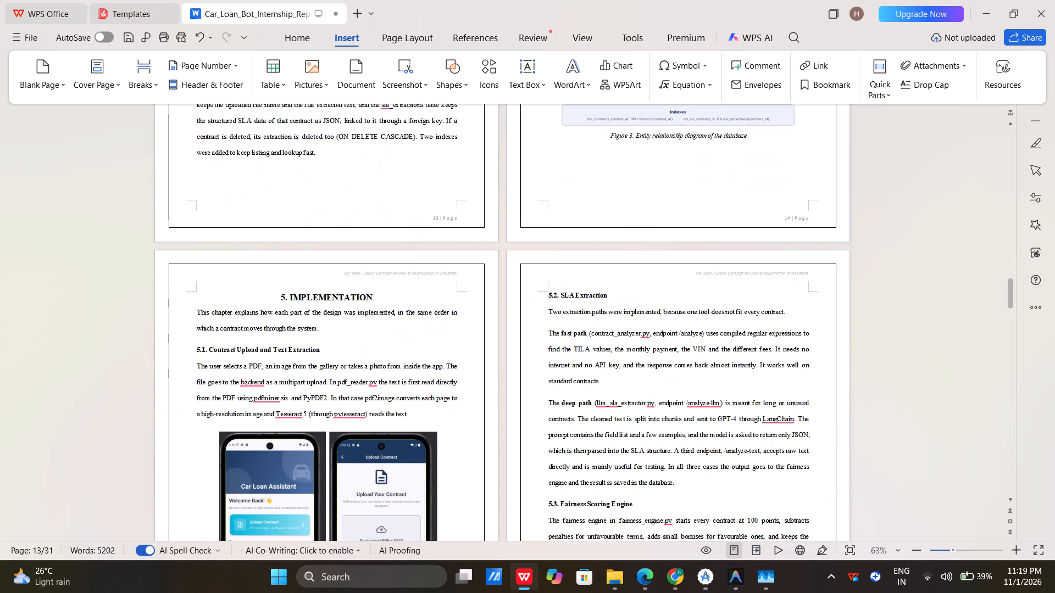
pyautogui.scroll(-5, 680, 354)
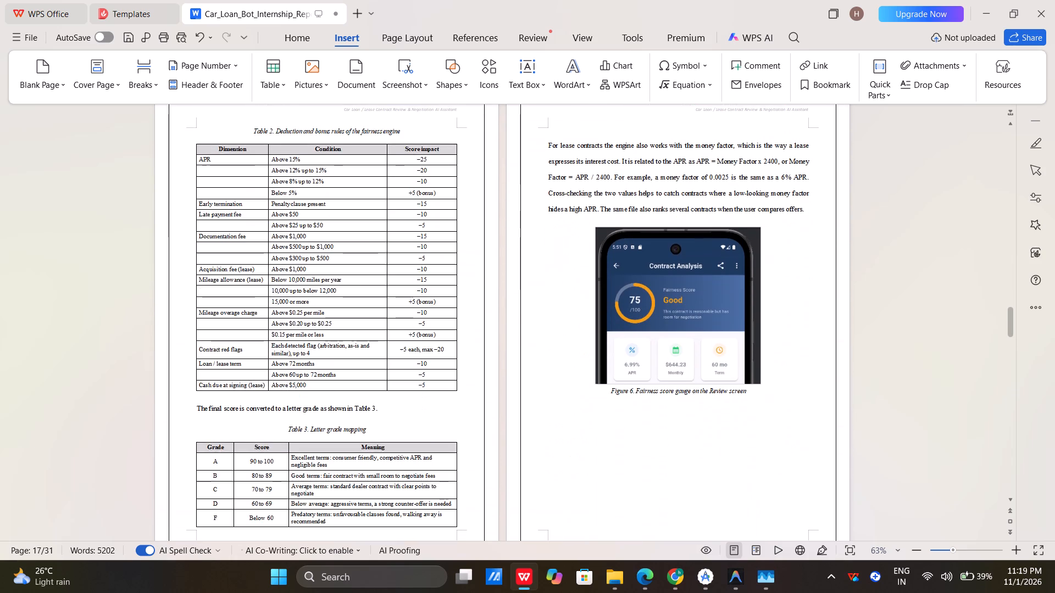
pyautogui.scroll(-1, 680, 354)
# Renumber the "Fairness score gauge on the Review screen" caption as Figure 5.
pyautogui.scroll(1, 680, 354)
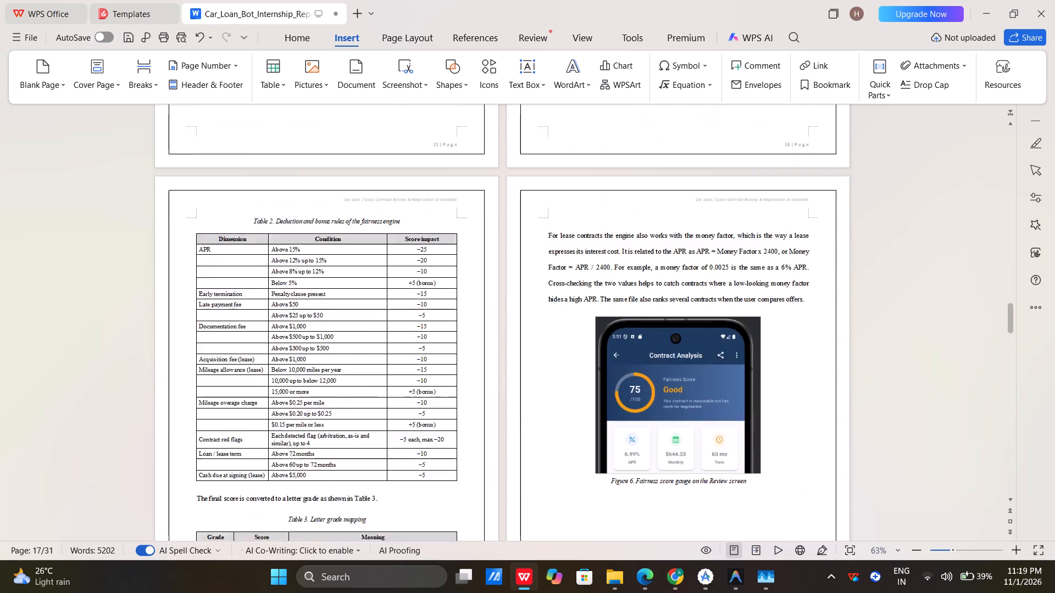
pyautogui.scroll(1, 680, 354)
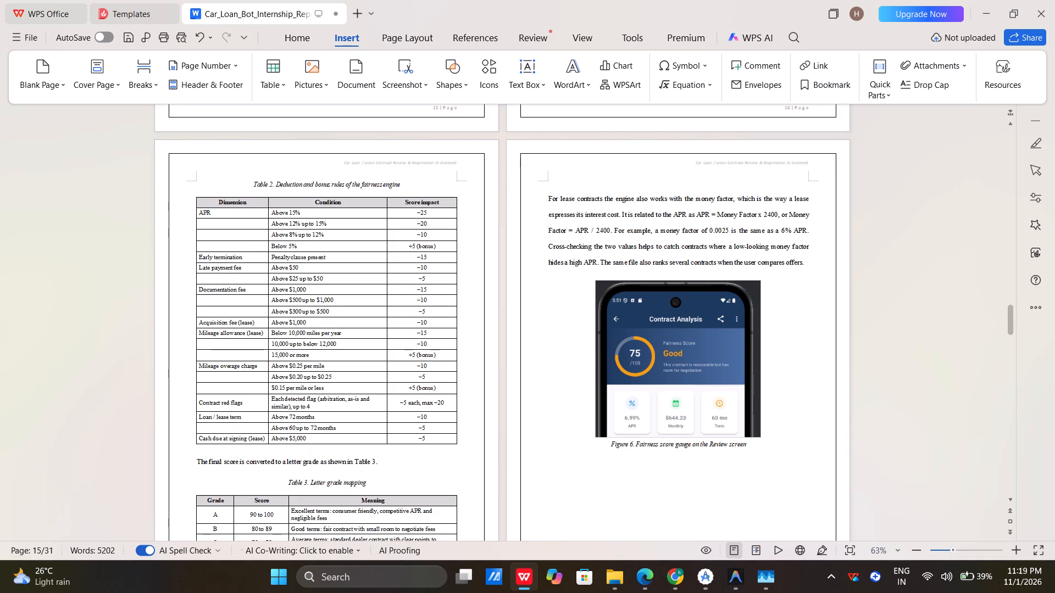
pyautogui.click(632, 444)
pyautogui.press('BackSpace')
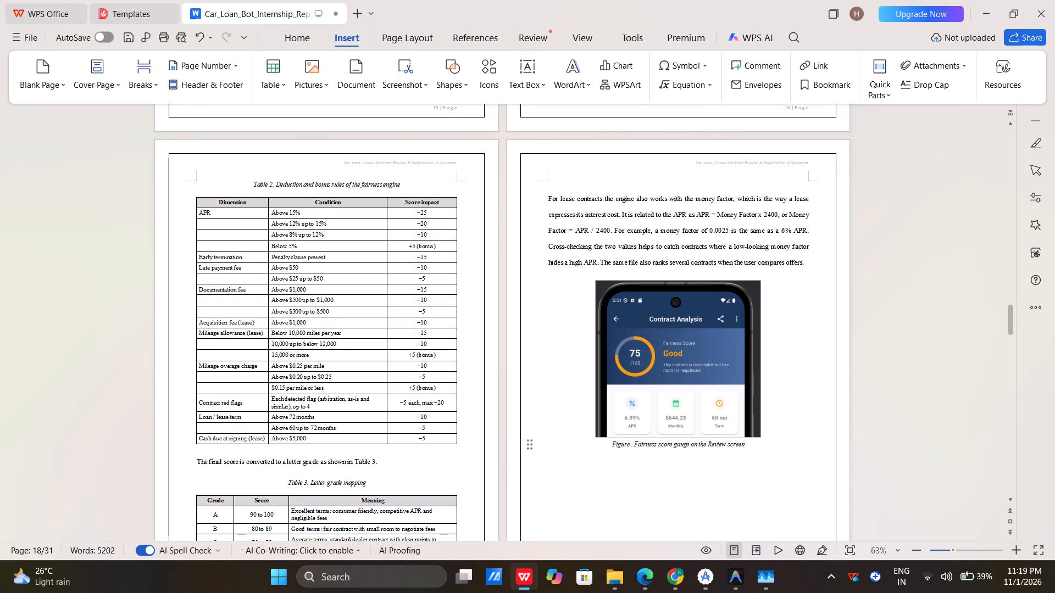
pyautogui.press('5')
# Renumber the "Red flags and contract terms on the Review screen" caption as Figure 6.
pyautogui.scroll(-3, 632, 444)
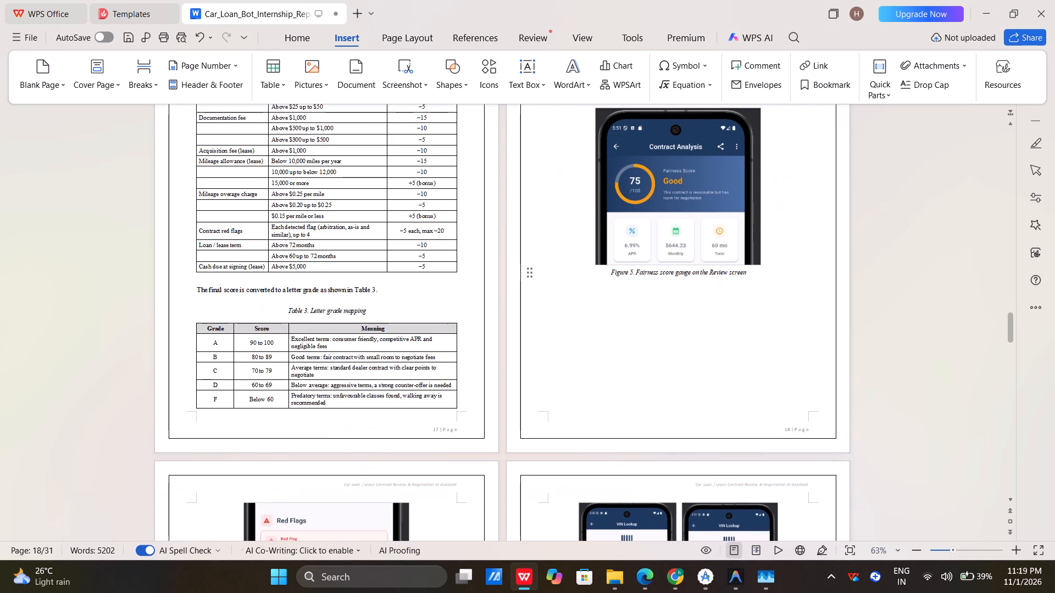
pyautogui.scroll(-4, 496, 420)
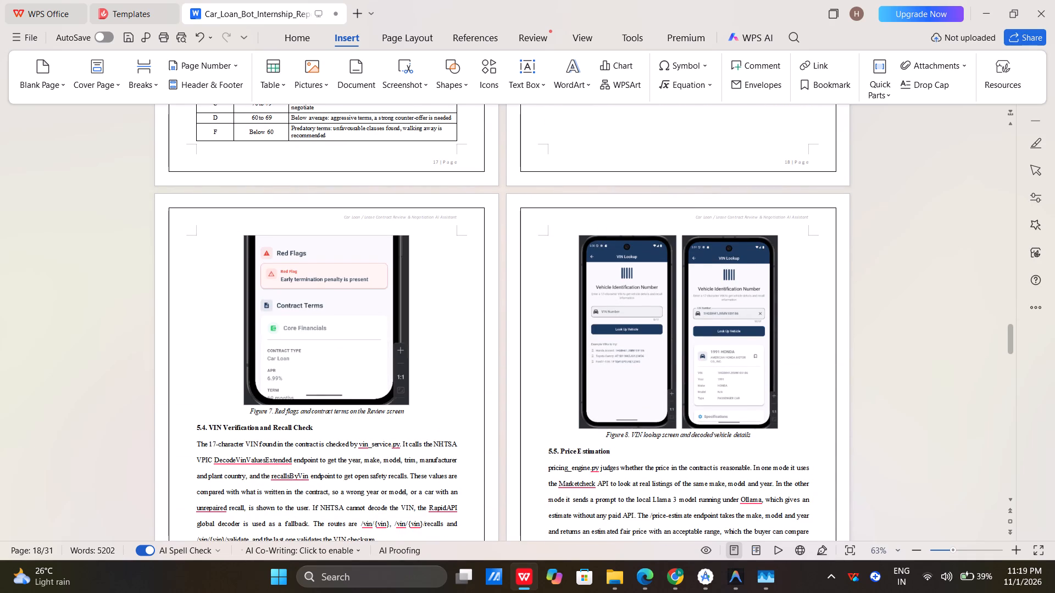
pyautogui.click(273, 409)
pyautogui.press('BackSpace')
pyautogui.press('6')
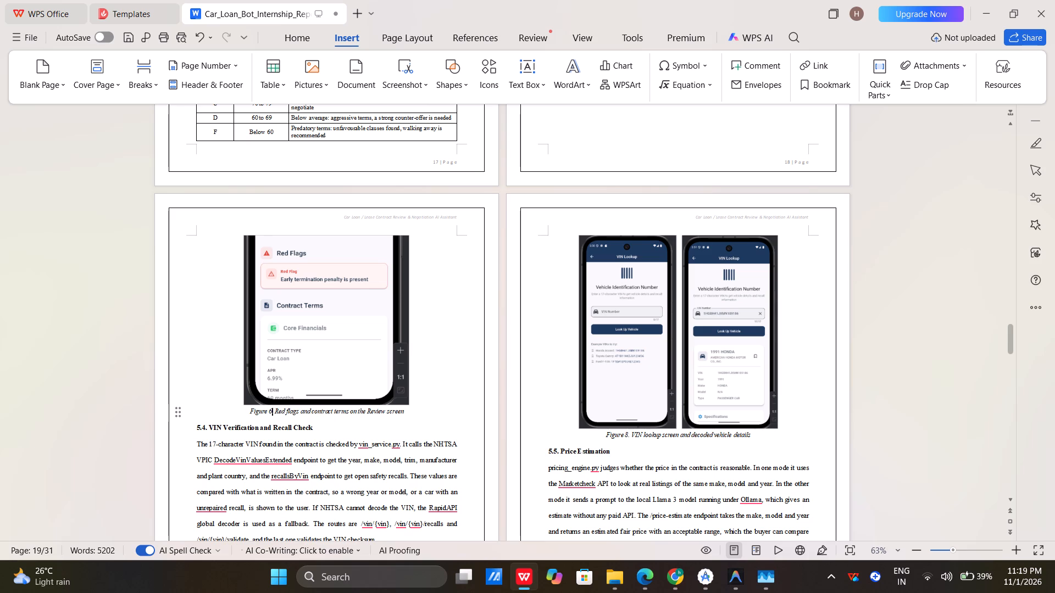
# Renumber the "VIN lookup screen and decoded vehicle details" caption as Figure 7, keeping the period after the number.
pyautogui.click(630, 434)
pyautogui.press('BackSpace')
pyautogui.press('BackSpace')
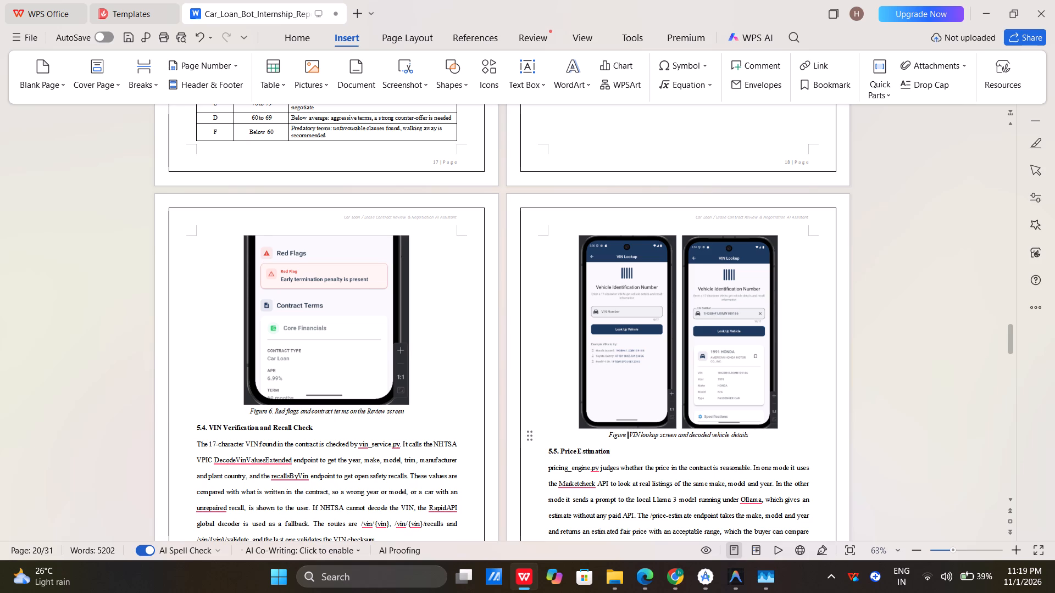
pyautogui.press('space')
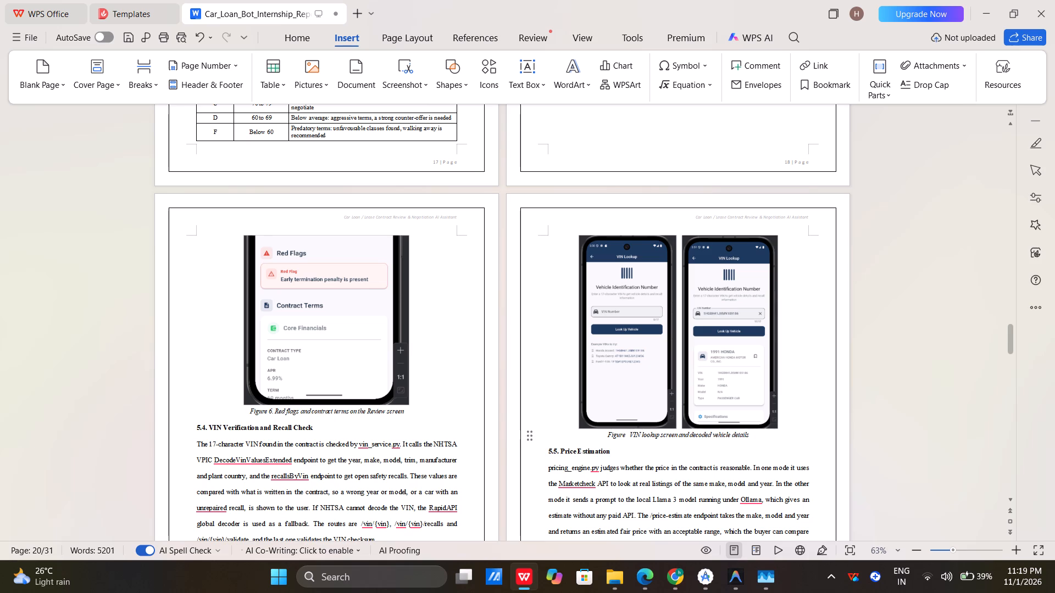
pyautogui.press('7')
pyautogui.press('BackSpace')
pyautogui.press('BackSpace')
pyautogui.press('7')
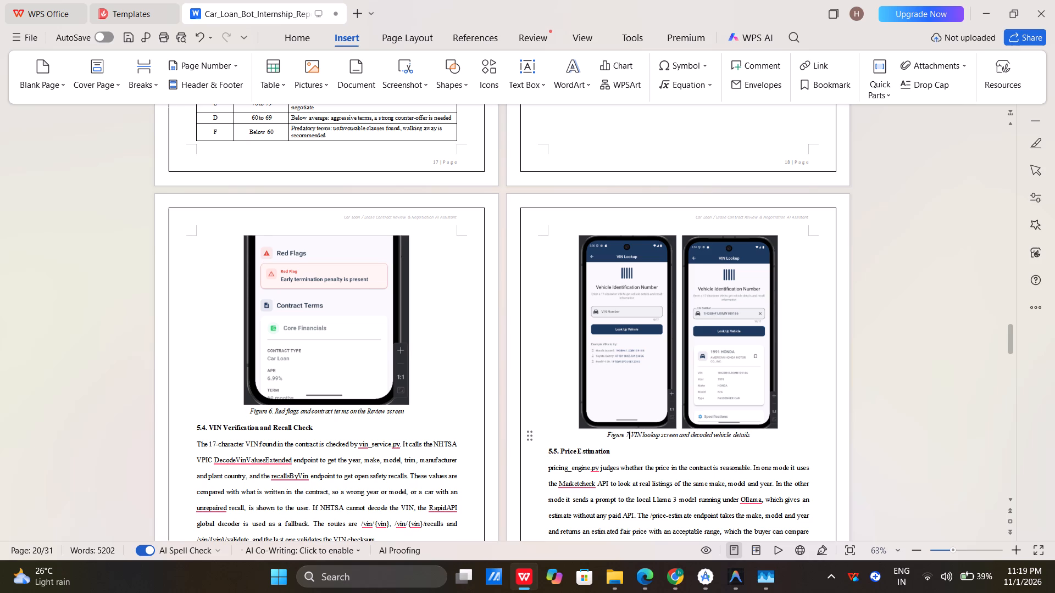
pyautogui.press('.')
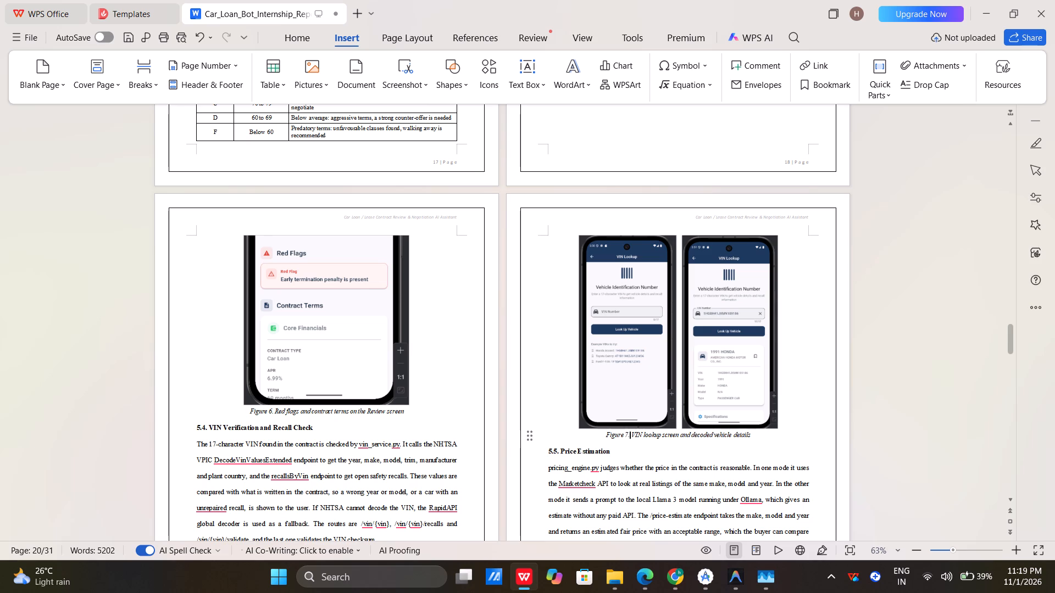
# Renumber the "Negotiation Assistant screen with quick actions and chat" caption above section 5.7 as Figure 8.
pyautogui.scroll(-6, 804, 507)
pyautogui.scroll(-3, 543, 475)
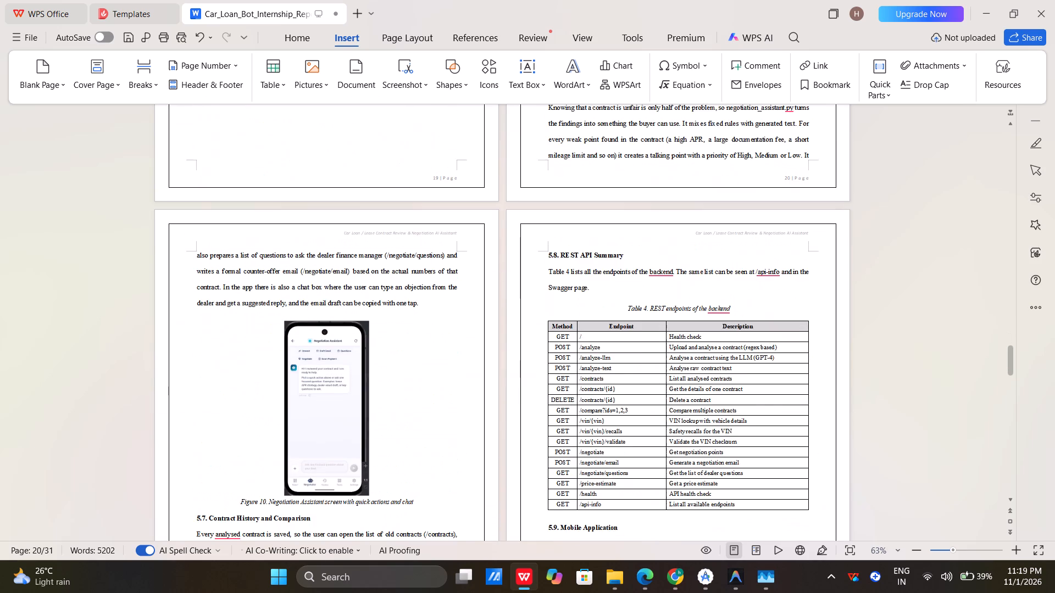
pyautogui.scroll(-1, 358, 455)
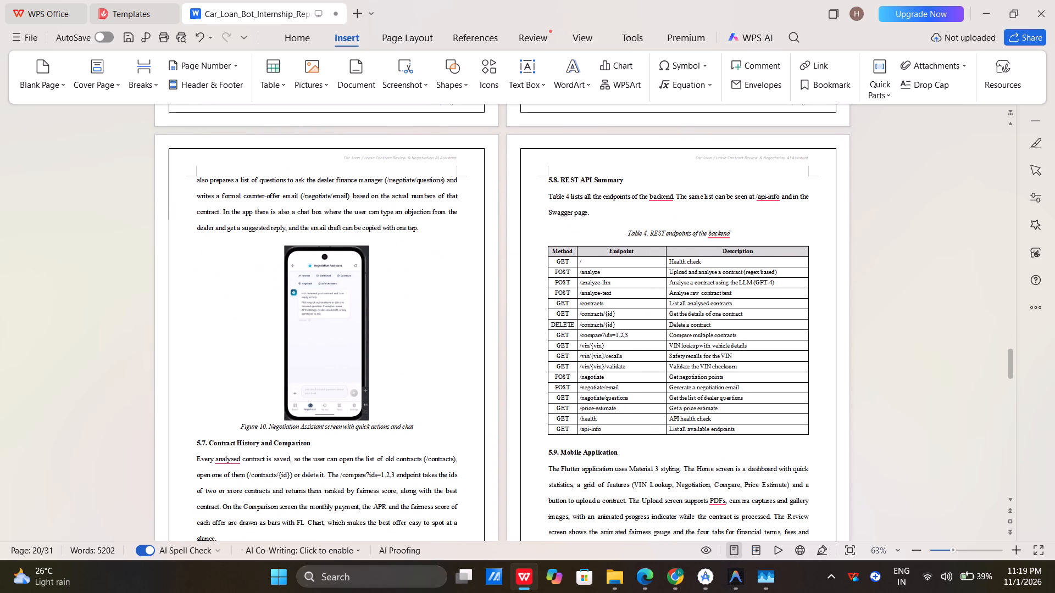
pyautogui.click(267, 428)
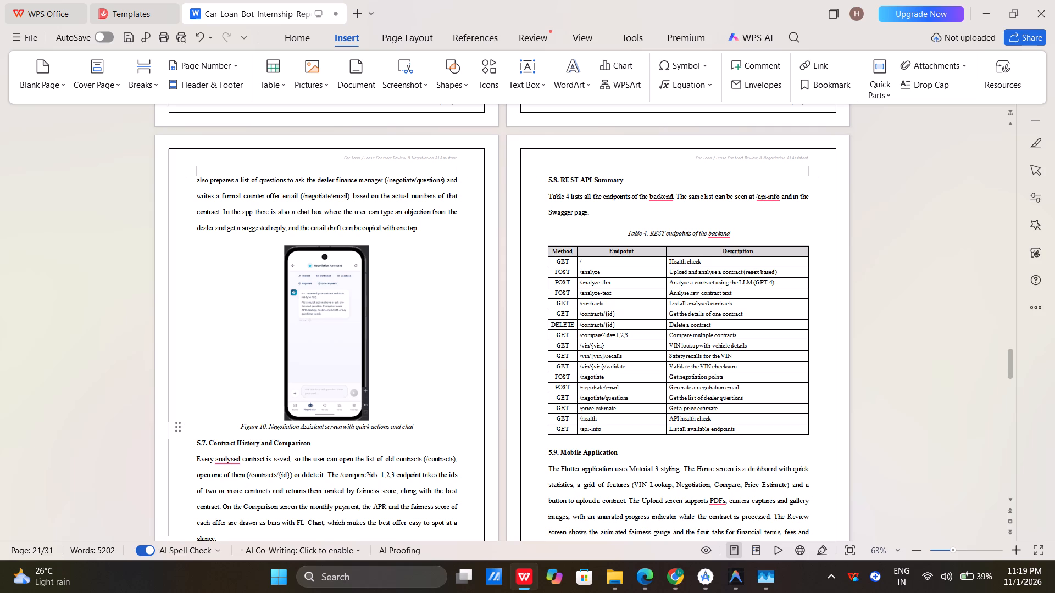
pyautogui.press('Left')
pyautogui.press('BackSpace')
pyautogui.press('BackSpace')
pyautogui.press('8')
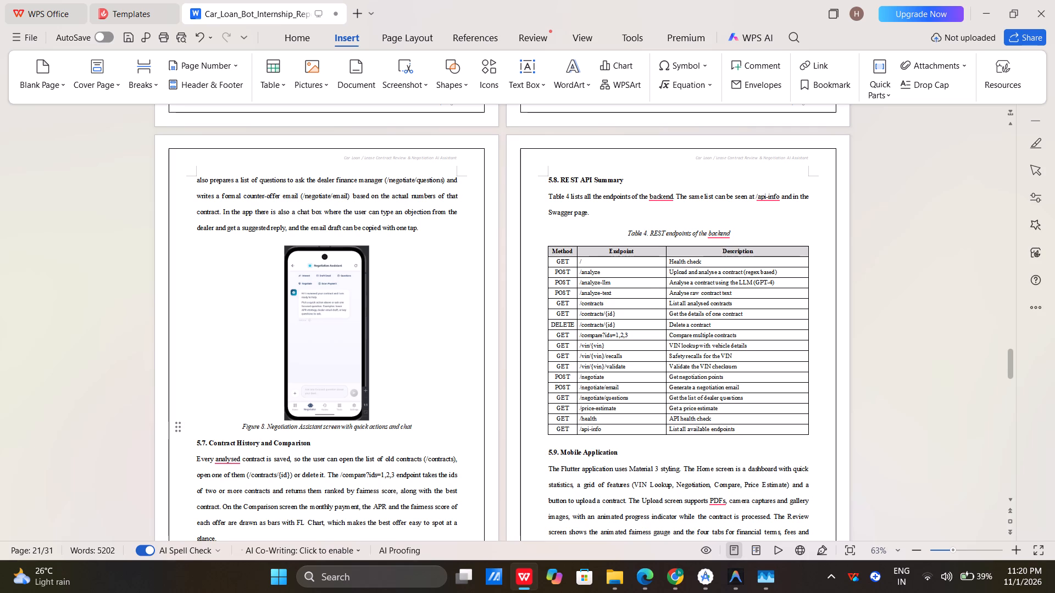
# Renumber the "Home and Tools screens of the Car Loan Assistant app" caption above section 5.10 as Figure 9.
pyautogui.scroll(-7, 523, 416)
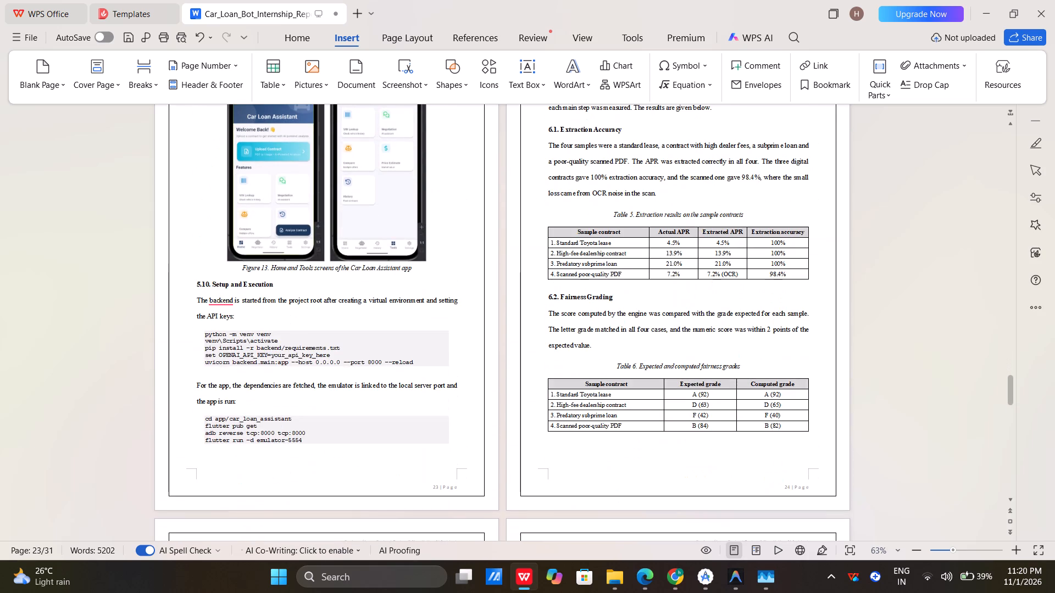
pyautogui.click(267, 268)
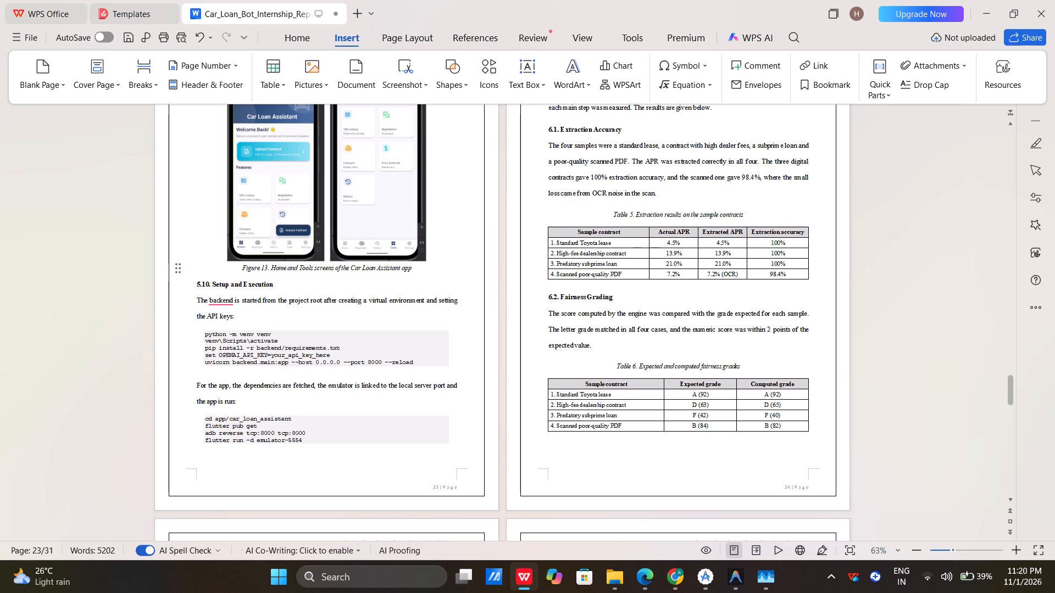
pyautogui.press('BackSpace')
pyautogui.press('BackSpace')
pyautogui.press('9')
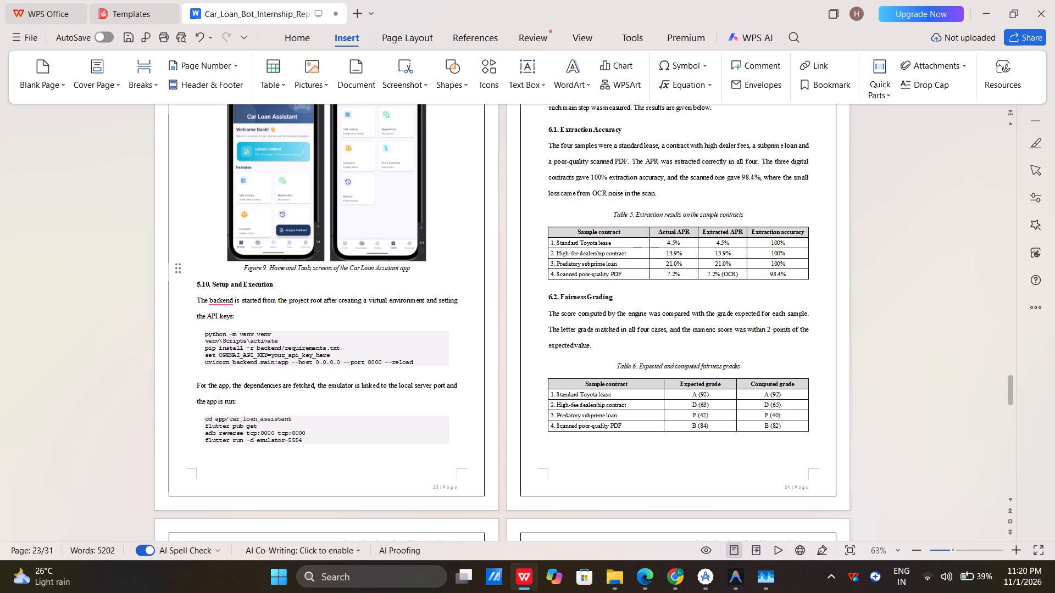
# Renumber the "Backend project structure and the database module (db.py)" caption under section 6.6 as Figure 10.
pyautogui.scroll(-6, 603, 365)
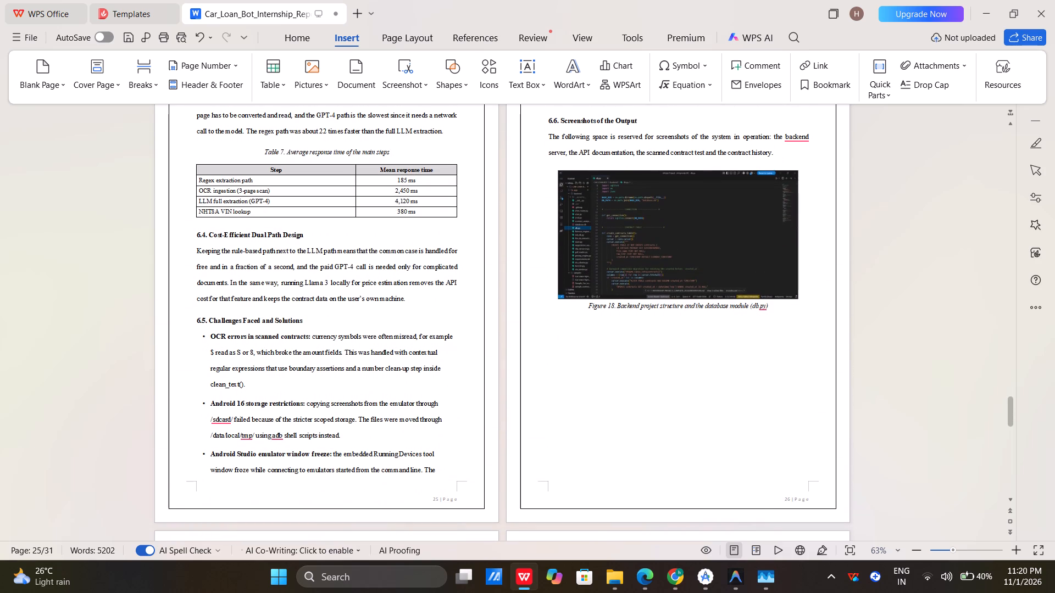
pyautogui.scroll(3, 440, 243)
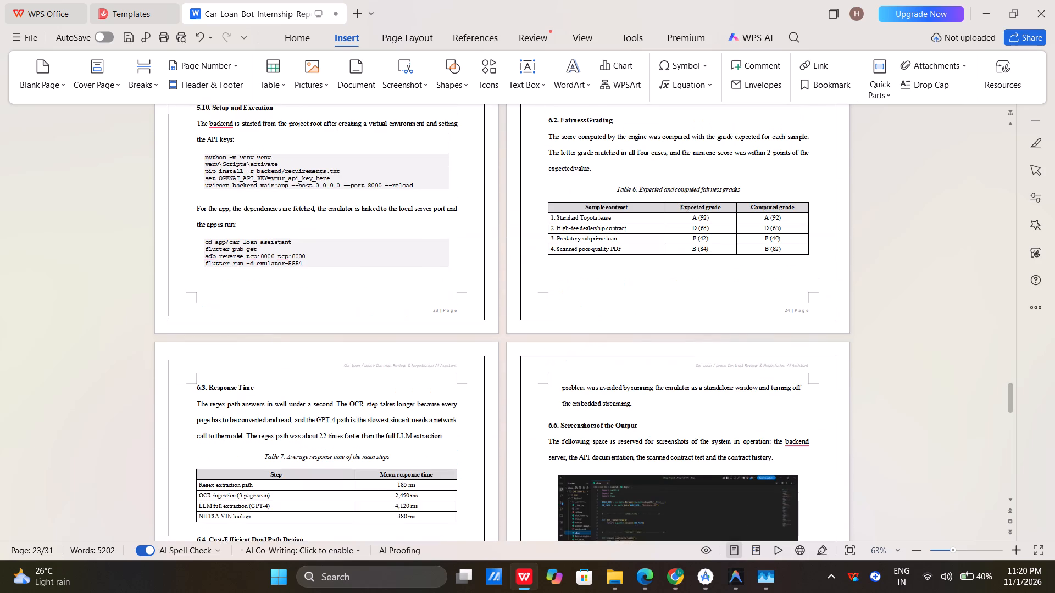
pyautogui.scroll(3, 440, 243)
pyautogui.scroll(-3, 440, 243)
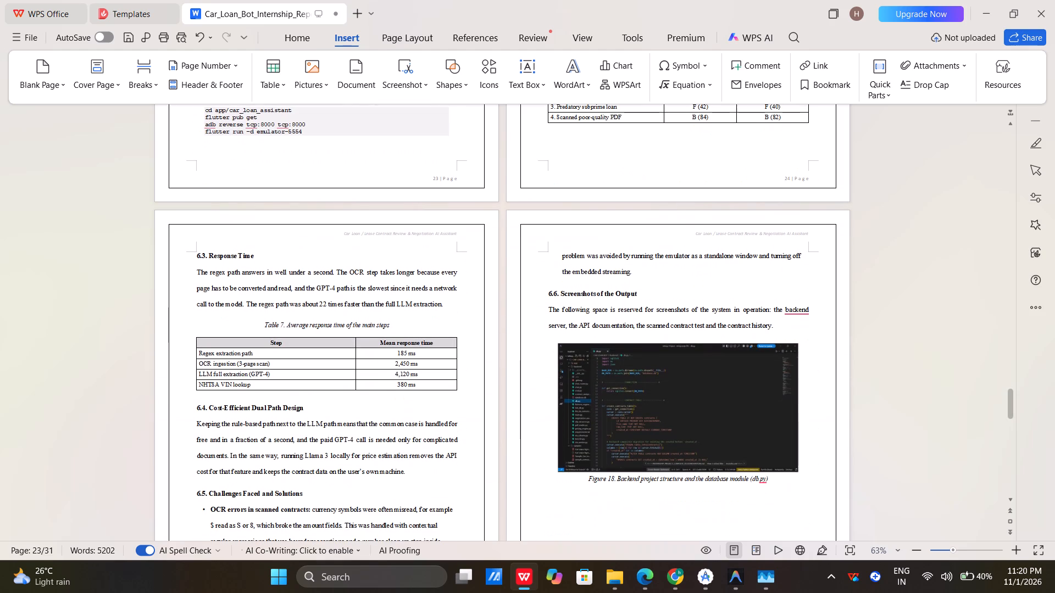
pyautogui.click(614, 479)
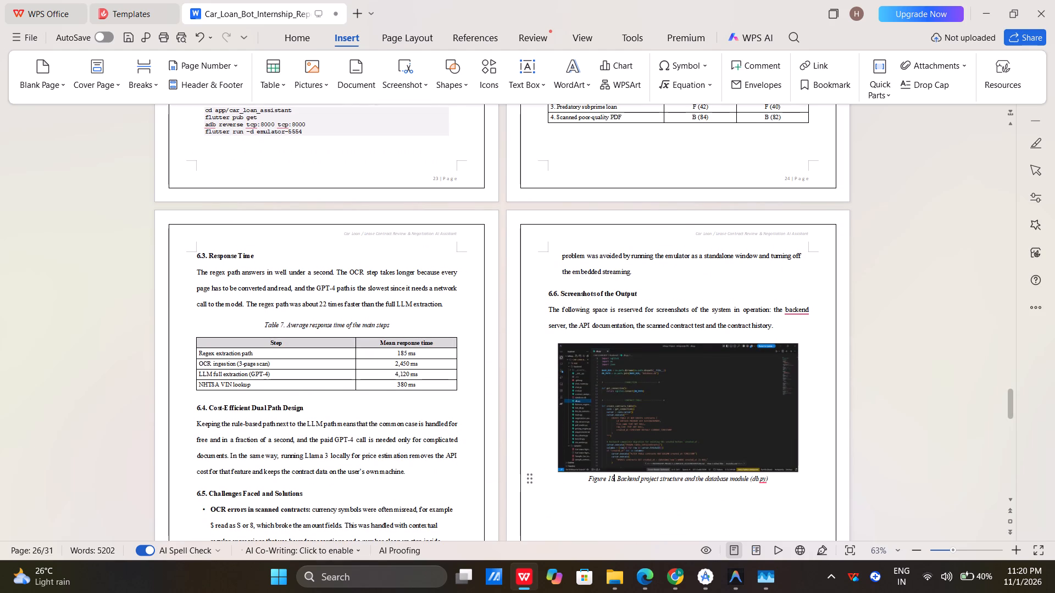
pyautogui.press('BackSpace')
pyautogui.press('BackSpace')
pyautogui.write('10')
# Delete the empty picture placeholder and the Figure 19 internship completion certificate caption under "B. Certificate" in the Appendix.
pyautogui.scroll(-4, 614, 479)
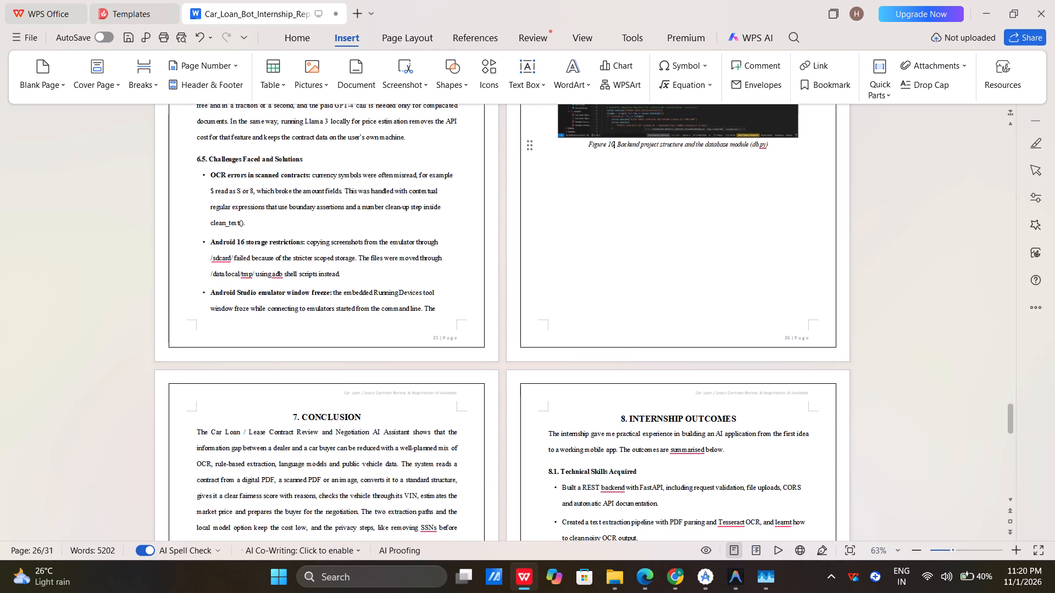
pyautogui.click(599, 243)
pyautogui.scroll(4, 686, 248)
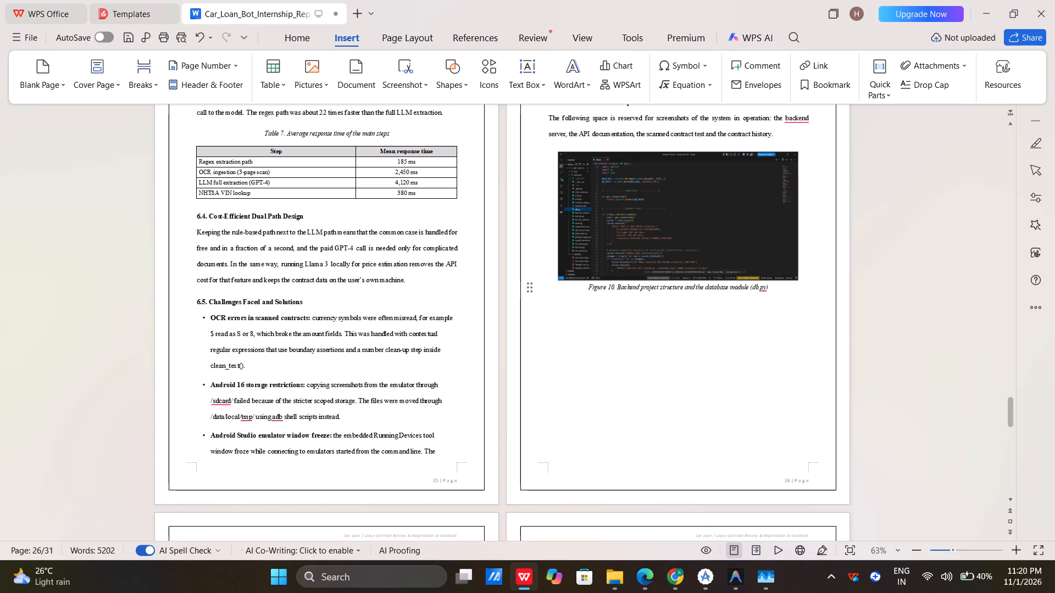
pyautogui.scroll(2, 654, 409)
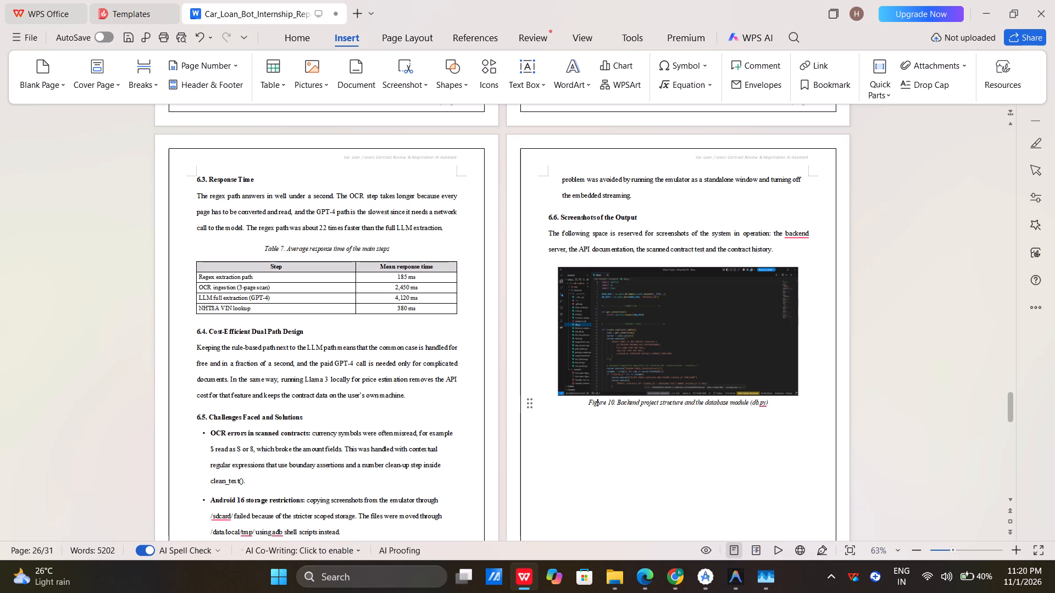
pyautogui.scroll(-6, 654, 409)
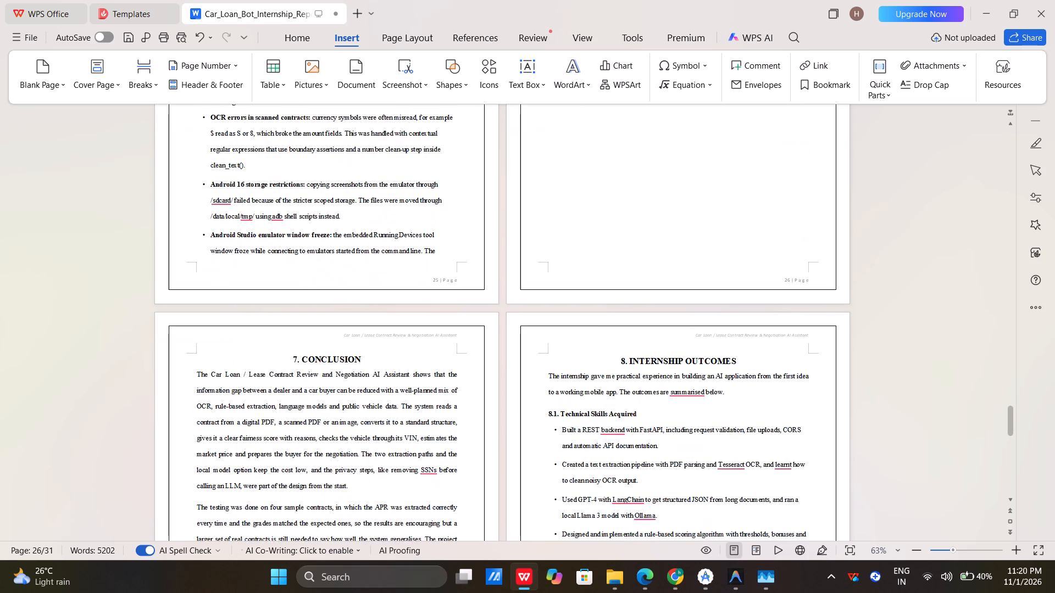
pyautogui.scroll(-15, 654, 409)
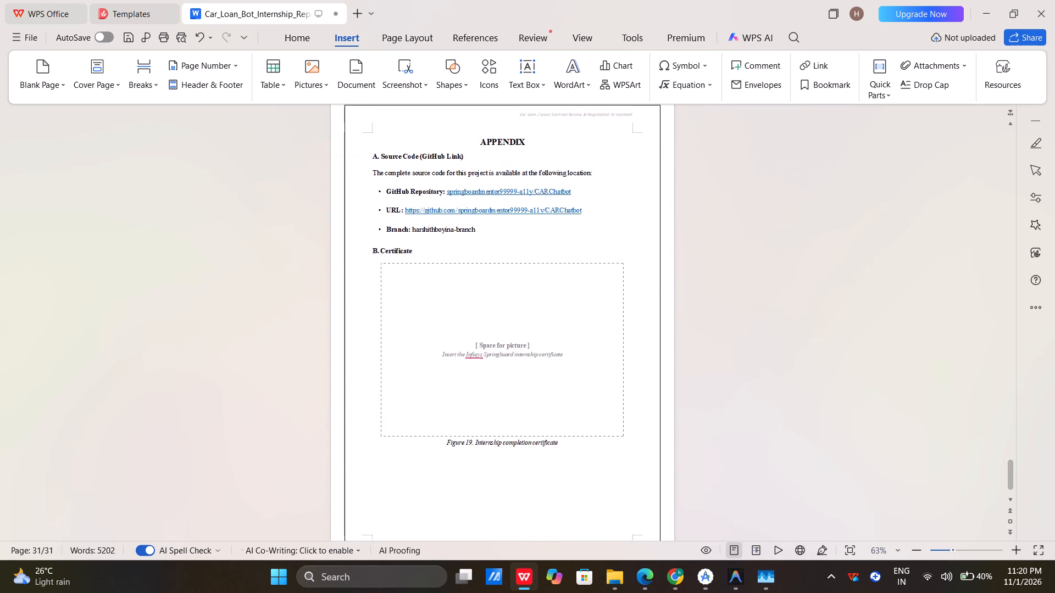
pyautogui.scroll(-2, 654, 409)
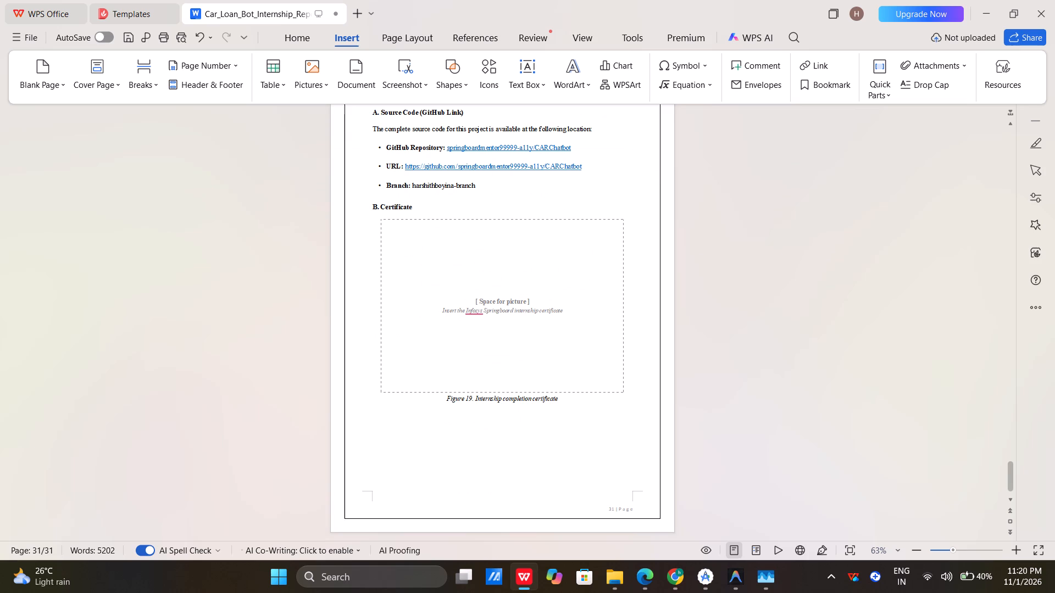
pyautogui.moveTo(558, 405); pyautogui.dragTo(476, 303)
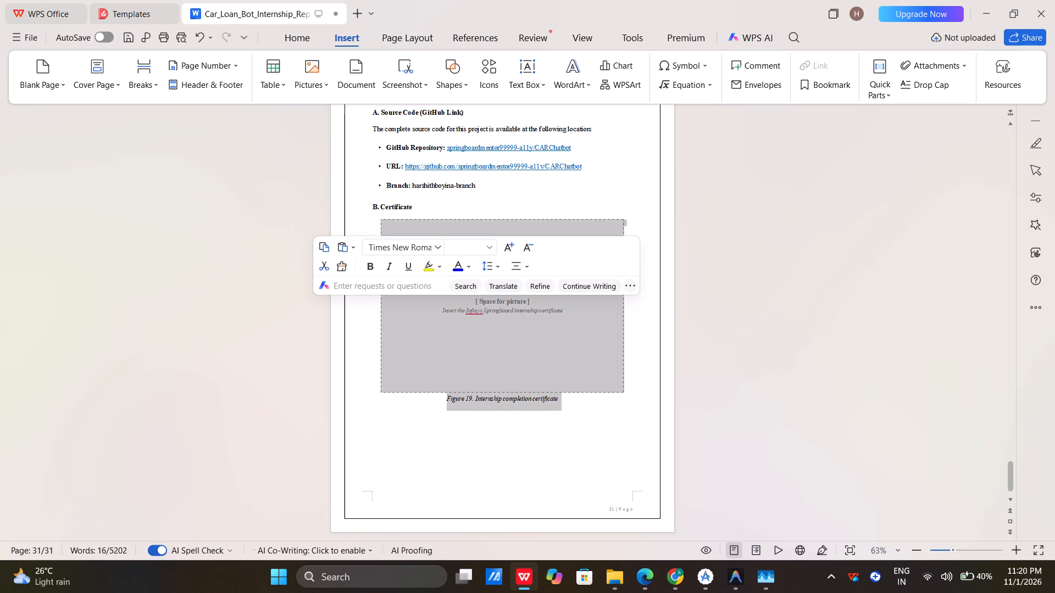
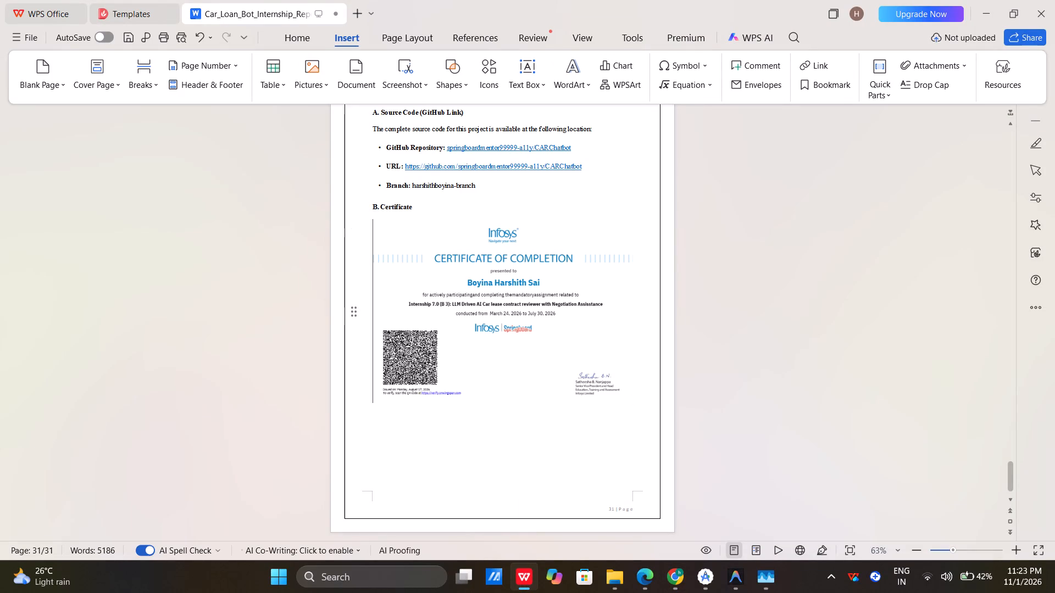
# Narrow the certificate of completion picture under "B. Certificate" very slightly, keeping its height.
pyautogui.click(471, 333)
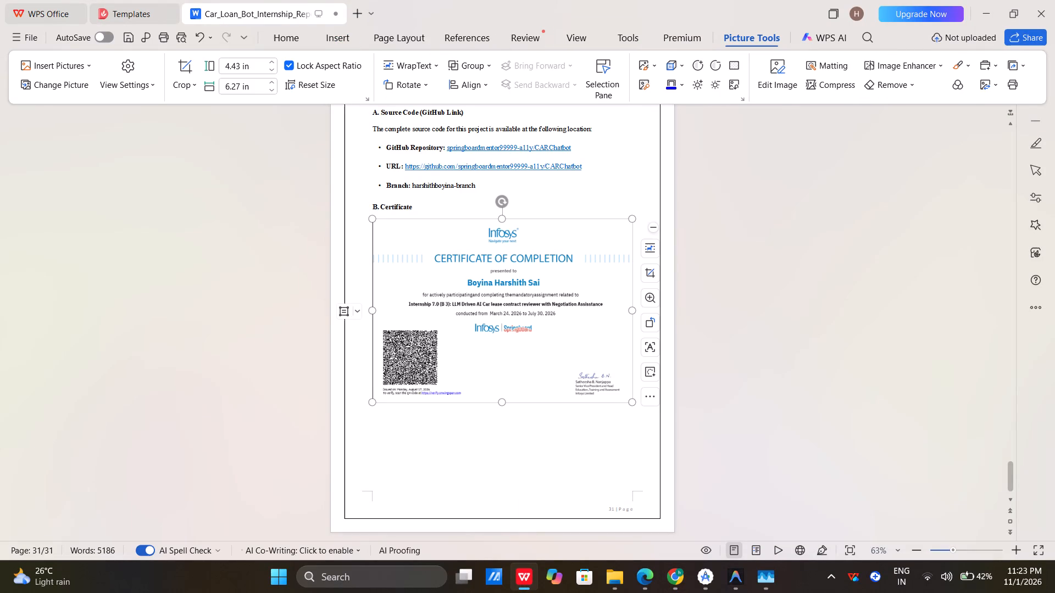
pyautogui.click(374, 311)
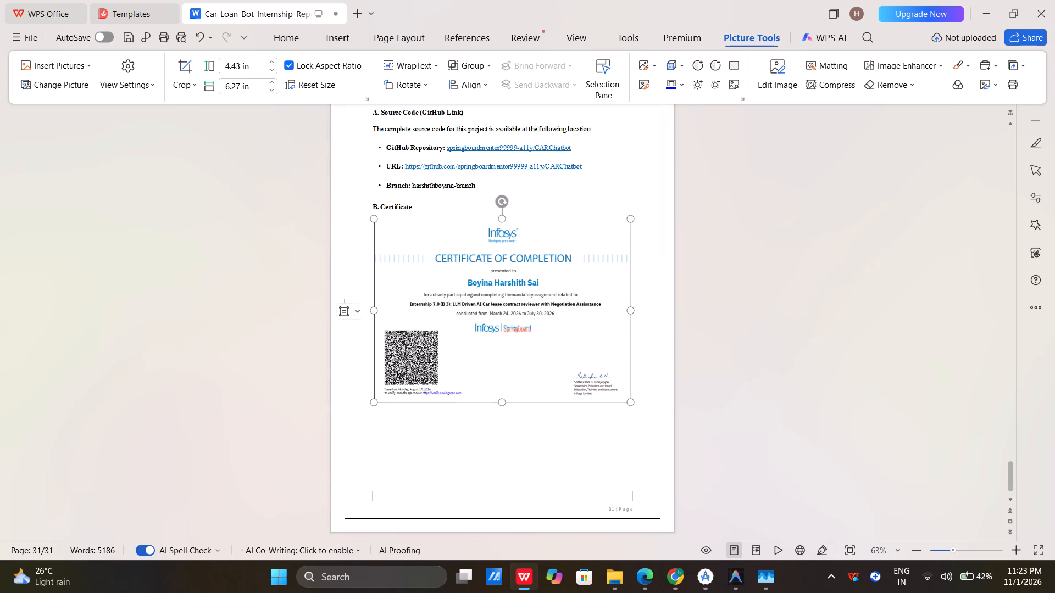
pyautogui.click(442, 450)
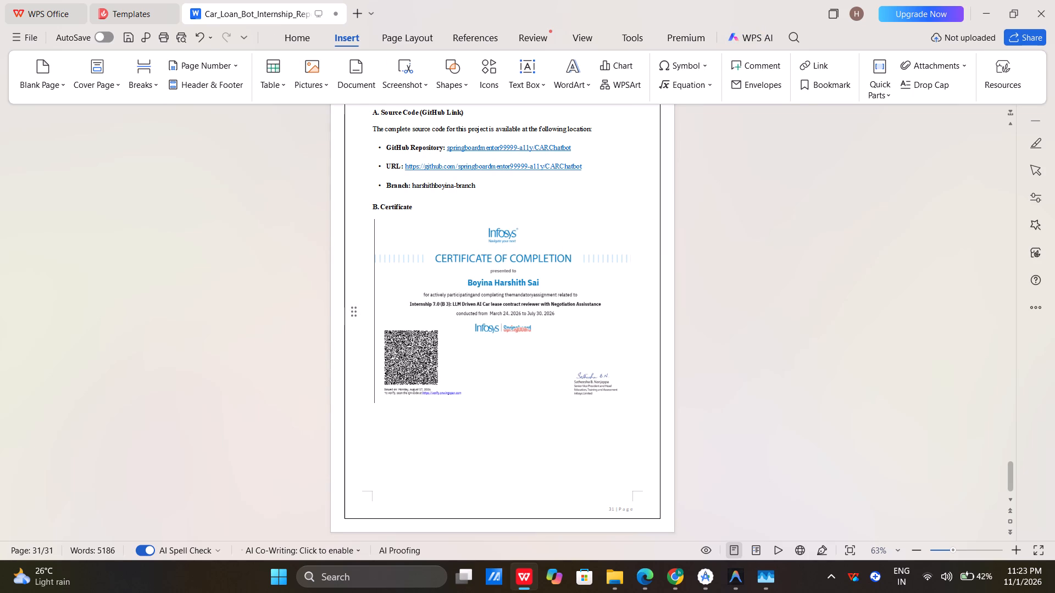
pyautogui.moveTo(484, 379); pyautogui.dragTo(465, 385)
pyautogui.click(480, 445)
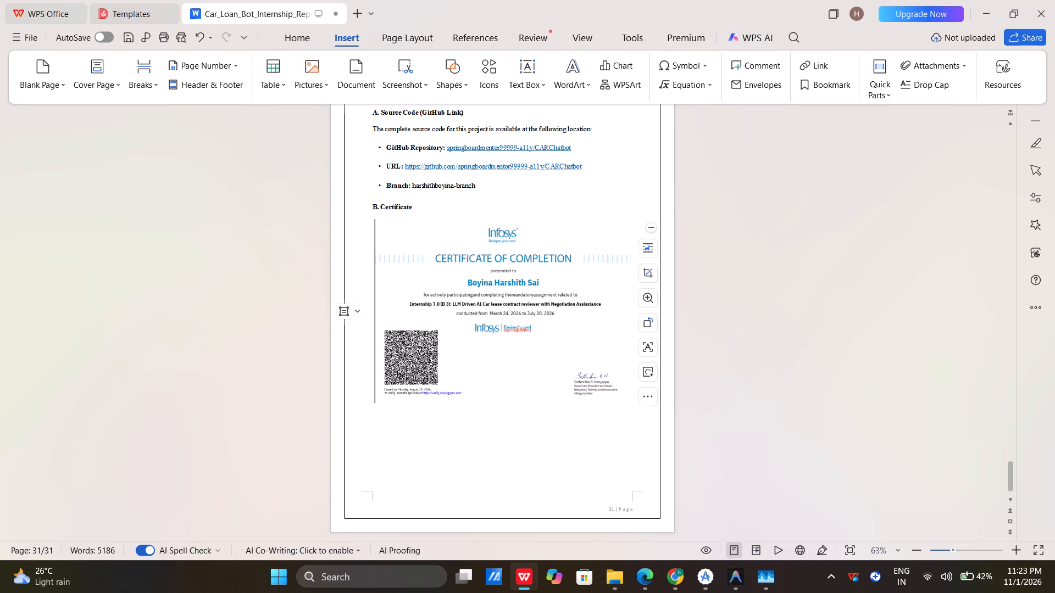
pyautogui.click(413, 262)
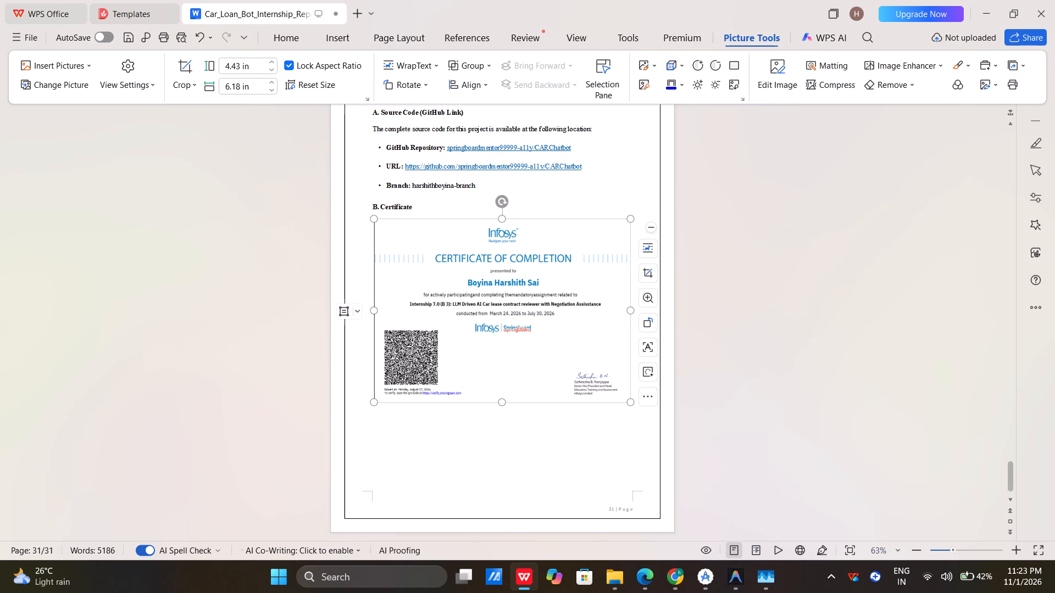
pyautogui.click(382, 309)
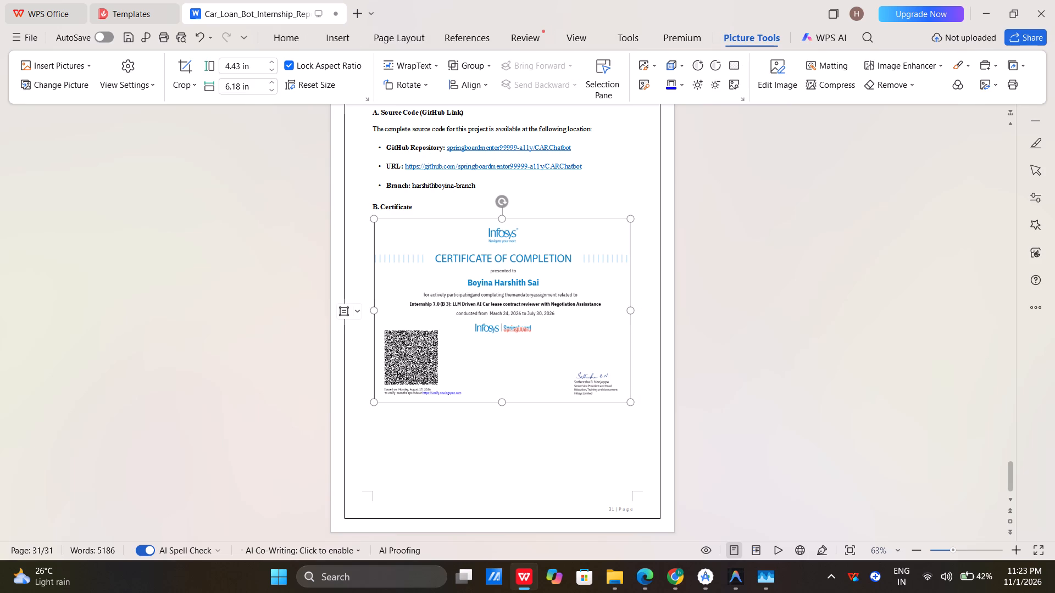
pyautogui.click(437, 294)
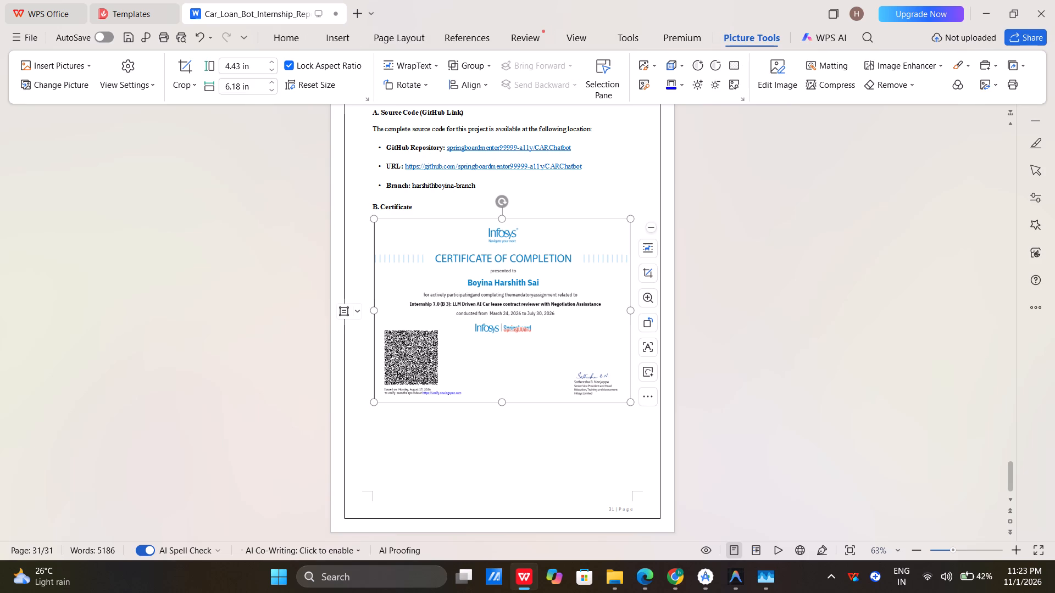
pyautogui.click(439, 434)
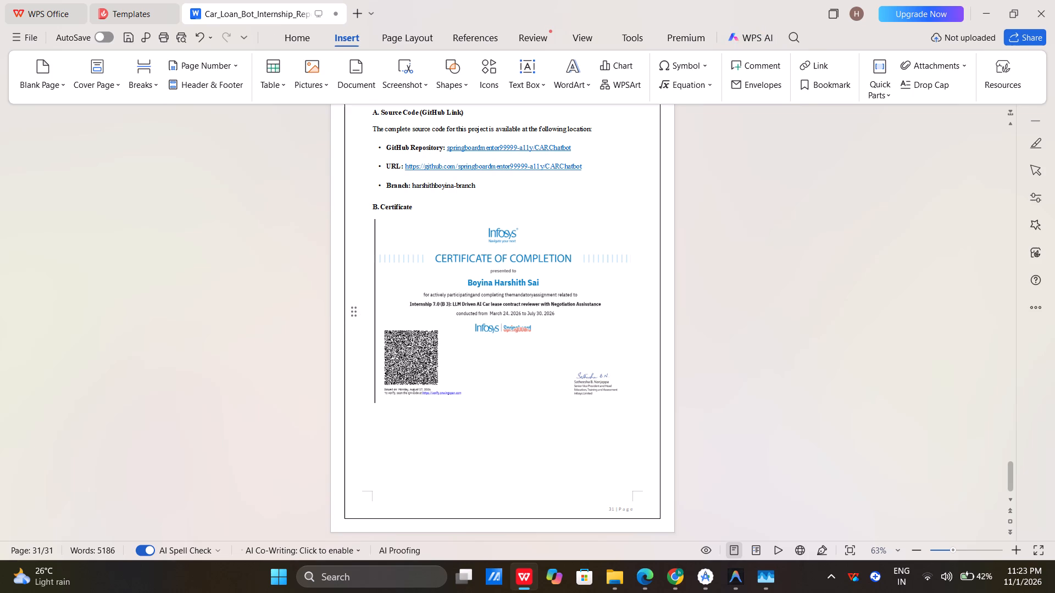
# Add one empty line below the introductory paragraph of section 6.6, Screenshots of the Output, above the Figure 10 image.
pyautogui.scroll(10, 439, 434)
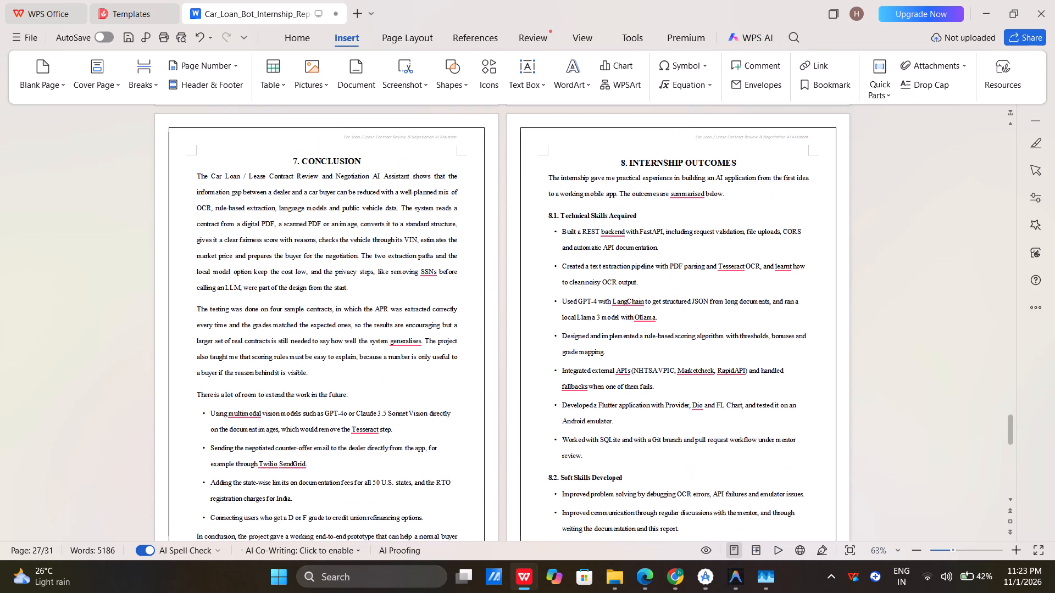
pyautogui.scroll(1, 439, 434)
pyautogui.scroll(-2, 667, 356)
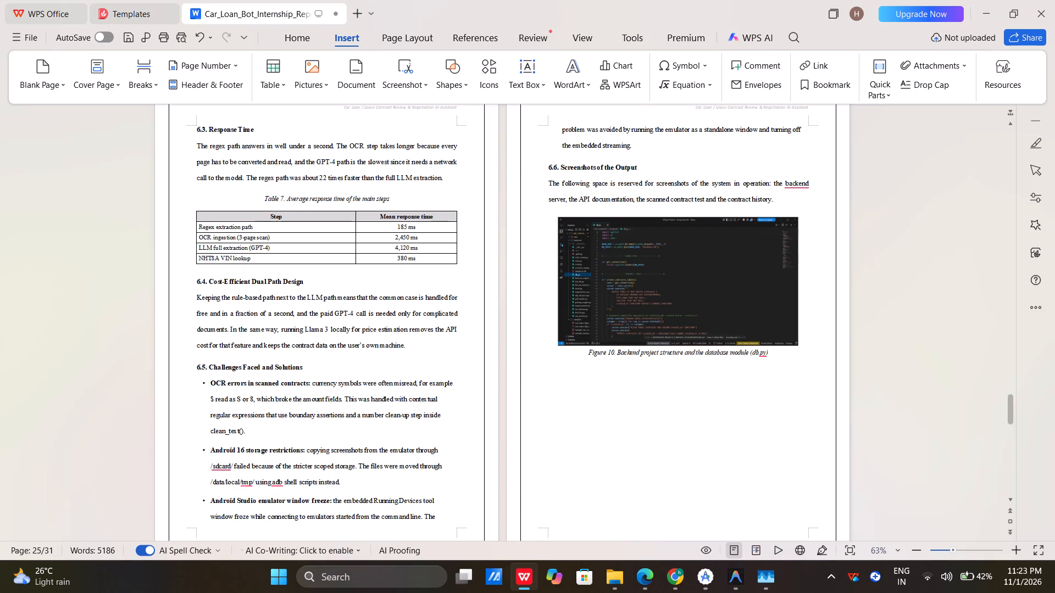
pyautogui.scroll(2, 682, 390)
pyautogui.scroll(-1, 682, 390)
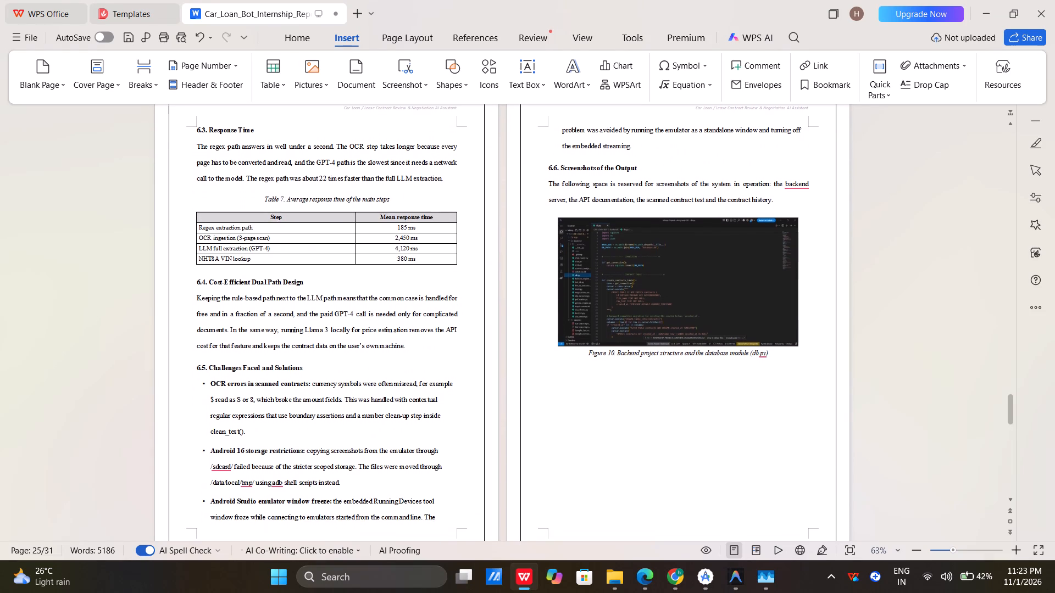
pyautogui.scroll(-1, 682, 390)
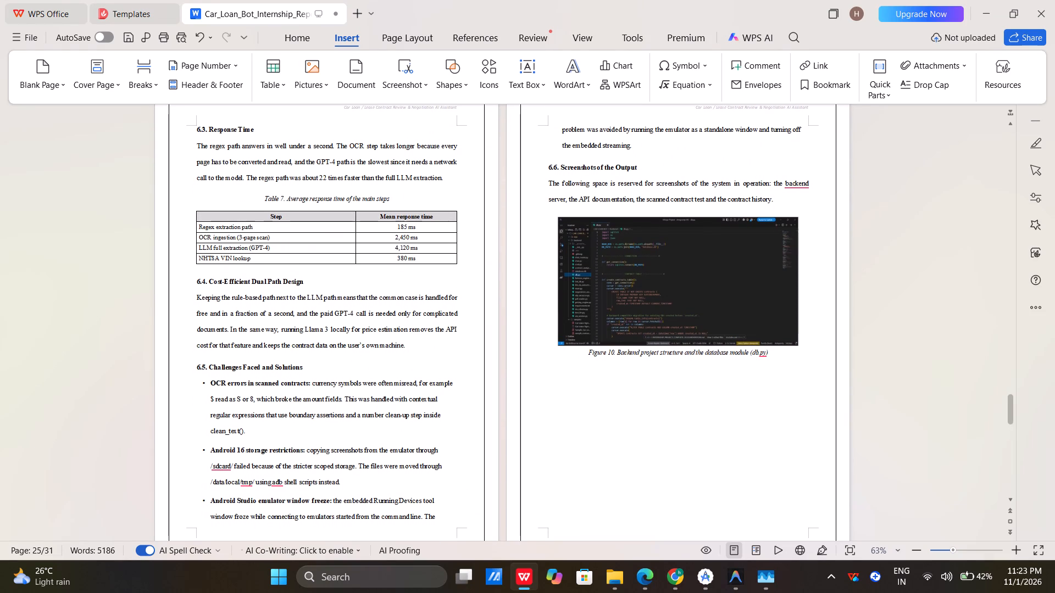
pyautogui.scroll(-2, 682, 390)
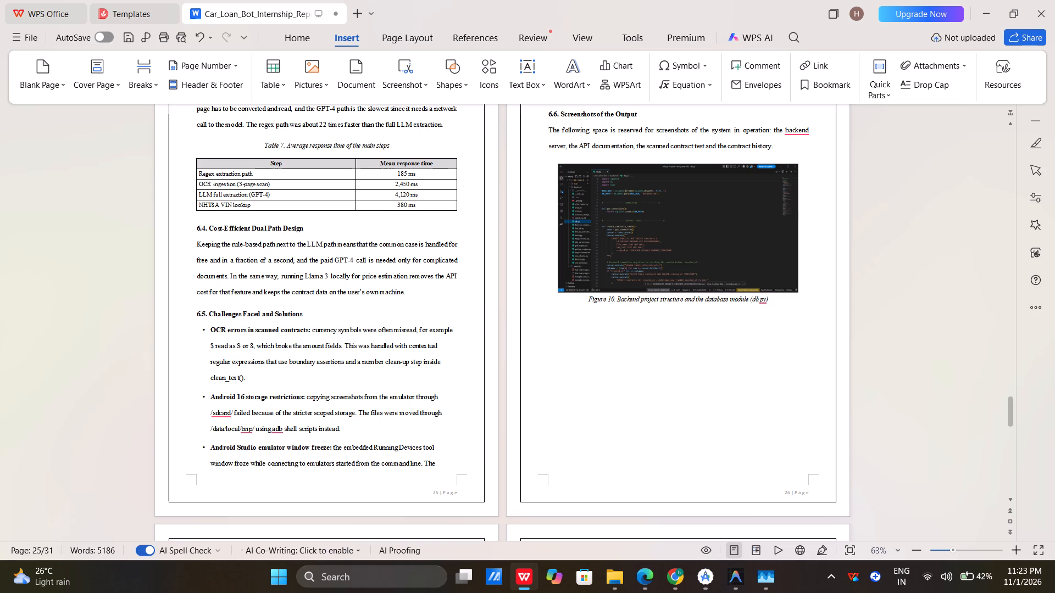
pyautogui.click(780, 146)
pyautogui.press('Return')
pyautogui.press('Return')
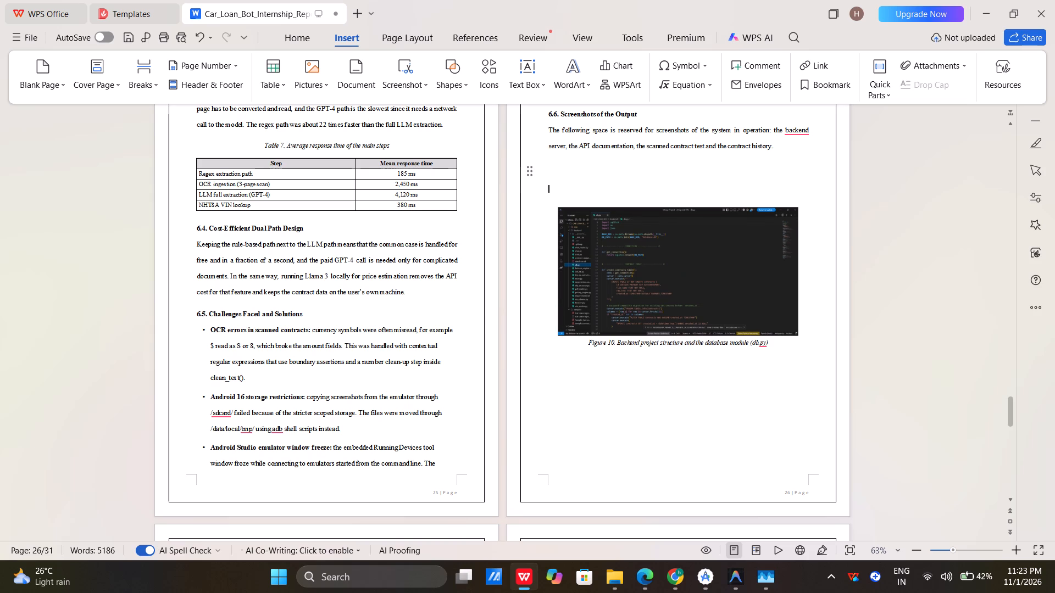
pyautogui.press('BackSpace')
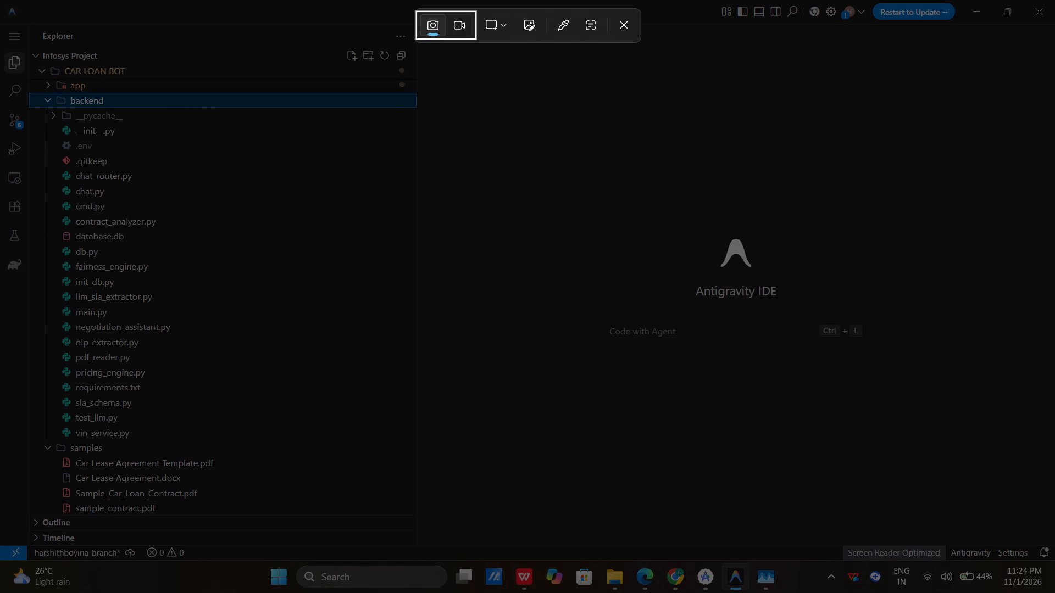
pyautogui.moveTo(34, 63); pyautogui.dragTo(231, 289)
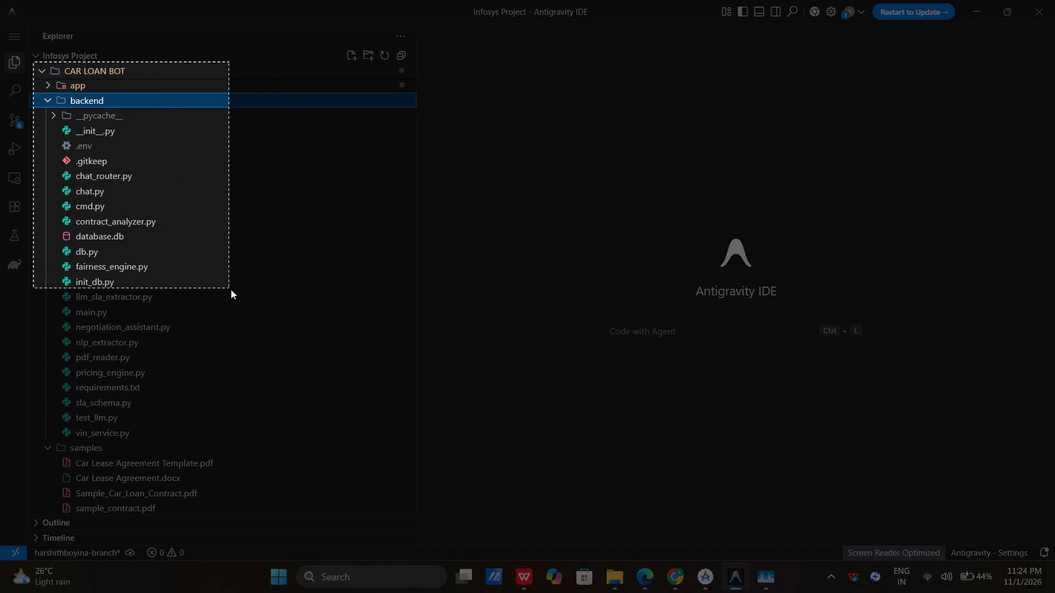
pyautogui.moveTo(231, 289); pyautogui.dragTo(398, 560)
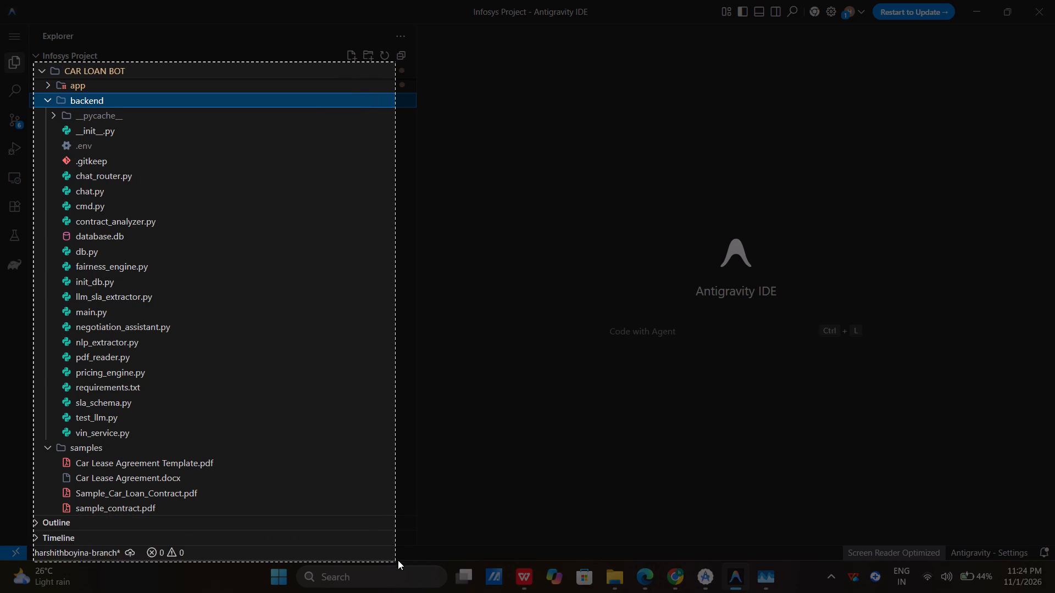
pyautogui.moveTo(398, 560); pyautogui.dragTo(412, 518)
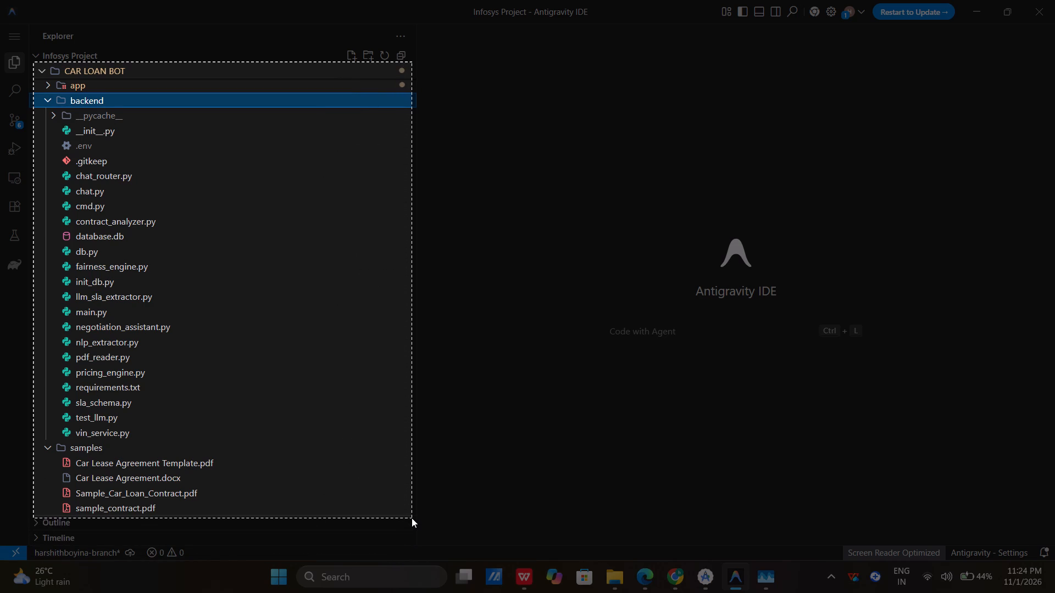
pyautogui.moveTo(412, 518); pyautogui.dragTo(416, 518)
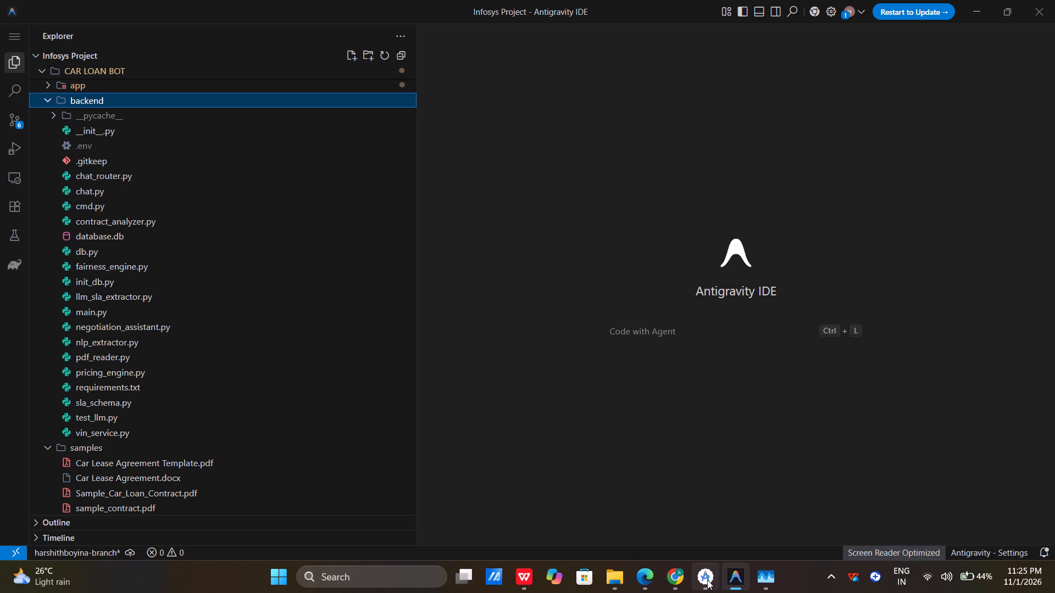
# Switch to the report in WPS Office and paste the folder structure screenshot on the empty line below section 6.6's introductory paragraph.
pyautogui.click(668, 578)
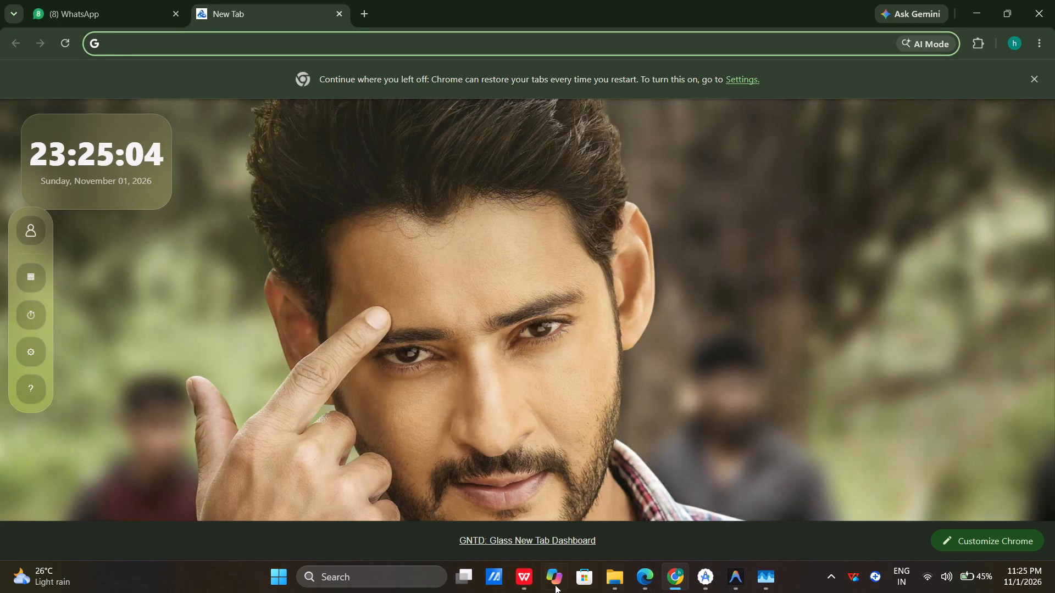
pyautogui.click(526, 586)
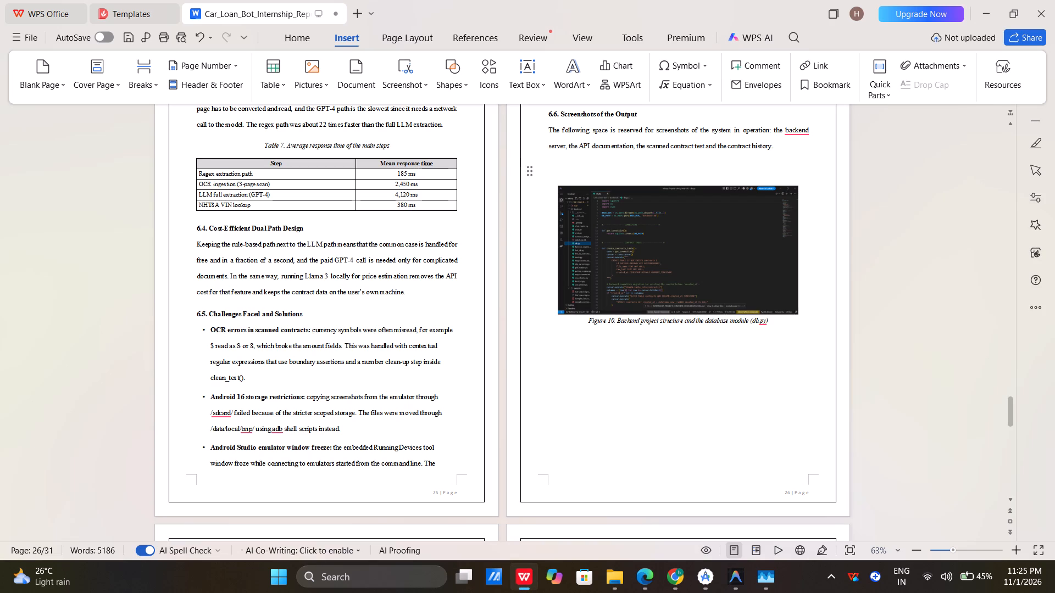
pyautogui.press('space')
pyautogui.press('space')
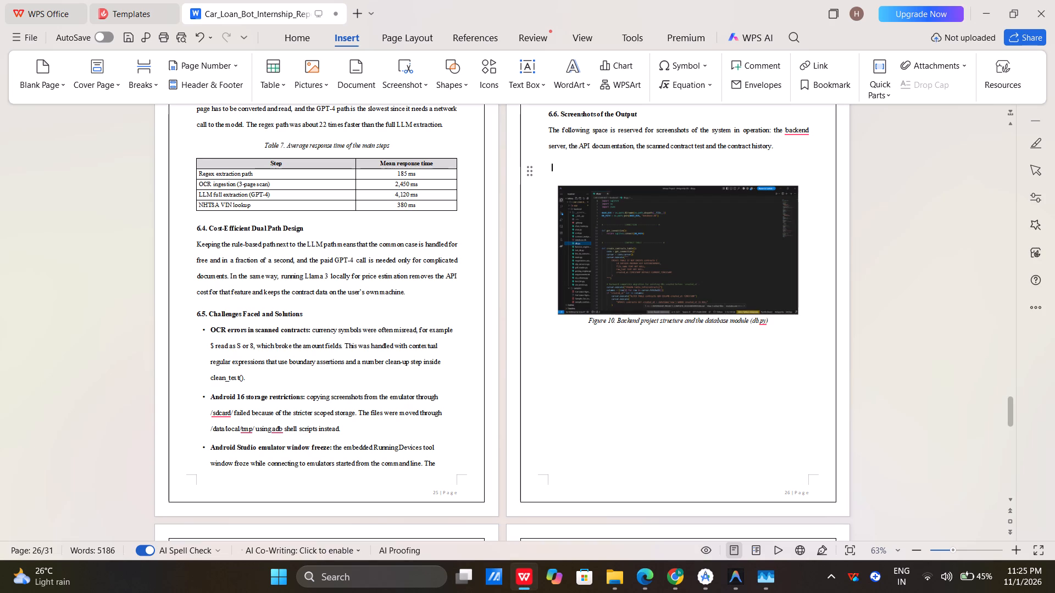
pyautogui.press('space')
pyautogui.press('space')
pyautogui.hotkey('ctrl', 'v')
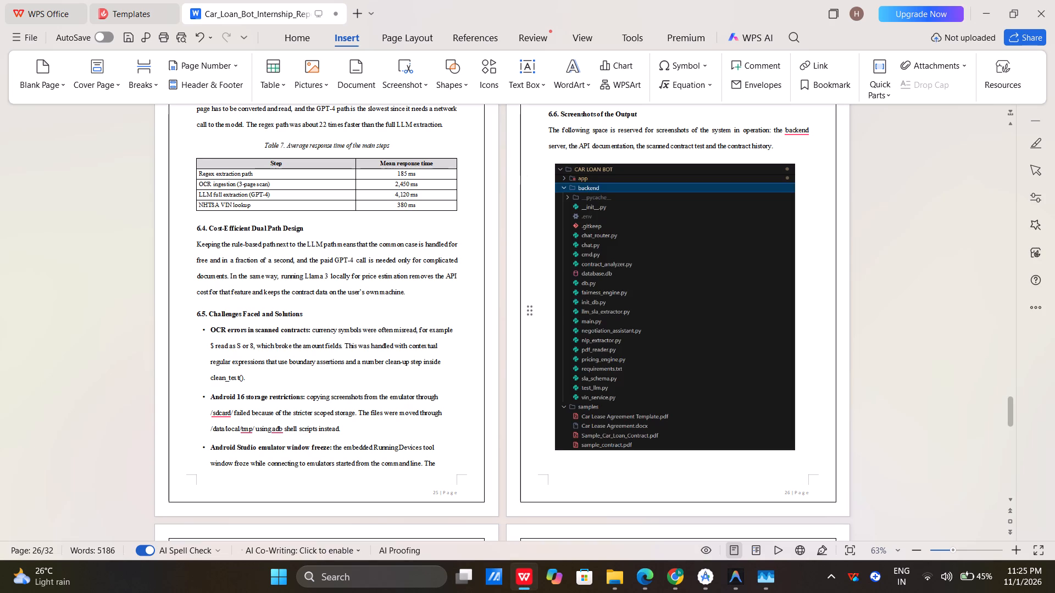
# Delete the Figure 10 image and its caption, Backend project structure and the database module (db.py), from the page before the Conclusion.
pyautogui.scroll(-1, 629, 170)
pyautogui.scroll(-3, 629, 270)
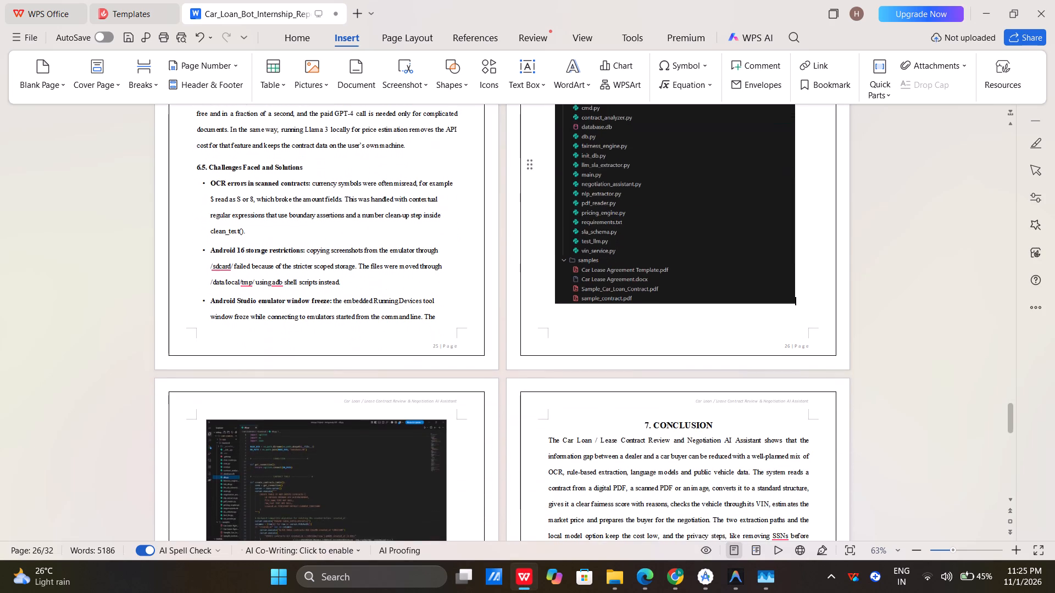
pyautogui.scroll(-2, 629, 270)
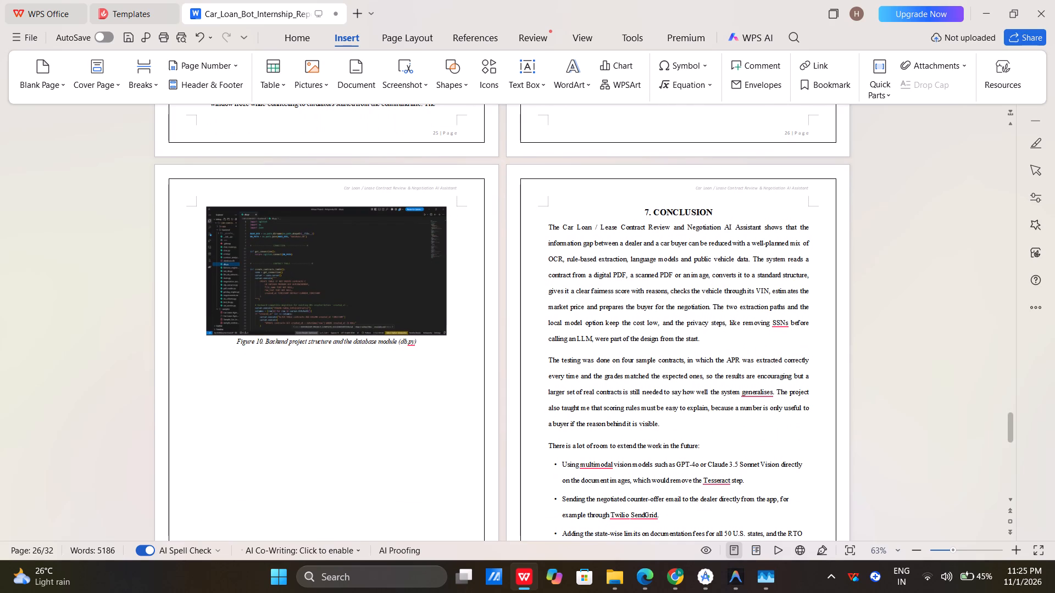
pyautogui.scroll(-1, 629, 270)
pyautogui.scroll(5, 629, 270)
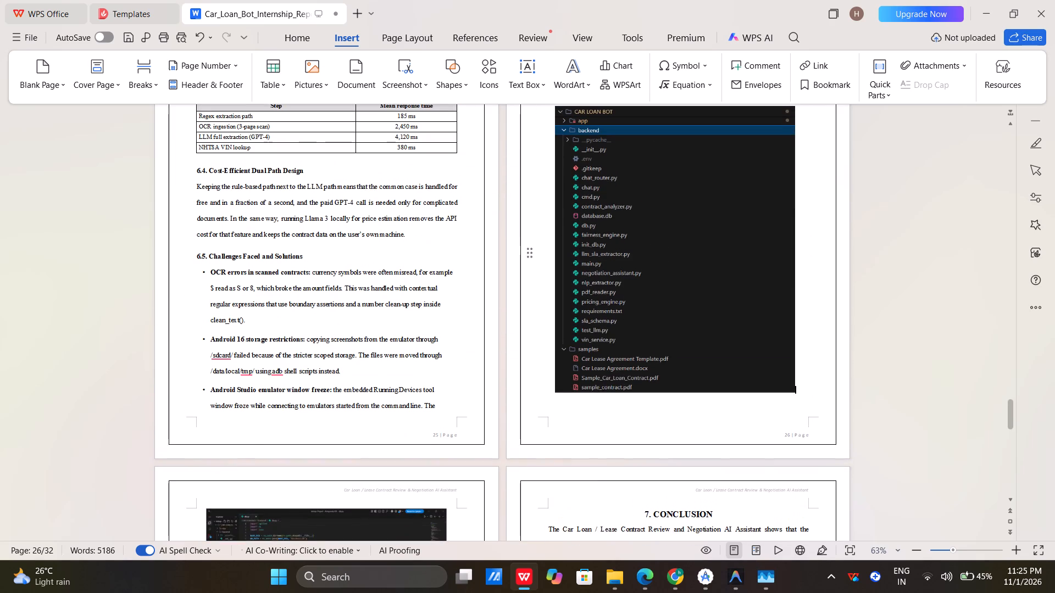
pyautogui.scroll(1, 629, 270)
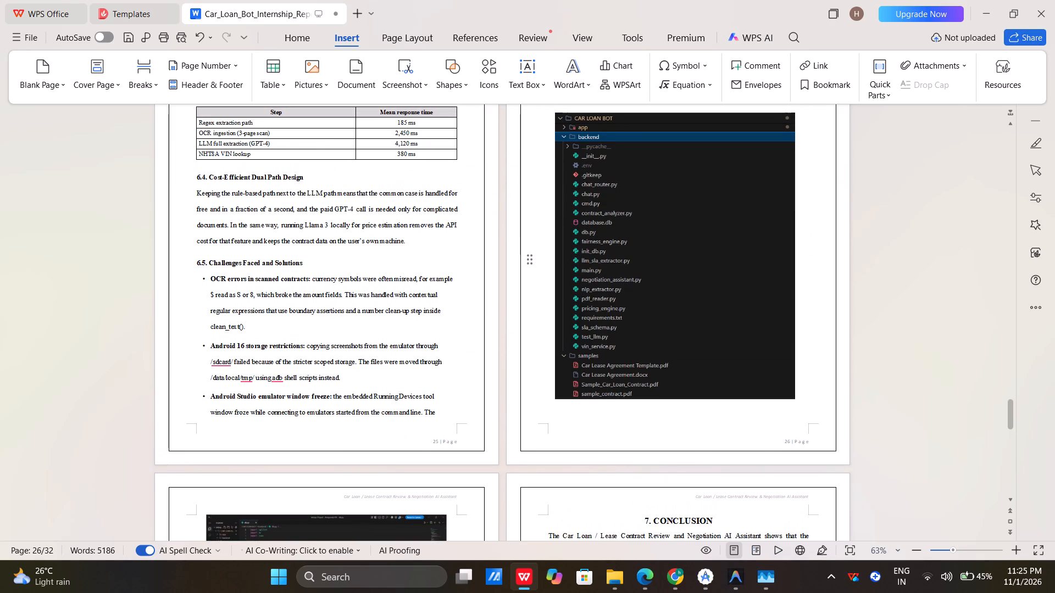
pyautogui.scroll(1, 629, 270)
pyautogui.scroll(-5, 629, 270)
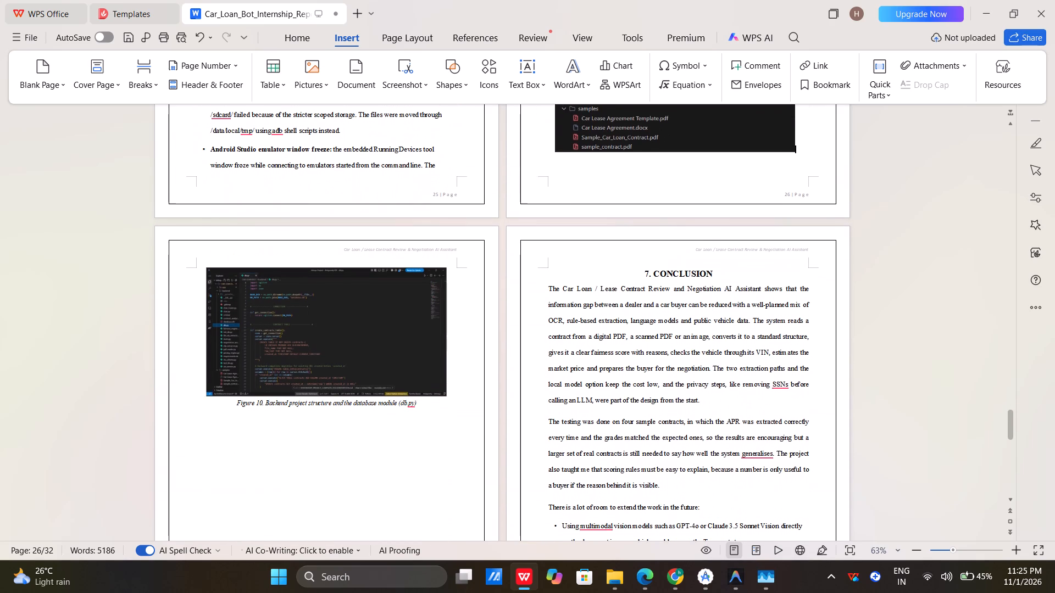
pyautogui.moveTo(440, 450); pyautogui.dragTo(262, 284)
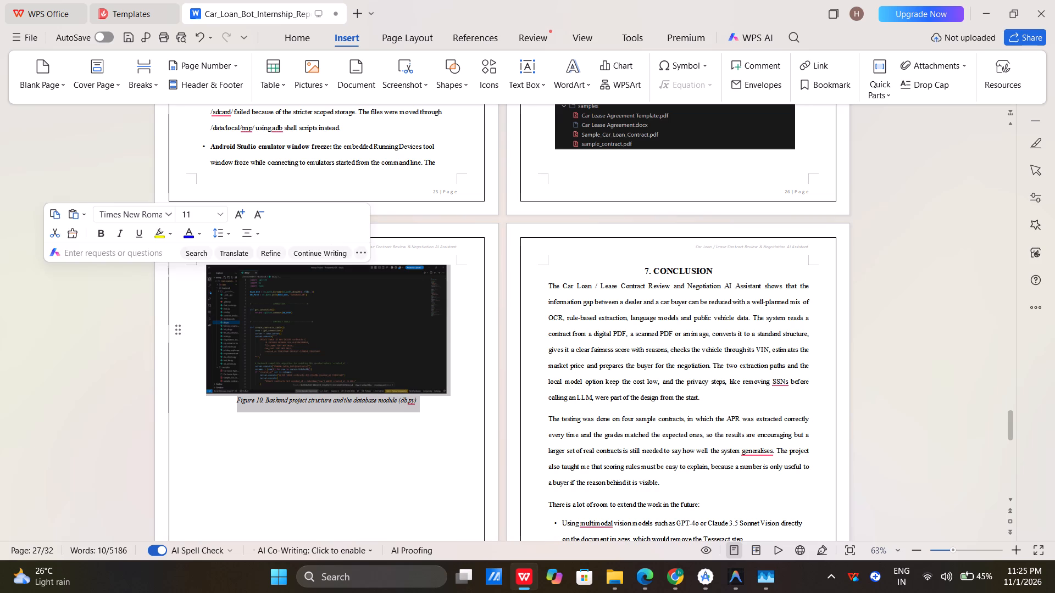
pyautogui.press('BackSpace')
# Delete the heading 6.6. Screenshots of the Output and its introductory paragraph above the folder structure screenshot.
pyautogui.scroll(-2, 557, 320)
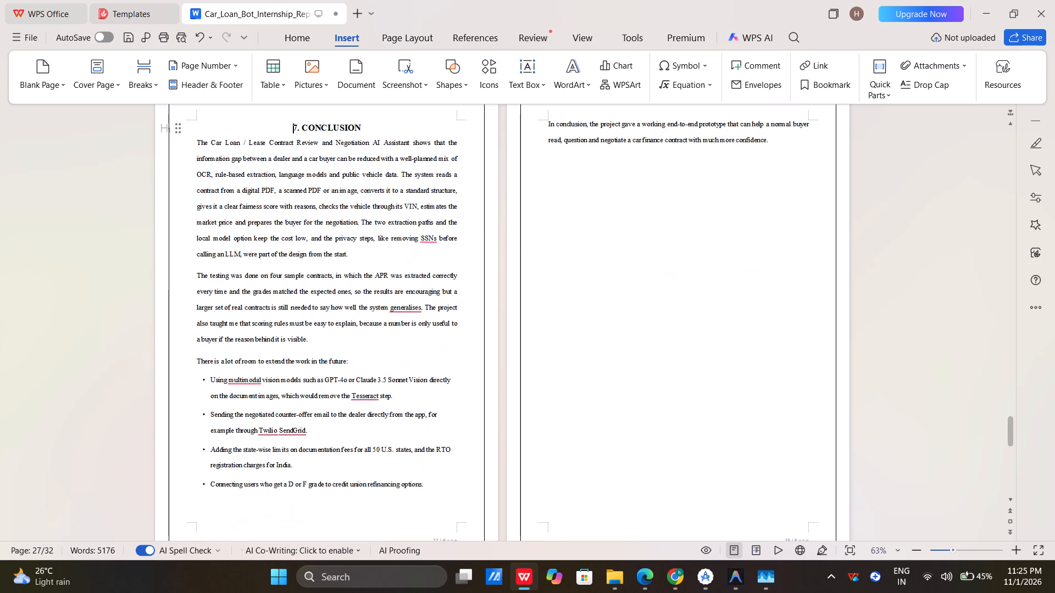
pyautogui.scroll(-1, 557, 320)
pyautogui.scroll(1, 557, 320)
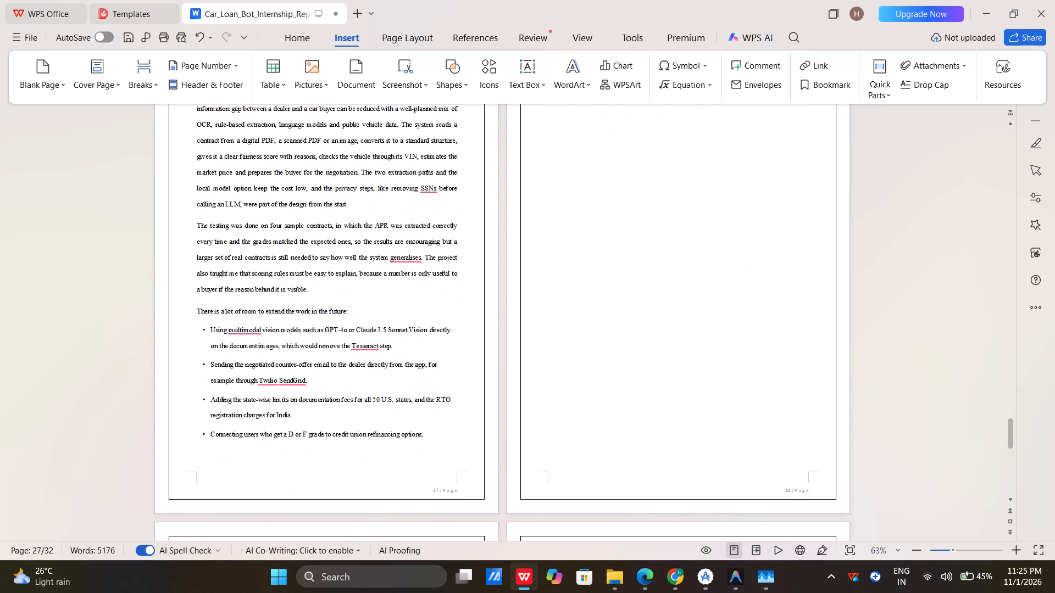
pyautogui.scroll(7, 557, 320)
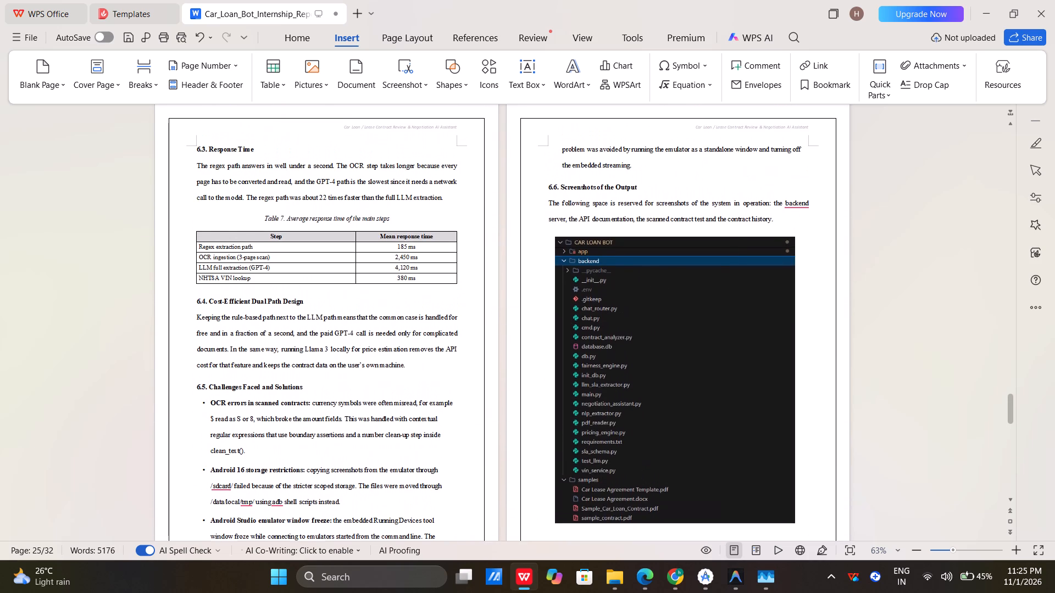
pyautogui.scroll(2, 557, 320)
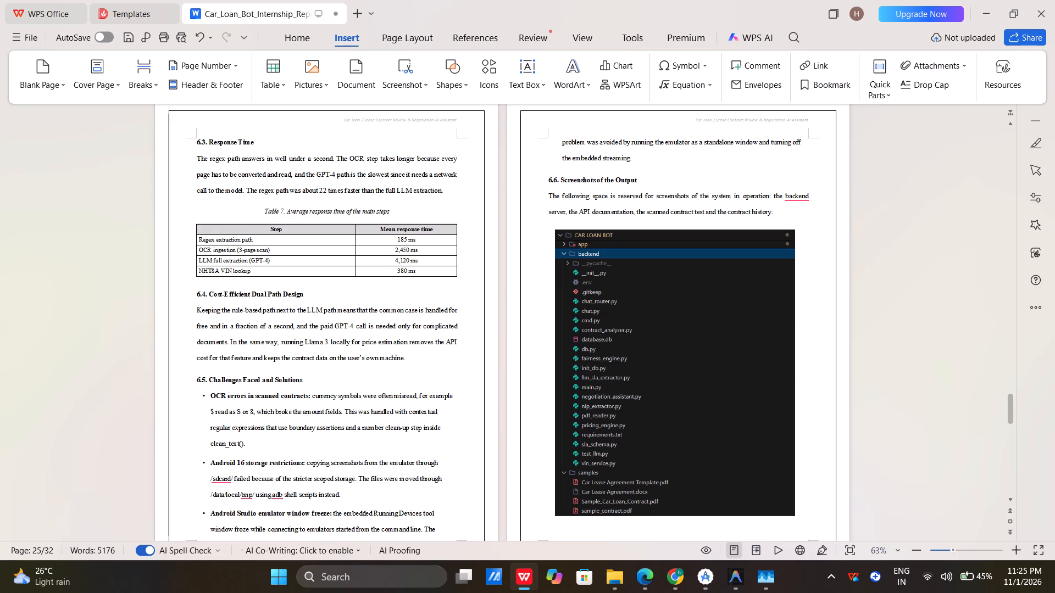
pyautogui.moveTo(775, 212); pyautogui.dragTo(634, 194)
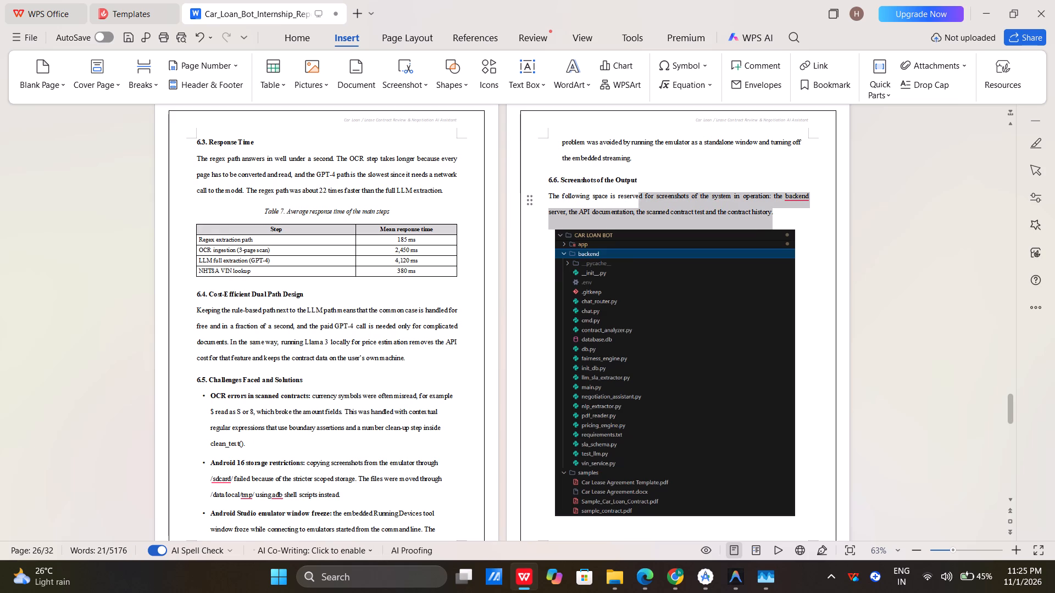
pyautogui.moveTo(634, 194); pyautogui.dragTo(549, 186)
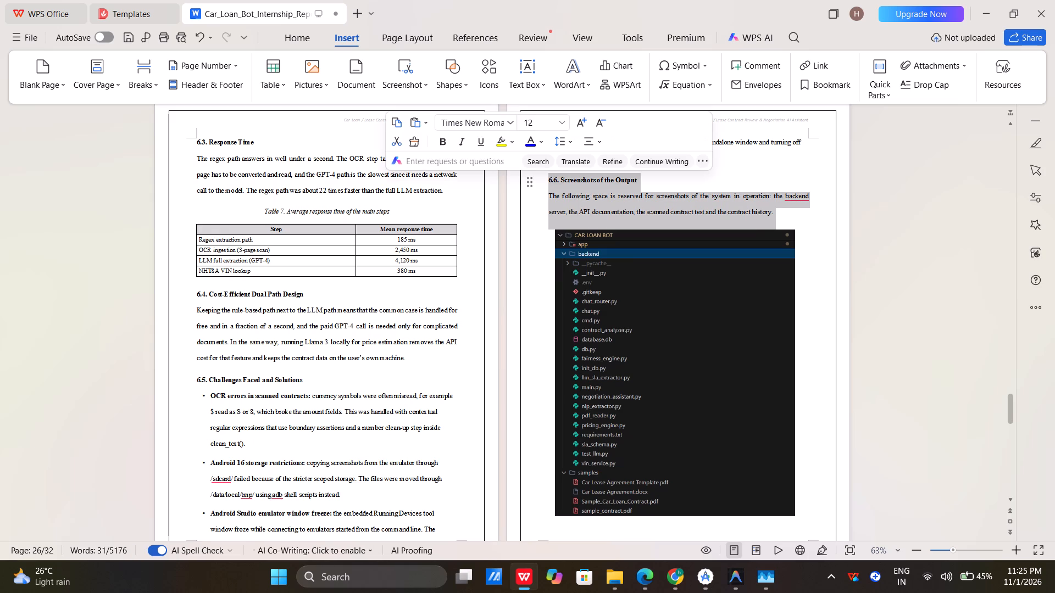
pyautogui.press('BackSpace')
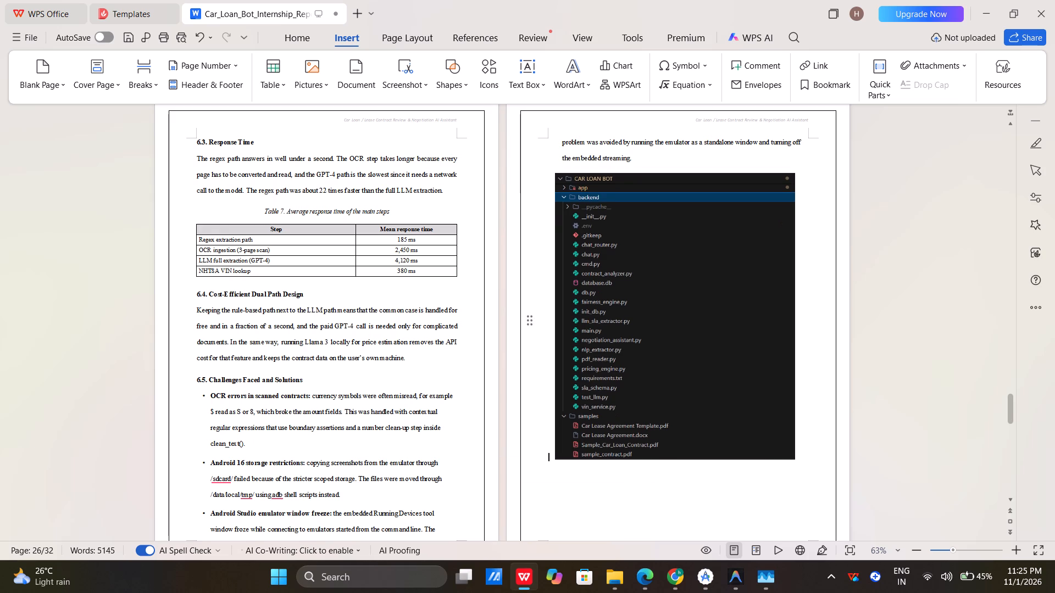
# Delete the sentence beginning "The project also taught me that scoring rules" from the Conclusion's second paragraph.
pyautogui.scroll(-4, 569, 306)
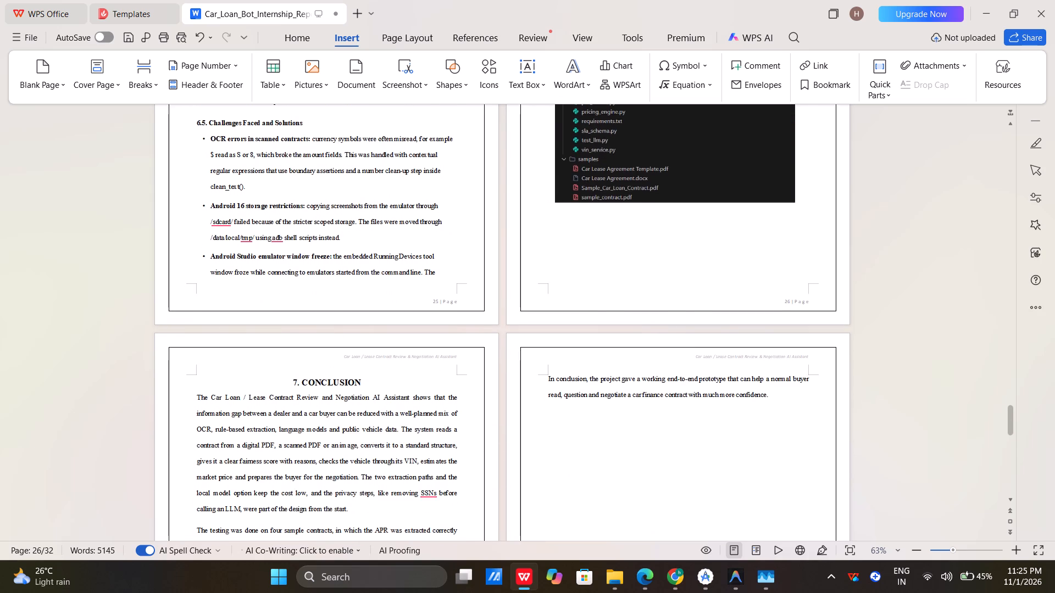
pyautogui.scroll(-2, 569, 306)
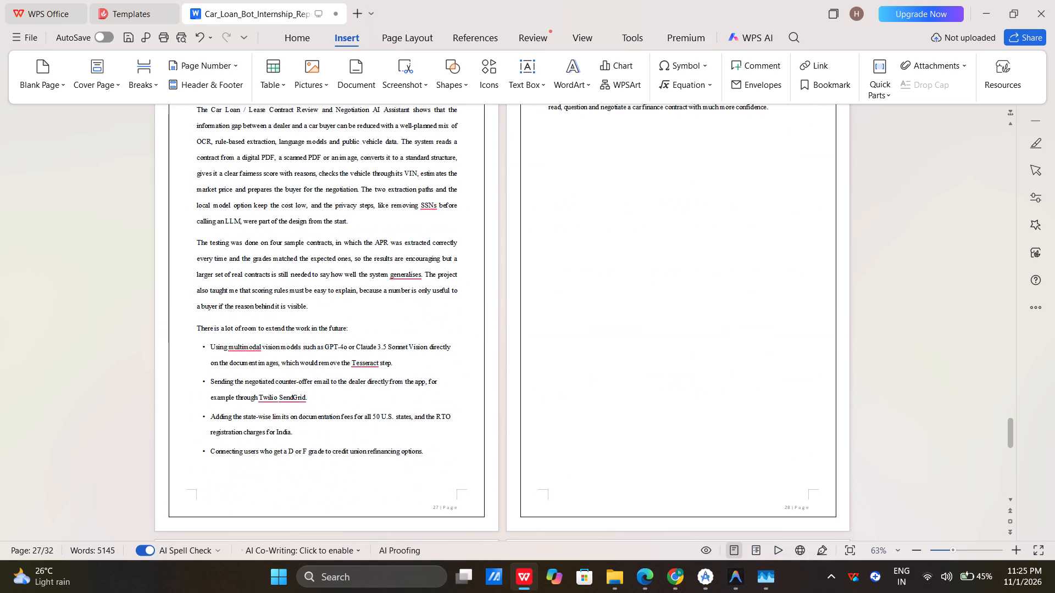
pyautogui.moveTo(426, 277); pyautogui.dragTo(439, 307)
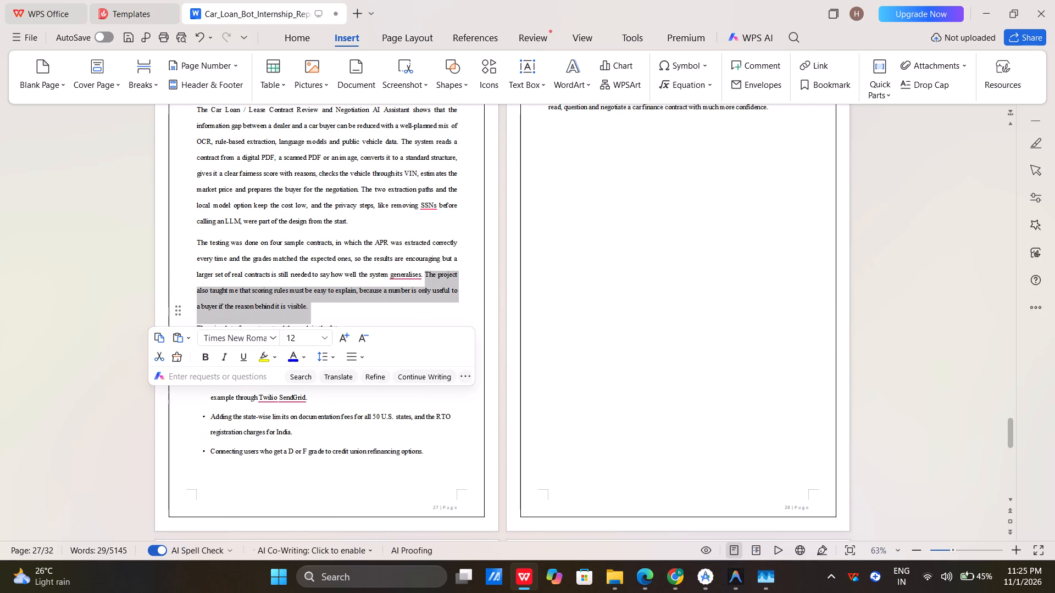
pyautogui.press('BackSpace')
# Check the layout of the Conclusion, Internship Outcomes, References and Appendix pages following the deleted sentence.
pyautogui.scroll(1, 439, 307)
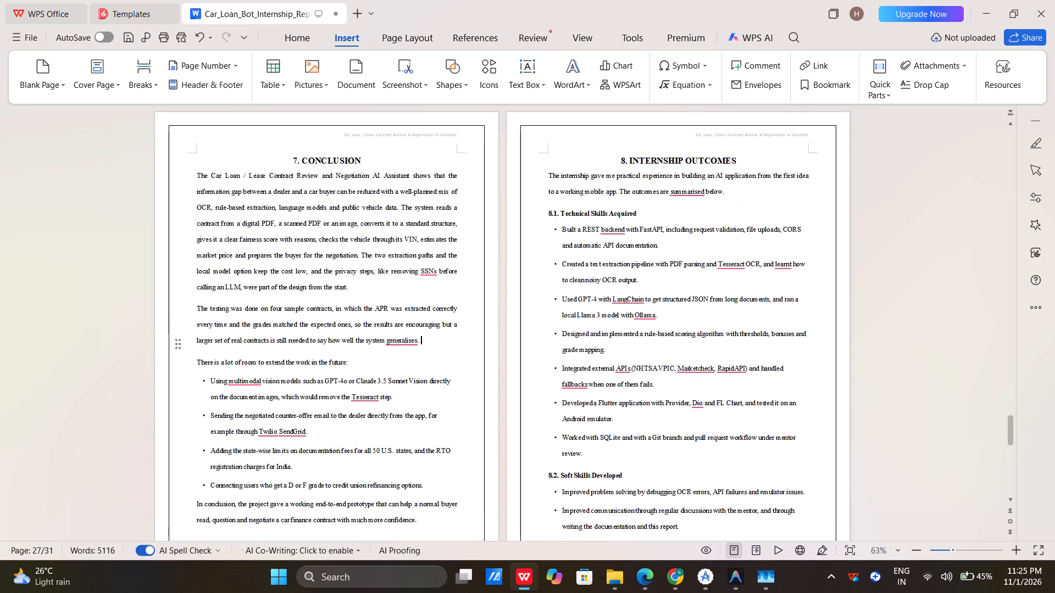
pyautogui.scroll(1, 439, 307)
pyautogui.scroll(-7, 439, 307)
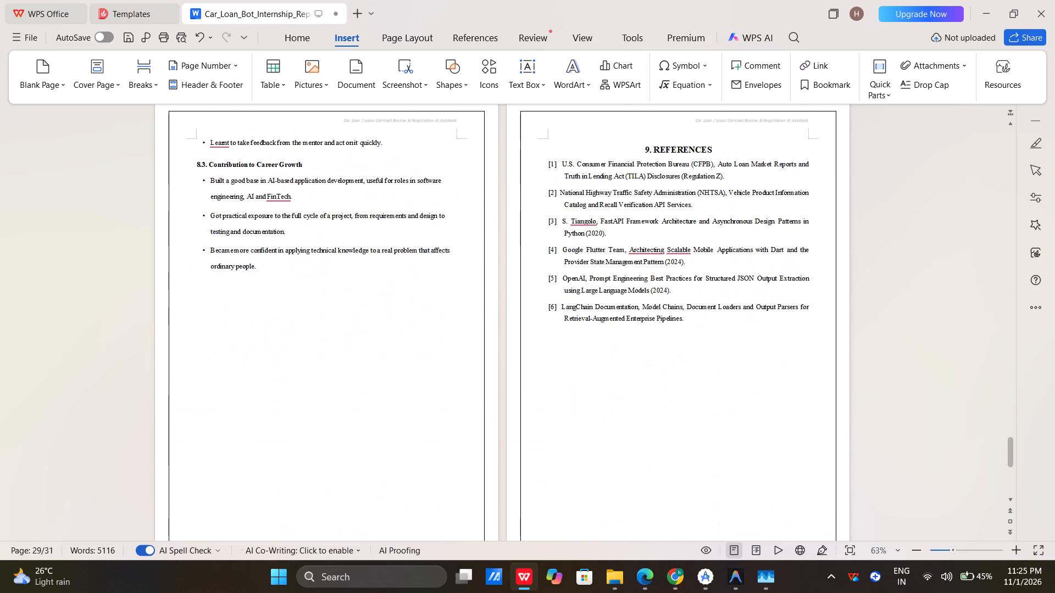
pyautogui.scroll(7, 439, 307)
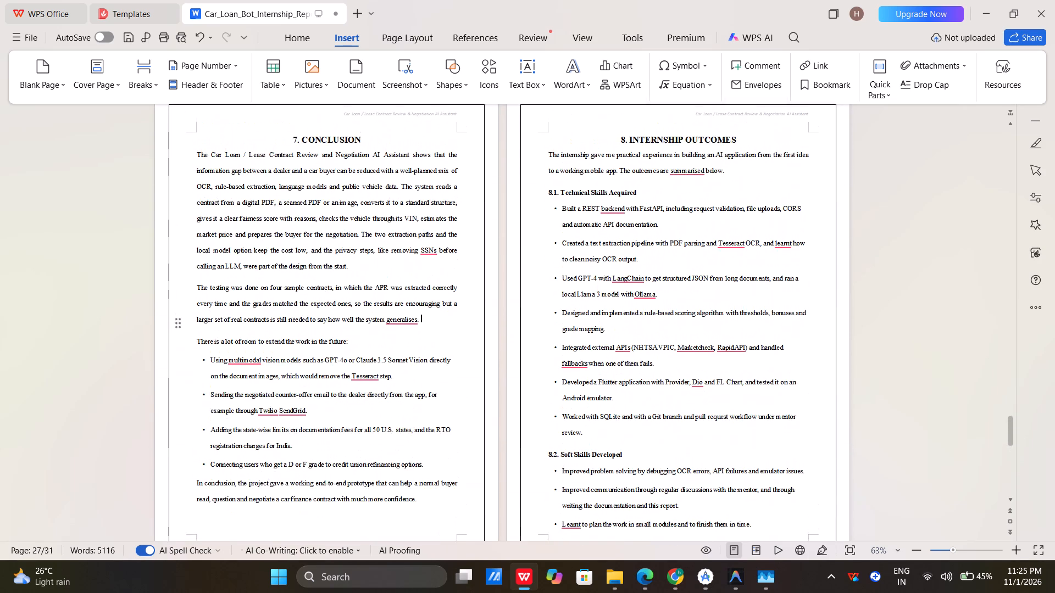
pyautogui.scroll(-10, 439, 307)
pyautogui.scroll(1, 439, 307)
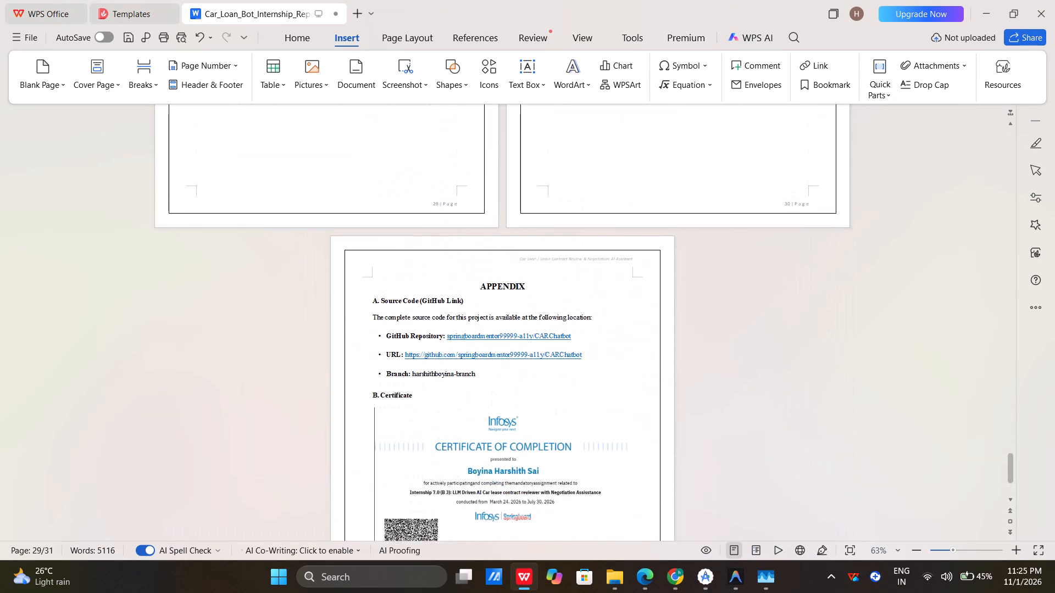
pyautogui.scroll(1, 439, 307)
pyautogui.scroll(-4, 686, 213)
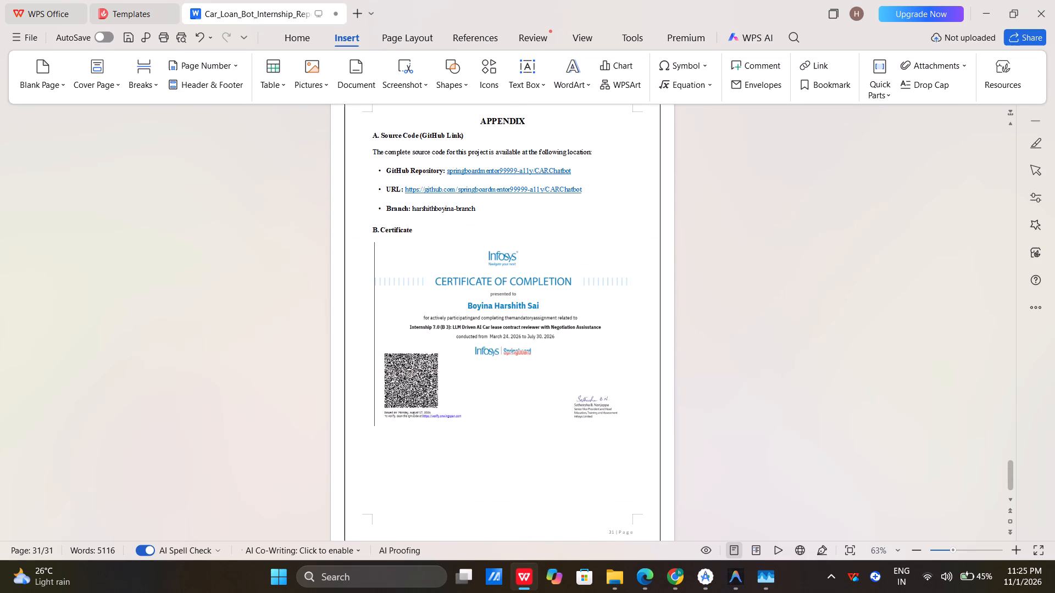
pyautogui.scroll(-1, 686, 213)
pyautogui.scroll(1, 686, 213)
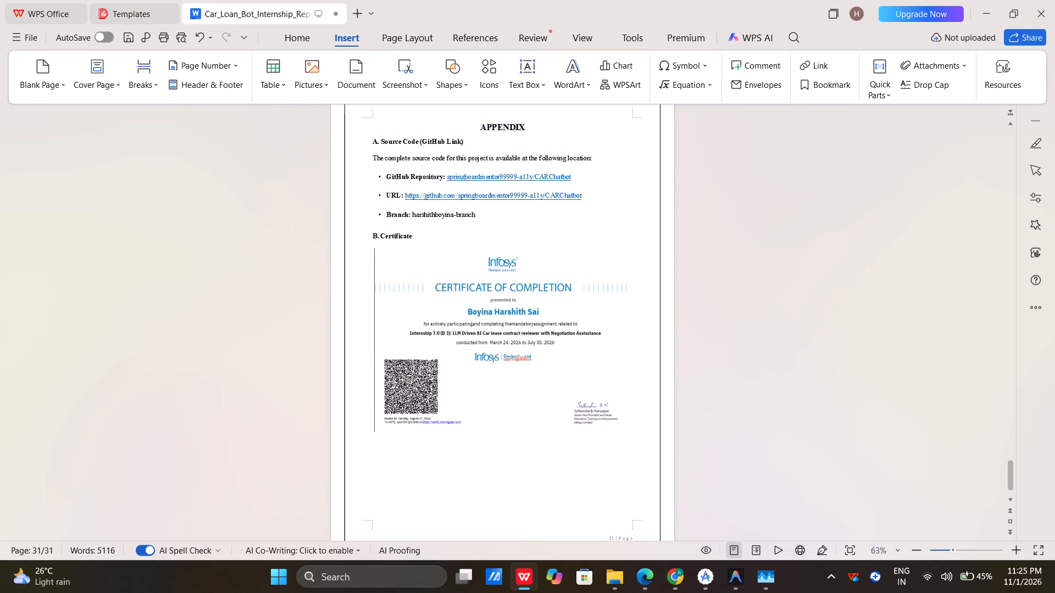
pyautogui.scroll(1, 686, 213)
pyautogui.scroll(2, 531, 283)
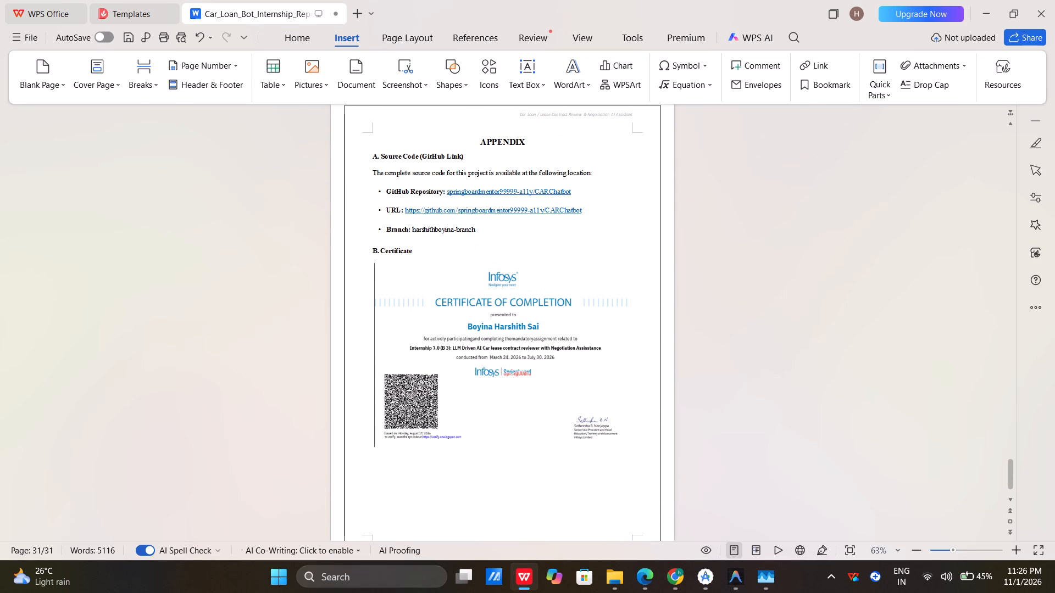
# Look back through the report from the Appendix to the cover page, including the Table of Contents.
pyautogui.scroll(11, 531, 283)
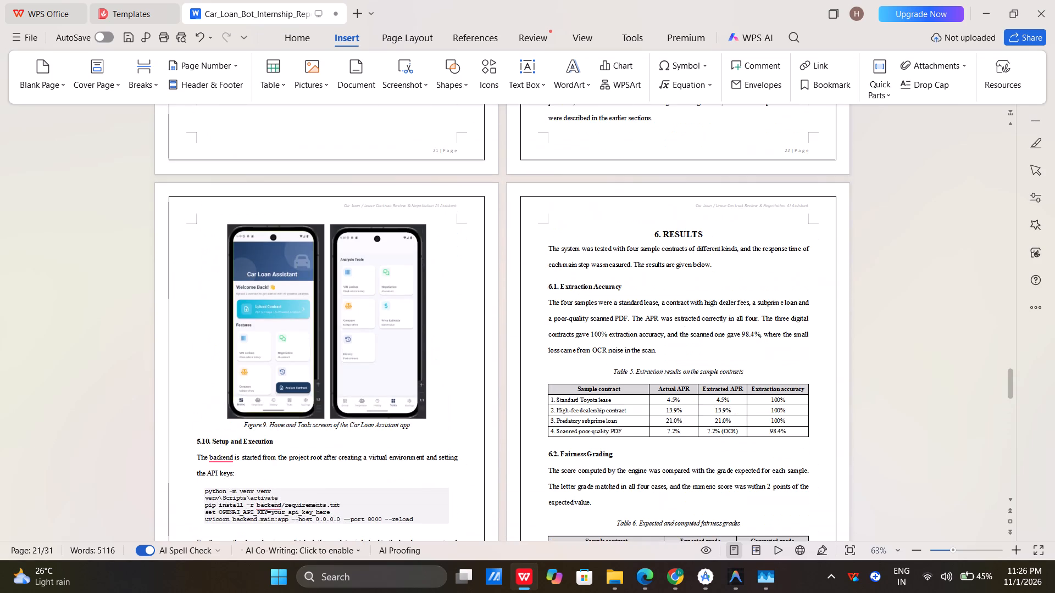
pyautogui.scroll(14, 531, 283)
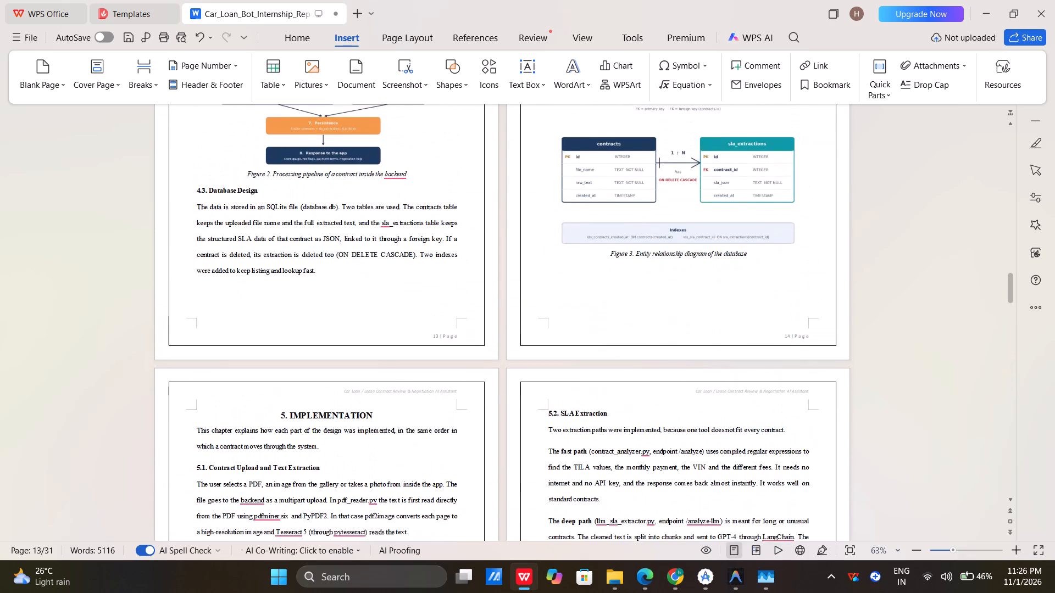
pyautogui.scroll(16, 531, 283)
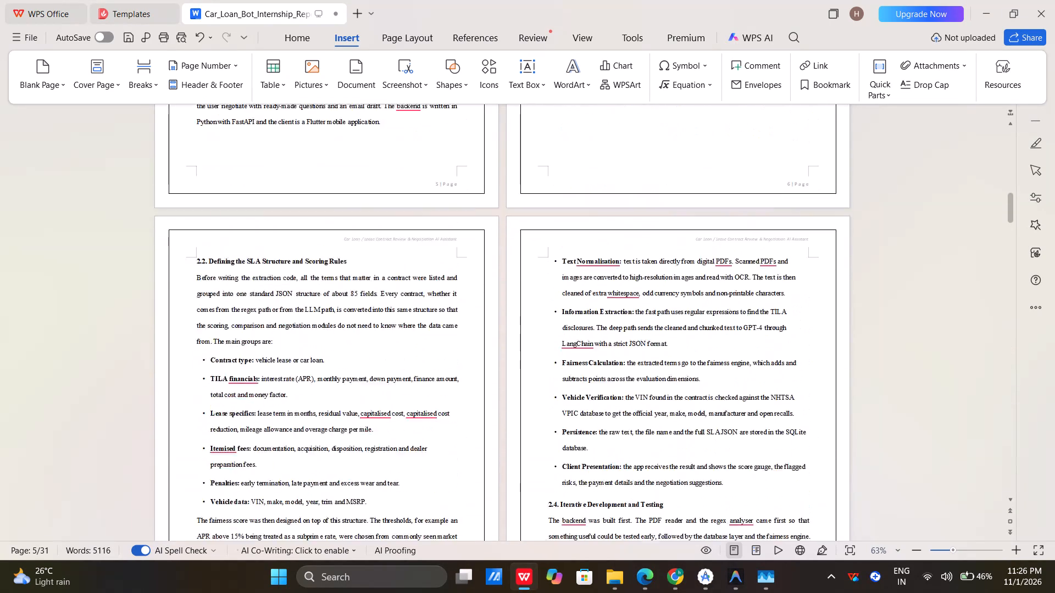
pyautogui.scroll(6, 531, 283)
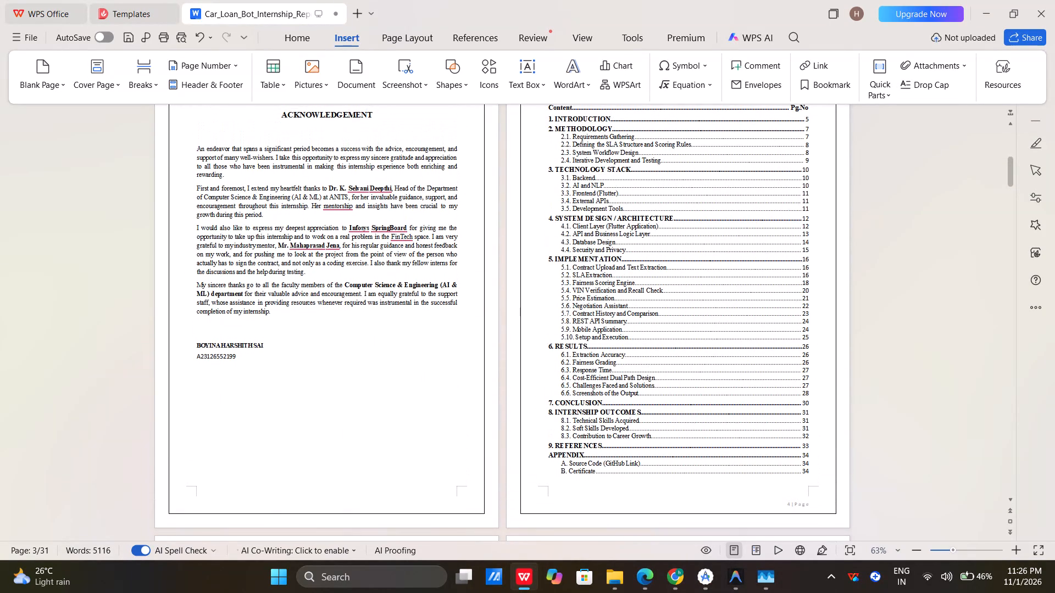
pyautogui.scroll(12, 529, 292)
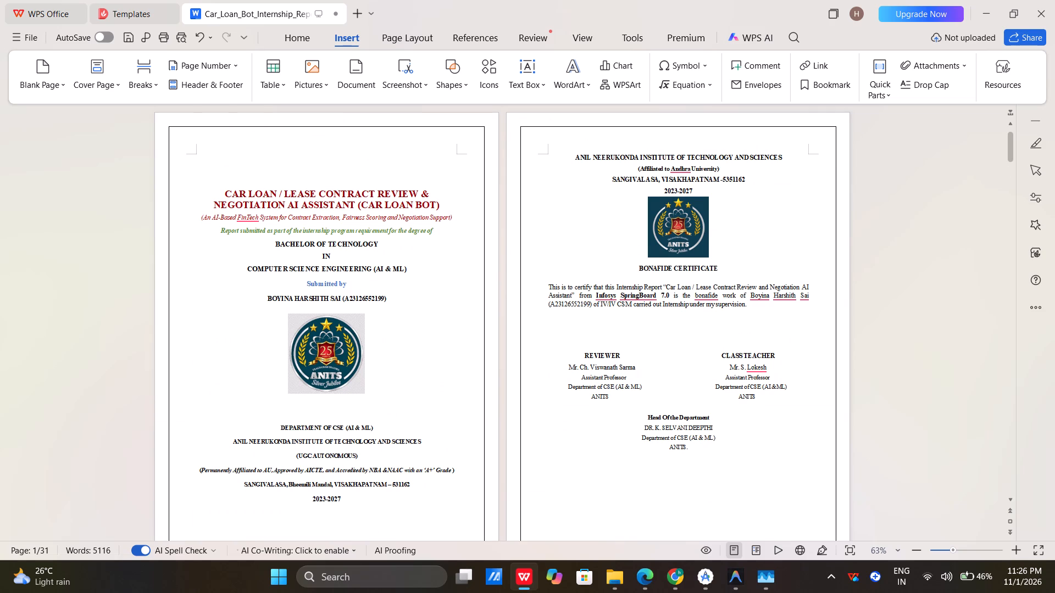
# Review the page layout from the cover page through the Results chapter and the folder structure screenshot.
pyautogui.scroll(-9, 528, 251)
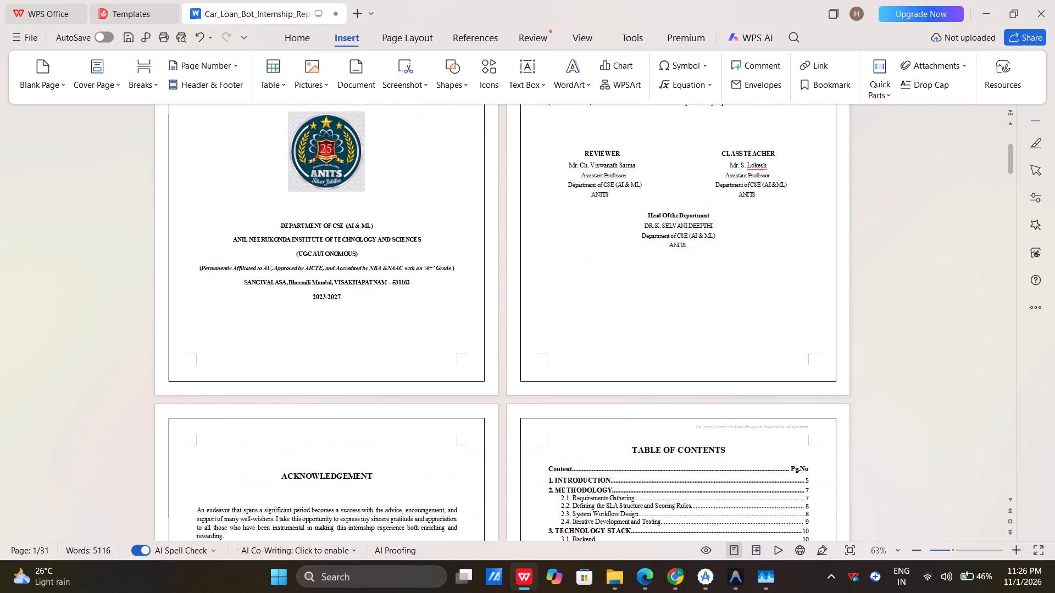
pyautogui.scroll(-2, 528, 251)
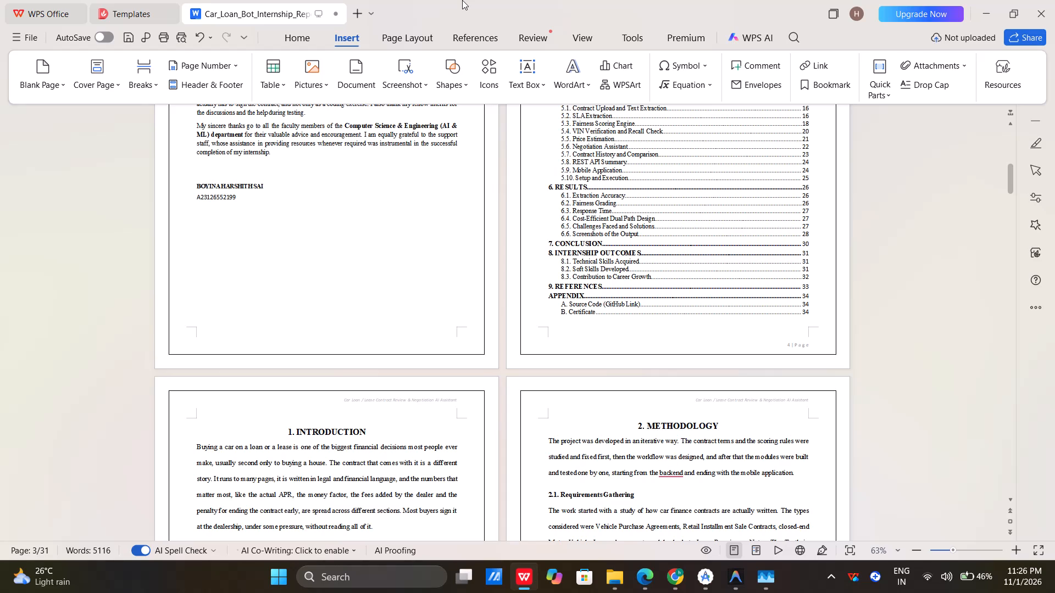
pyautogui.scroll(-6, 462, 0)
pyautogui.scroll(-7, 463, 210)
pyautogui.scroll(-2, 459, 115)
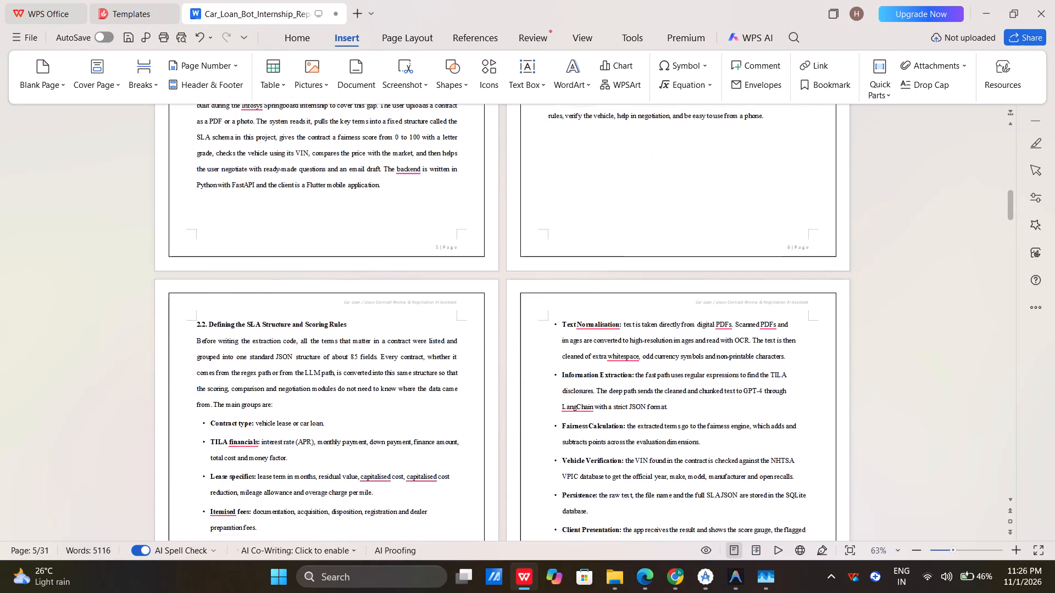
pyautogui.scroll(-20, 459, 115)
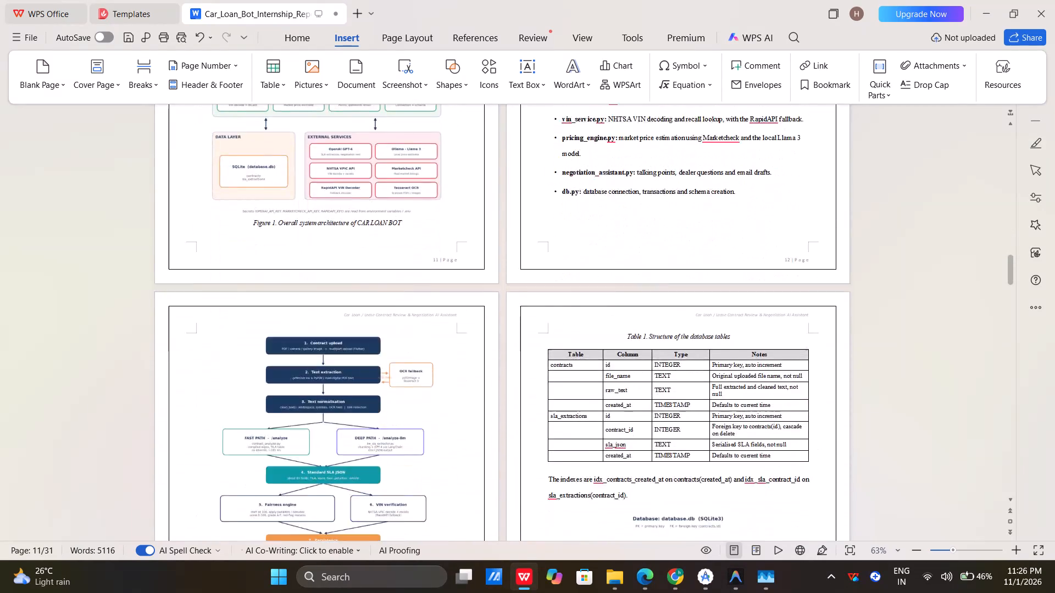
pyautogui.scroll(-5, 459, 115)
pyautogui.scroll(-19, 437, 43)
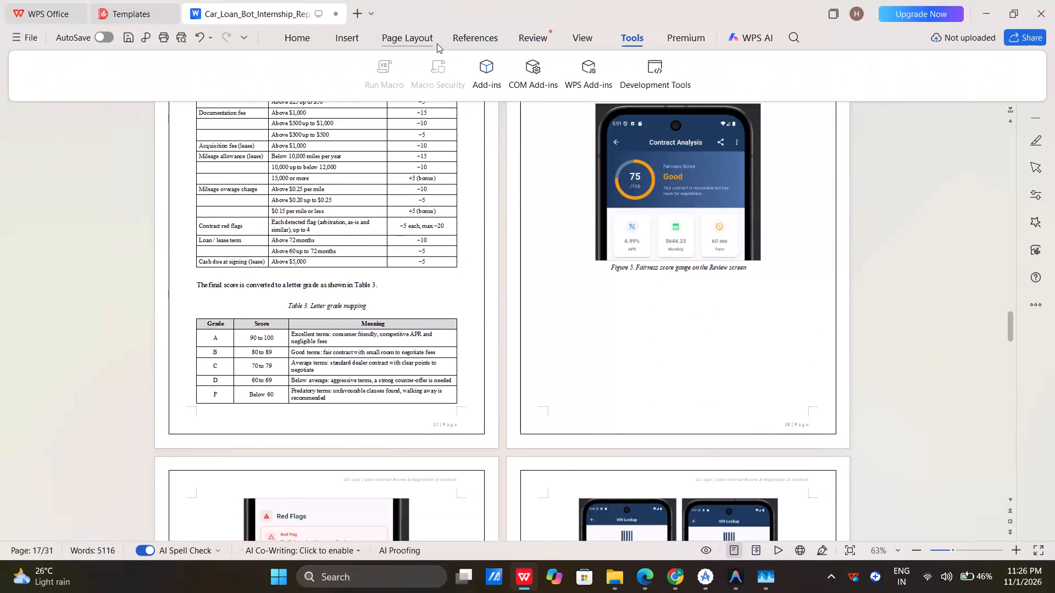
pyautogui.click(354, 31)
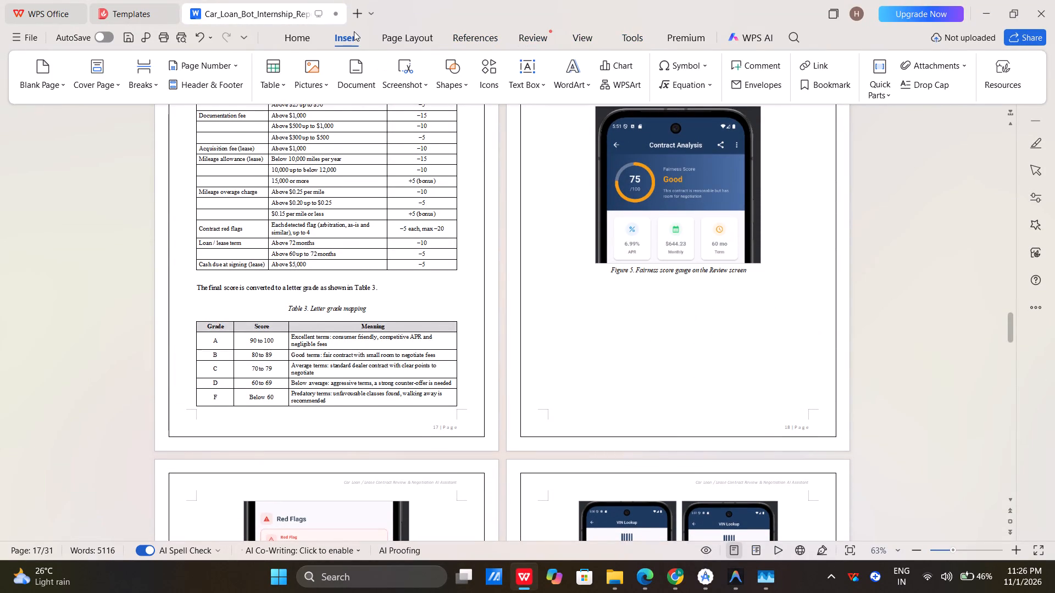
pyautogui.scroll(-13, 486, 254)
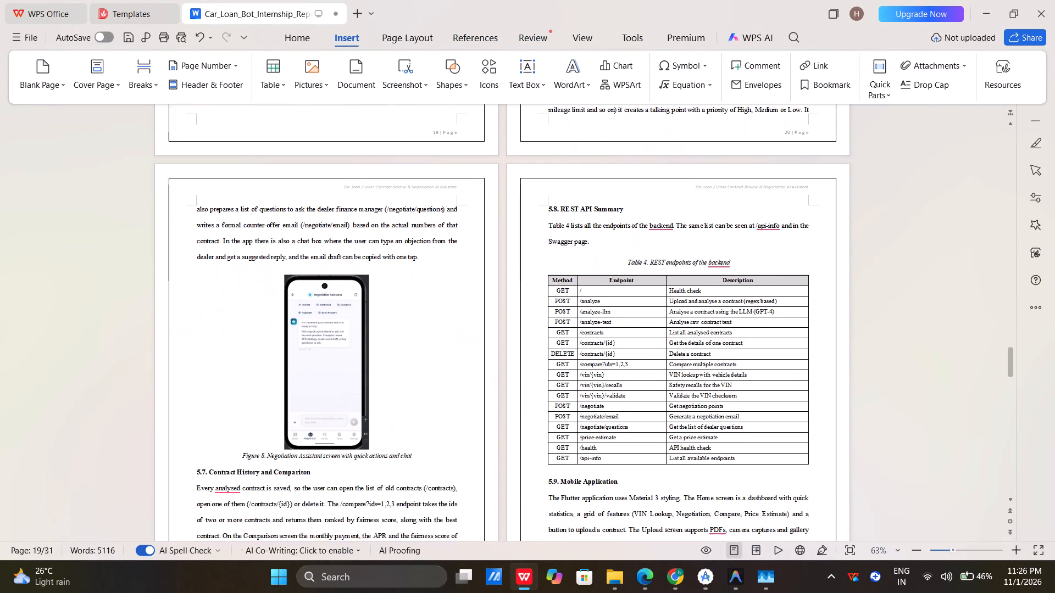
pyautogui.scroll(-11, 486, 254)
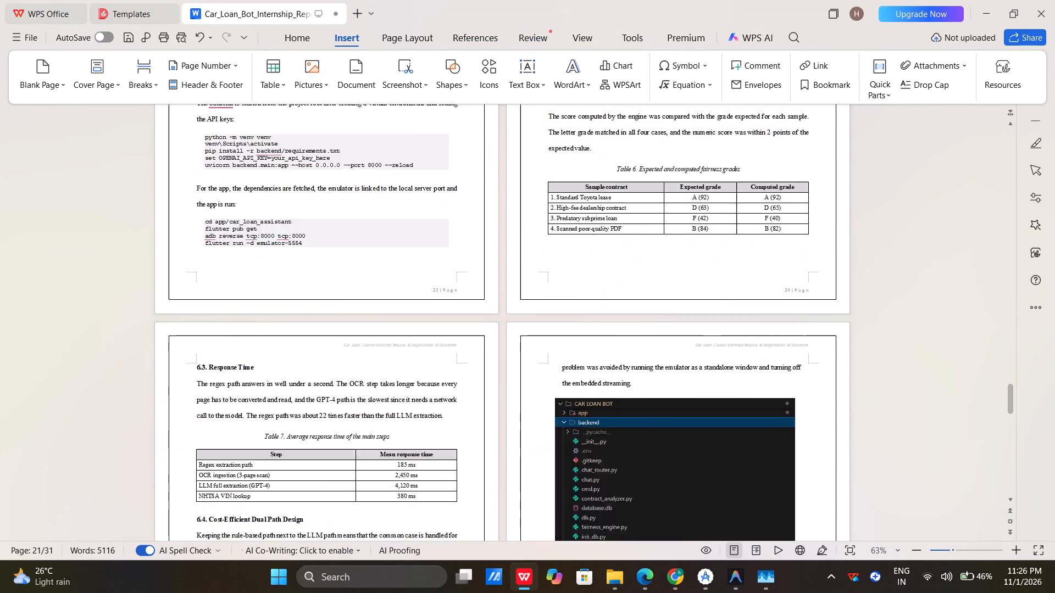
pyautogui.scroll(-8, 486, 254)
# Return to the cover page and check every chapter's text, figures and tables through to the Appendix.
pyautogui.scroll(13, 486, 254)
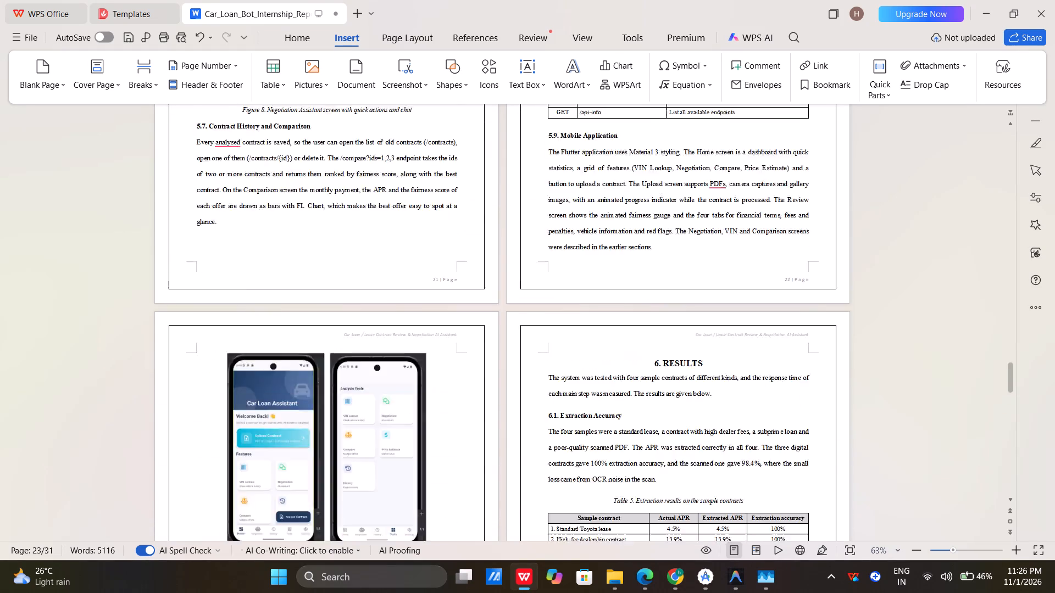
pyautogui.scroll(18, 486, 254)
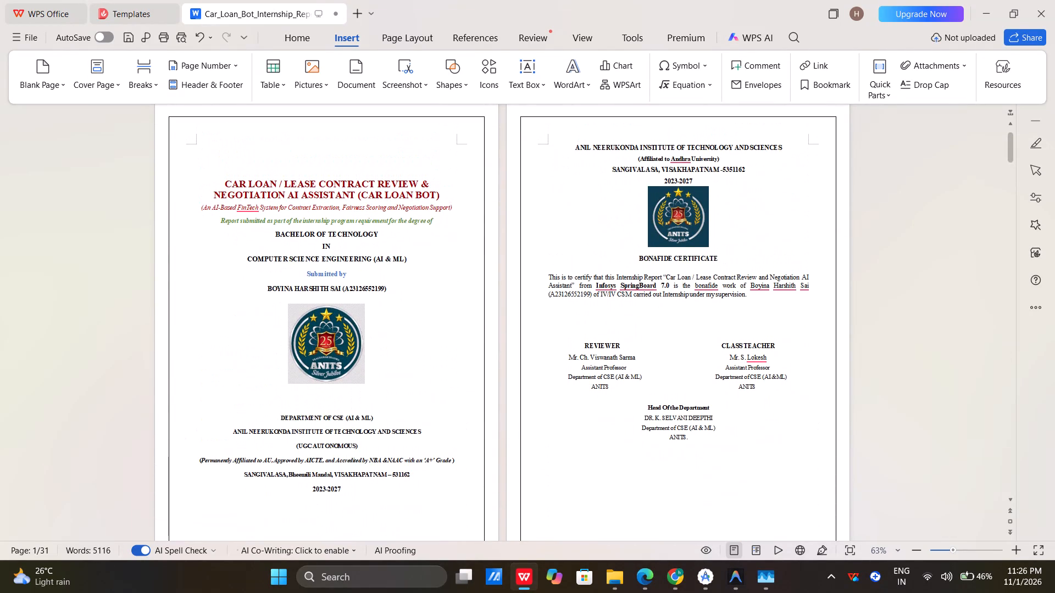
pyautogui.scroll(1, 486, 254)
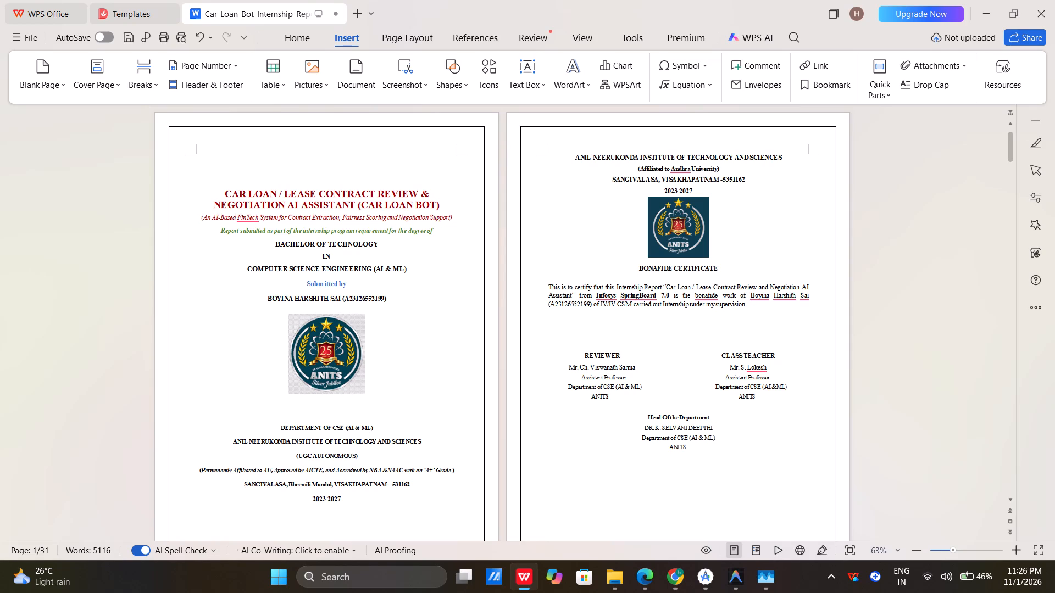
pyautogui.scroll(-3, 486, 254)
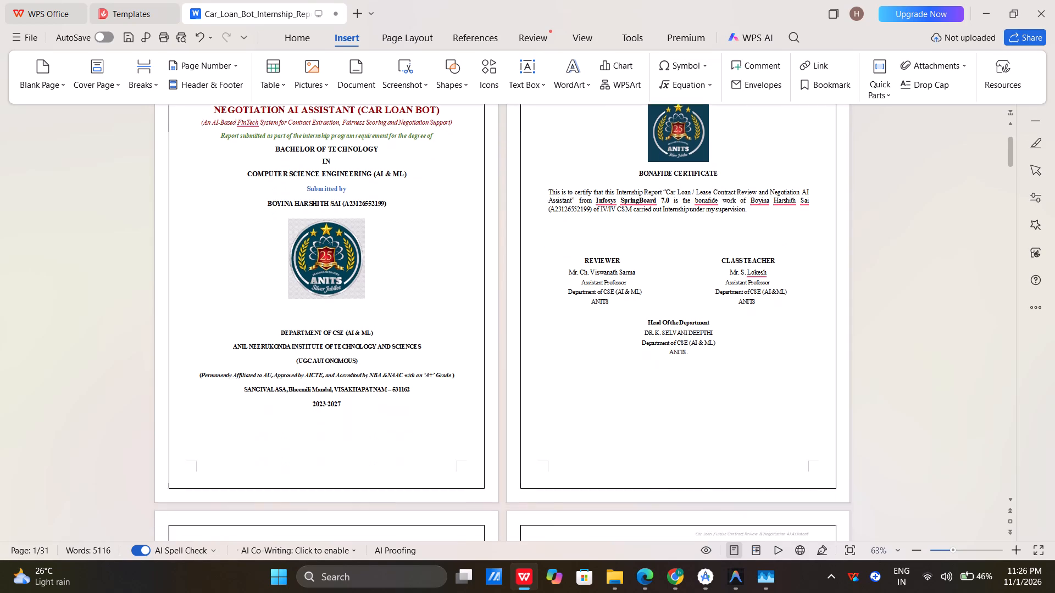
pyautogui.scroll(-2, 486, 254)
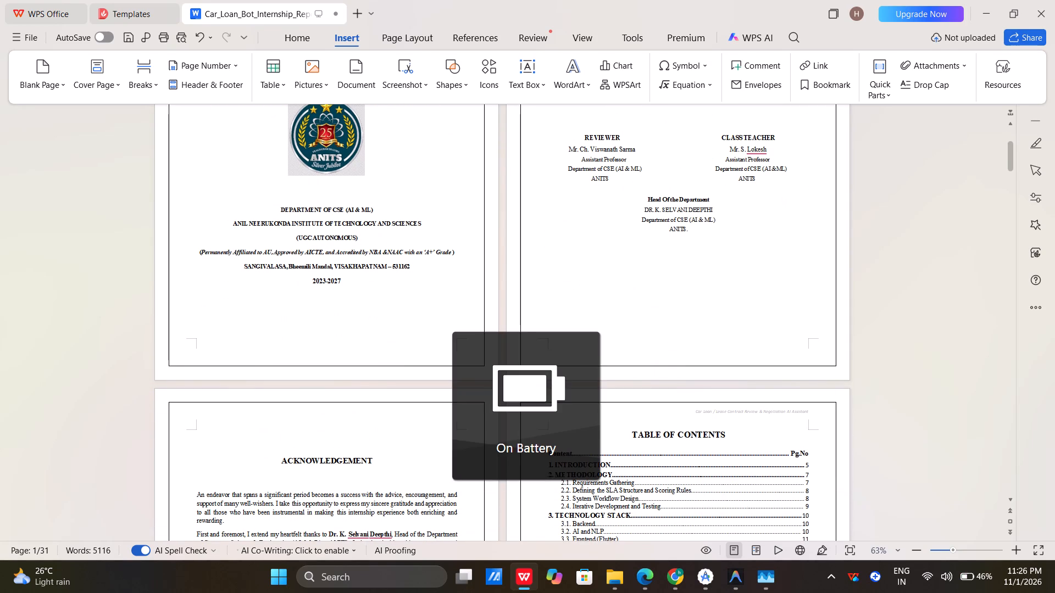
pyautogui.scroll(-7, 507, 250)
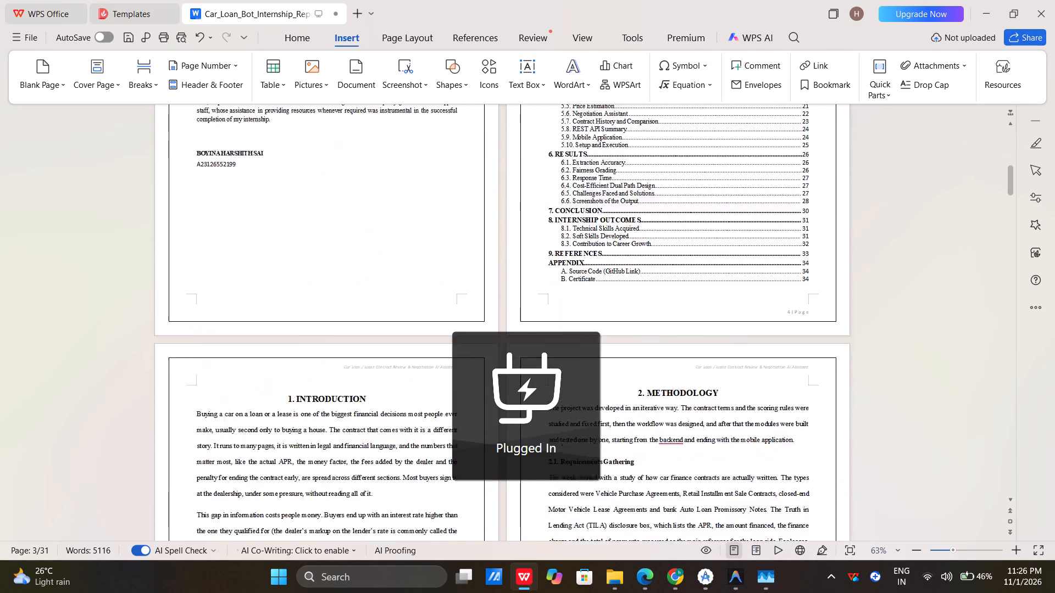
pyautogui.scroll(-7, 507, 250)
pyautogui.scroll(-5, 505, 199)
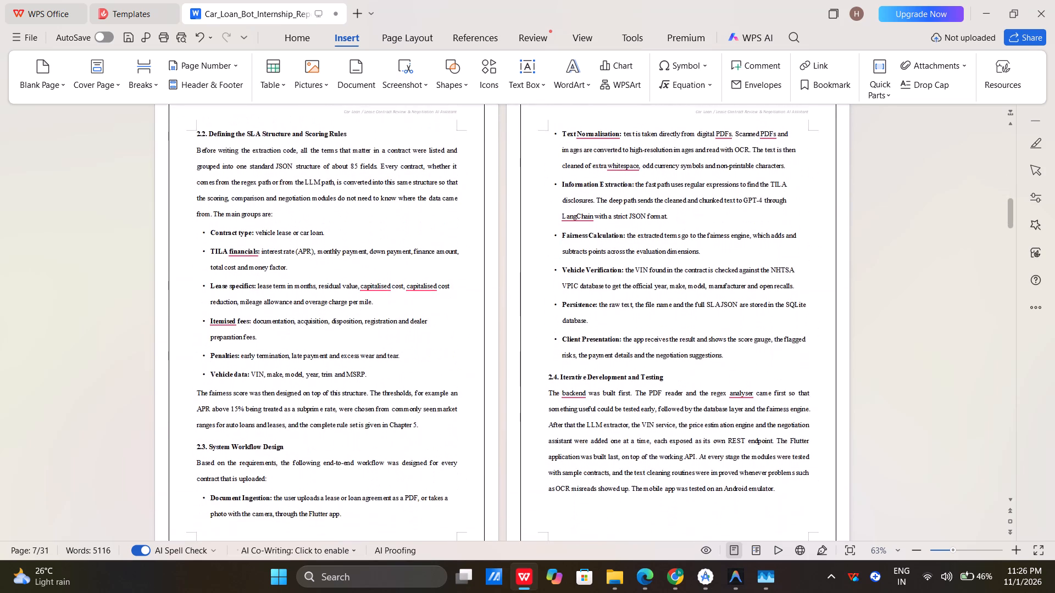
pyautogui.scroll(-16, 505, 199)
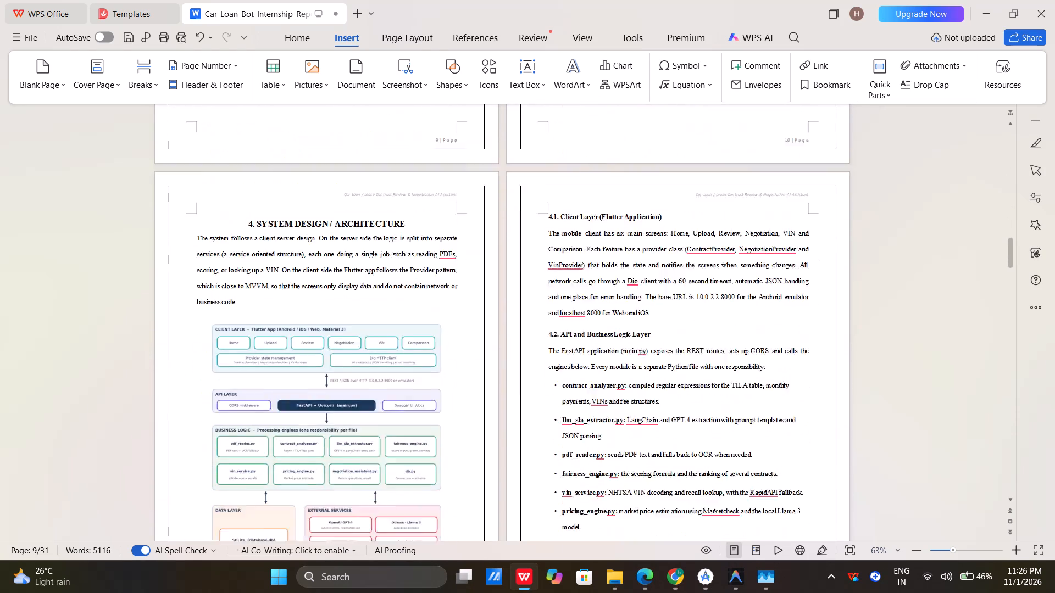
pyautogui.scroll(-3, 505, 199)
pyautogui.scroll(1, 505, 199)
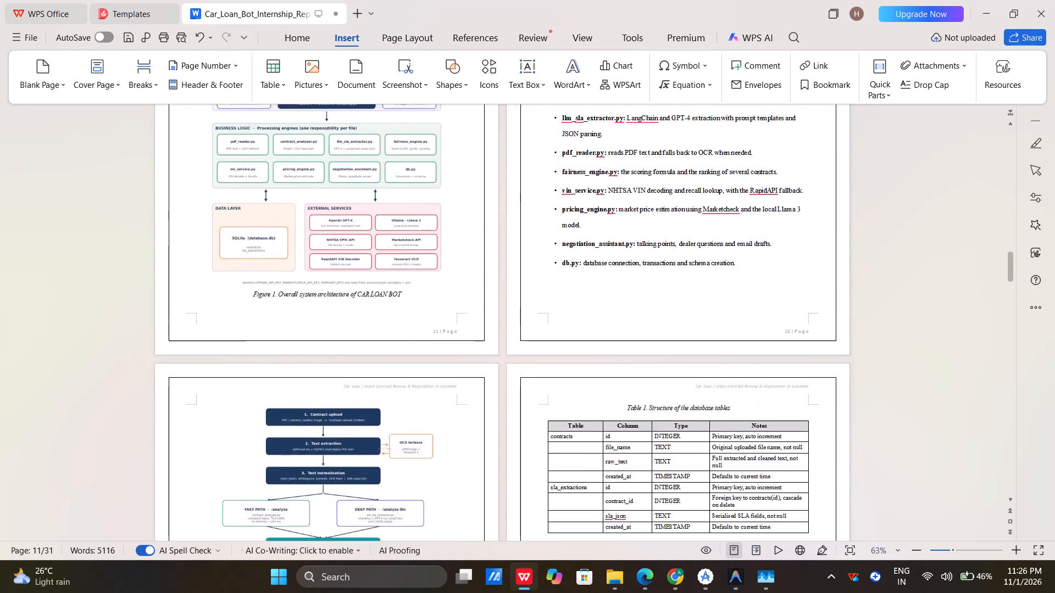
pyautogui.scroll(1, 505, 199)
pyautogui.scroll(-8, 505, 199)
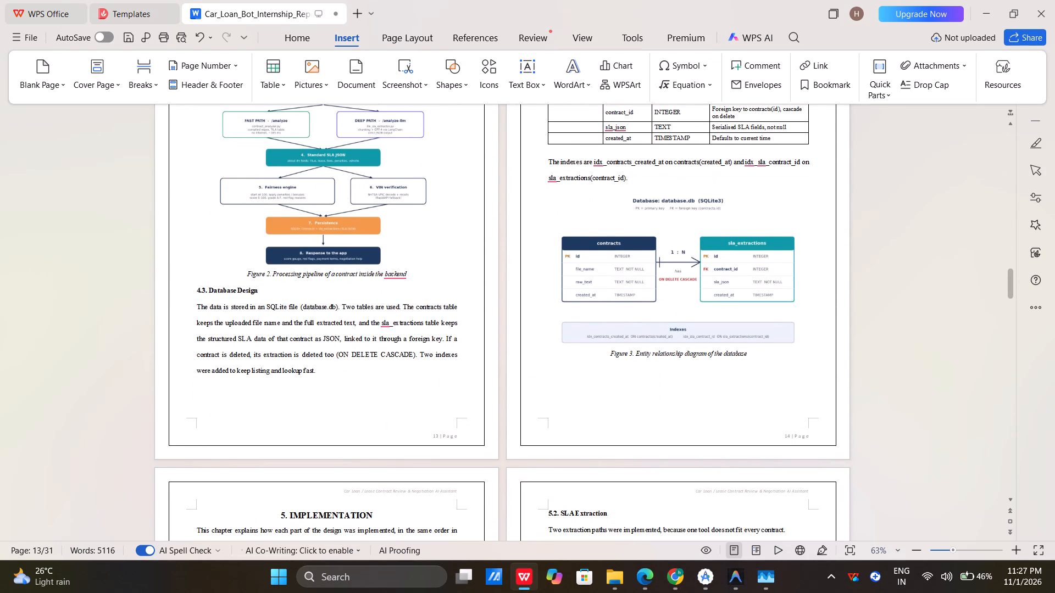
pyautogui.scroll(-15, 858, 307)
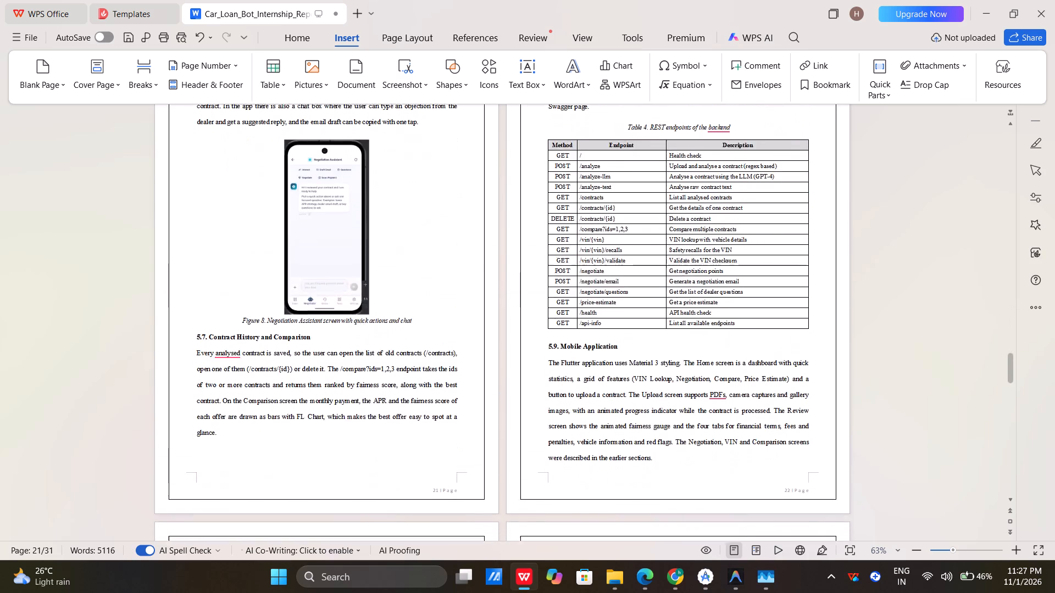
pyautogui.scroll(-12, 858, 307)
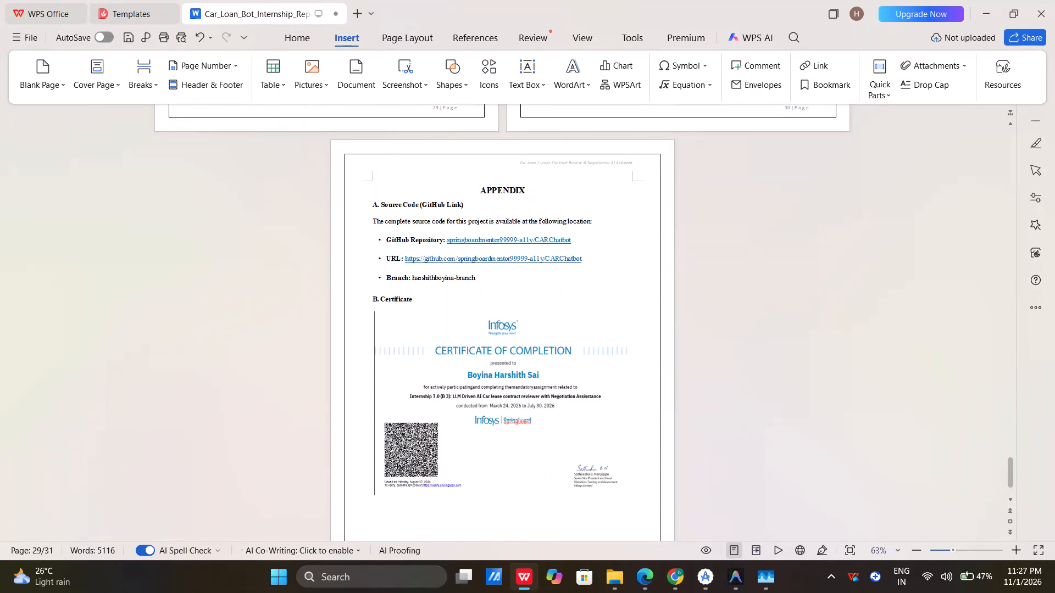
# Recheck the closing pages from the Results chapter and folder structure screenshot to the Appendix certificate.
pyautogui.scroll(13, 858, 307)
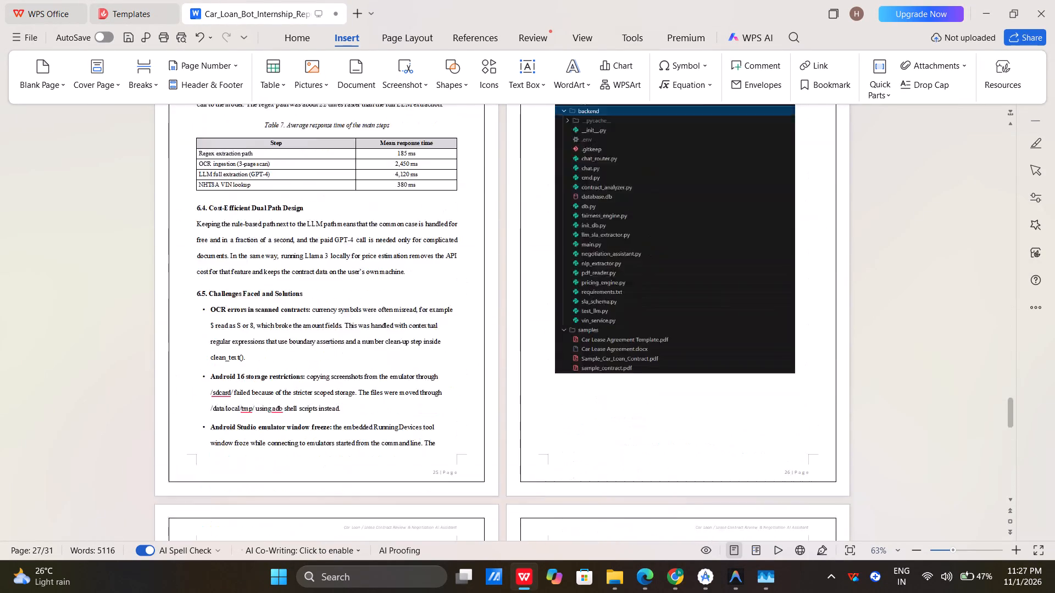
pyautogui.scroll(2, 858, 307)
pyautogui.scroll(-11, 858, 307)
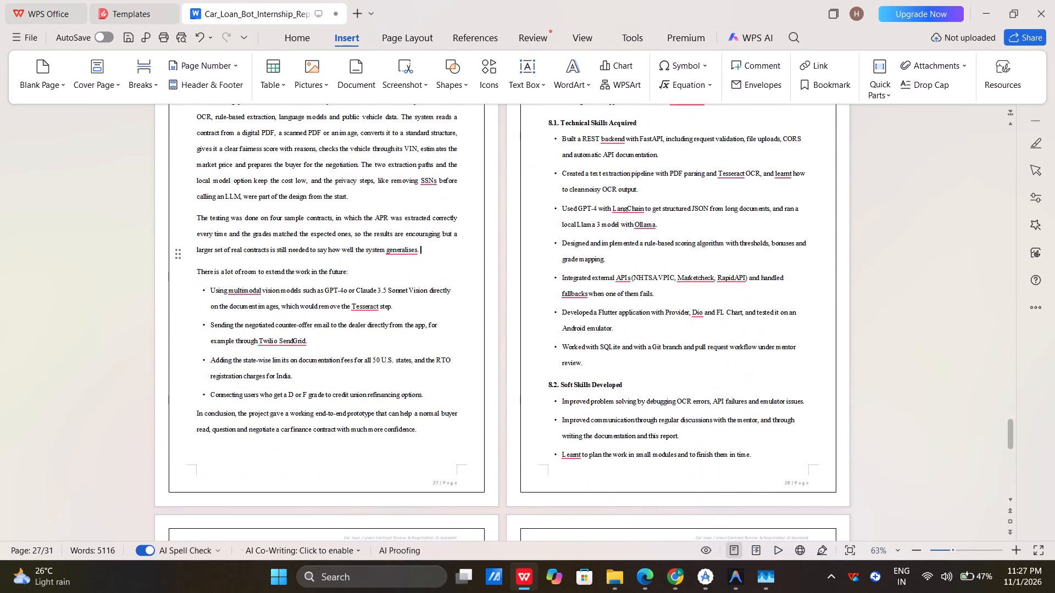
pyautogui.scroll(-10, 858, 307)
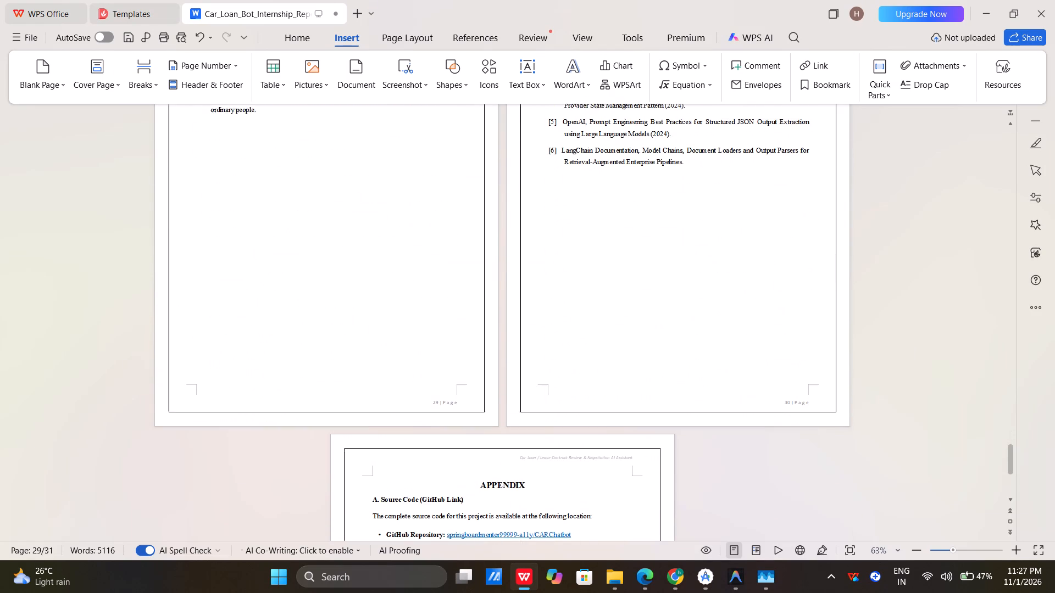
pyautogui.scroll(-1, 858, 307)
pyautogui.hscroll(1, 858, 307)
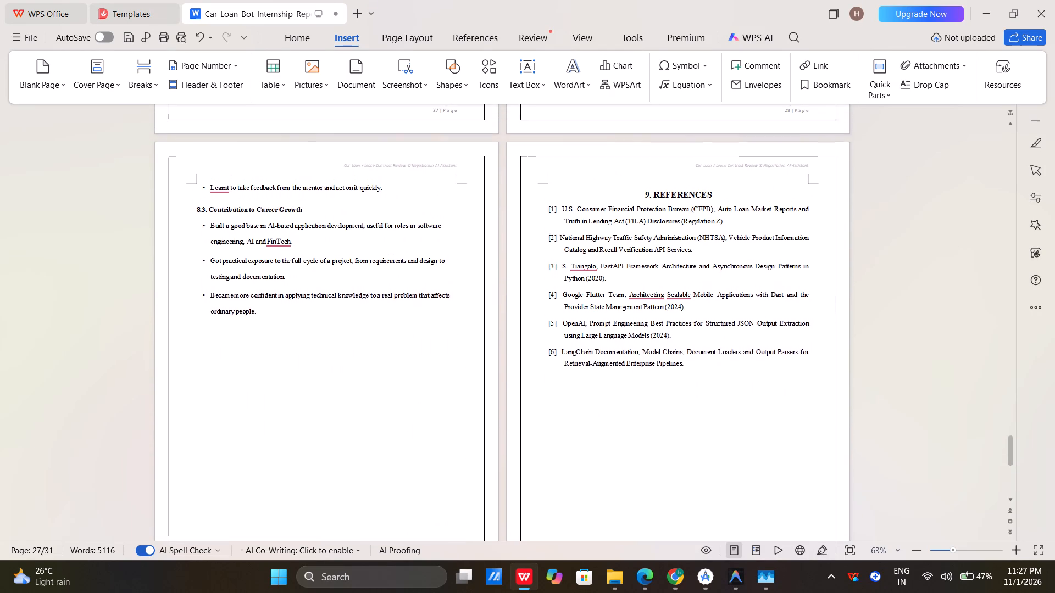
pyautogui.hscroll(1, 858, 307)
pyautogui.scroll(-2, 858, 307)
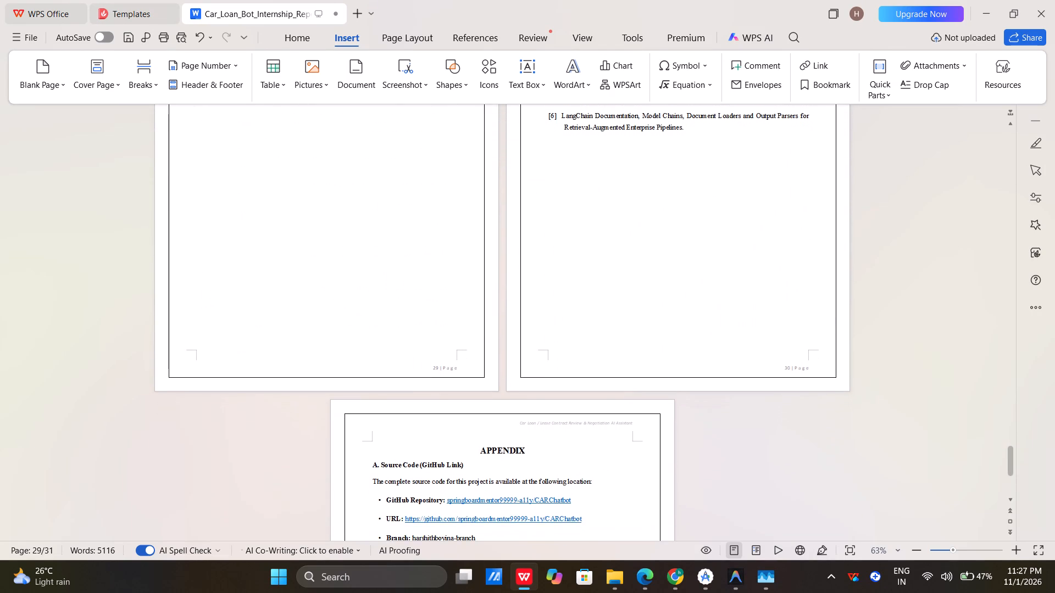
pyautogui.scroll(-5, 858, 307)
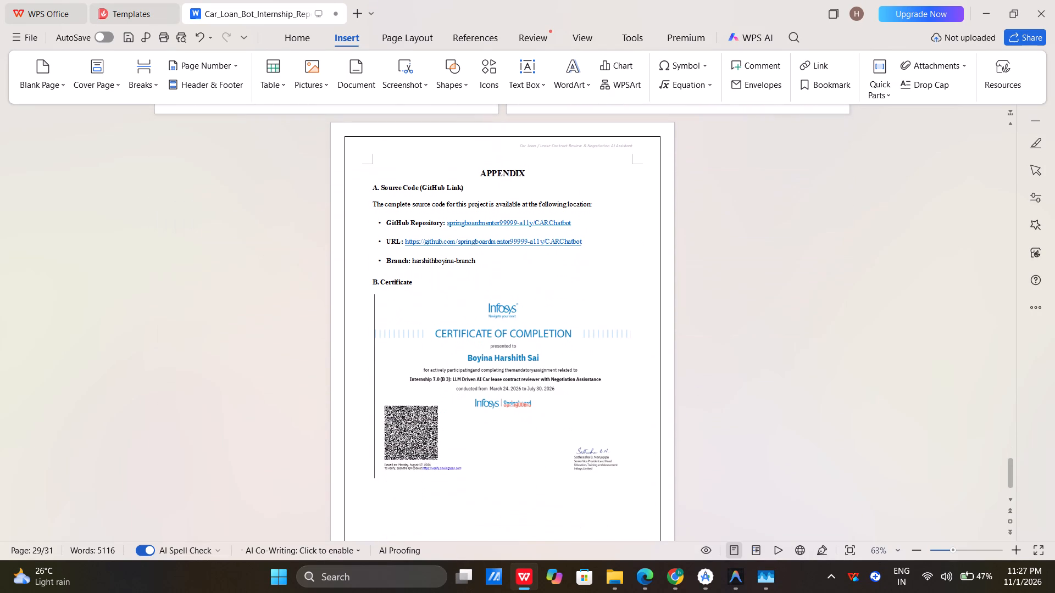
pyautogui.scroll(-1, 858, 307)
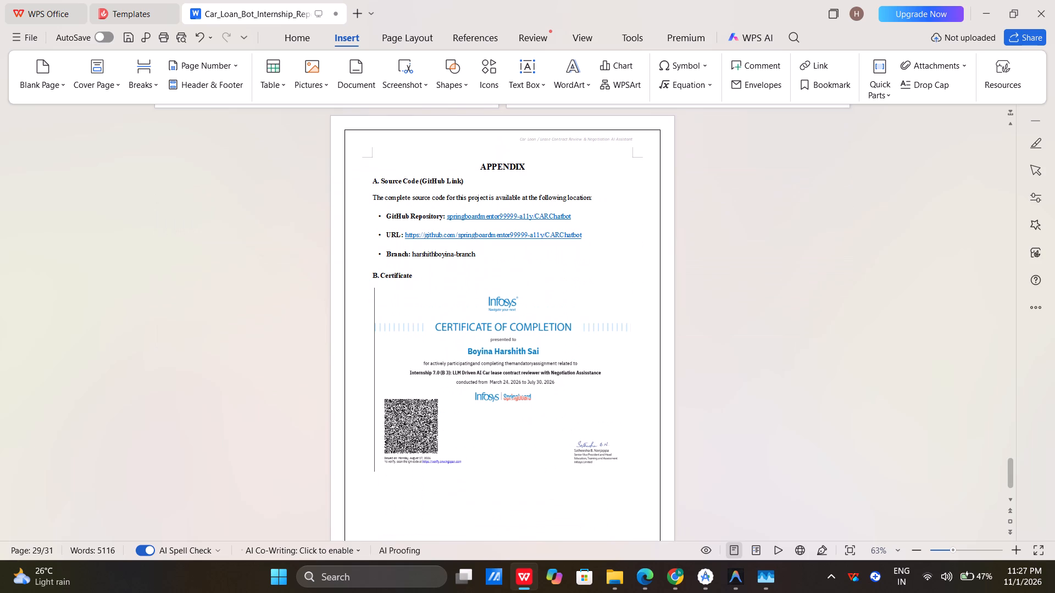
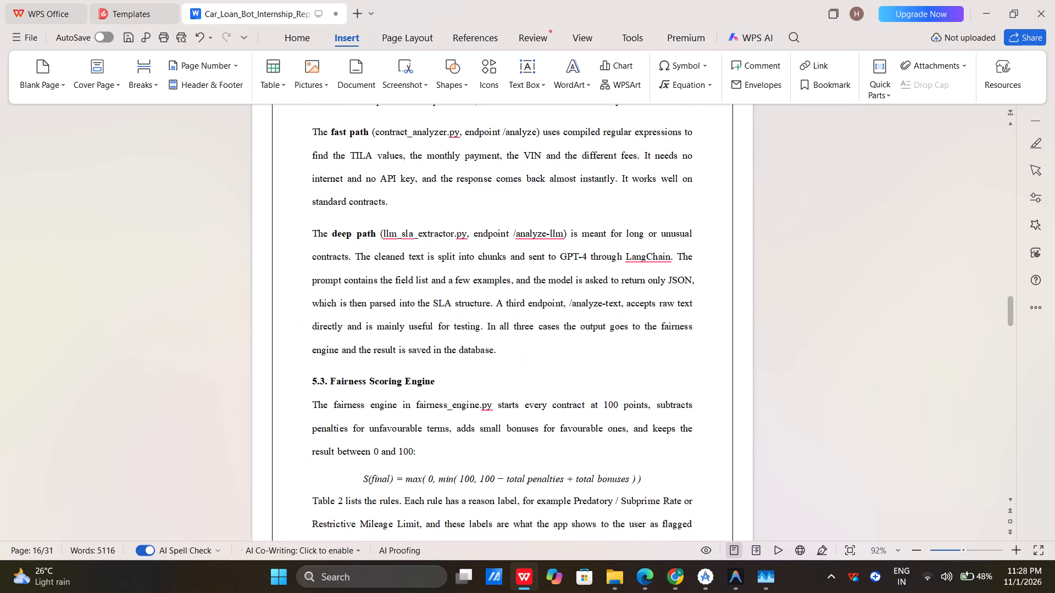
# Review the report from the Fairness Scoring Engine section through the backend setup commands to the Appendix source code links and certificate.
pyautogui.scroll(-16, 542, 347)
pyautogui.scroll(-10, 542, 347)
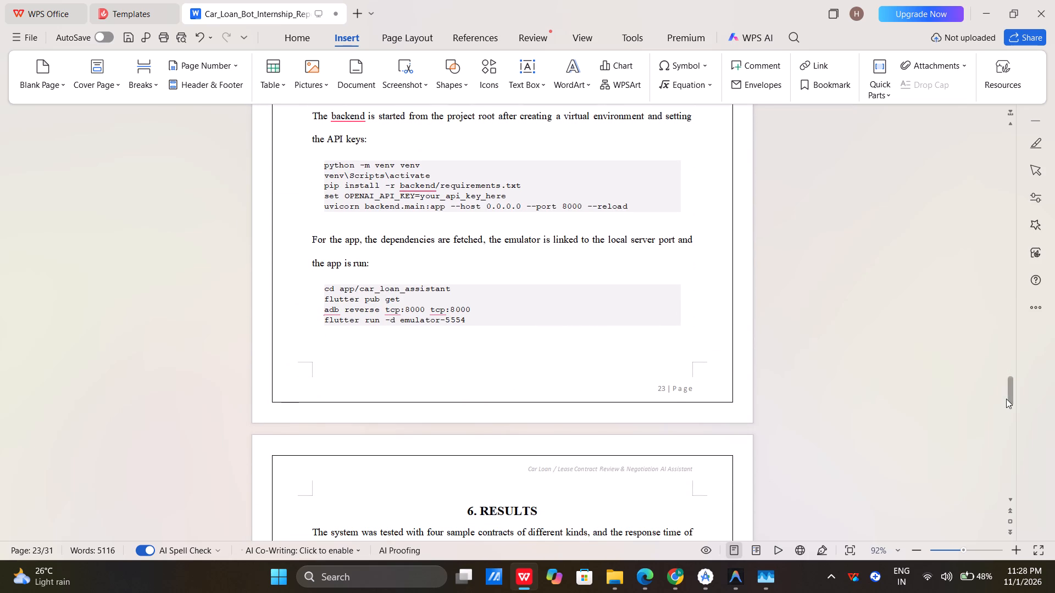
pyautogui.moveTo(1009, 396); pyautogui.dragTo(1020, 491)
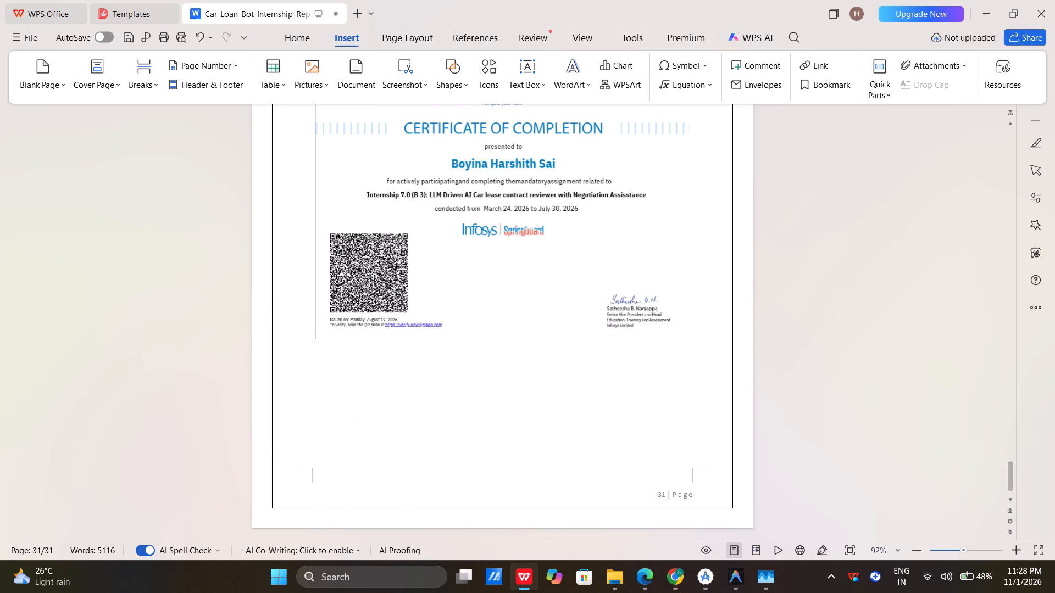
pyautogui.scroll(7, 574, 292)
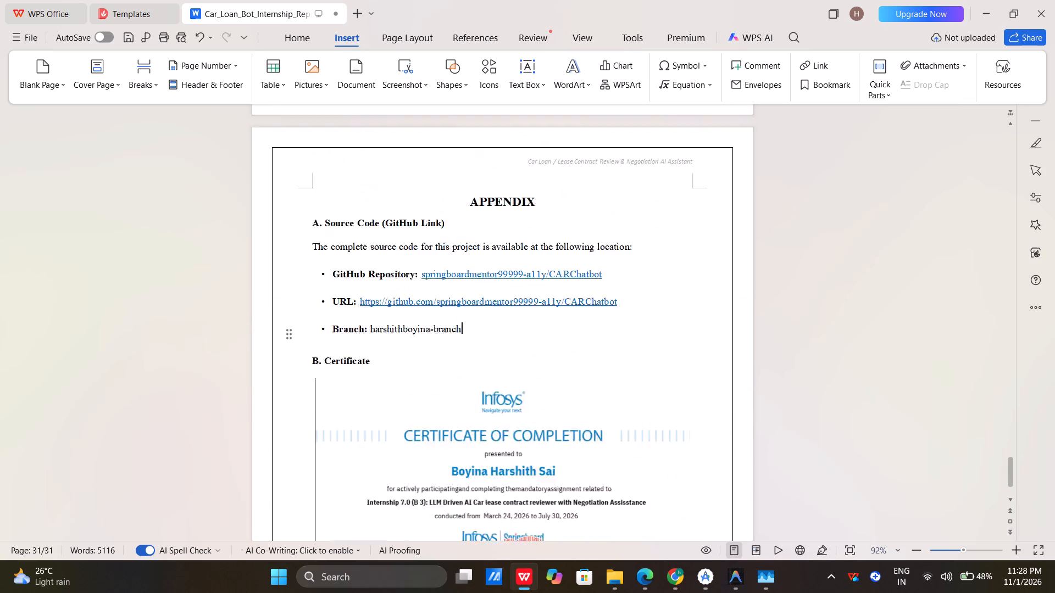
pyautogui.scroll(2, 574, 292)
pyautogui.scroll(-5, 574, 292)
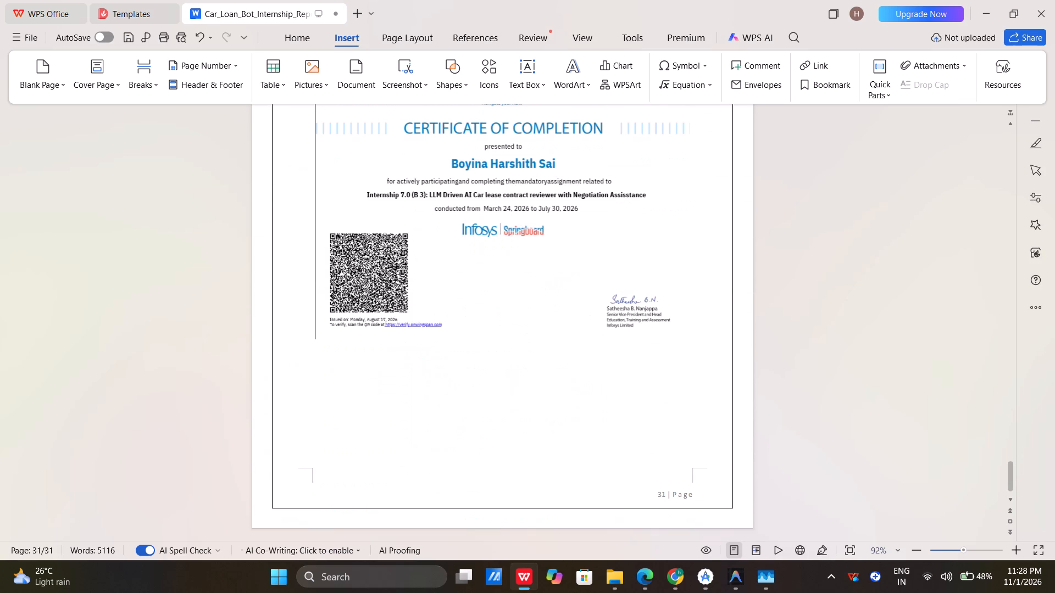
pyautogui.scroll(-2, 574, 292)
pyautogui.scroll(1, 574, 292)
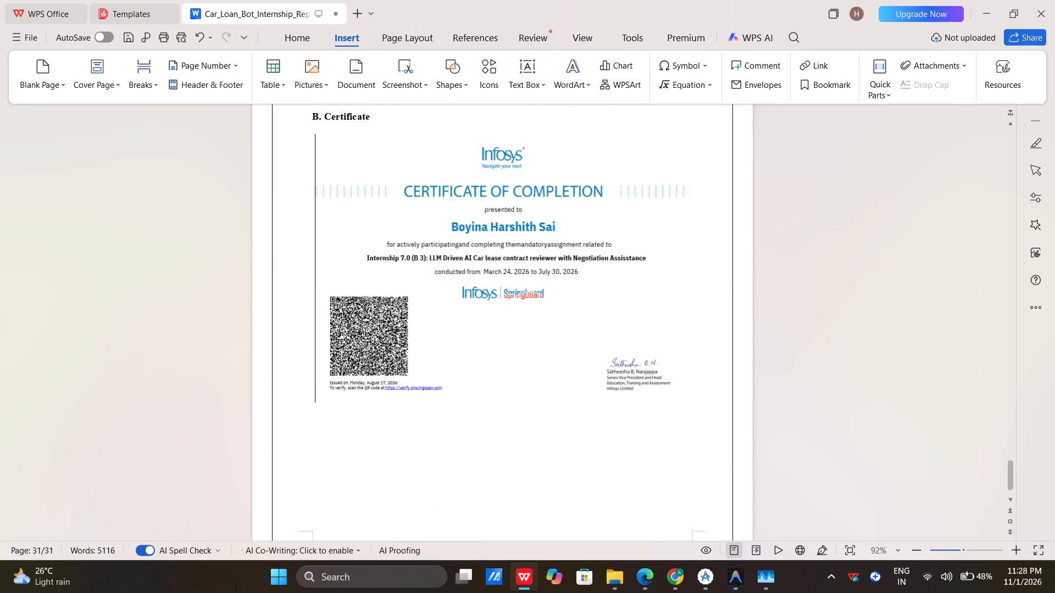
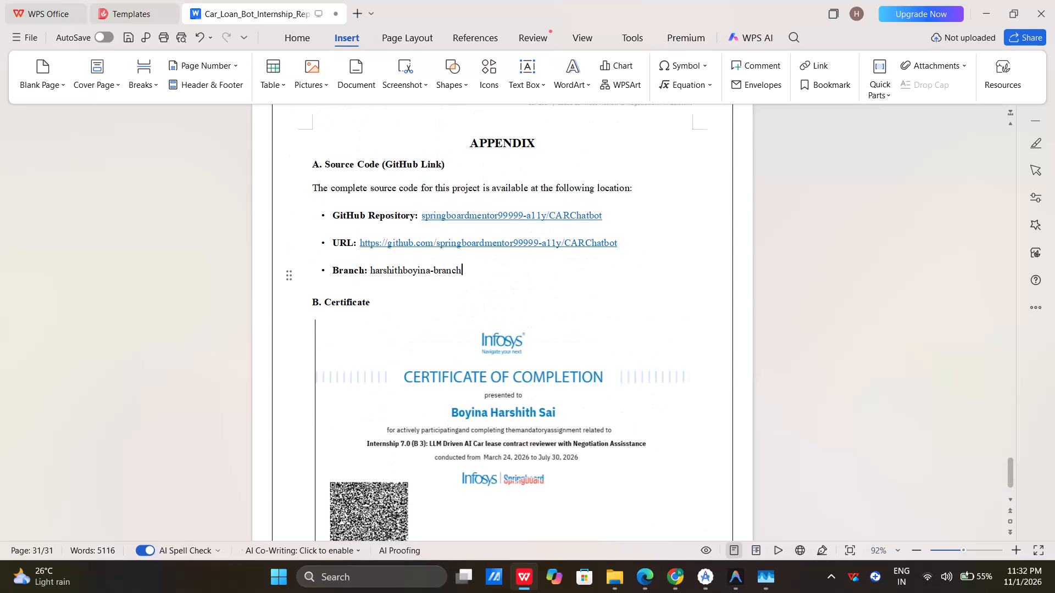
# Review the pages from the Appendix back through References and Conclusion to the folder structure screenshot, and return to the certificate.
pyautogui.scroll(8, 575, 203)
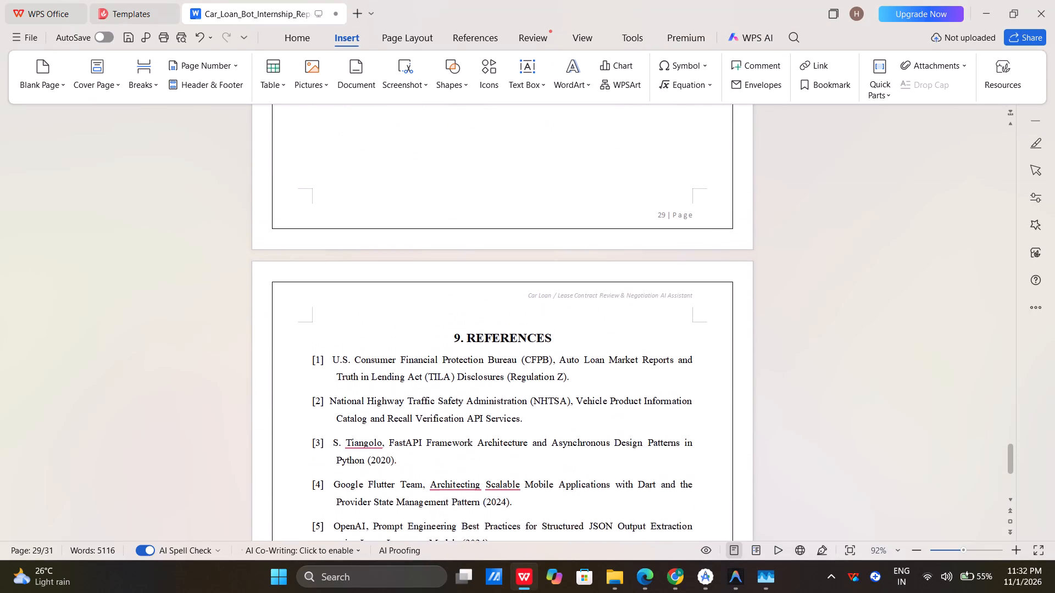
pyautogui.scroll(5, 575, 203)
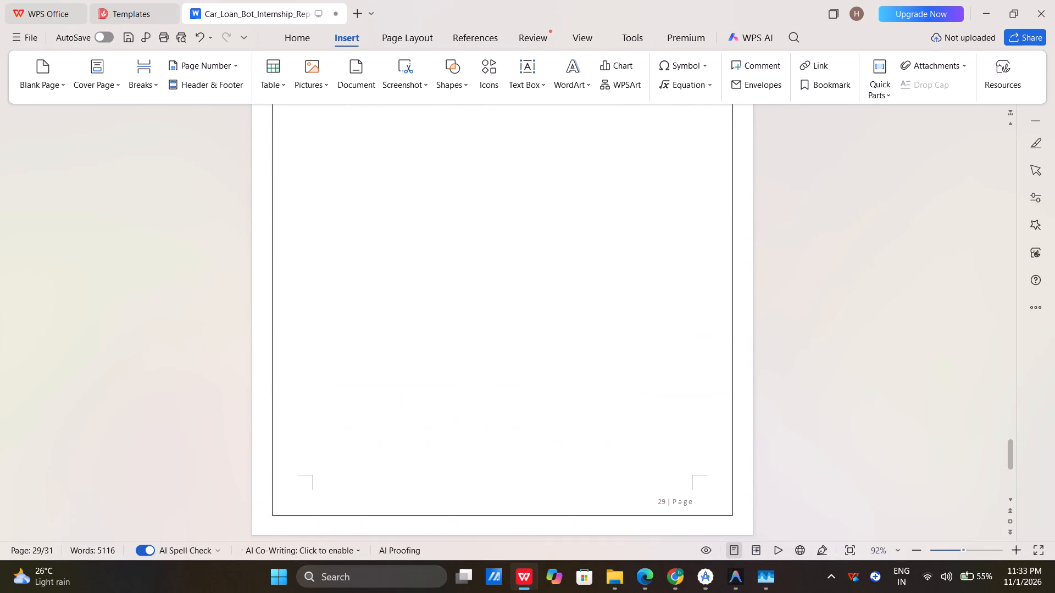
pyautogui.scroll(14, 575, 203)
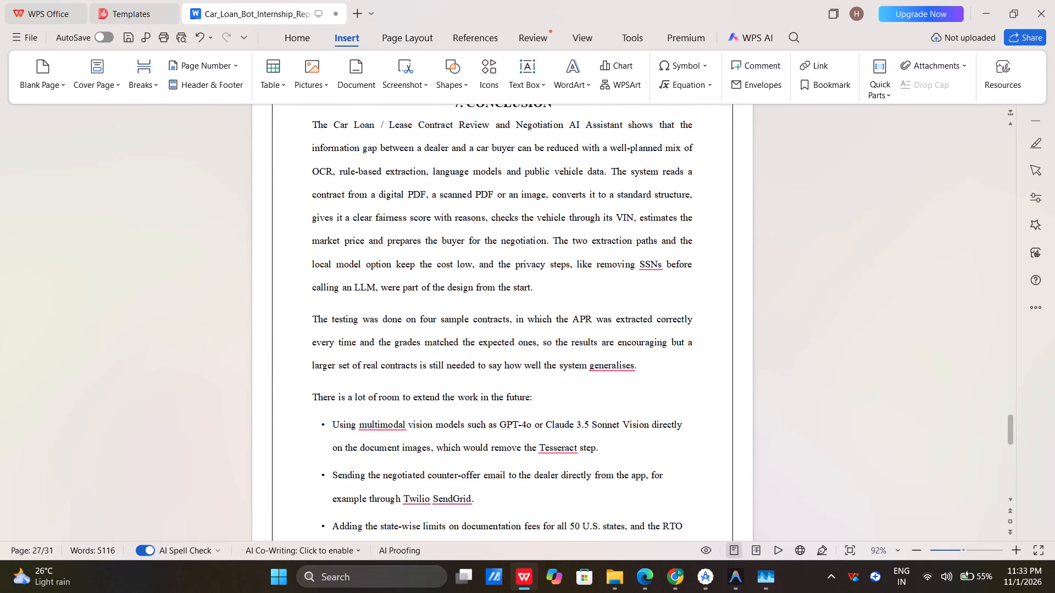
pyautogui.scroll(4, 575, 203)
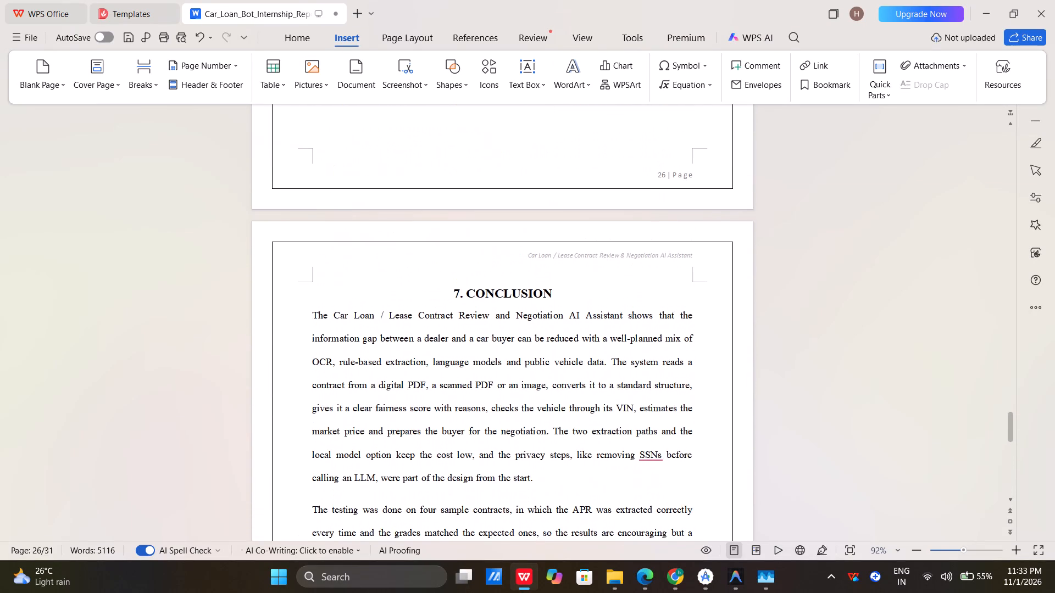
pyautogui.scroll(4, 575, 203)
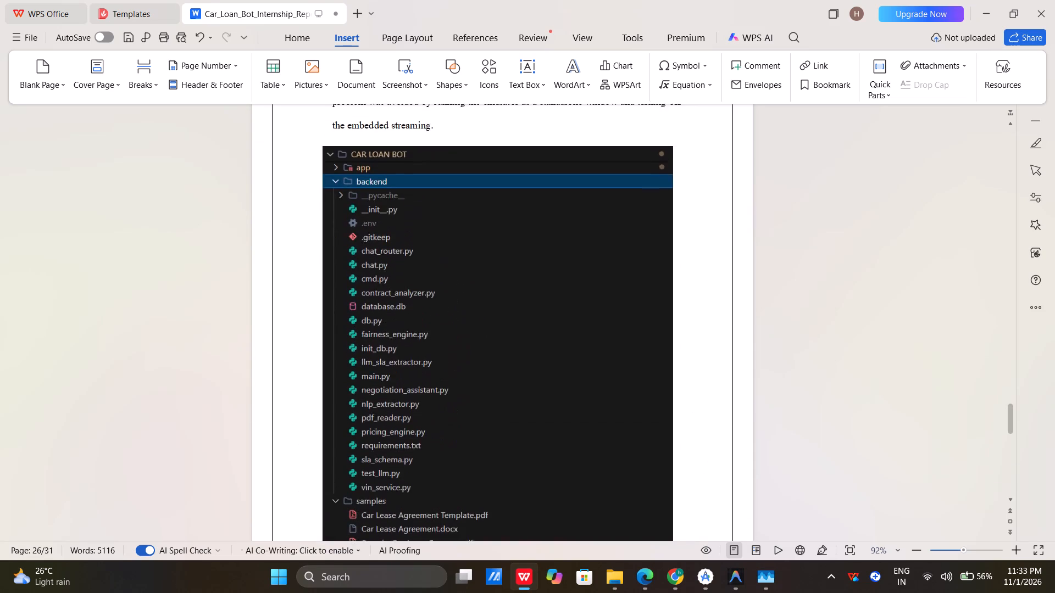
pyautogui.scroll(3, 580, 193)
pyautogui.scroll(-9, 580, 193)
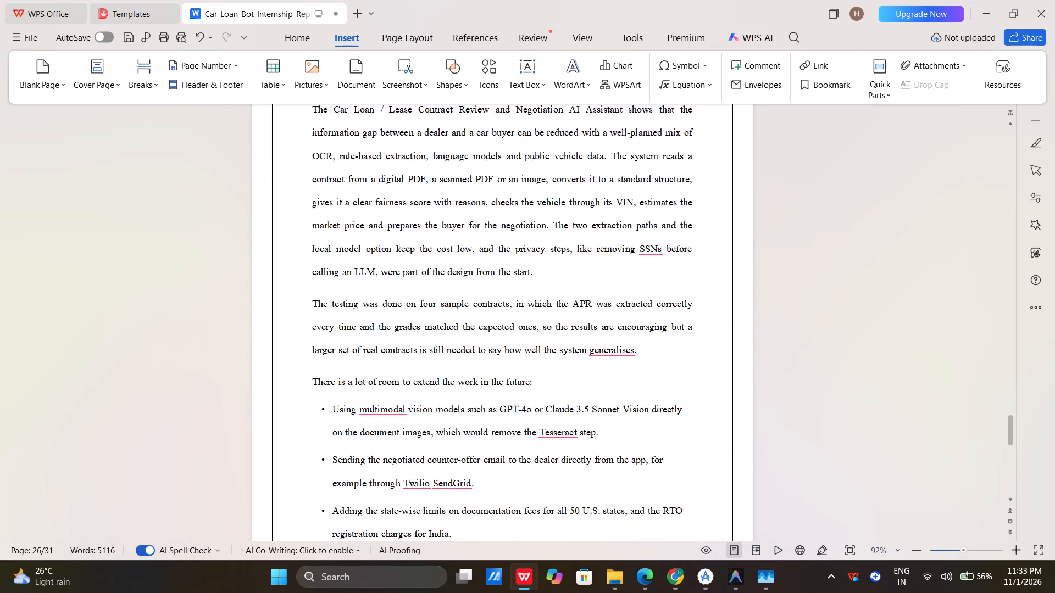
pyautogui.scroll(-10, 580, 193)
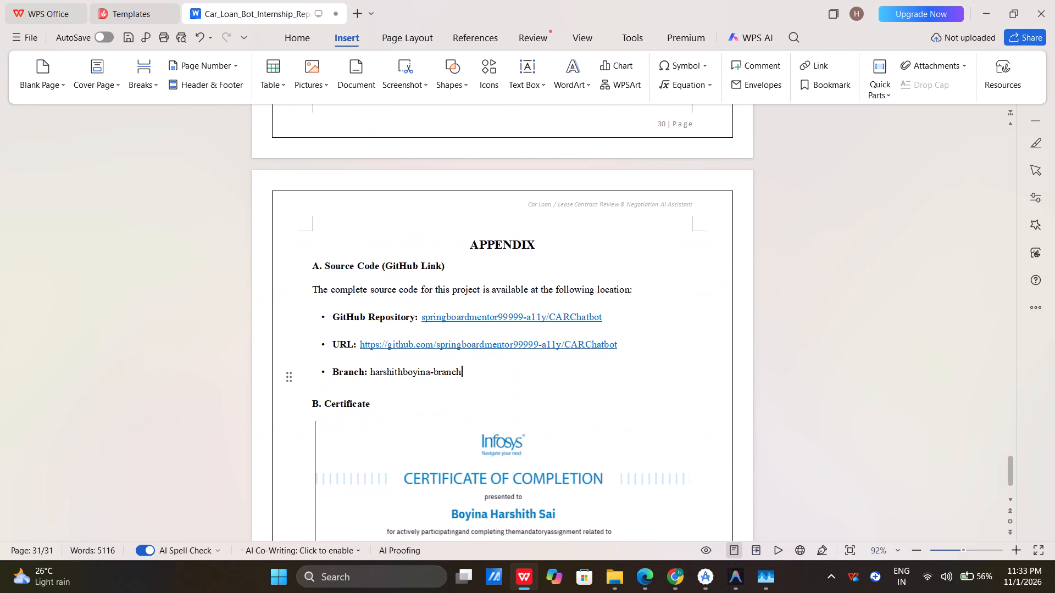
pyautogui.scroll(-5, 580, 193)
pyautogui.scroll(-2, 590, 147)
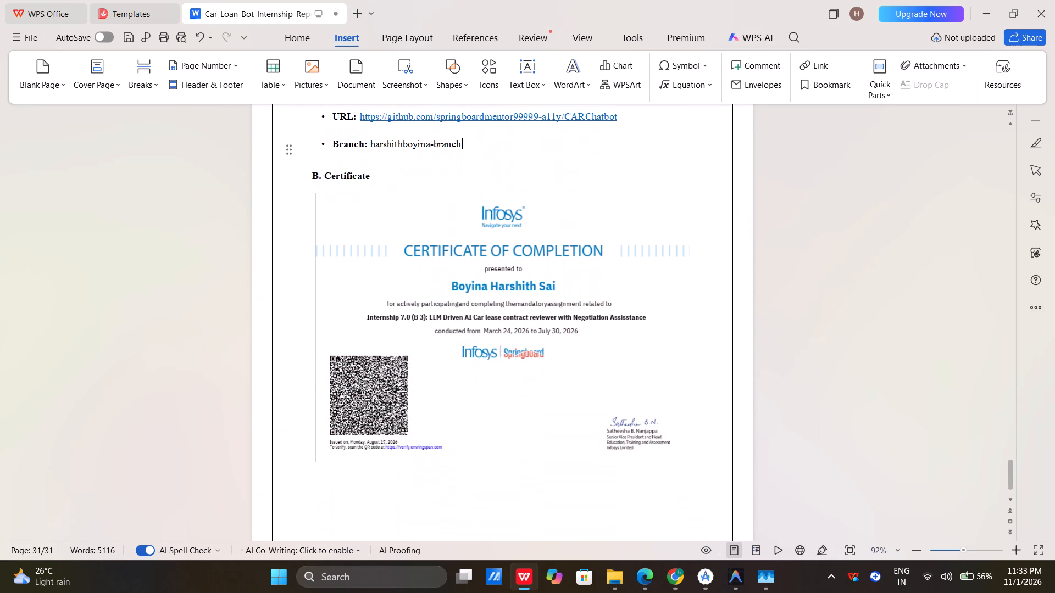
# Select the certificate image under B. Certificate in the Appendix.
pyautogui.click(576, 381)
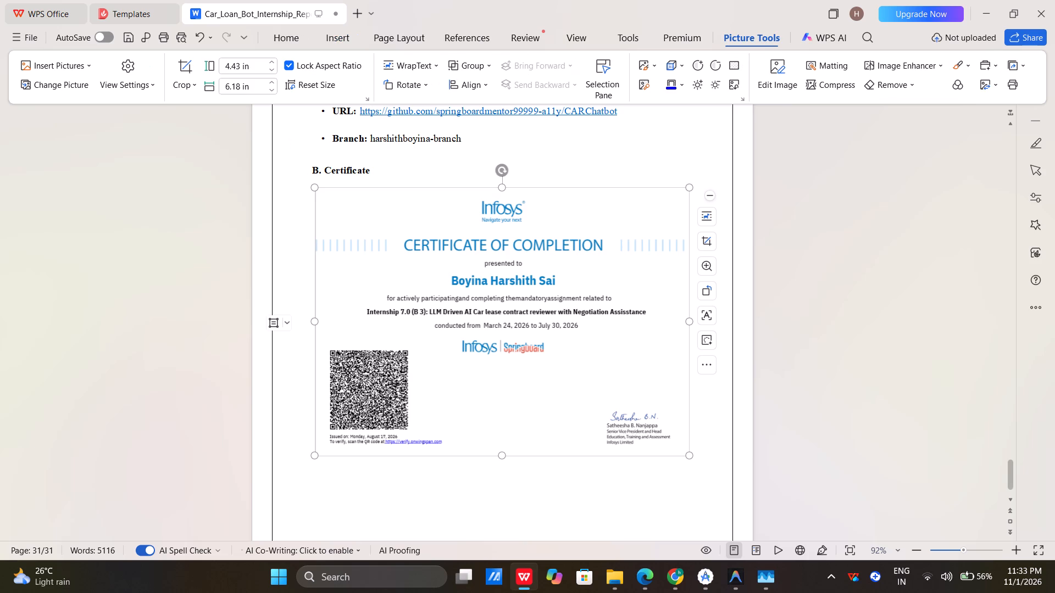
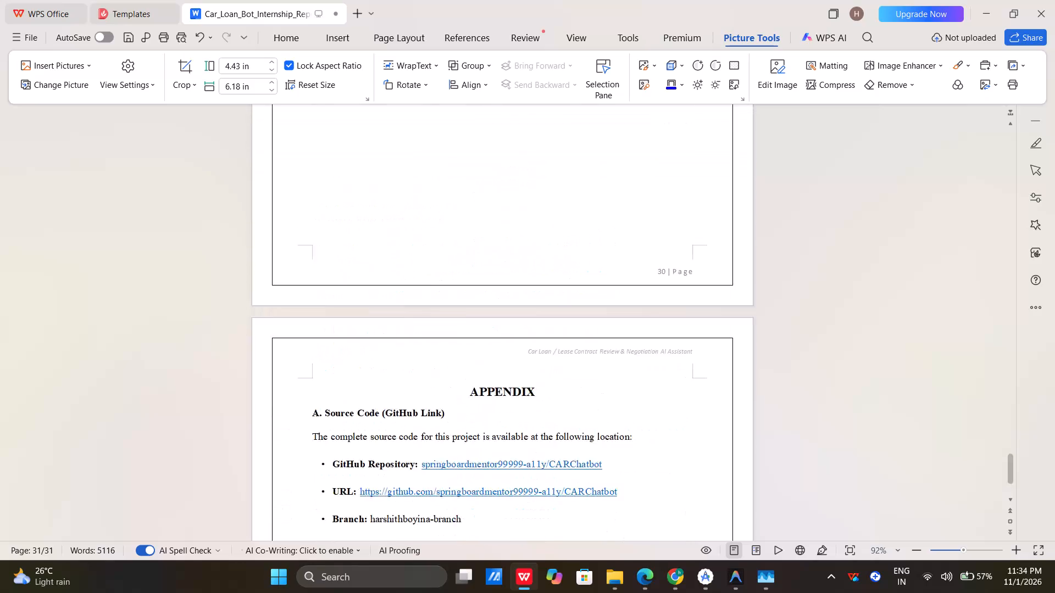
# Review the report pages from the Appendix back through the results and methodology chapters to the Acknowledgement page.
pyautogui.scroll(19, 576, 381)
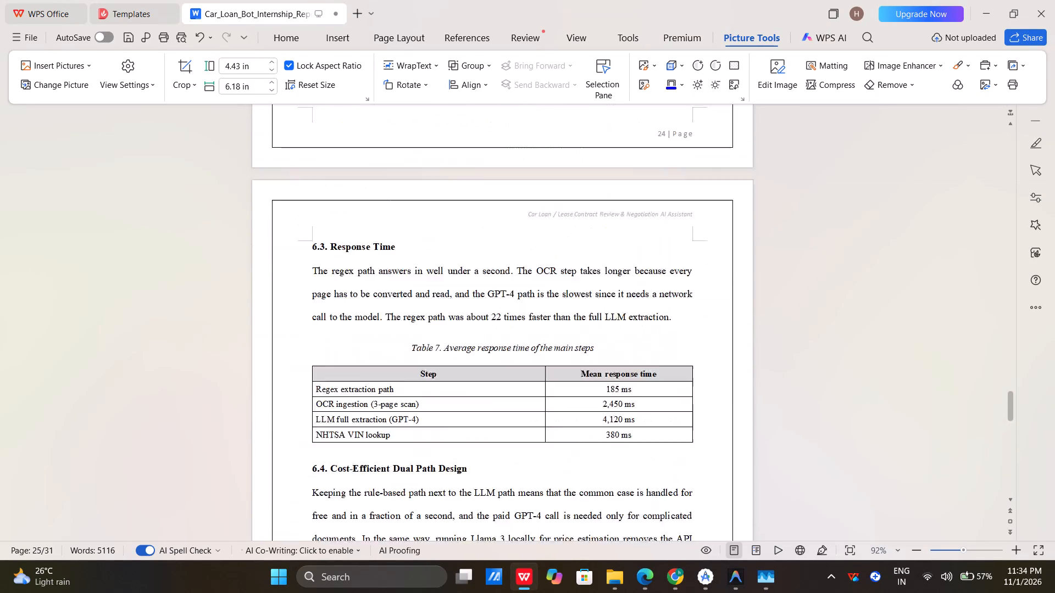
pyautogui.scroll(19, 576, 381)
pyautogui.scroll(5, 576, 381)
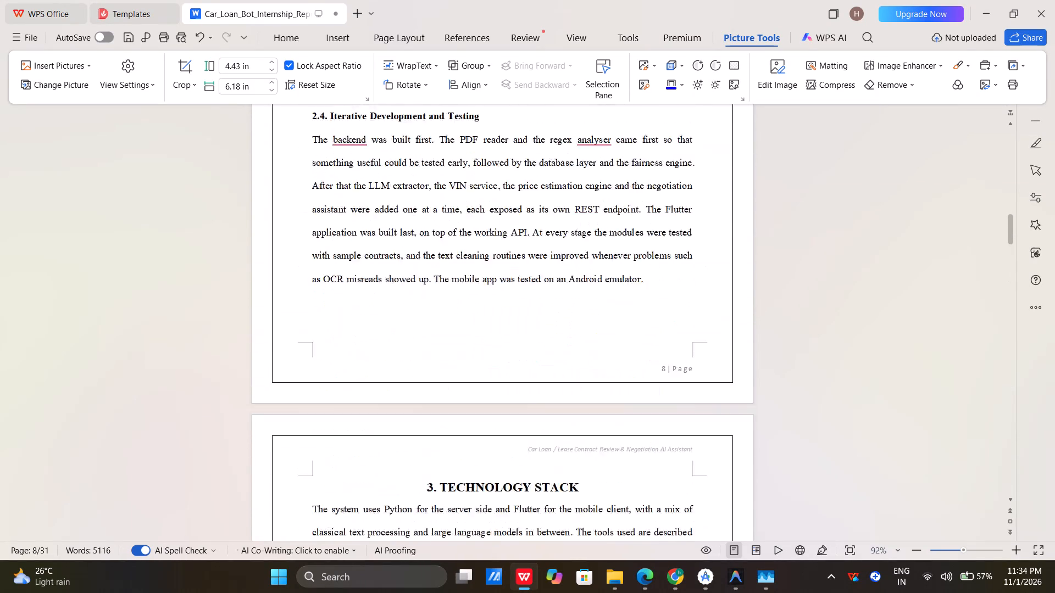
pyautogui.scroll(18, 576, 381)
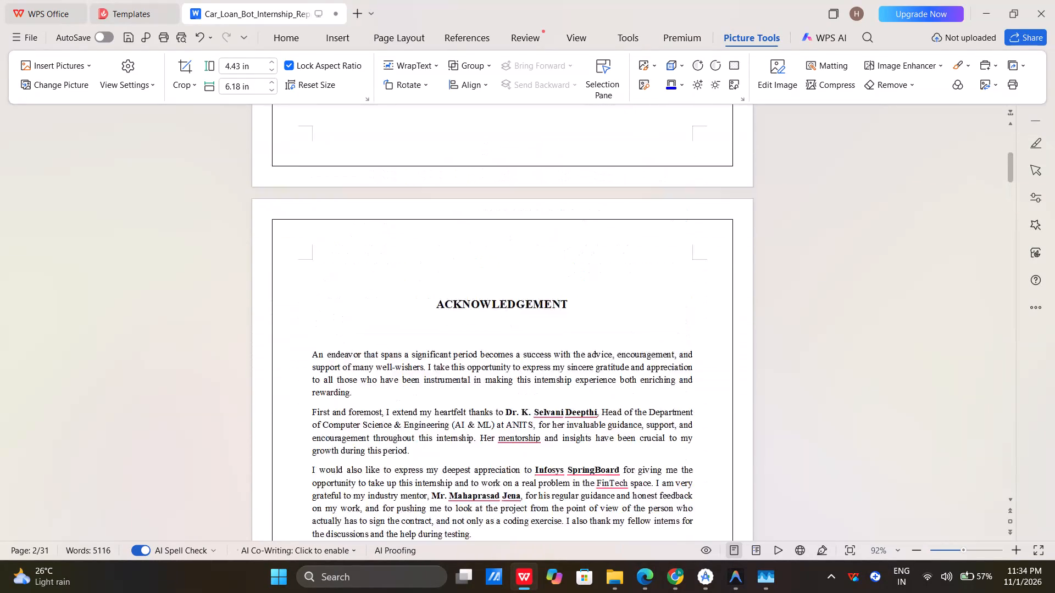
# Save a copy of the report as a Microsoft Word Document (*.docx) in Downloads, adding " 2" after "with_figures" in the file name.
pyautogui.click(29, 35)
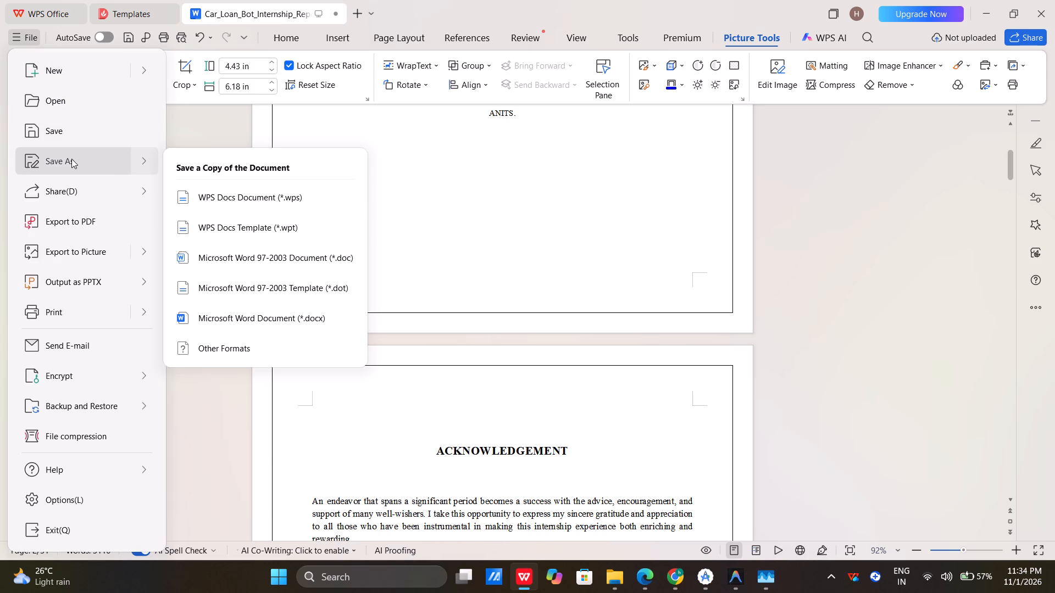
pyautogui.click(138, 159)
pyautogui.click(234, 313)
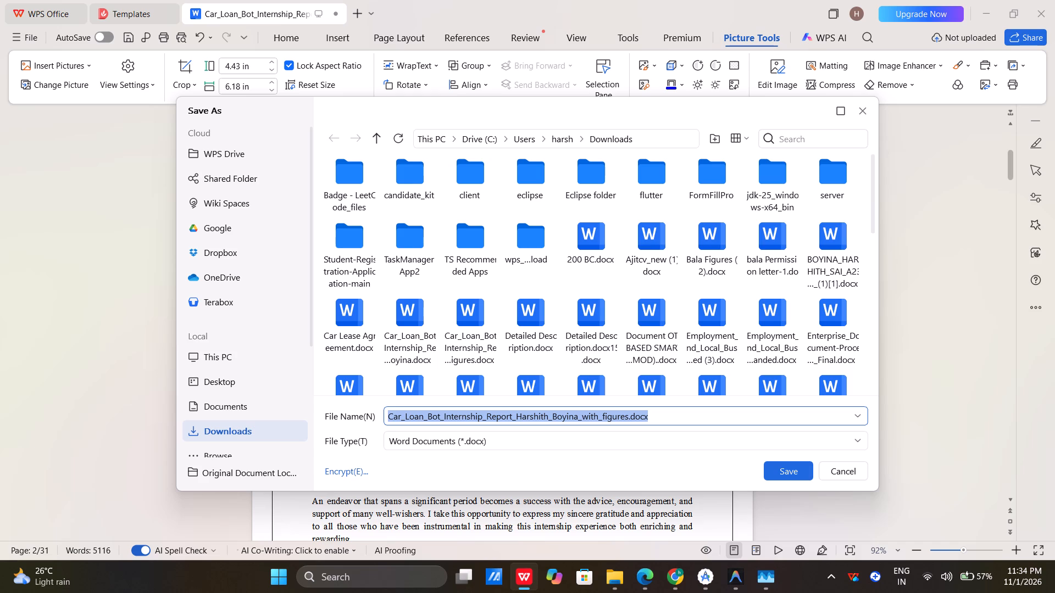
pyautogui.click(668, 415)
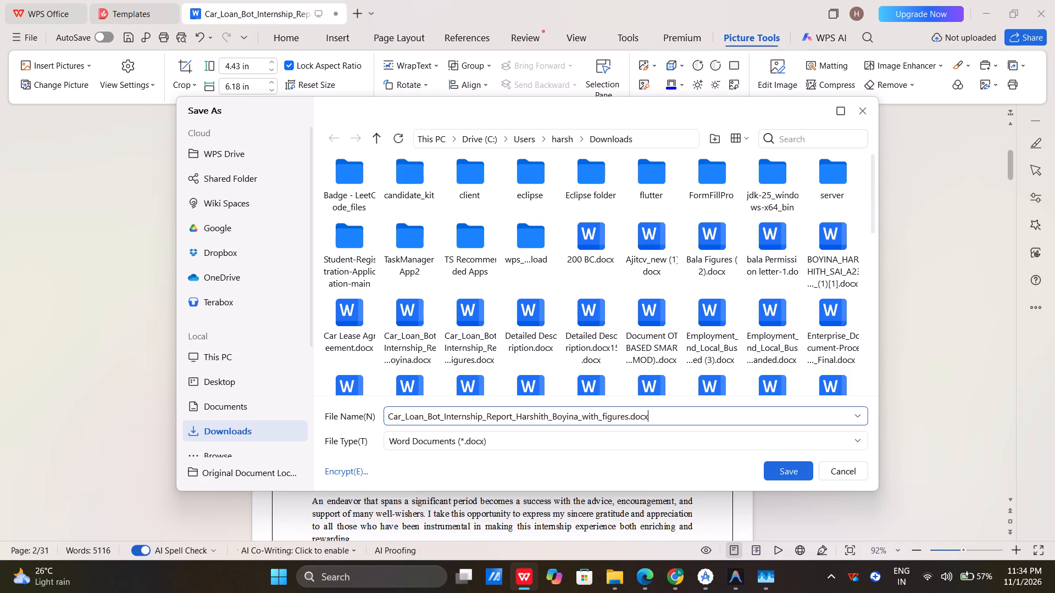
pyautogui.click(629, 416)
pyautogui.press('space')
pyautogui.press('2')
pyautogui.click(788, 468)
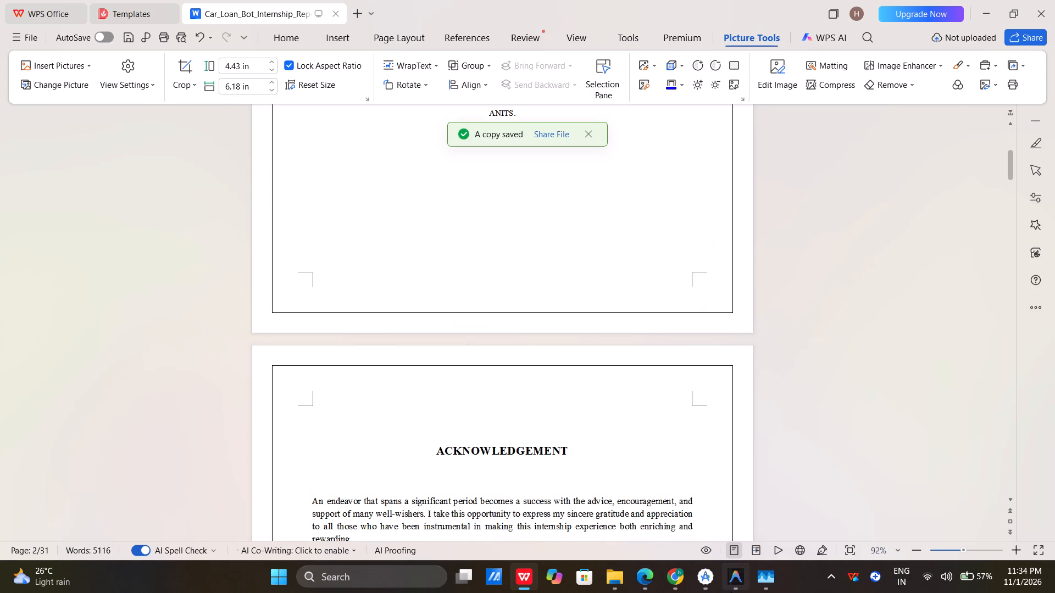
# Switch to the Downloads folder in File Explorer and open the report copy ending in "with_figures 2" with Word.
pyautogui.click(618, 582)
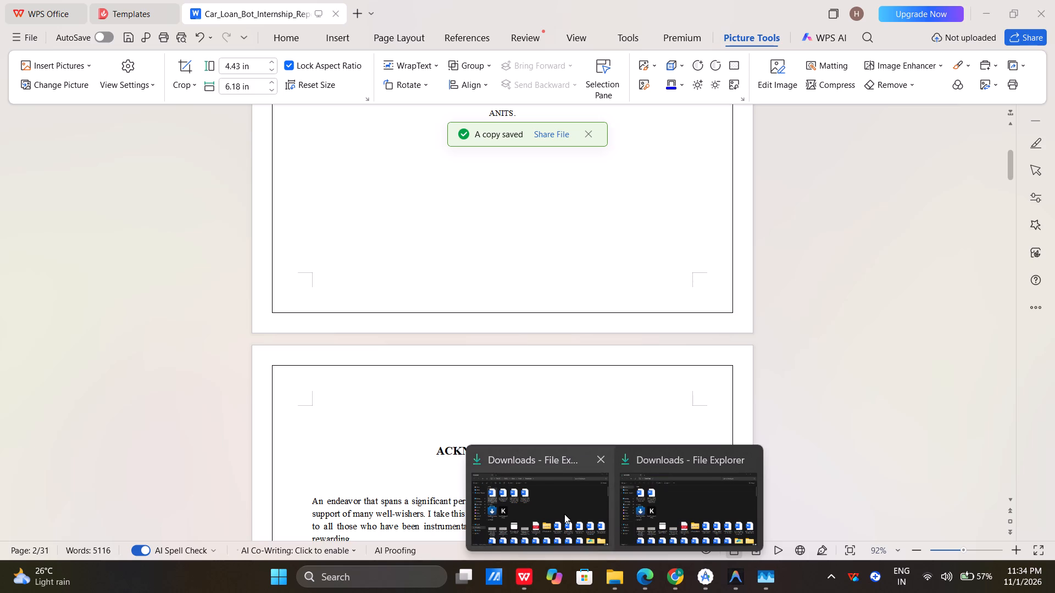
pyautogui.click(564, 514)
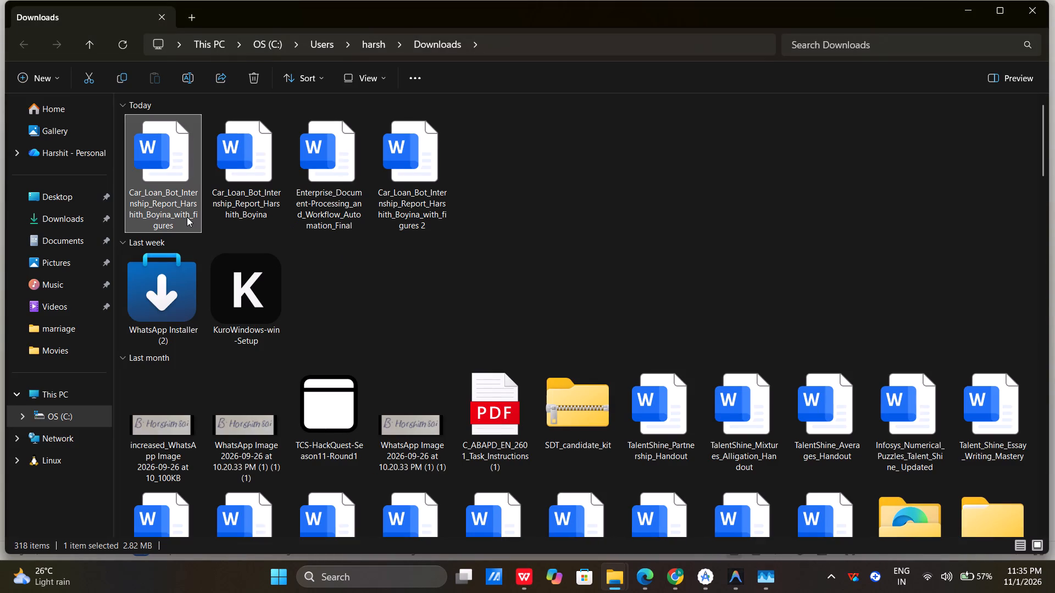
pyautogui.rightClick(393, 215)
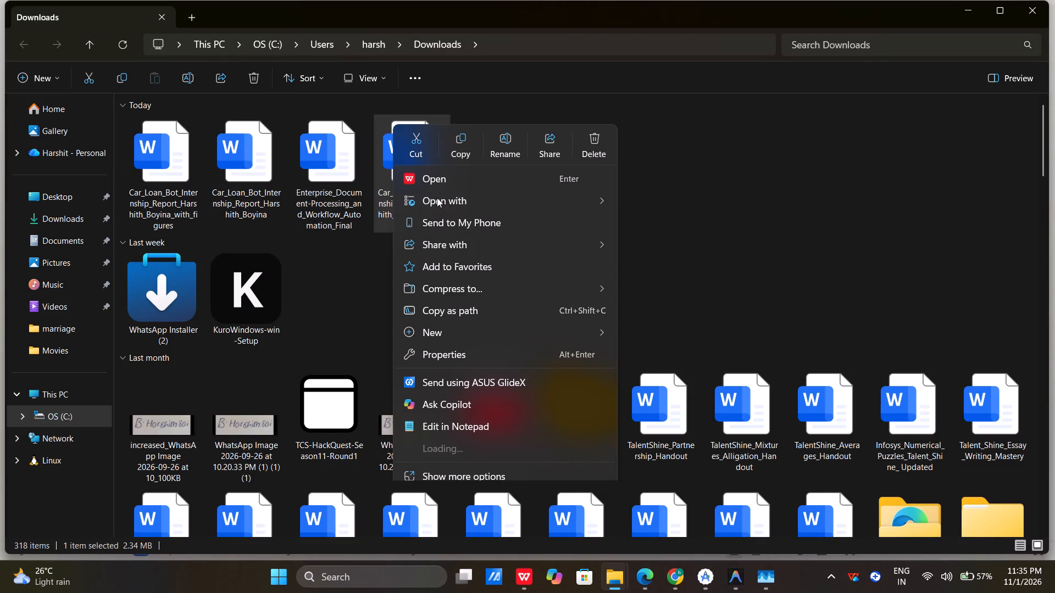
pyautogui.click(437, 197)
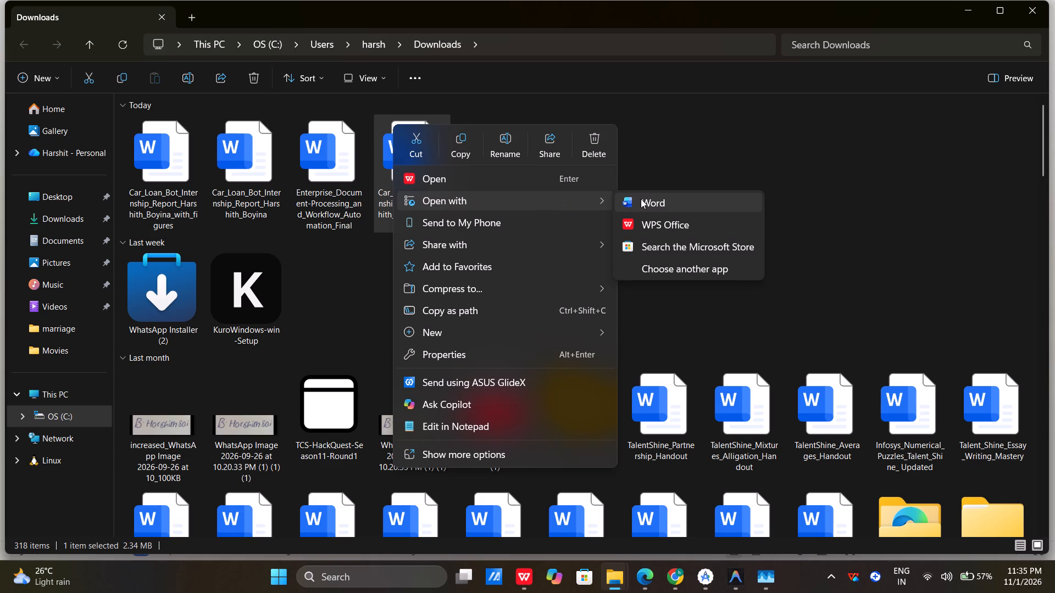
pyautogui.click(641, 199)
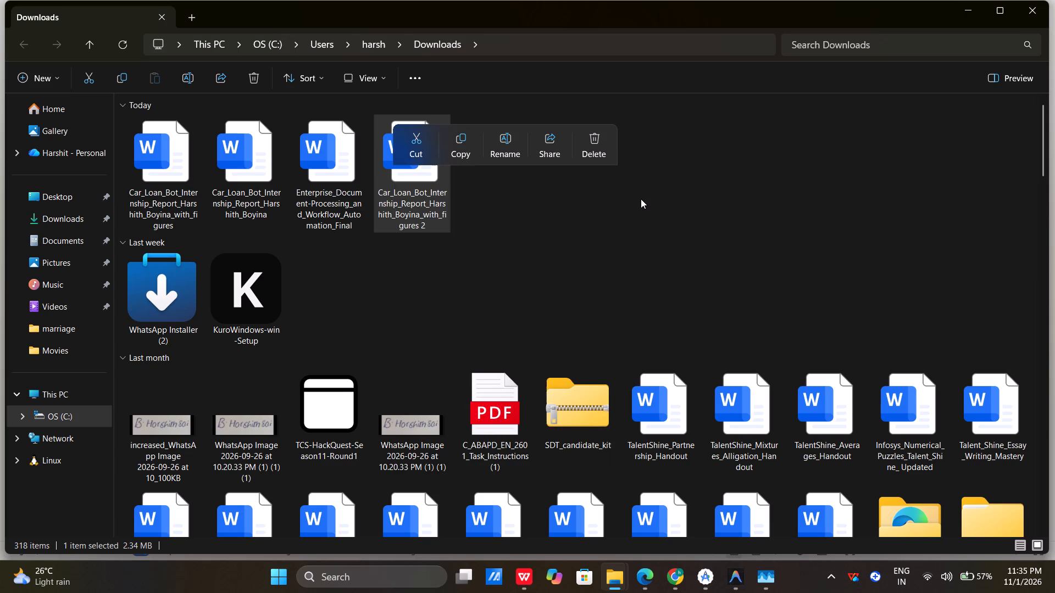
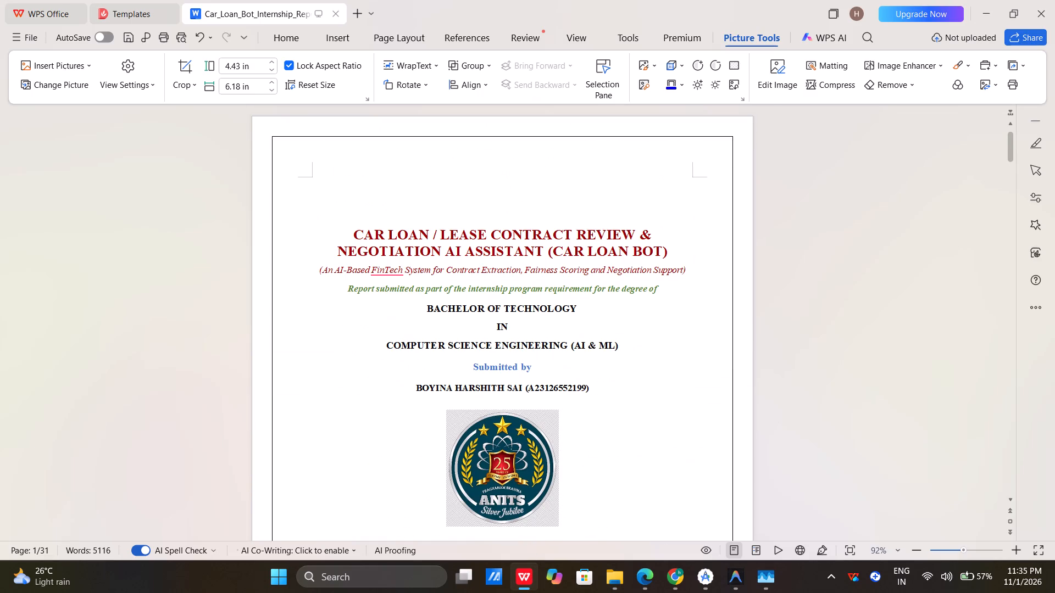
# Review the report copy's title page, Bonafide Certificate page and Acknowledgement page.
pyautogui.scroll(-1, 524, 379)
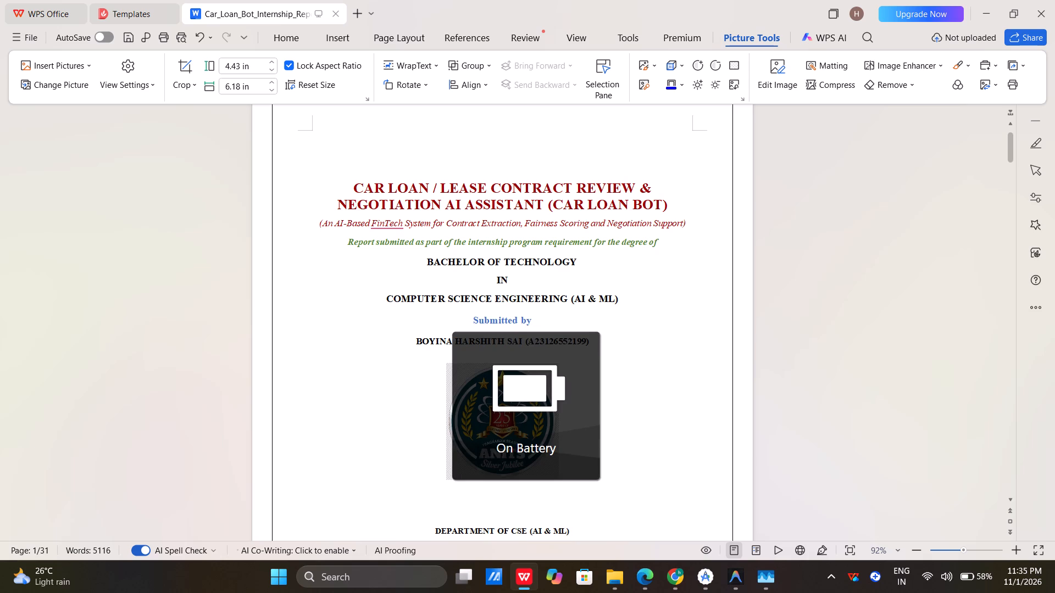
pyautogui.click(456, 125)
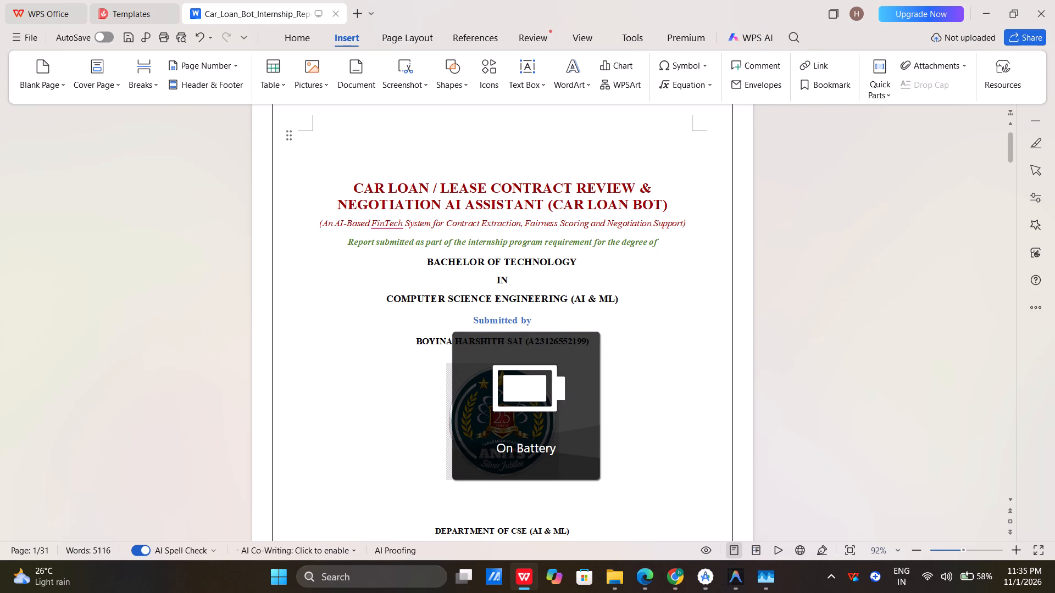
pyautogui.click(353, 440)
pyautogui.scroll(-10, 353, 440)
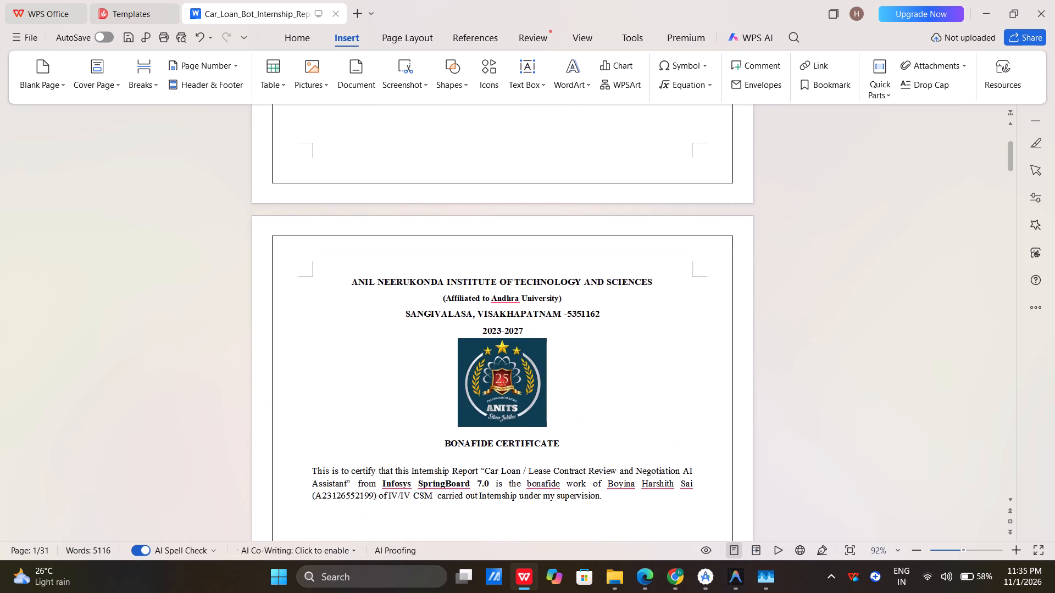
pyautogui.scroll(-3, 337, 311)
pyautogui.scroll(-2, 327, 228)
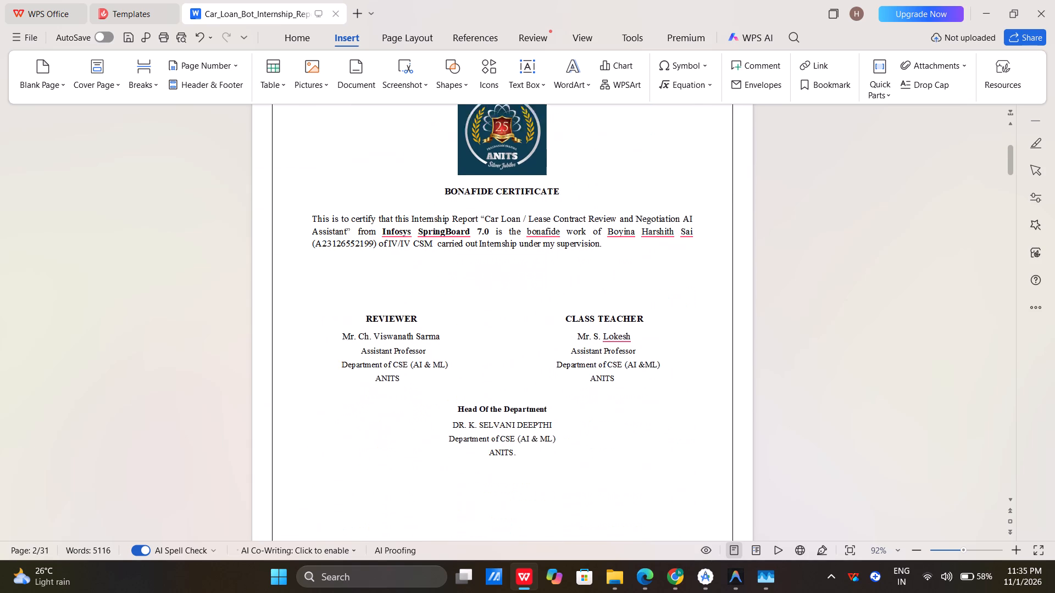
pyautogui.scroll(-1, 327, 228)
pyautogui.scroll(-1, 479, 421)
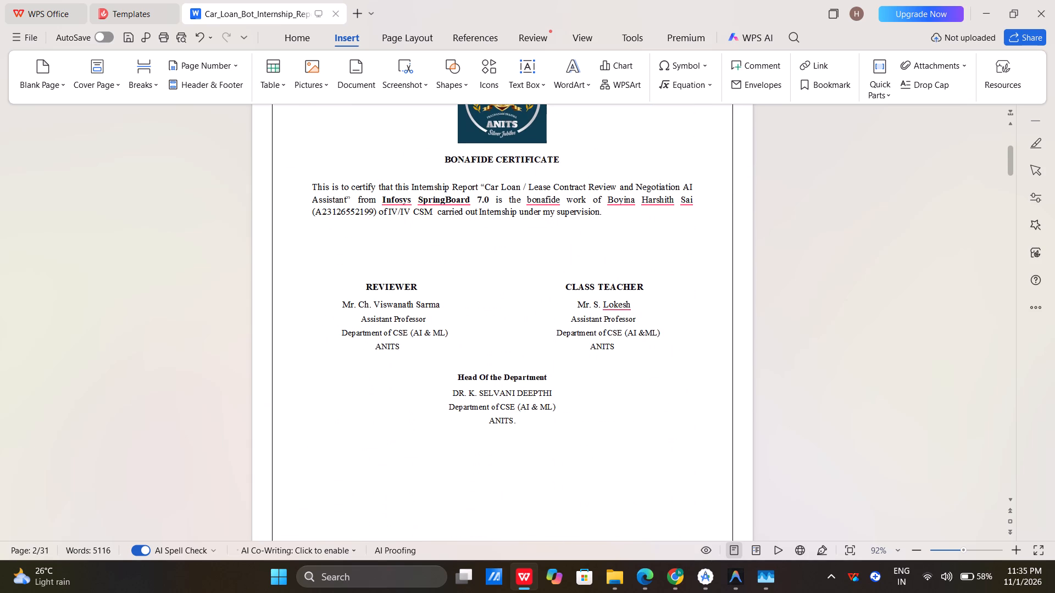
pyautogui.scroll(-4, 479, 421)
pyautogui.scroll(-1, 442, 293)
pyautogui.scroll(-1, 418, 202)
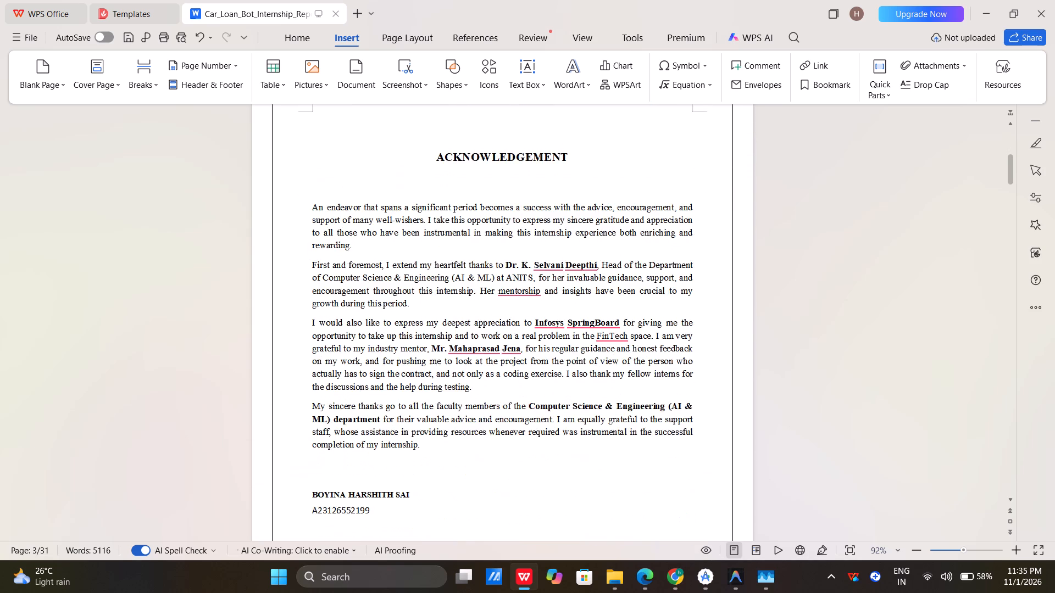
pyautogui.scroll(-2, 418, 202)
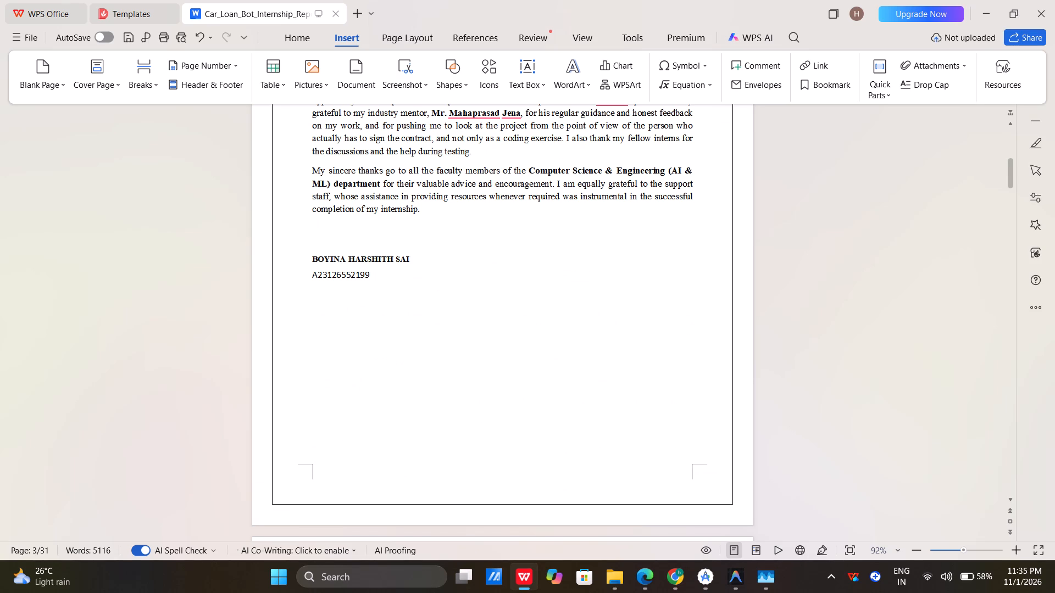
# Examine the report's table of contents, down to the Appendix entries and the start of the Introduction.
pyautogui.scroll(-6, 322, 125)
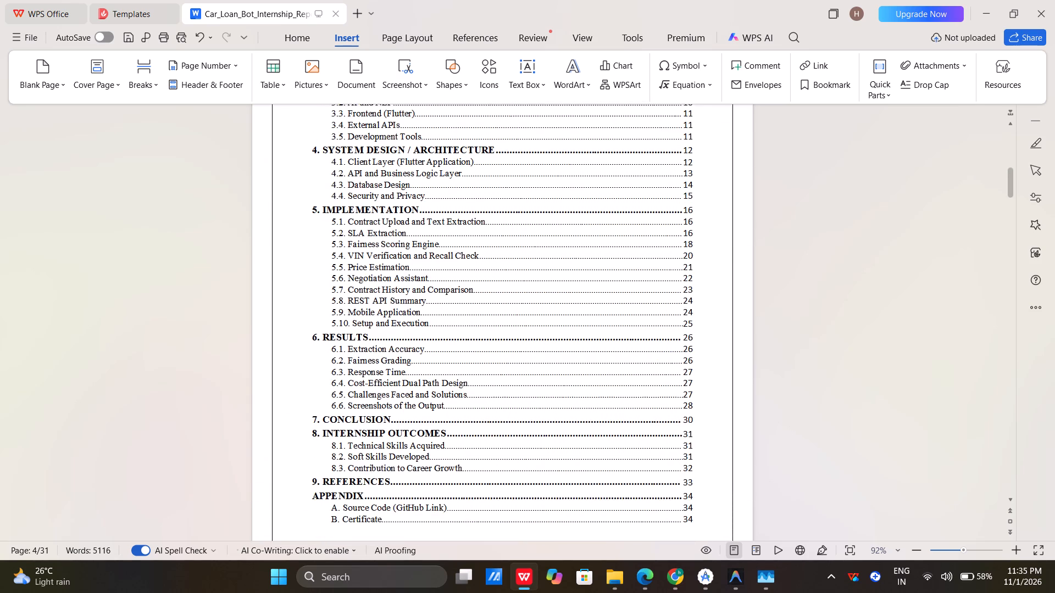
pyautogui.scroll(-3, 322, 125)
pyautogui.scroll(-5, 285, 0)
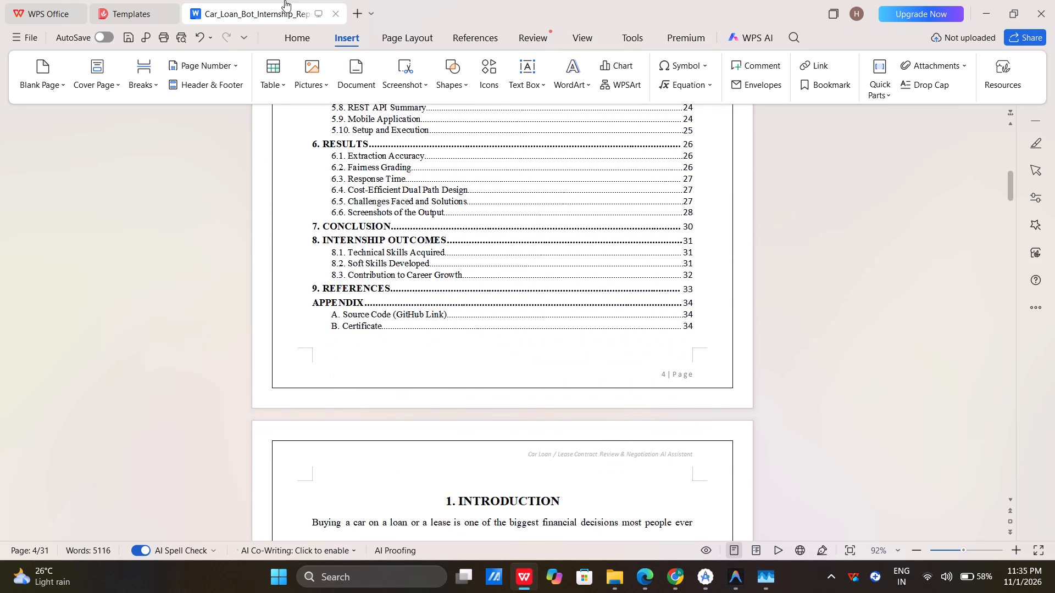
pyautogui.scroll(-2, 285, 0)
pyautogui.scroll(-4, 335, 143)
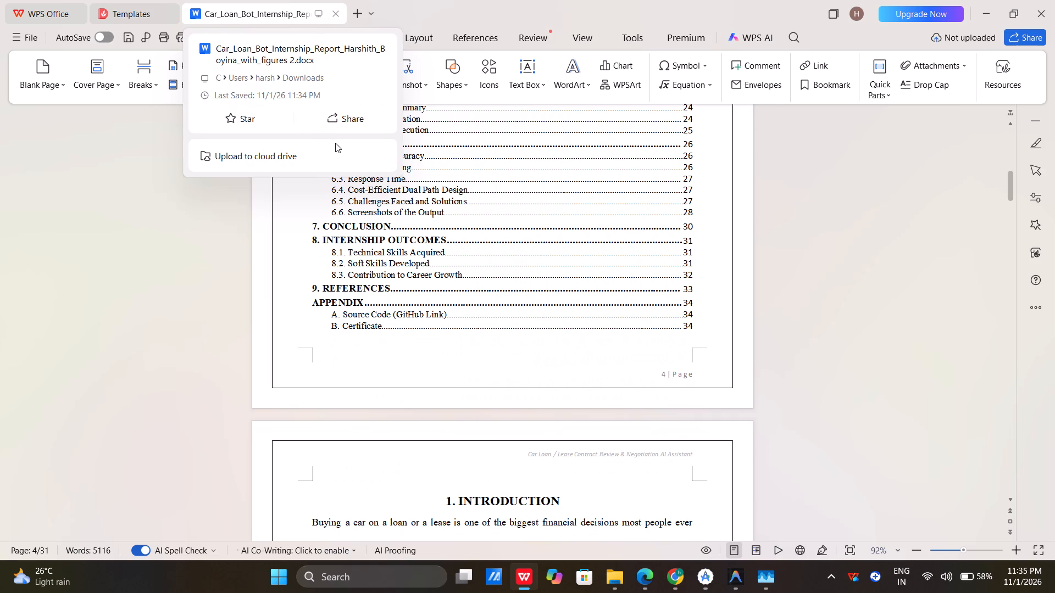
# Review the Technology Stack chapter, from the Backend section through AI and NLP and Frontend to Development Tools.
pyautogui.scroll(-12, 519, 484)
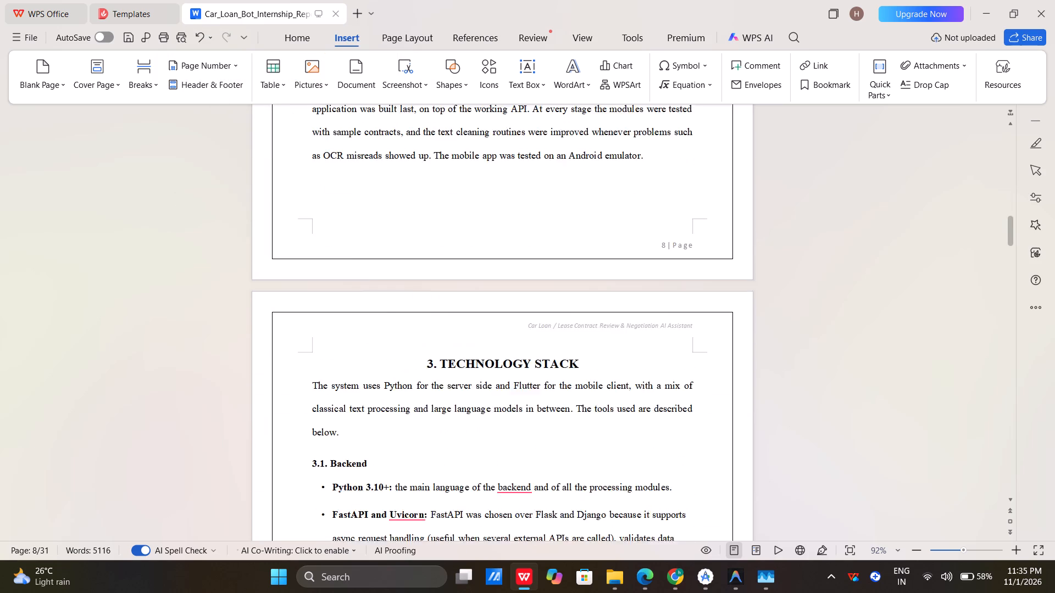
pyautogui.scroll(-1, 511, 454)
pyautogui.scroll(9, 511, 454)
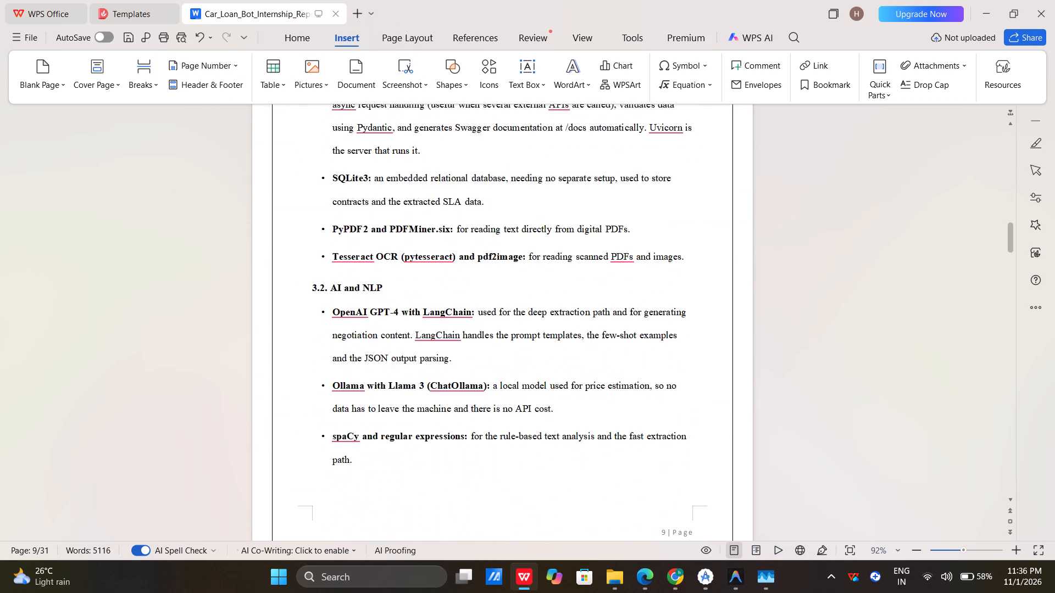
pyautogui.scroll(4, 511, 454)
pyautogui.scroll(-5, 506, 383)
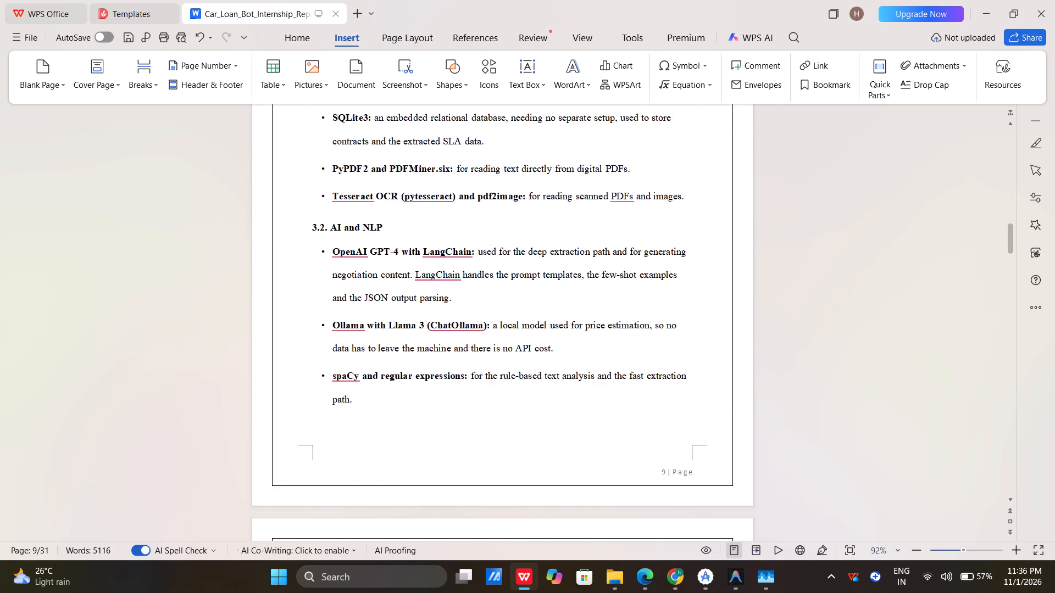
pyautogui.scroll(-1, 506, 383)
pyautogui.scroll(7, 506, 383)
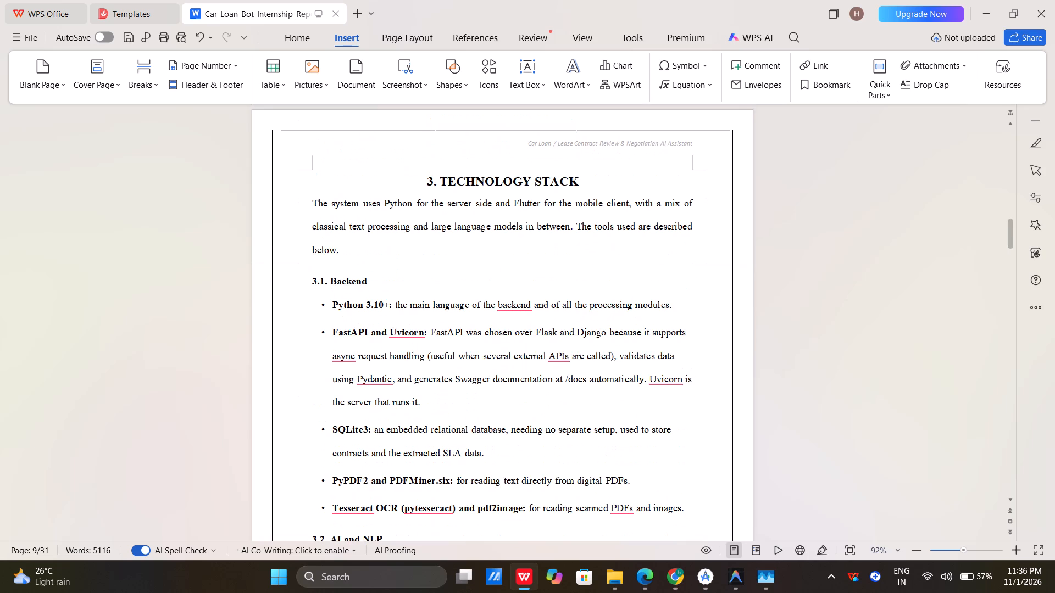
pyautogui.click(314, 183)
pyautogui.scroll(-3, 548, 345)
pyautogui.scroll(-3, 425, 0)
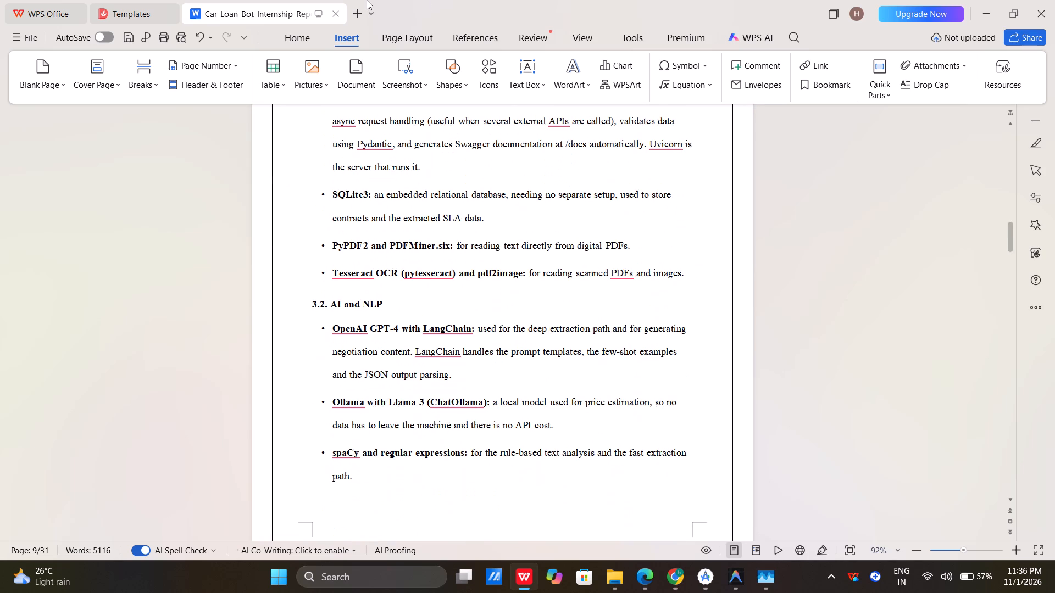
pyautogui.scroll(-1, 367, 0)
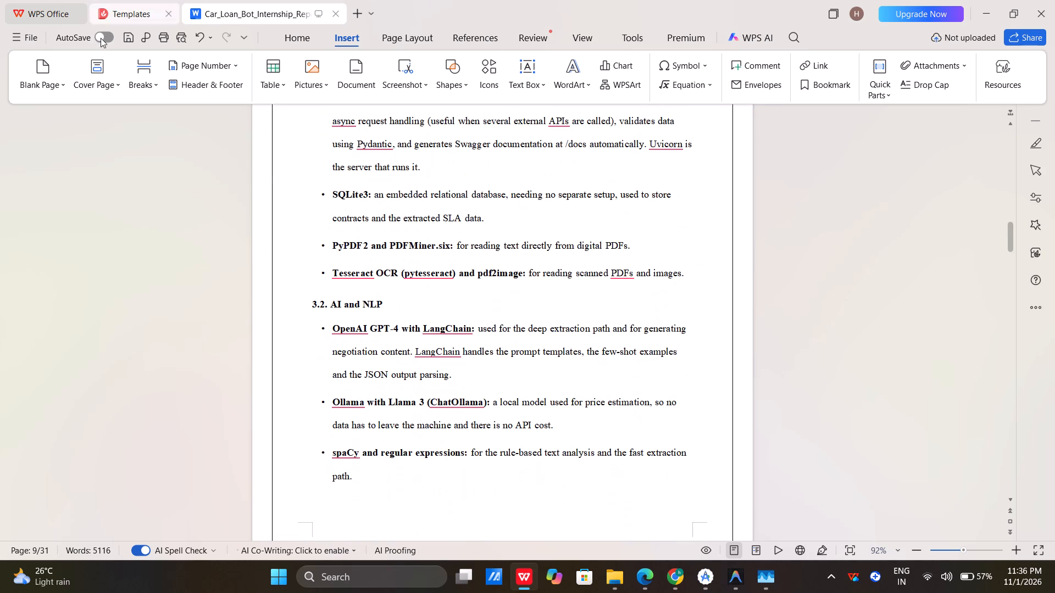
pyautogui.scroll(-6, 422, 253)
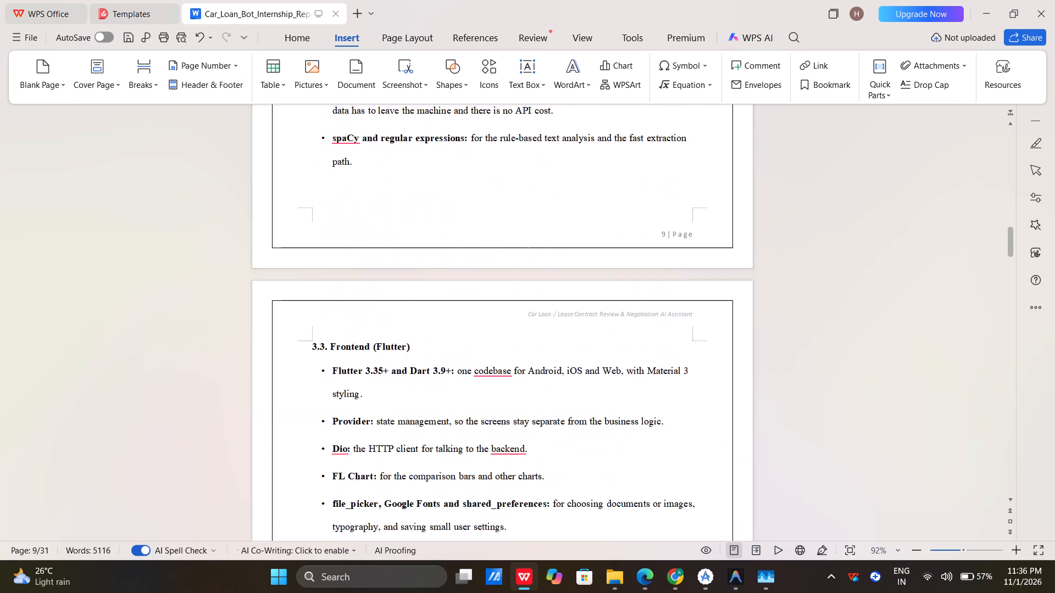
pyautogui.scroll(-1, 422, 253)
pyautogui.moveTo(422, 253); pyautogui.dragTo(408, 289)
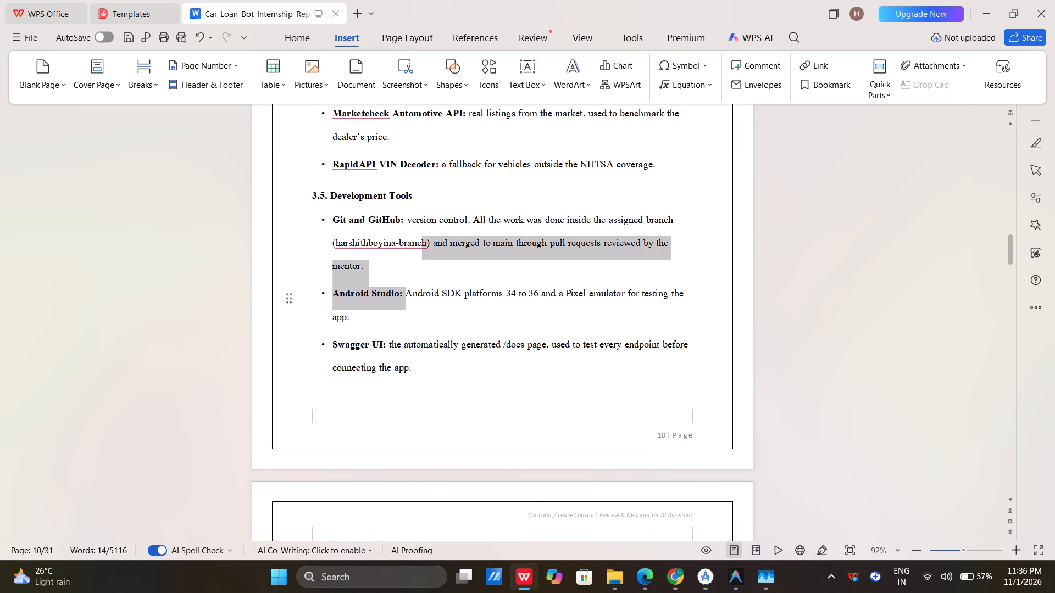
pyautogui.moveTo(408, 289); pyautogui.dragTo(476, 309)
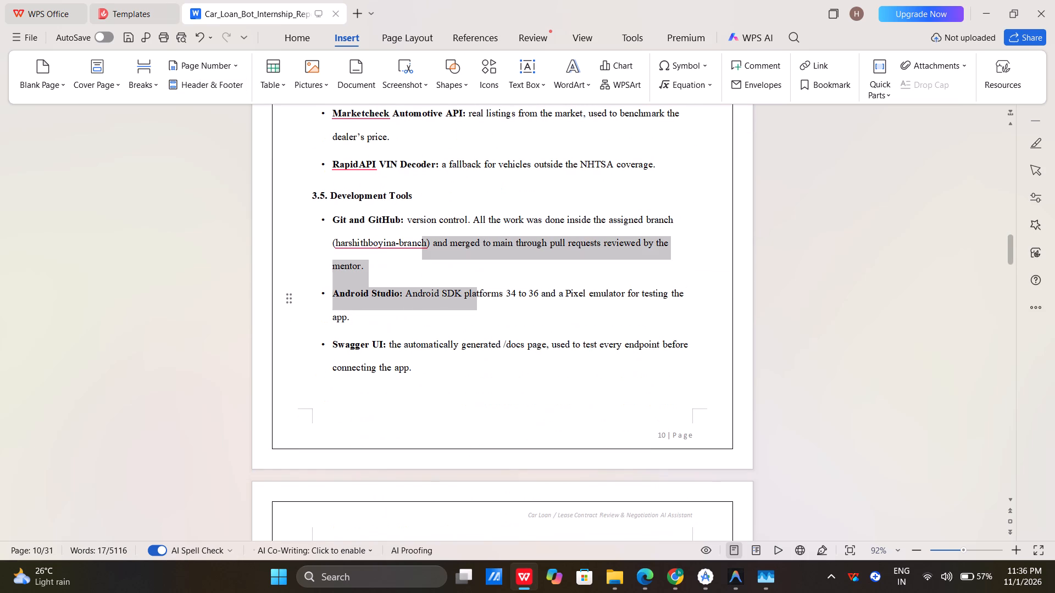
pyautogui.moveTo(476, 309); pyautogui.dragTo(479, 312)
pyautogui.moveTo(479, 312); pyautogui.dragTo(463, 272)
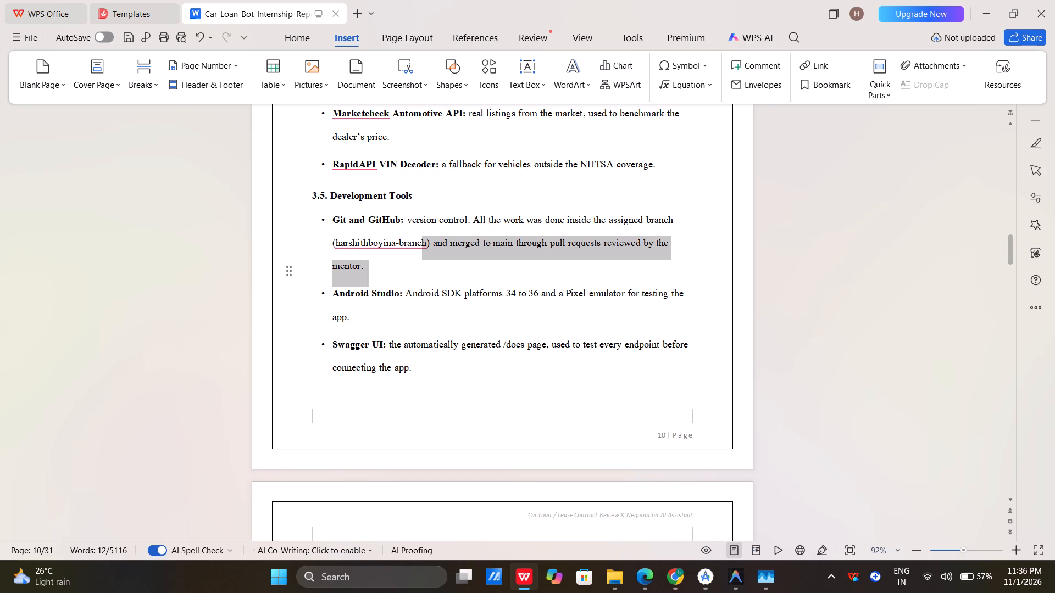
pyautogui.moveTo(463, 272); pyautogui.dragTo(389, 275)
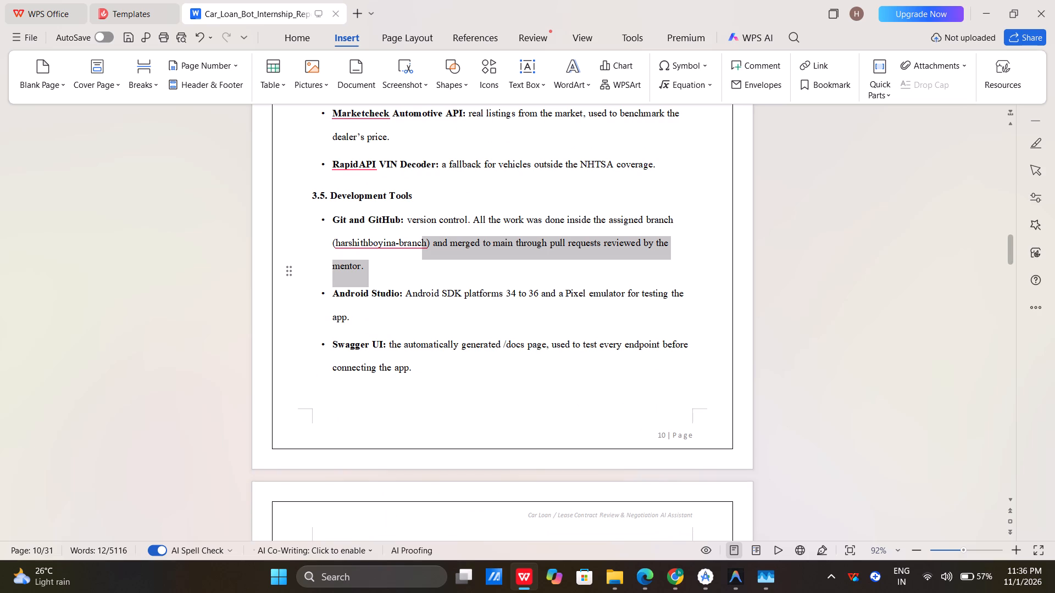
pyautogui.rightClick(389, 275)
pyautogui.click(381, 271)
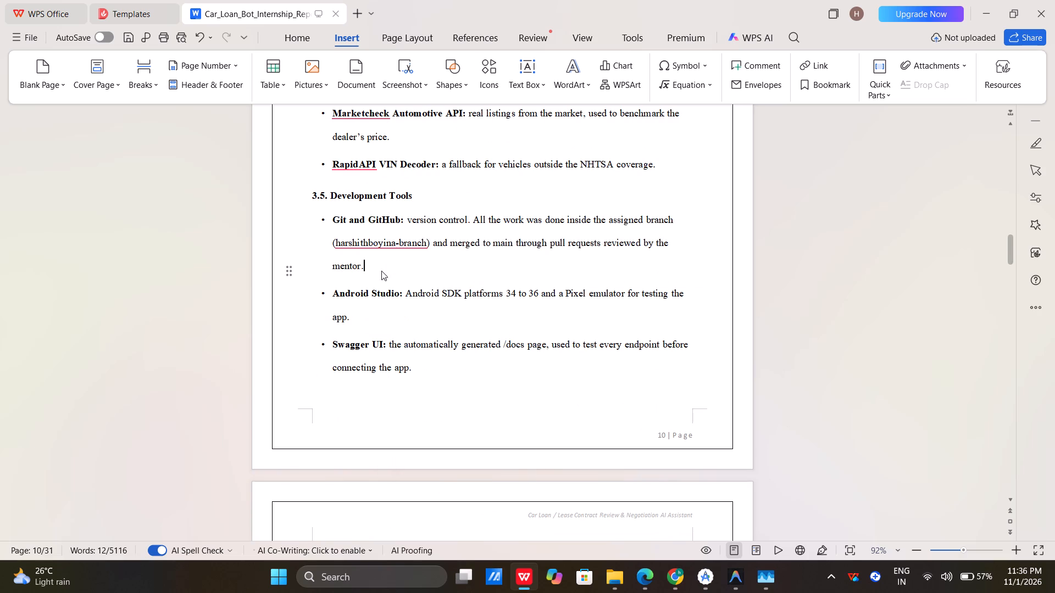
# Review the report from the System Design / Architecture chapter through the database design and implementation pages to the References.
pyautogui.scroll(-6, 381, 271)
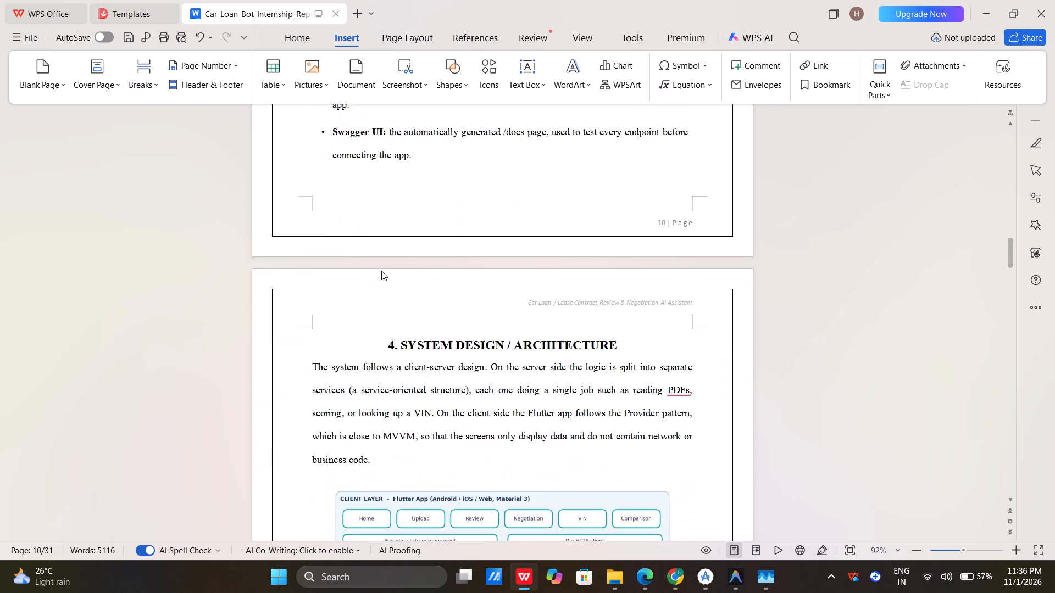
pyautogui.scroll(-3, 381, 271)
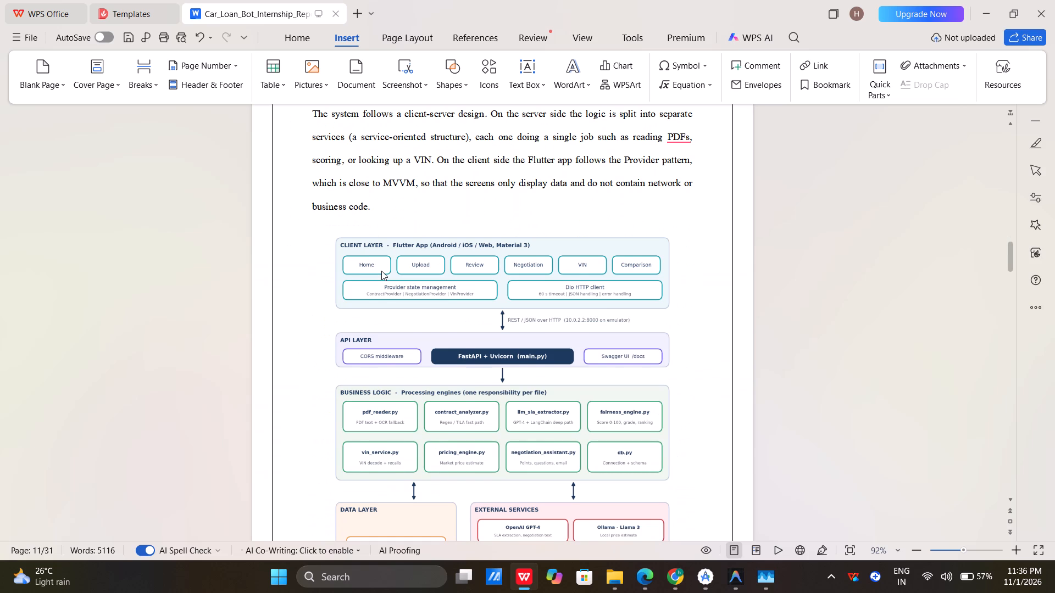
pyautogui.scroll(-9, 381, 271)
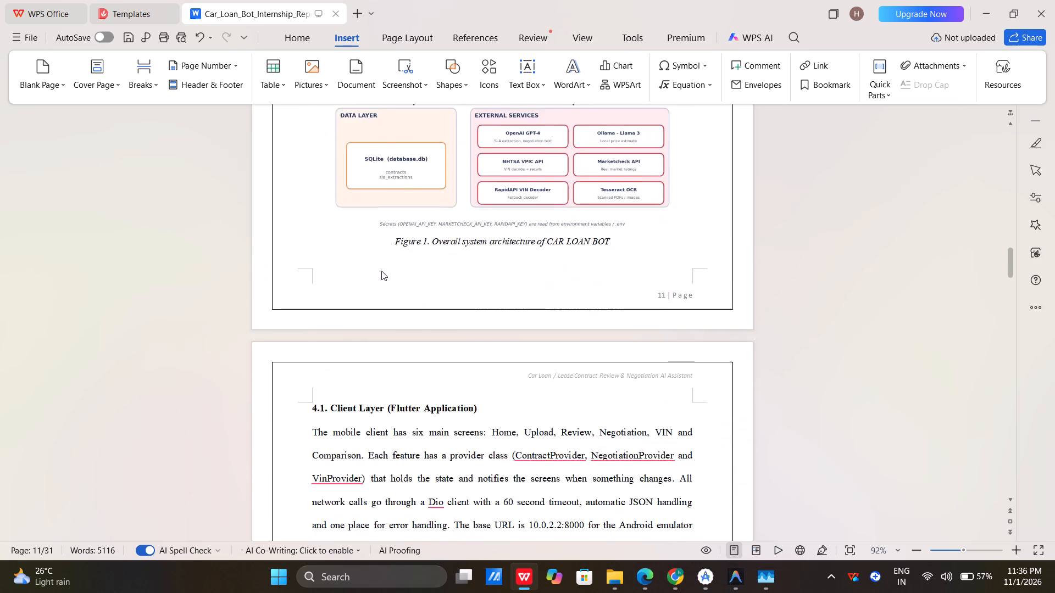
pyautogui.scroll(-1, 381, 271)
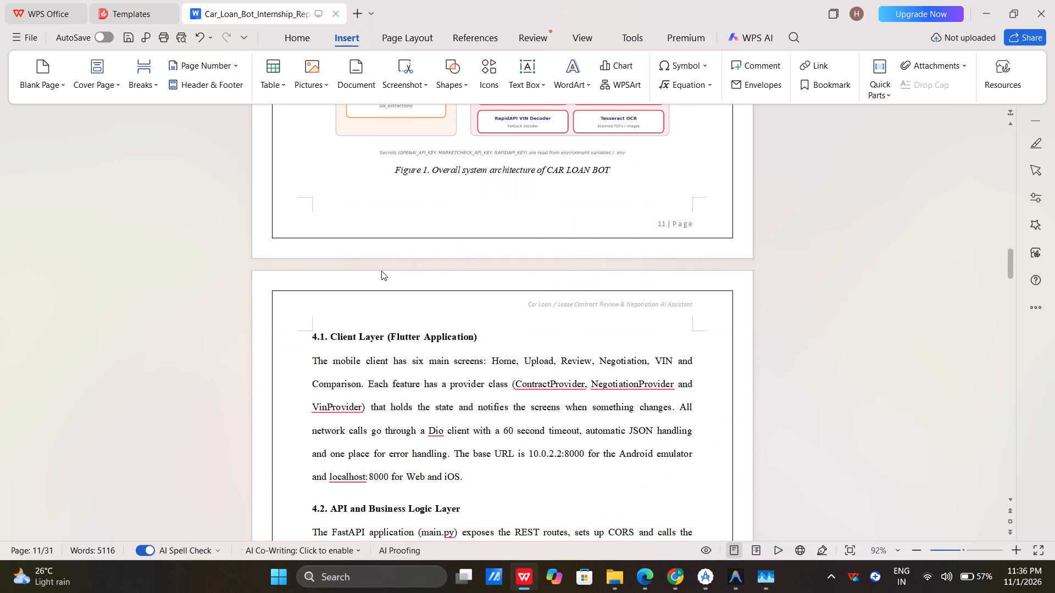
pyautogui.scroll(-4, 381, 271)
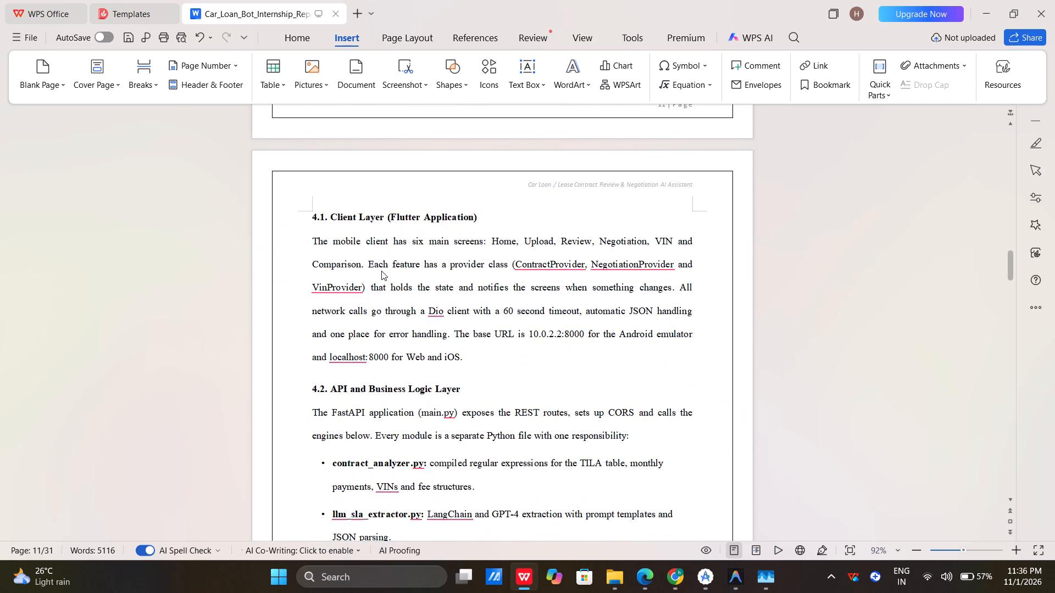
pyautogui.scroll(-16, 381, 271)
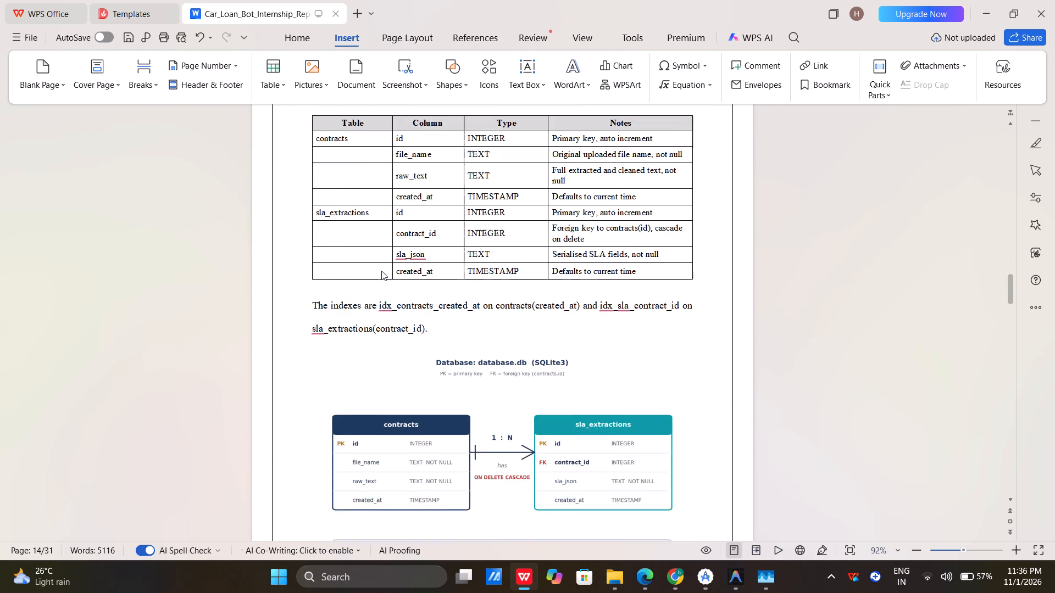
pyautogui.scroll(-15, 381, 271)
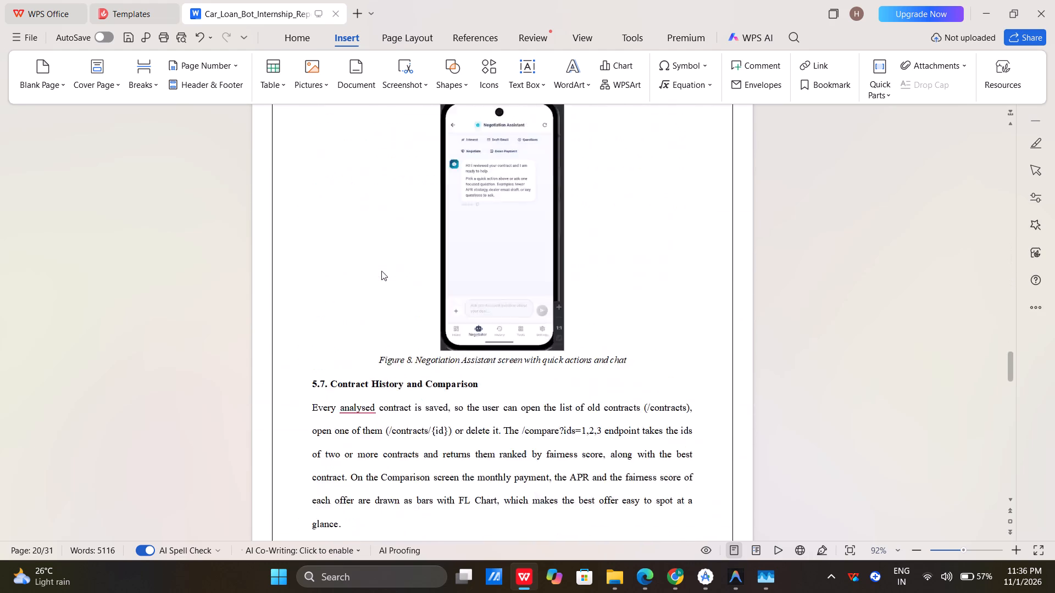
pyautogui.scroll(-10, 381, 271)
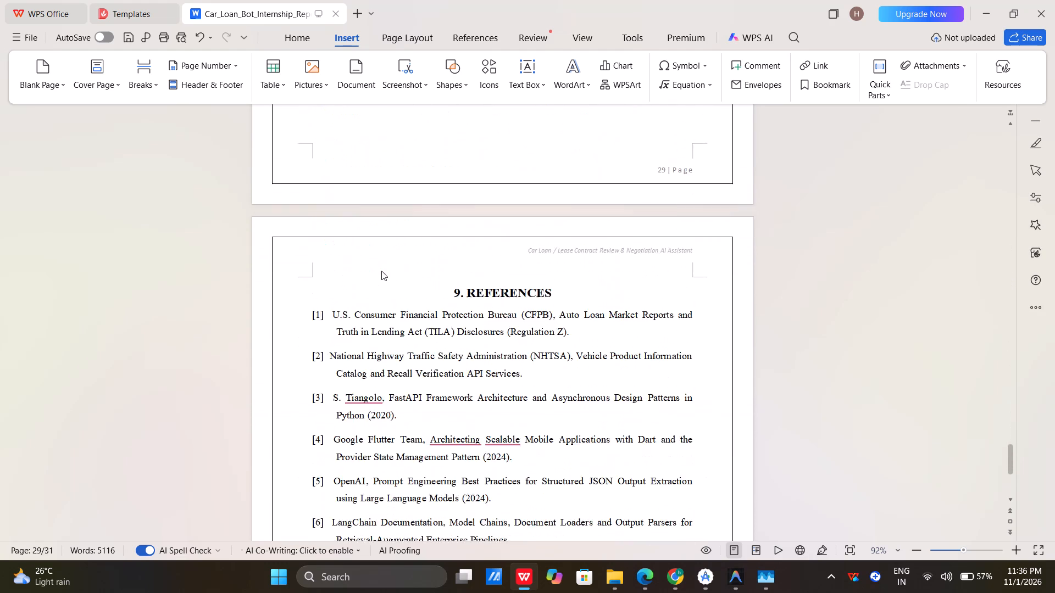
# Check the certificate of completion in the Appendix, and return to the page before the References.
pyautogui.scroll(-5, 381, 271)
pyautogui.scroll(2, 381, 271)
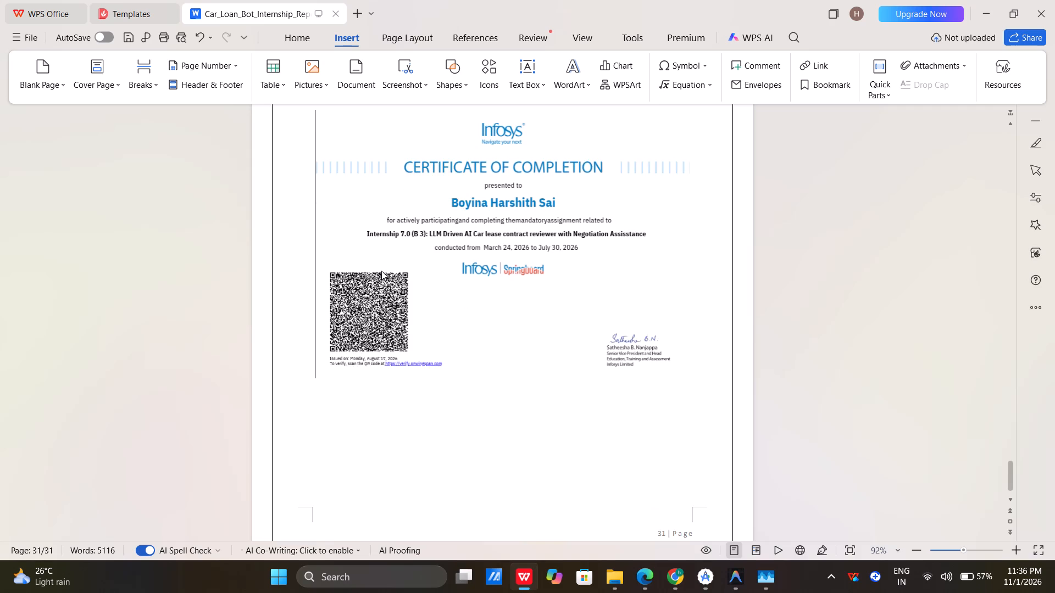
pyautogui.scroll(1, 381, 271)
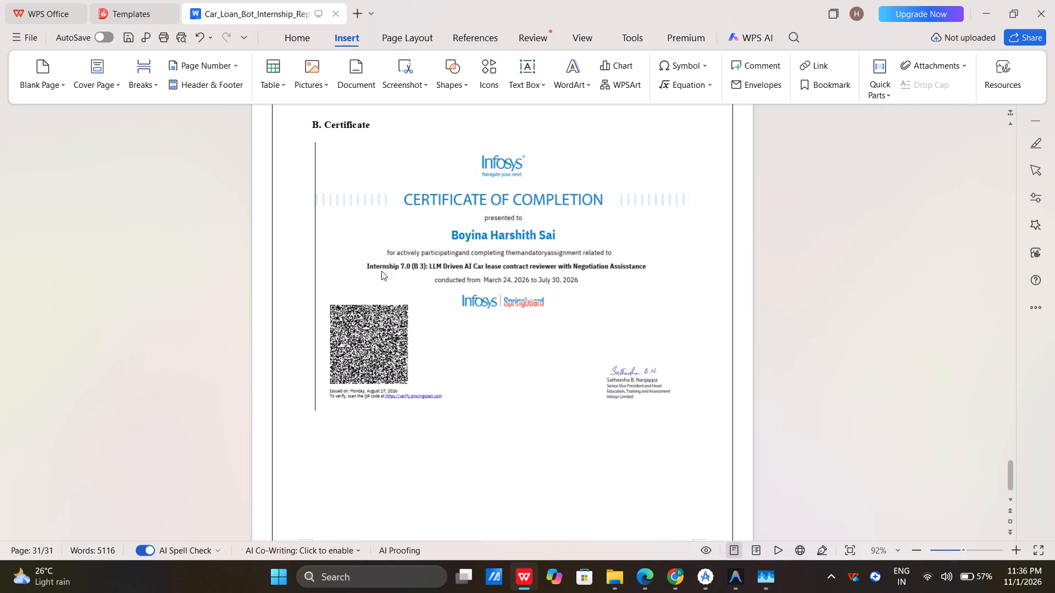
pyautogui.scroll(10, 381, 271)
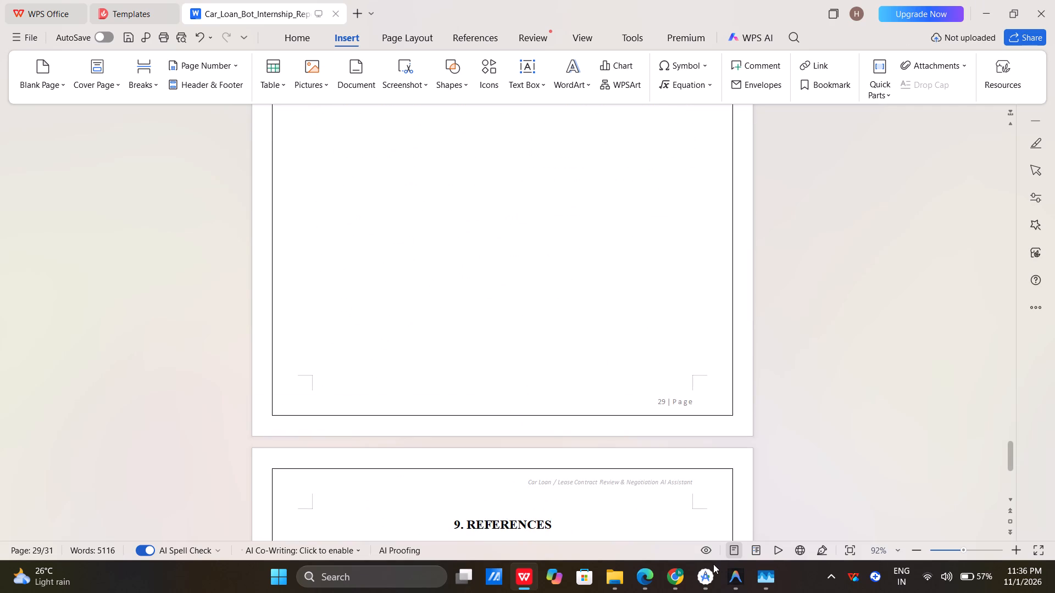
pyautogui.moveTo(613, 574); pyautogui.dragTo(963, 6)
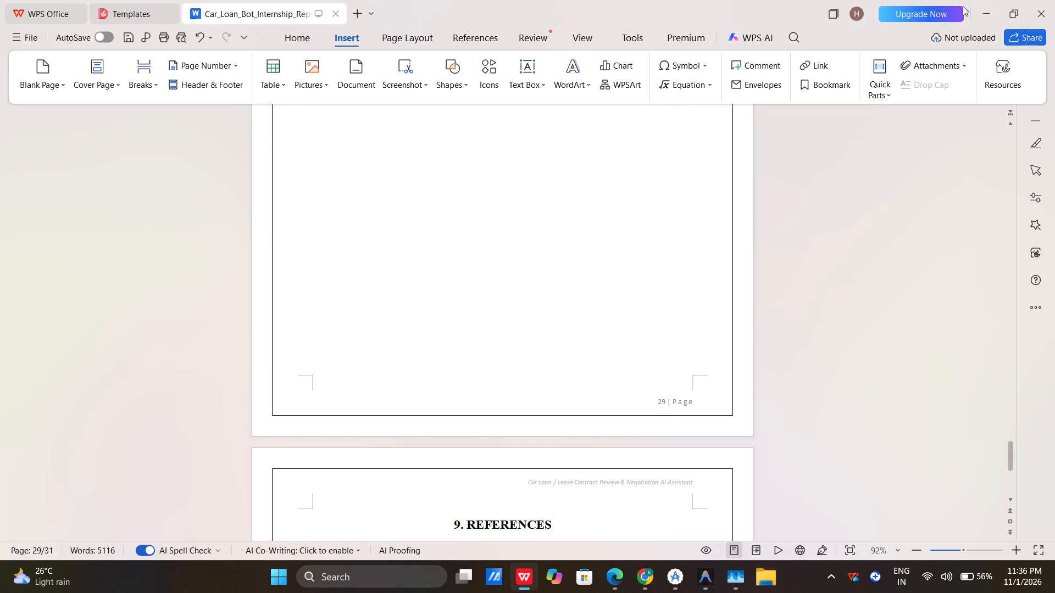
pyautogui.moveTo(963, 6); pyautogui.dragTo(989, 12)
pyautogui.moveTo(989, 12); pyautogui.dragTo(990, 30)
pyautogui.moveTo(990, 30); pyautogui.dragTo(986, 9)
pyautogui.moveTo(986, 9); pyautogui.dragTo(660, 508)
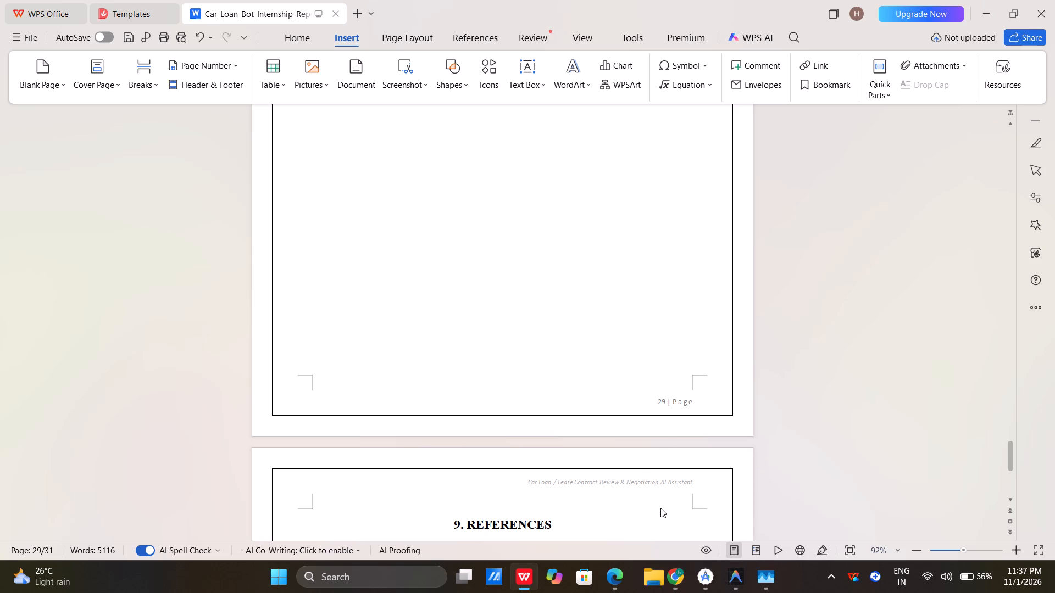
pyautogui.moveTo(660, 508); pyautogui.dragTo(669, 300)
# Recheck the report's closing pages, from the project folder screenshot through the Internship Outcomes chapter to the certificate of completion.
pyautogui.click(669, 300)
pyautogui.scroll(5, 669, 300)
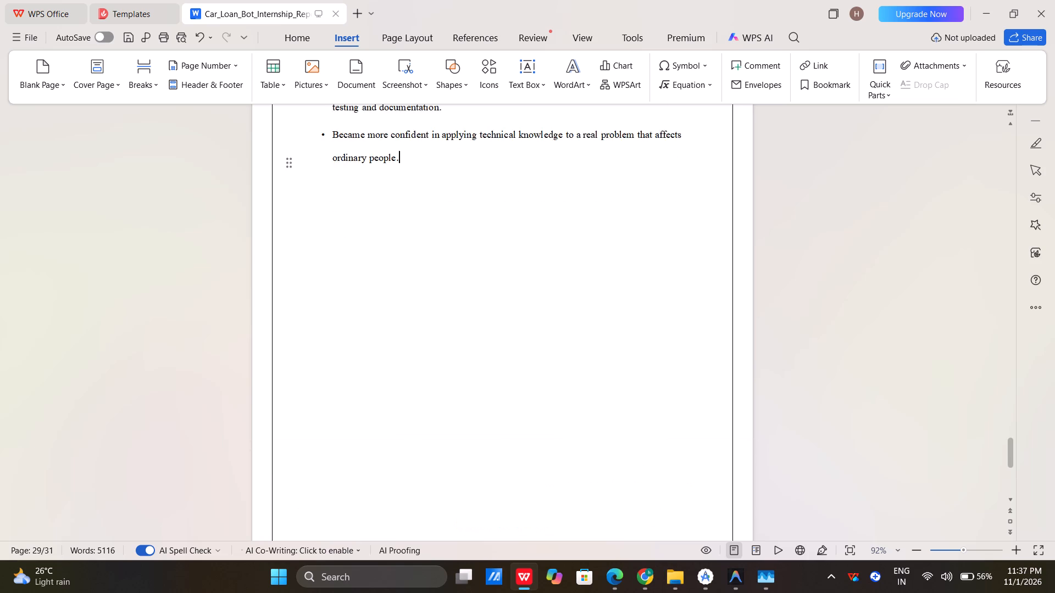
pyautogui.scroll(10, 669, 300)
pyautogui.scroll(-1, 669, 300)
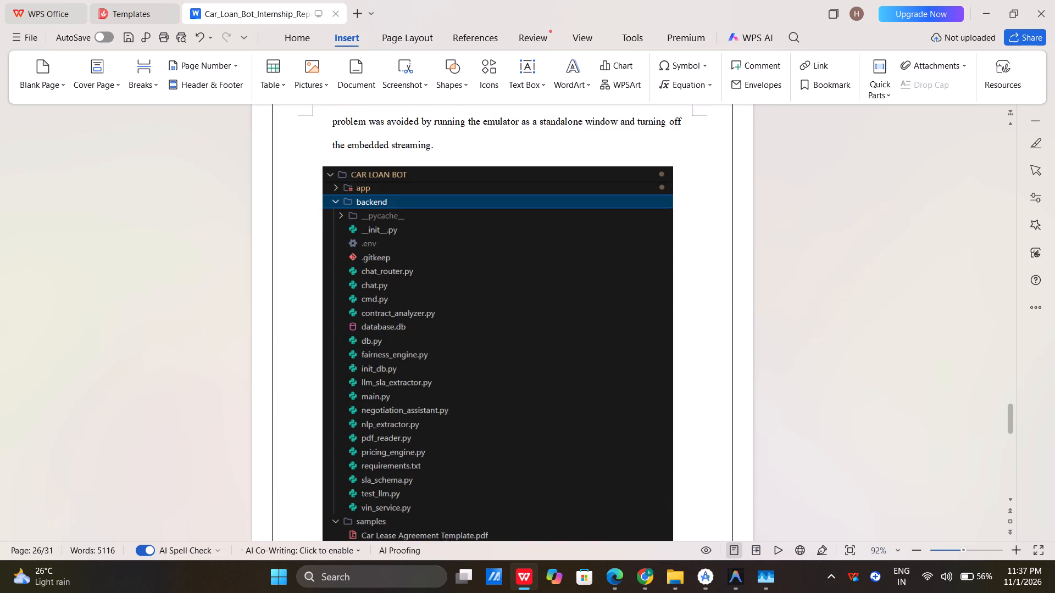
pyautogui.scroll(-1, 669, 300)
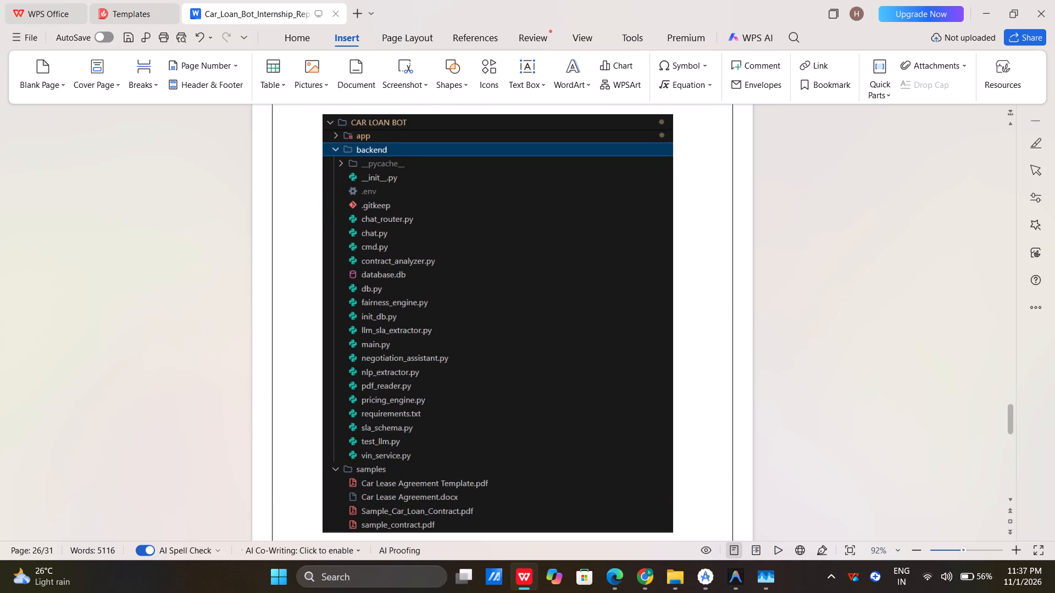
pyautogui.scroll(2, 669, 300)
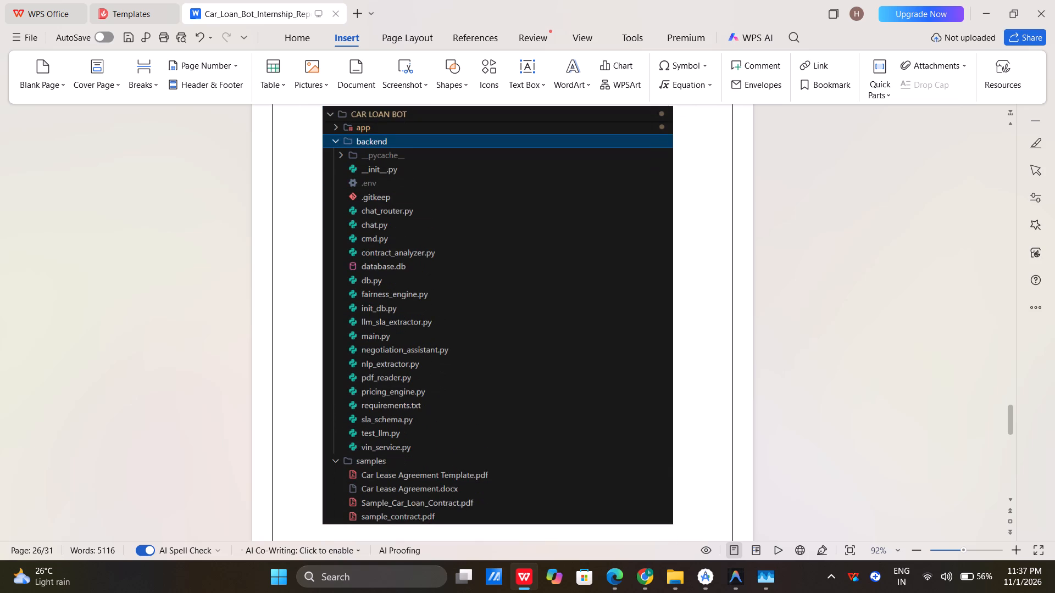
pyautogui.scroll(1, 669, 300)
pyautogui.scroll(-4, 669, 300)
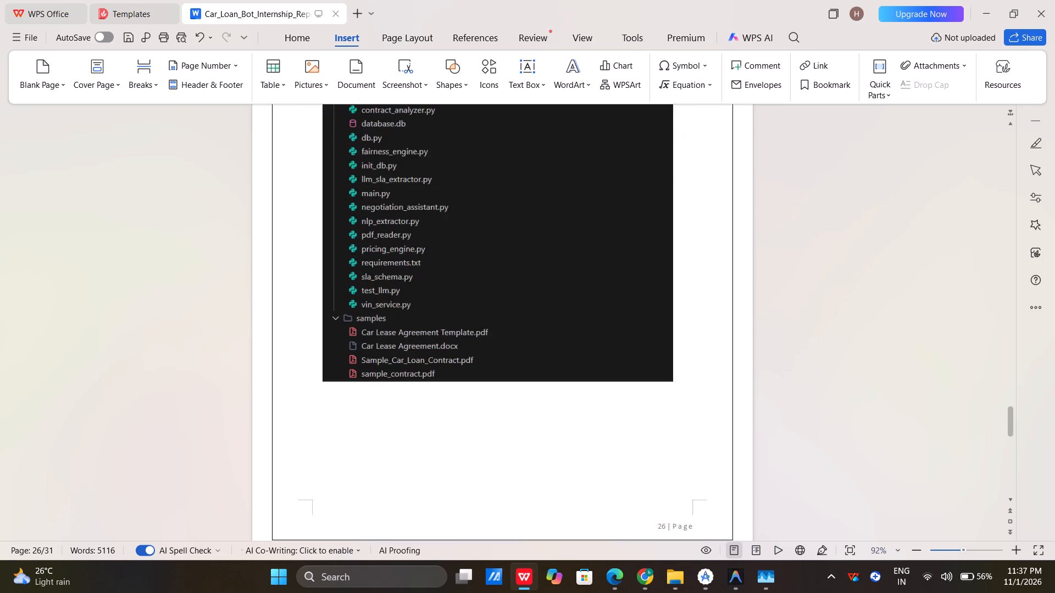
pyautogui.scroll(-14, 669, 300)
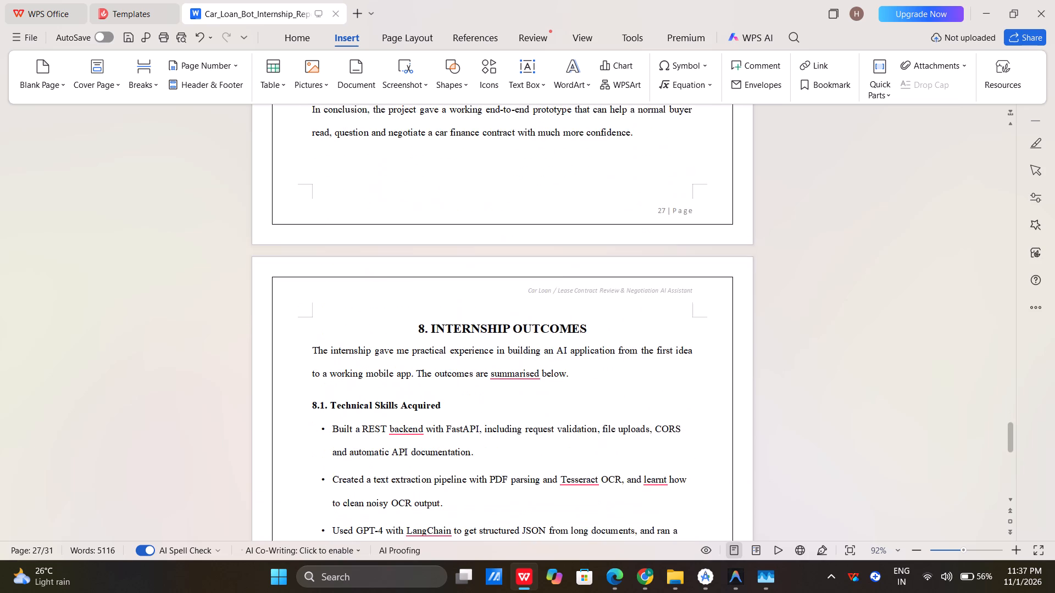
pyautogui.scroll(-9, 669, 300)
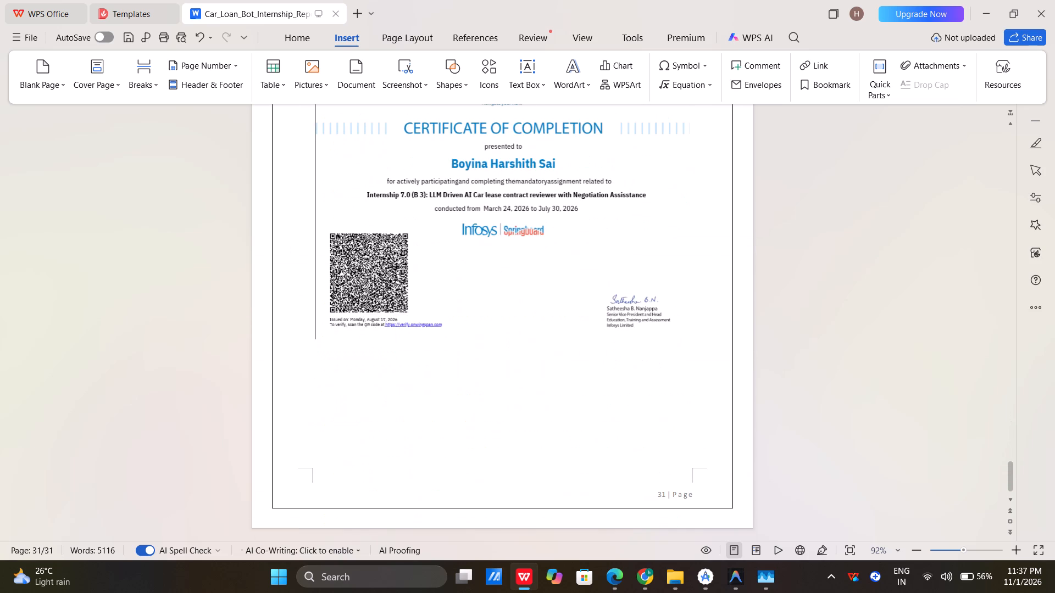
# Minimize the report window to return to the Downloads folder.
pyautogui.click(981, 15)
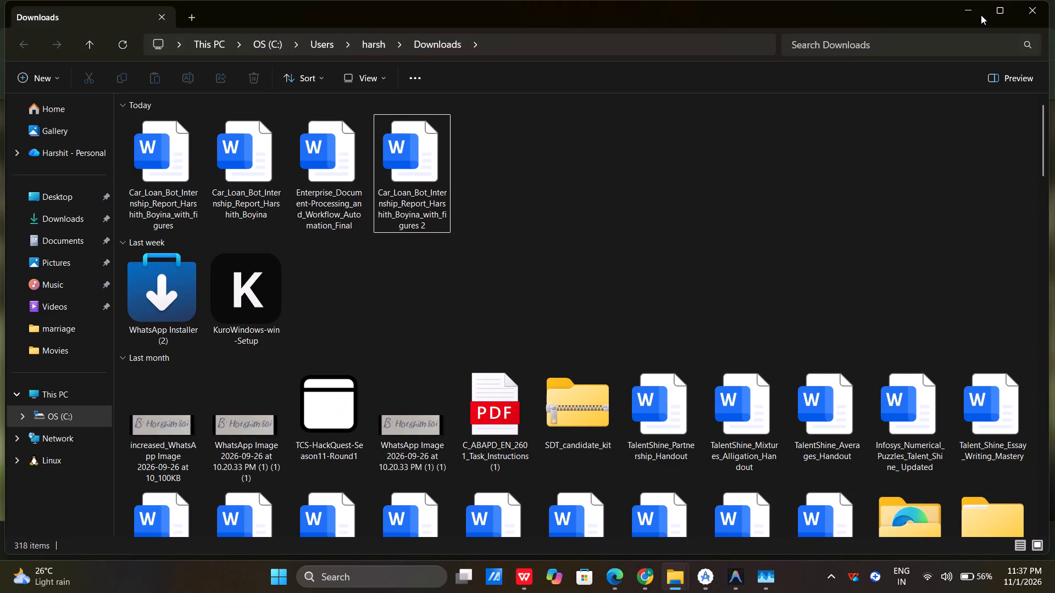